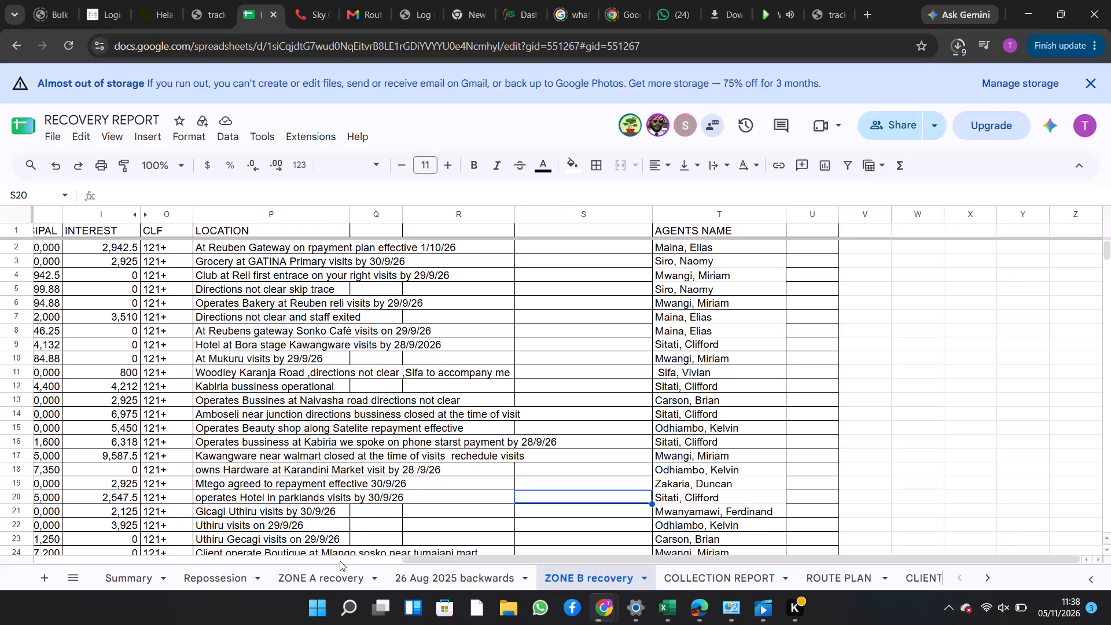
On the ZONE A recovery sheet, copy the client name from row 21.
click(326, 581)
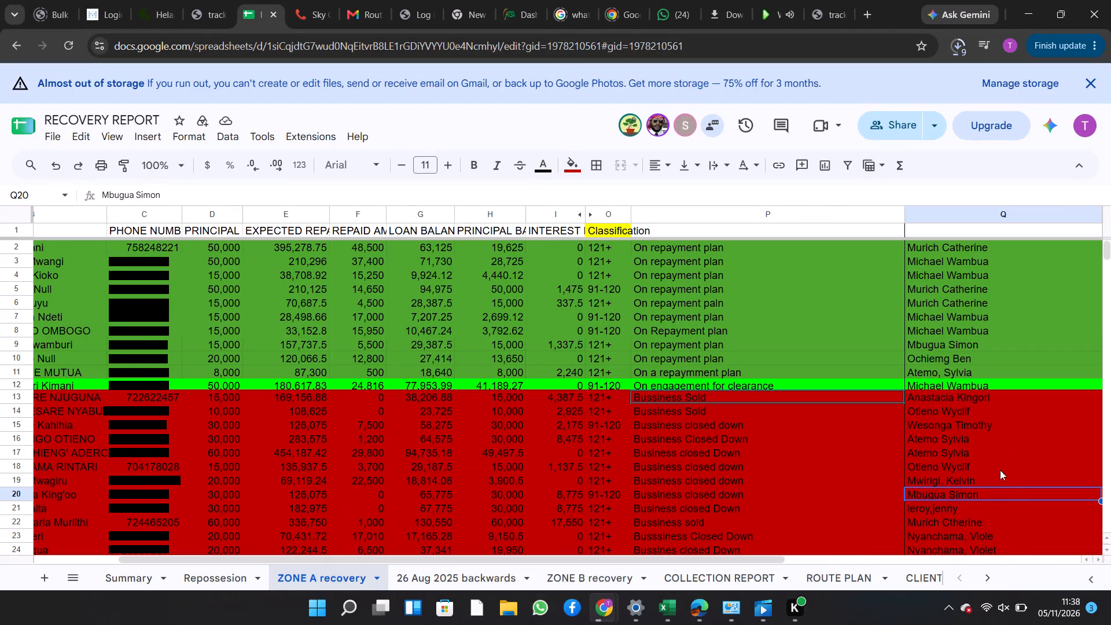
click(943, 508)
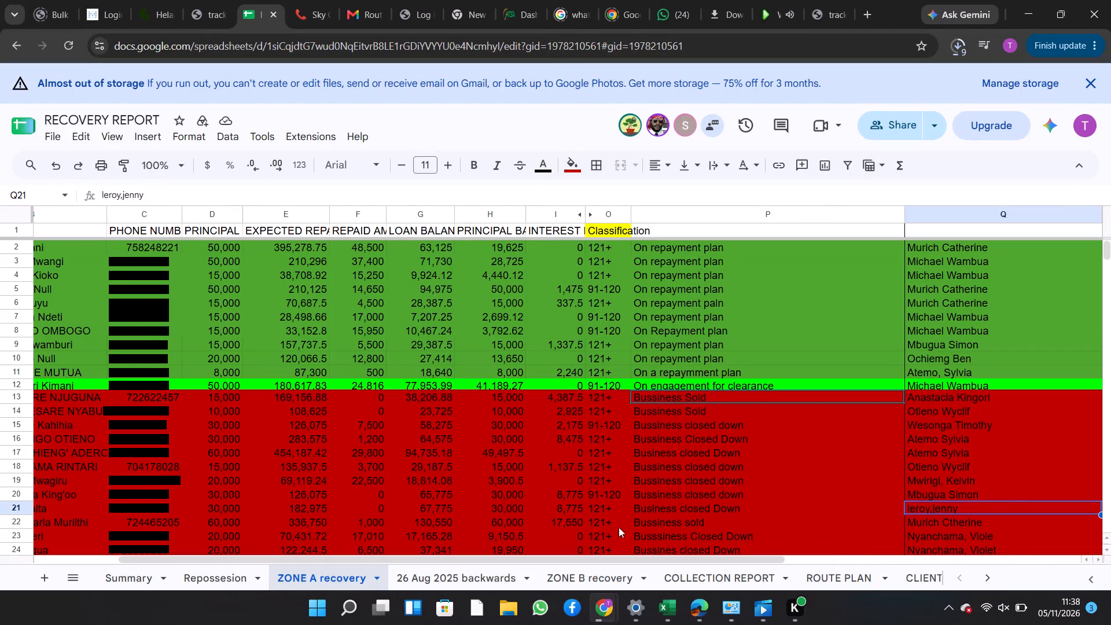
double_click(62, 508)
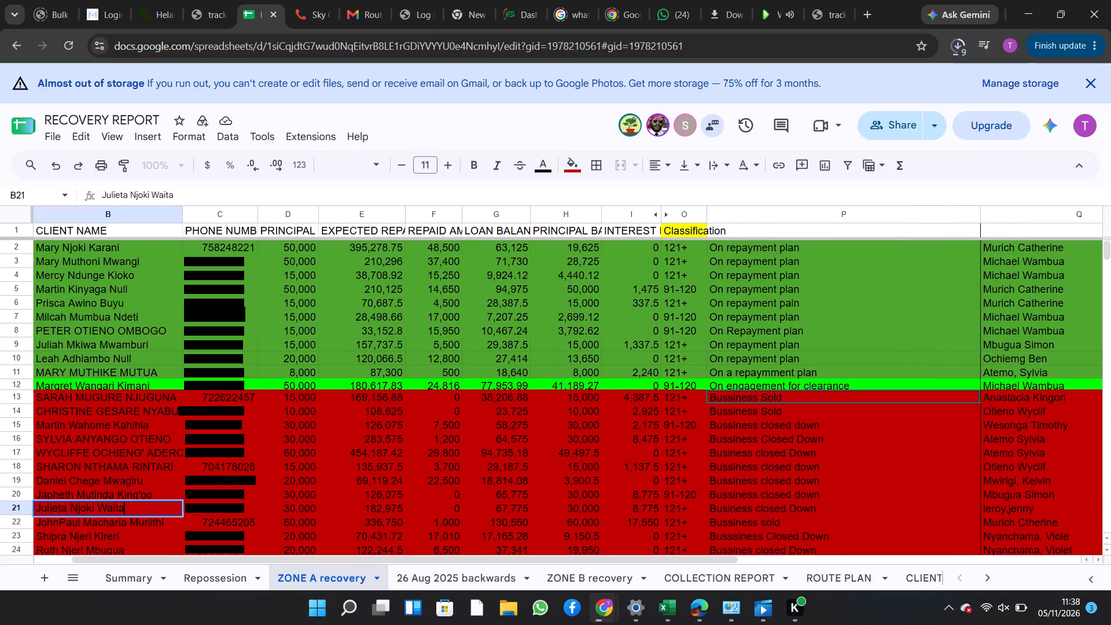
drag(127, 505, 32, 497)
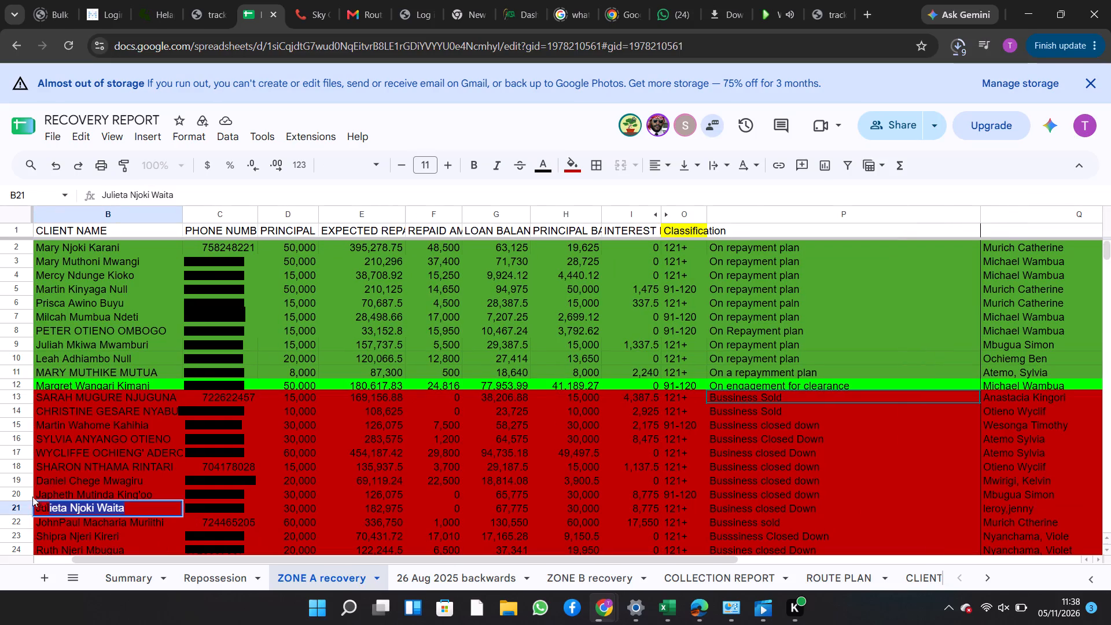
drag(32, 497, 30, 506)
drag(30, 506, 31, 506)
key(ctrl+c)
Switch to the Helaplus lending system, search the client list for the copied name and open the matching client record.
click(160, 16)
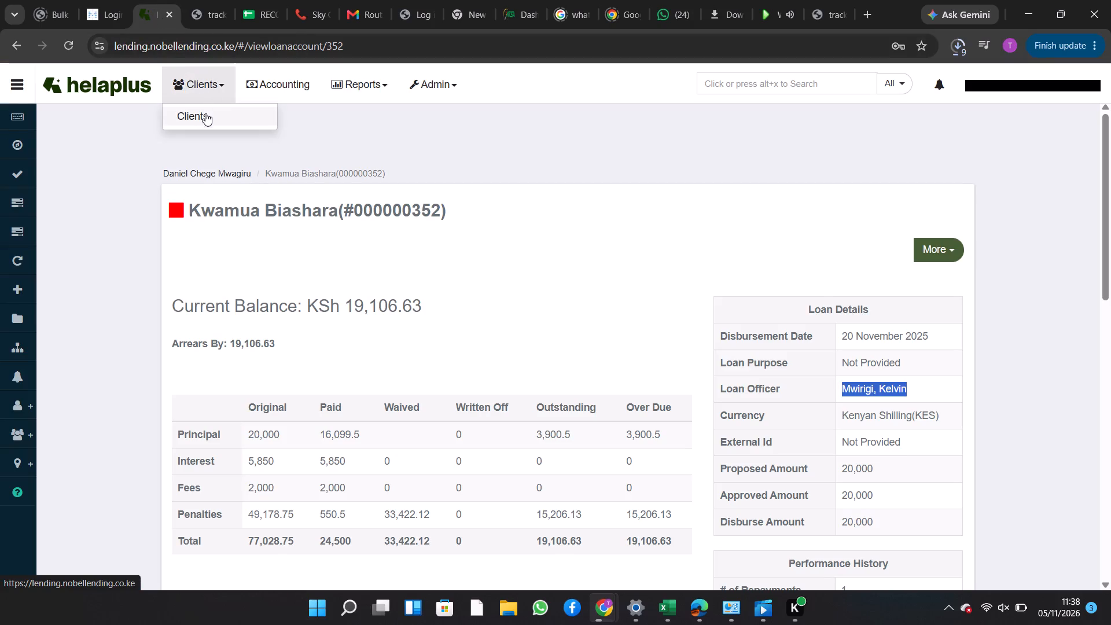
click(203, 116)
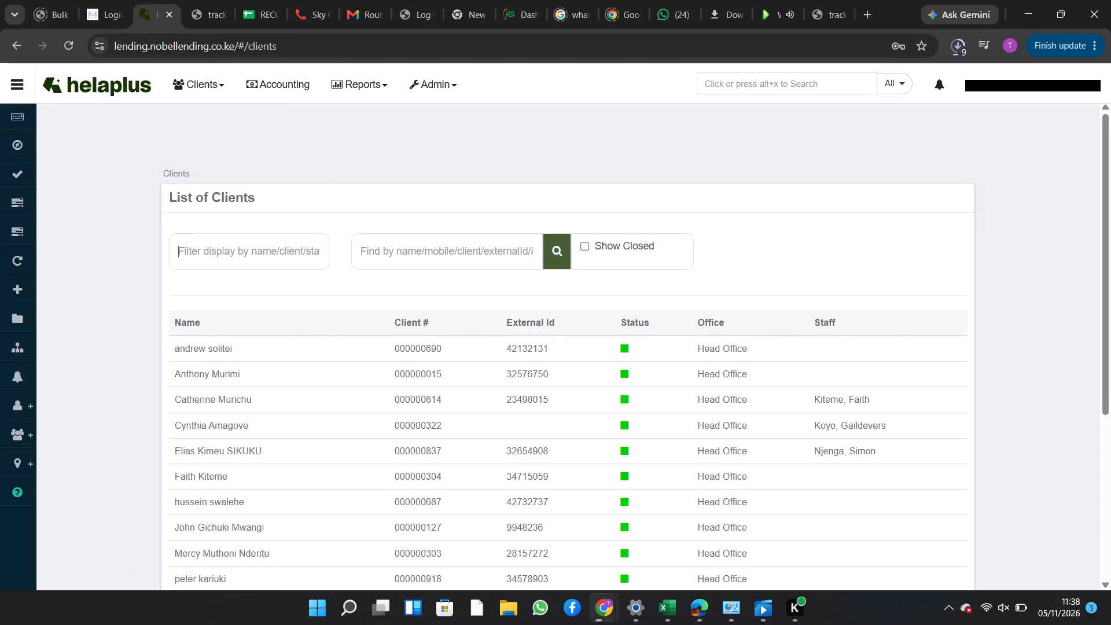
click(384, 246)
key(ctrl+v)
click(550, 258)
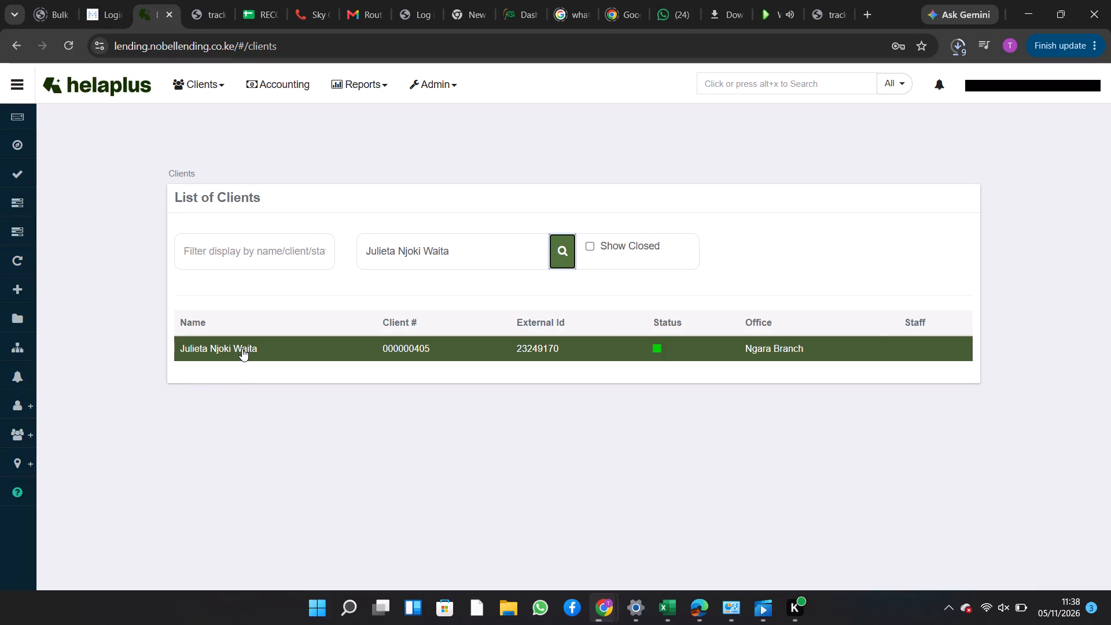
click(242, 348)
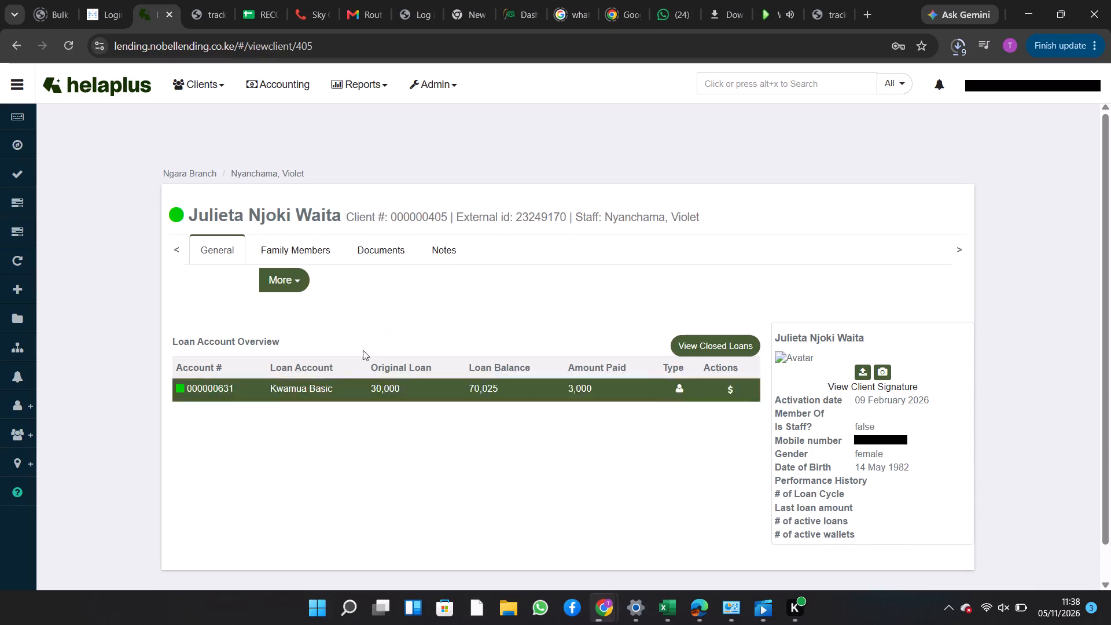
Open the client's Kwamua Basic loan account and copy the loan officer's name from the loan details.
click(325, 399)
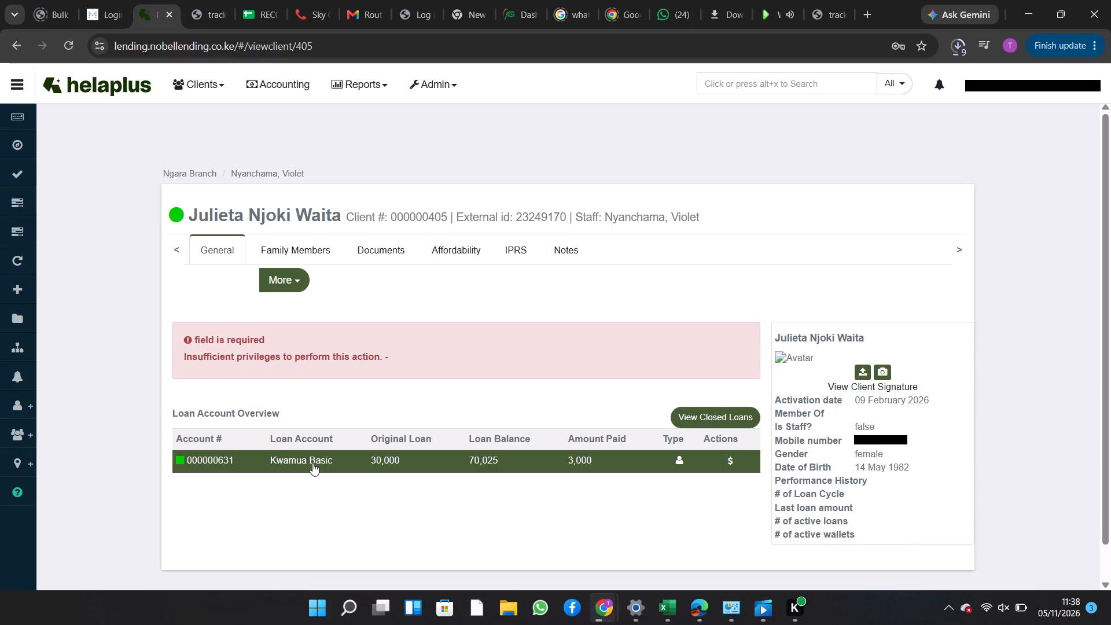
double_click(312, 463)
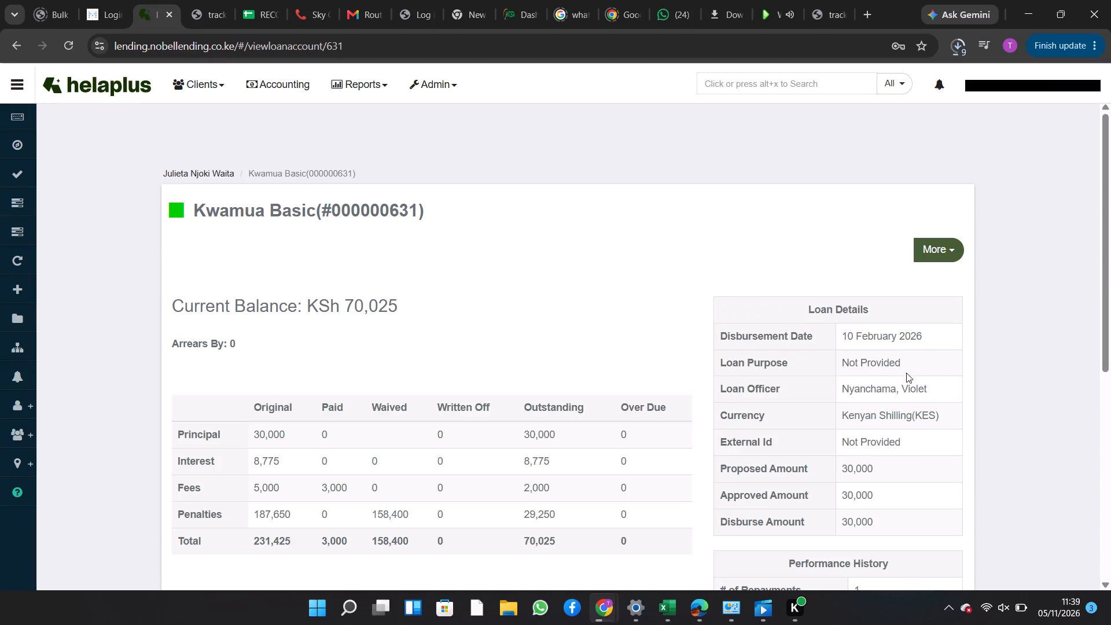
drag(925, 389, 854, 396)
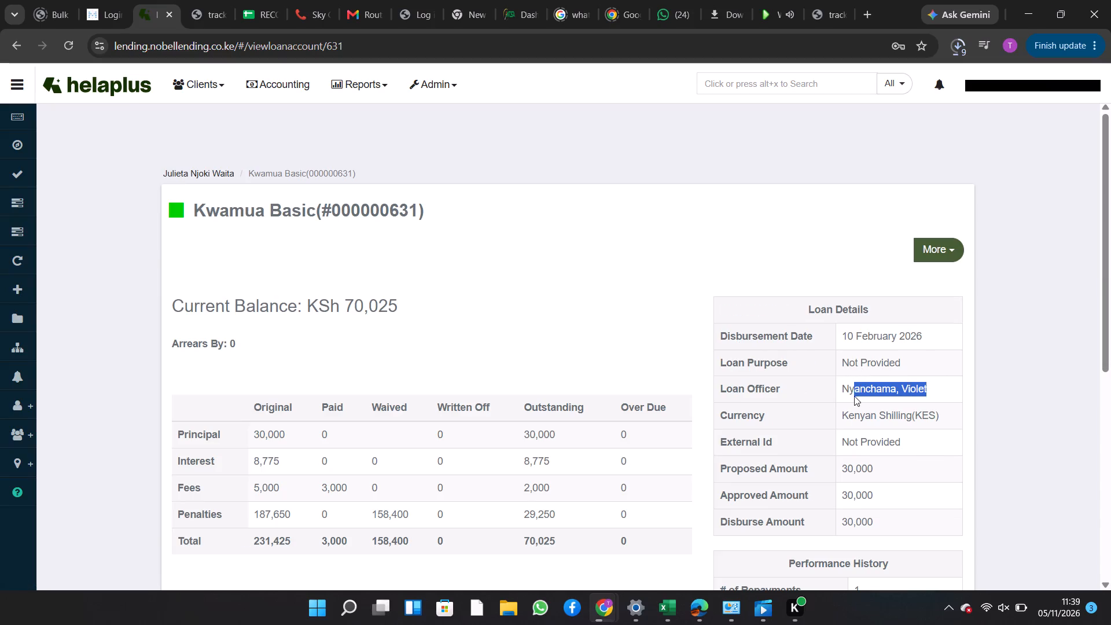
drag(854, 396, 844, 395)
key(ctrl+c)
Back in the RECOVERY REPORT spreadsheet, replace the agent name in cell Q21 with the copied loan officer's name.
click(263, 25)
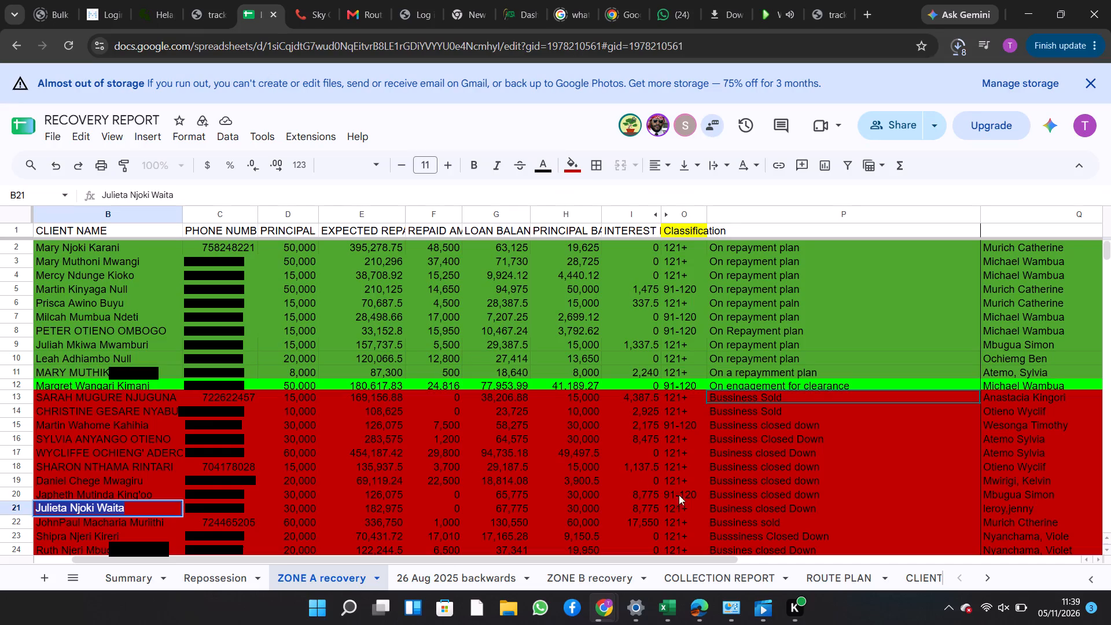
double_click(1032, 510)
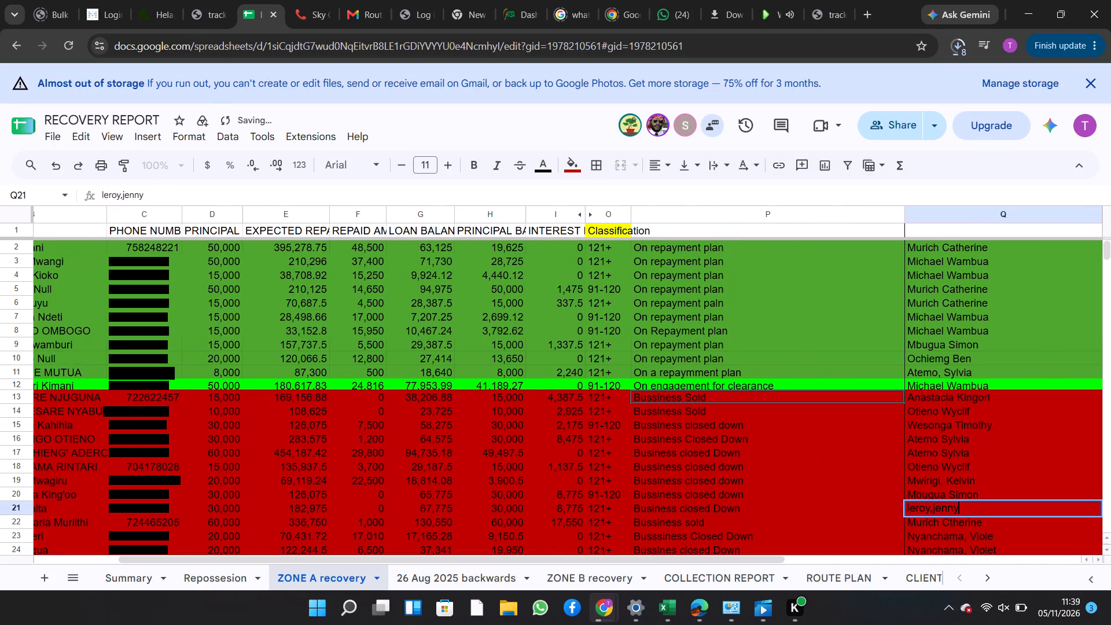
key(BackSpace)
key(BackSpace)
key(BackSpace)
key(BackSpace)
key(BackSpace)
key(BackSpace)
key(BackSpace)
key(BackSpace)
key(BackSpace)
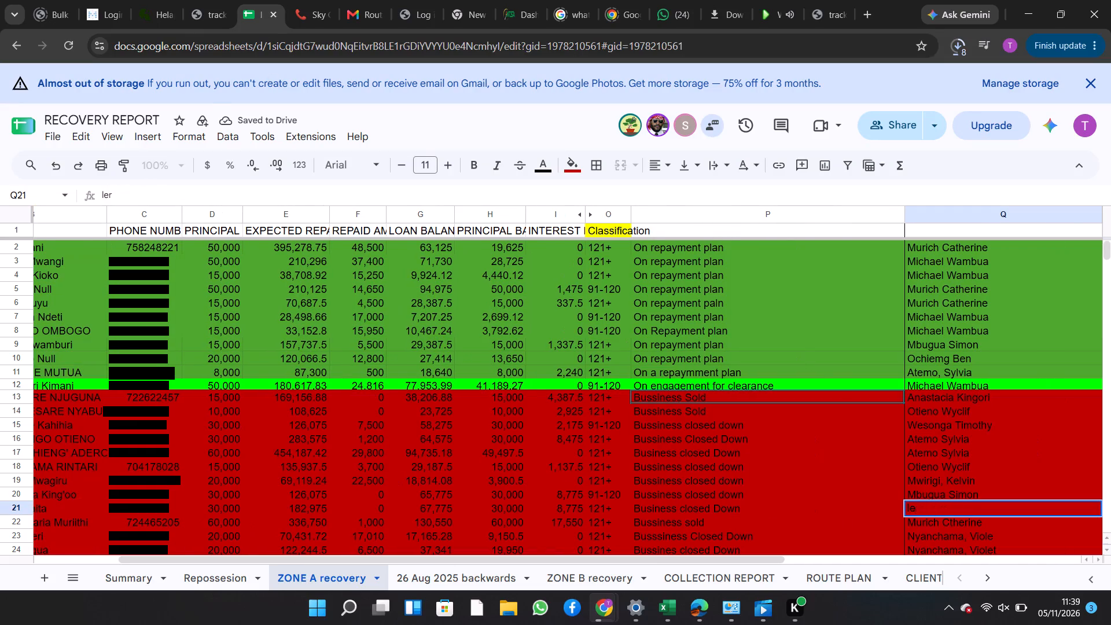
key(BackSpace)
key(BackSpace)
key(ctrl+v)
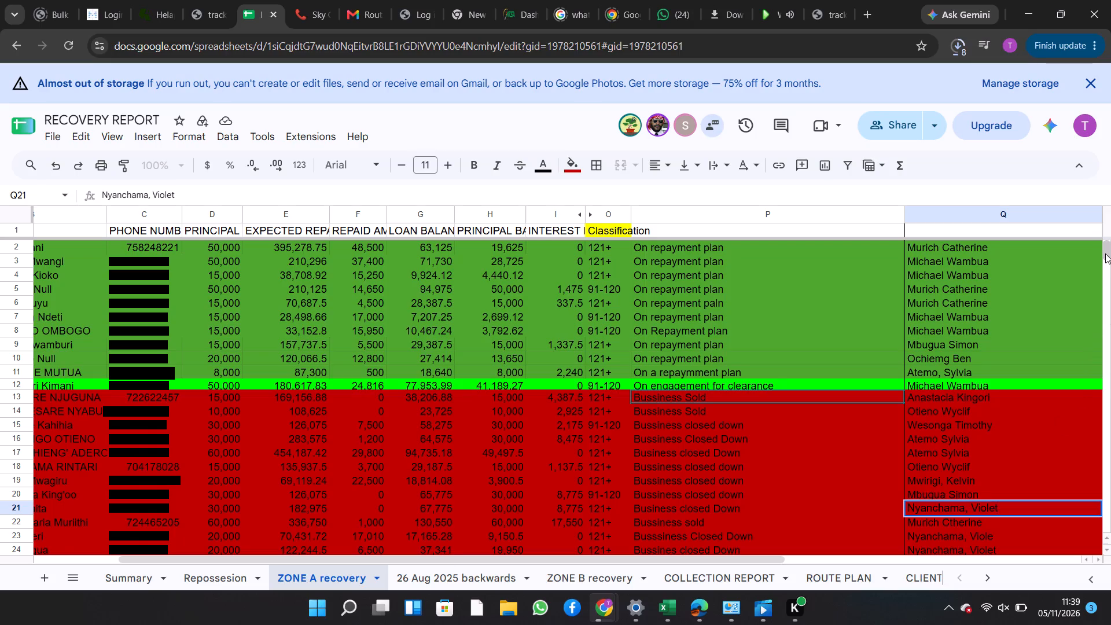
drag(1105, 253, 1106, 248)
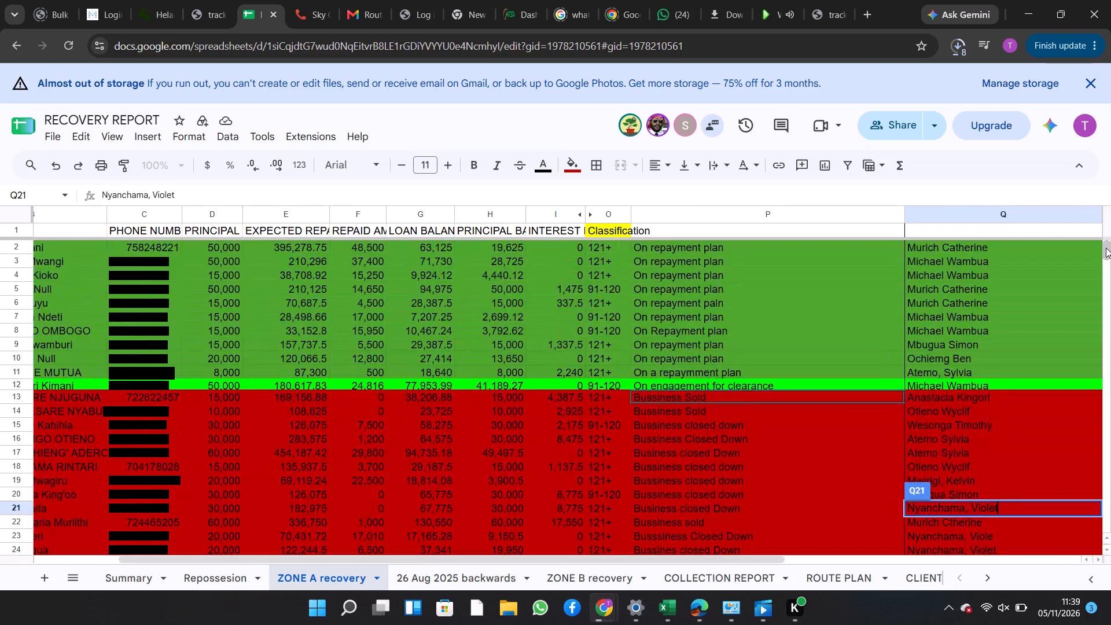
key(Return)
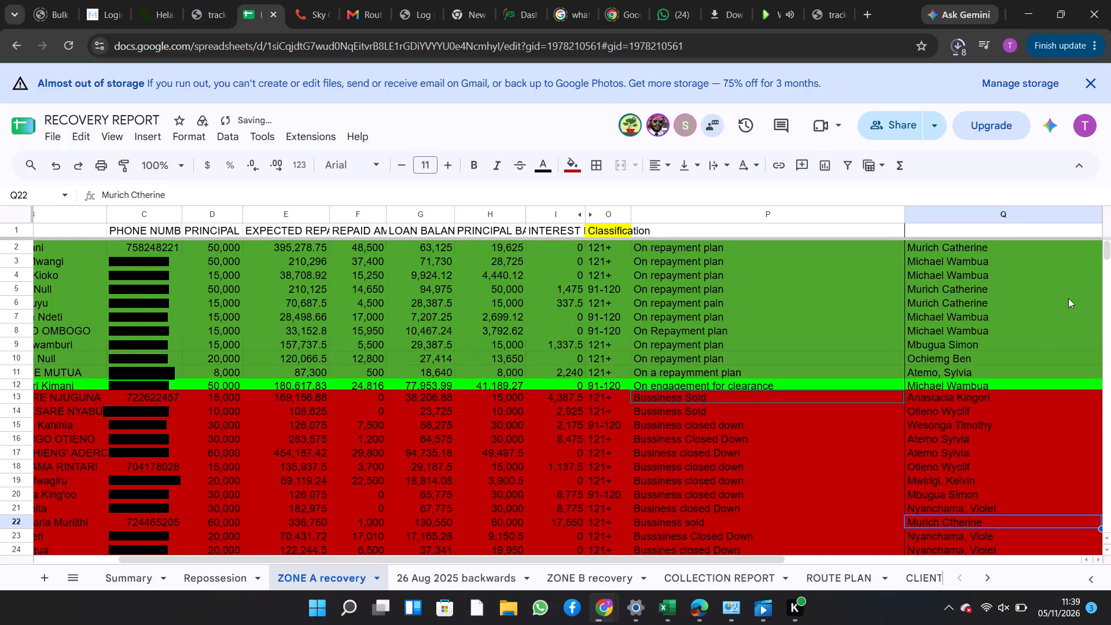
Examine the ZONE A recovery client rows and their agent column down to the end of the list.
click(1106, 247)
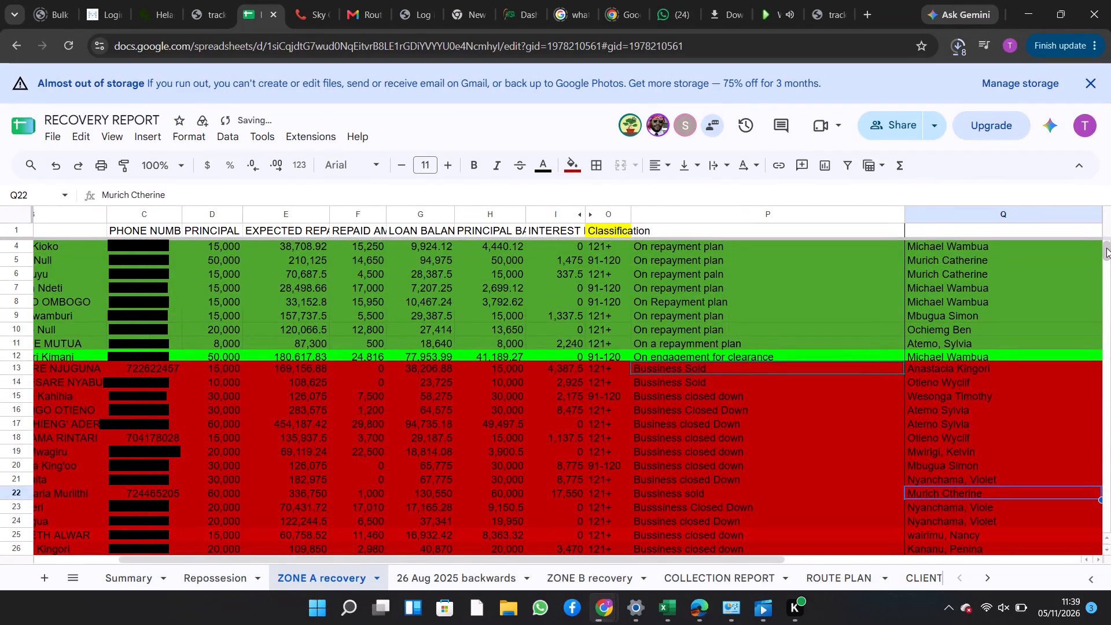
drag(1106, 248, 1110, 278)
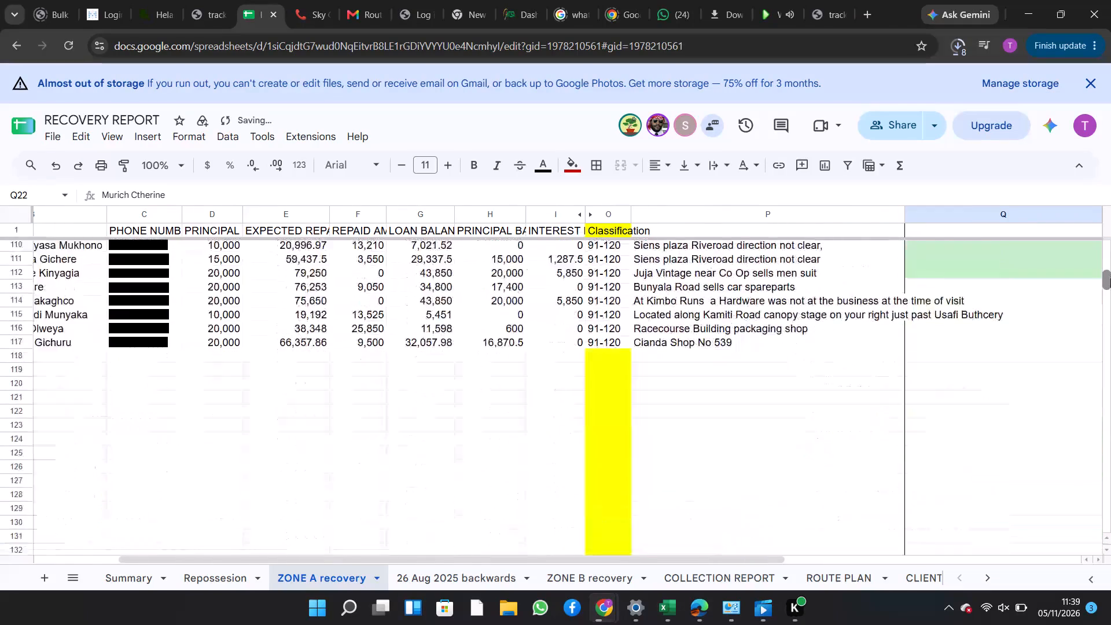
drag(1110, 278, 1105, 267)
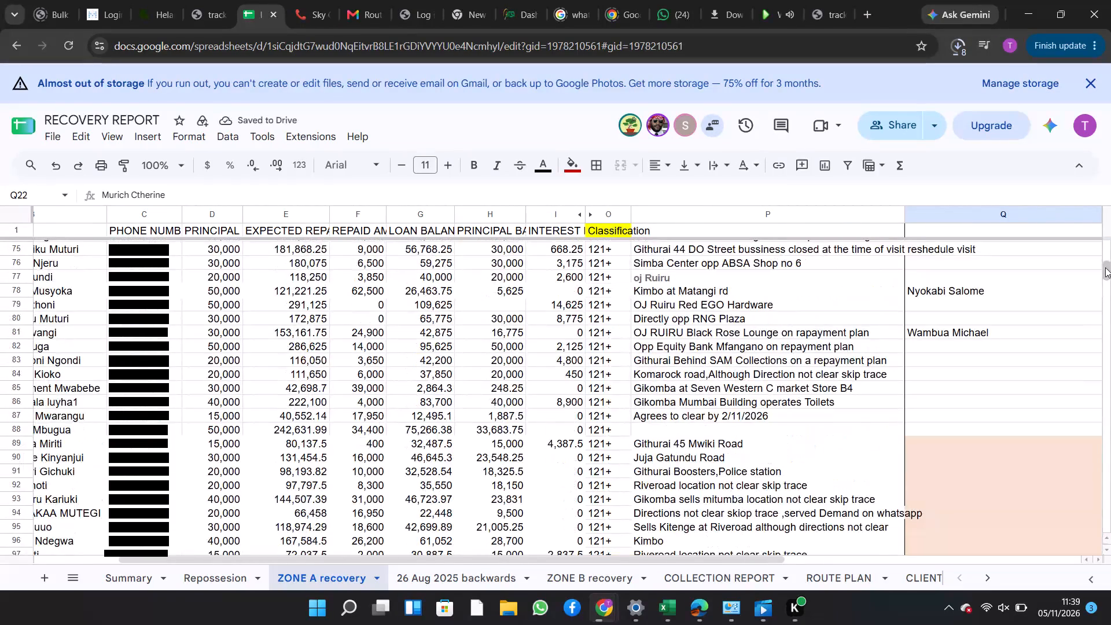
drag(1105, 267, 1108, 278)
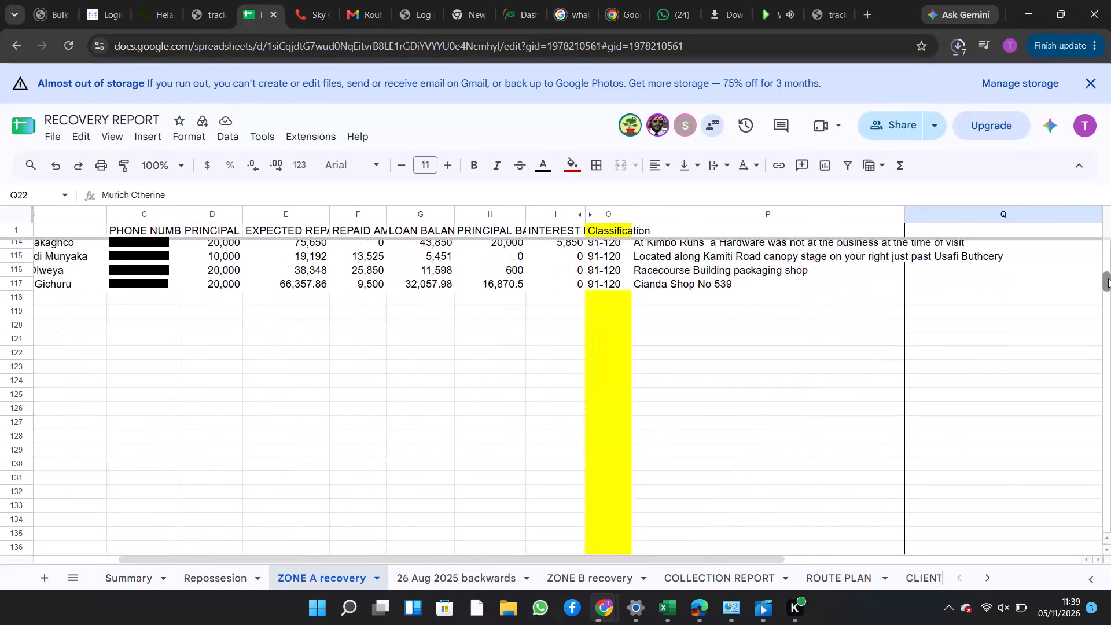
drag(1108, 278, 1109, 282)
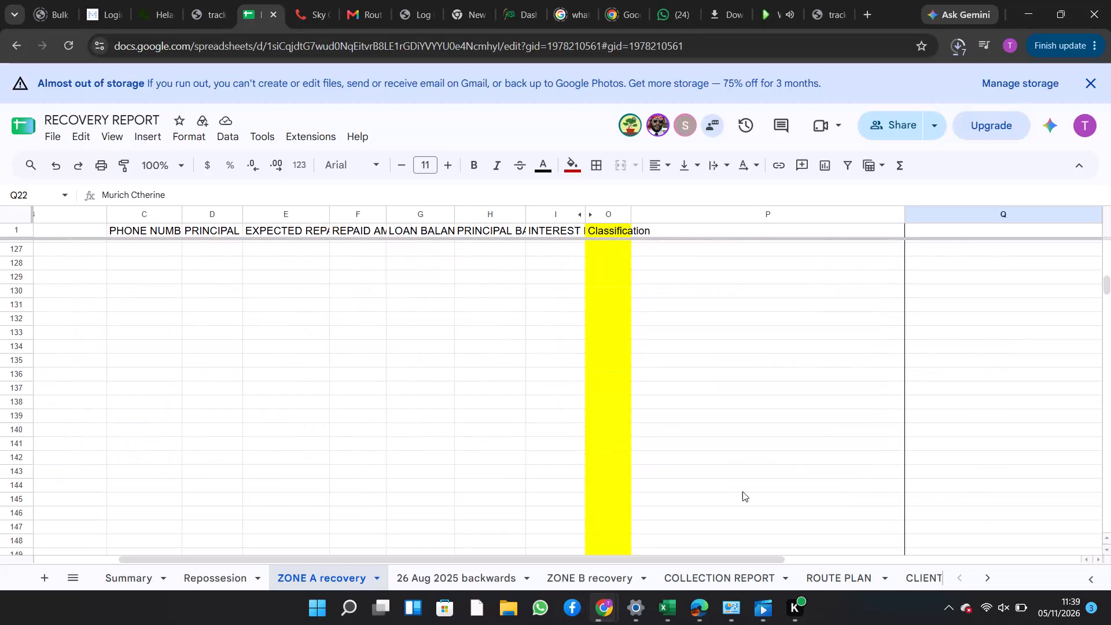
drag(652, 560, 778, 560)
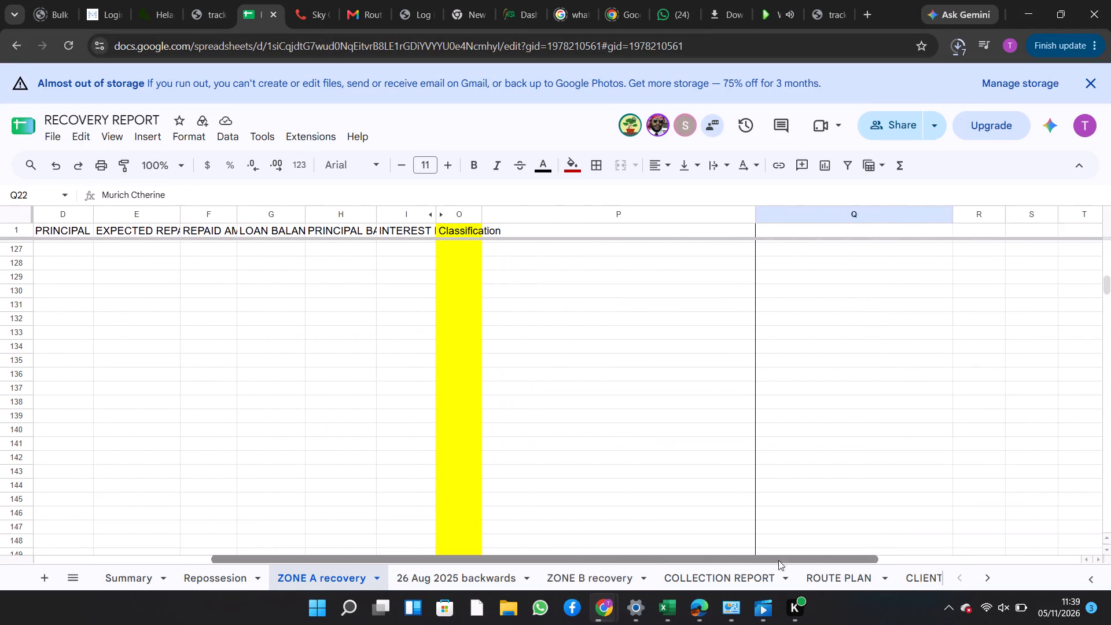
drag(778, 560, 490, 593)
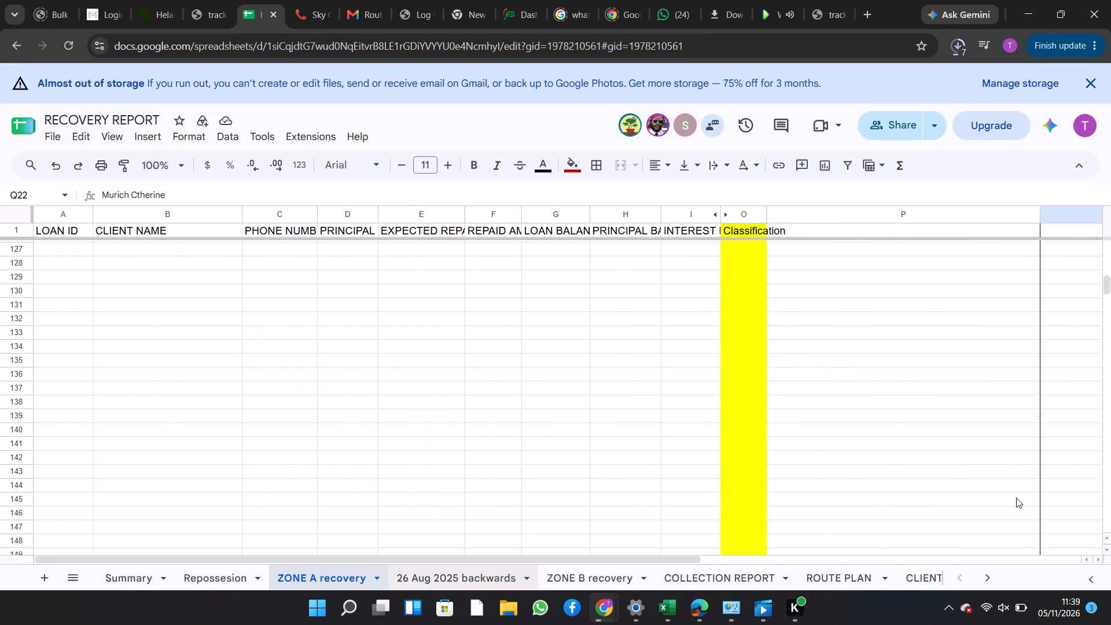
drag(1103, 286, 1101, 272)
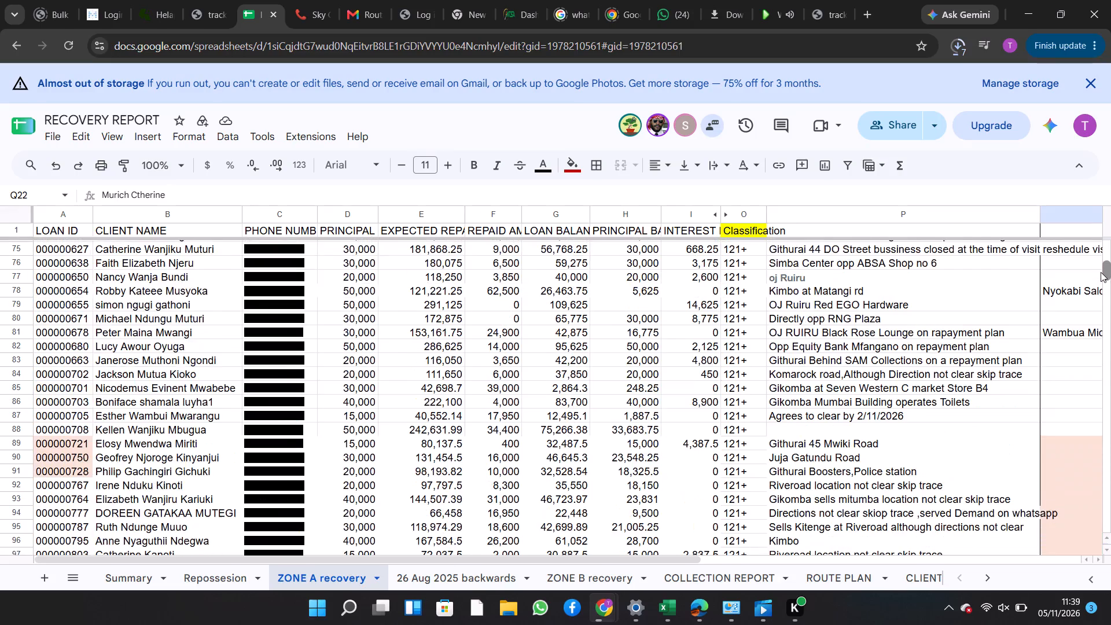
drag(1101, 272, 1098, 264)
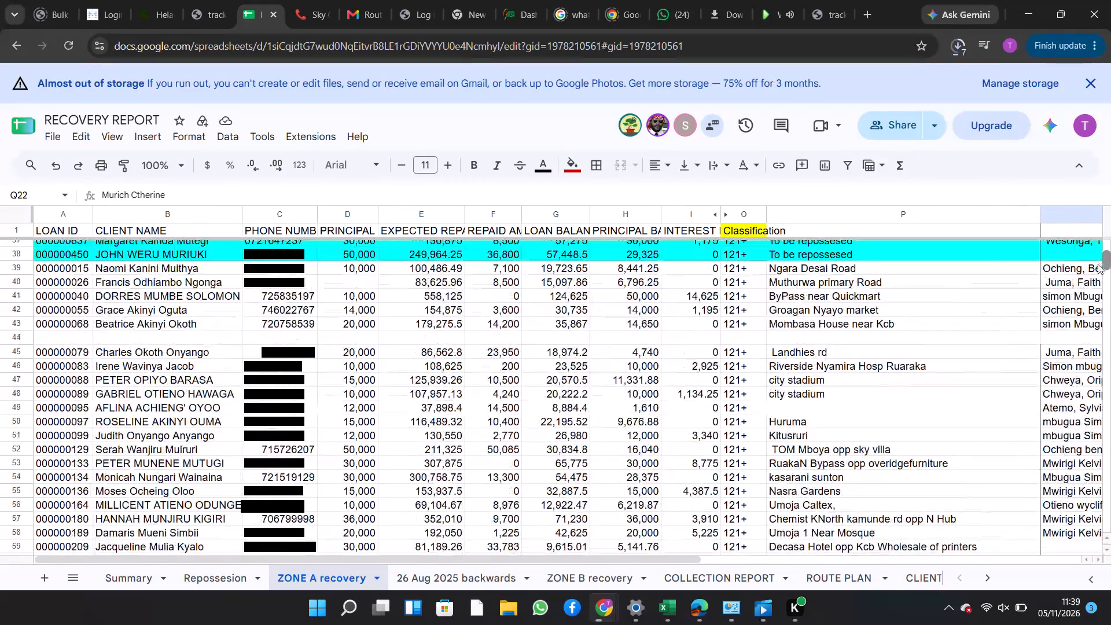
drag(1098, 264, 1098, 179)
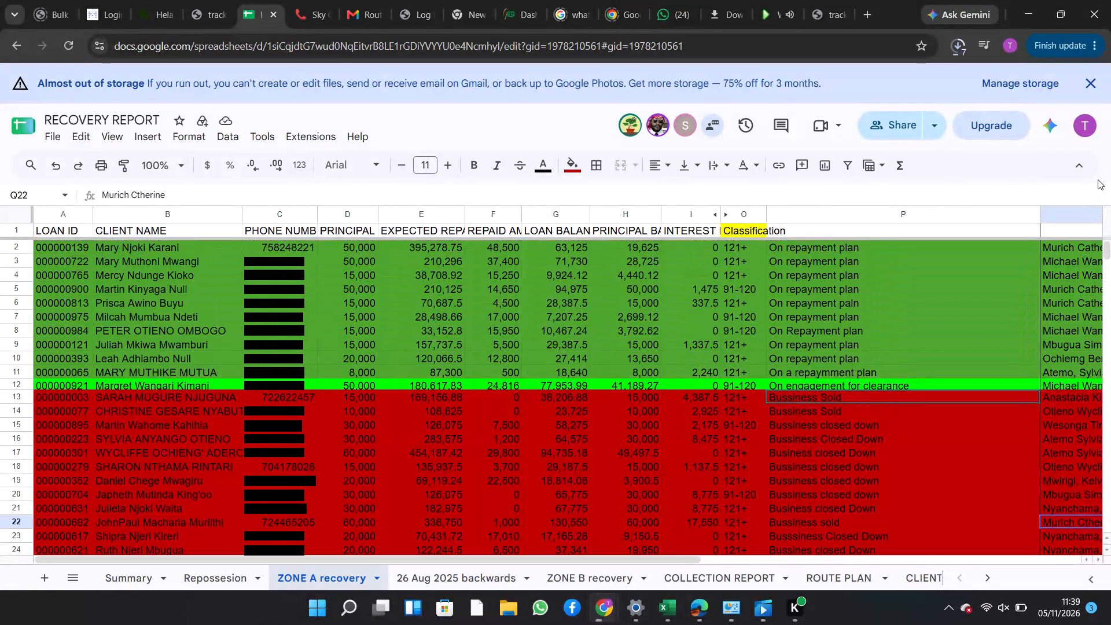
drag(1109, 252, 1109, 268)
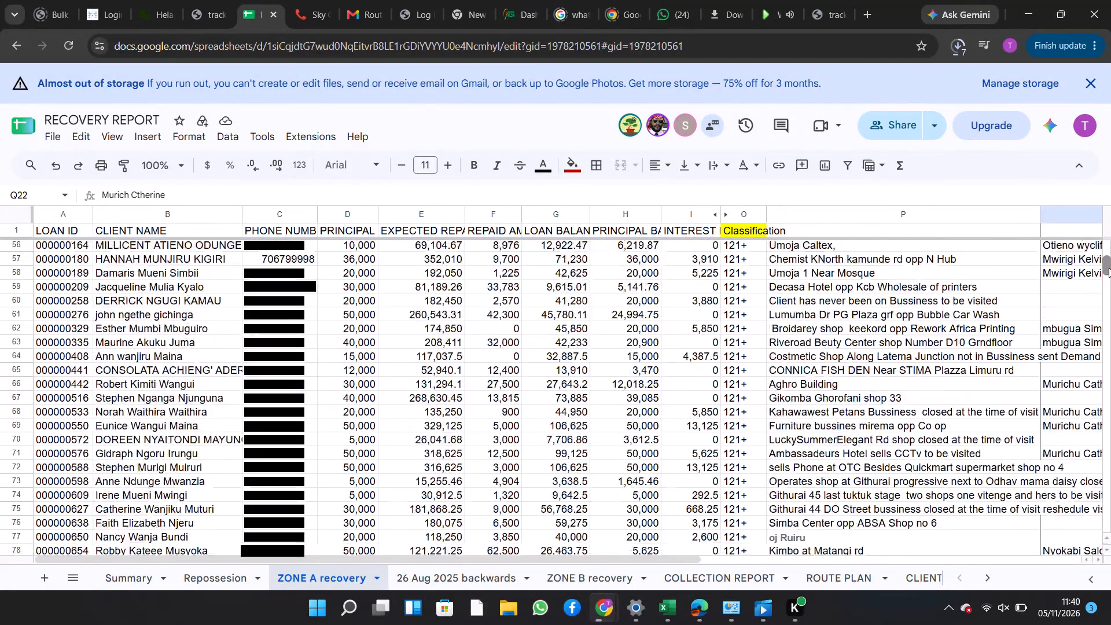
drag(1109, 268, 1110, 279)
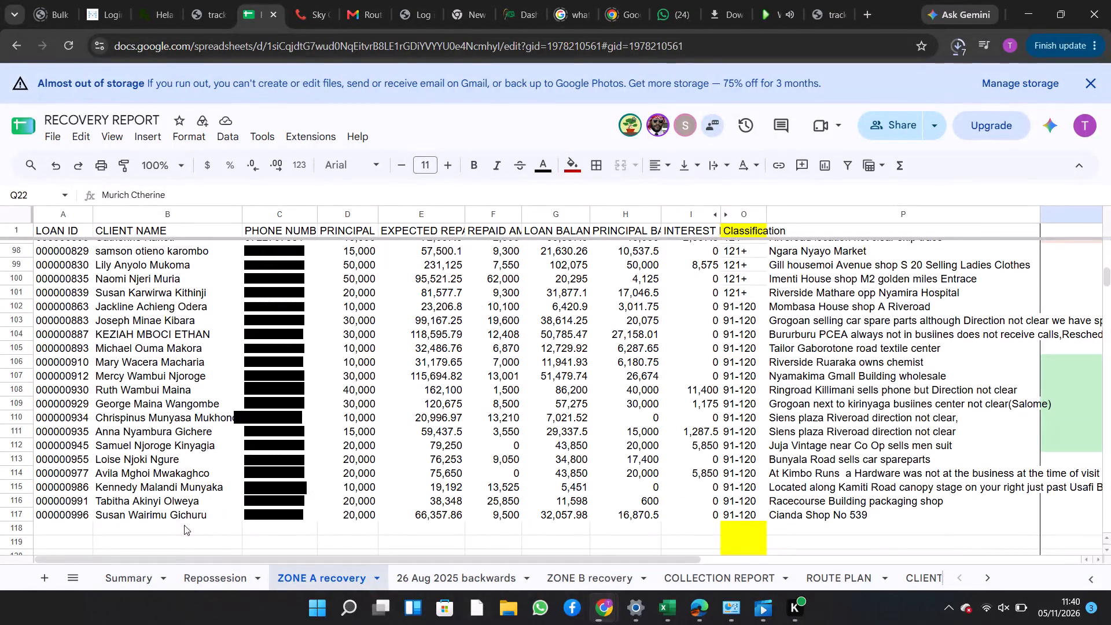
Copy the client name from row 117, the last entry on the ZONE A recovery sheet.
double_click(214, 514)
drag(214, 514, 145, 512)
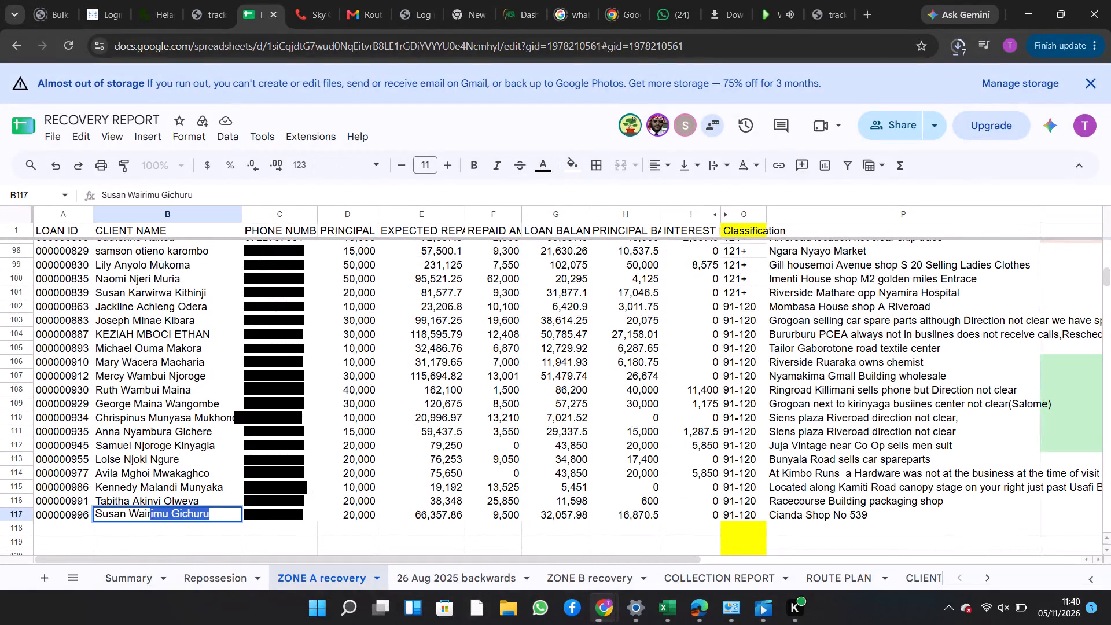
drag(145, 512, 90, 515)
key(ctrl+c)
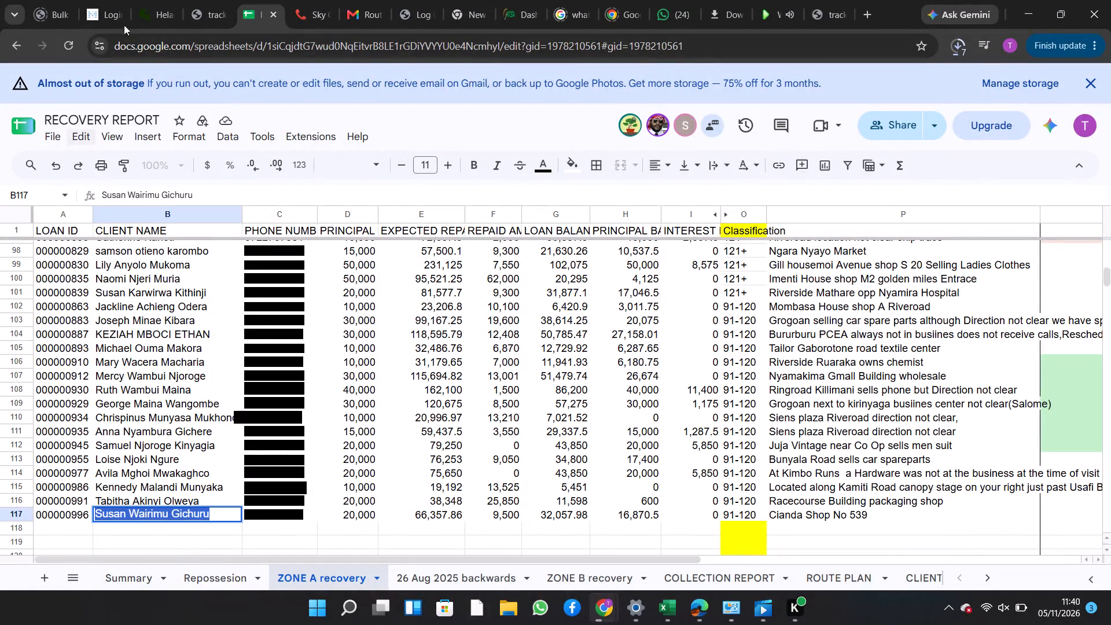
In the Helaplus lending system, search the client list for the copied row 117 client name and open that client's record.
click(163, 19)
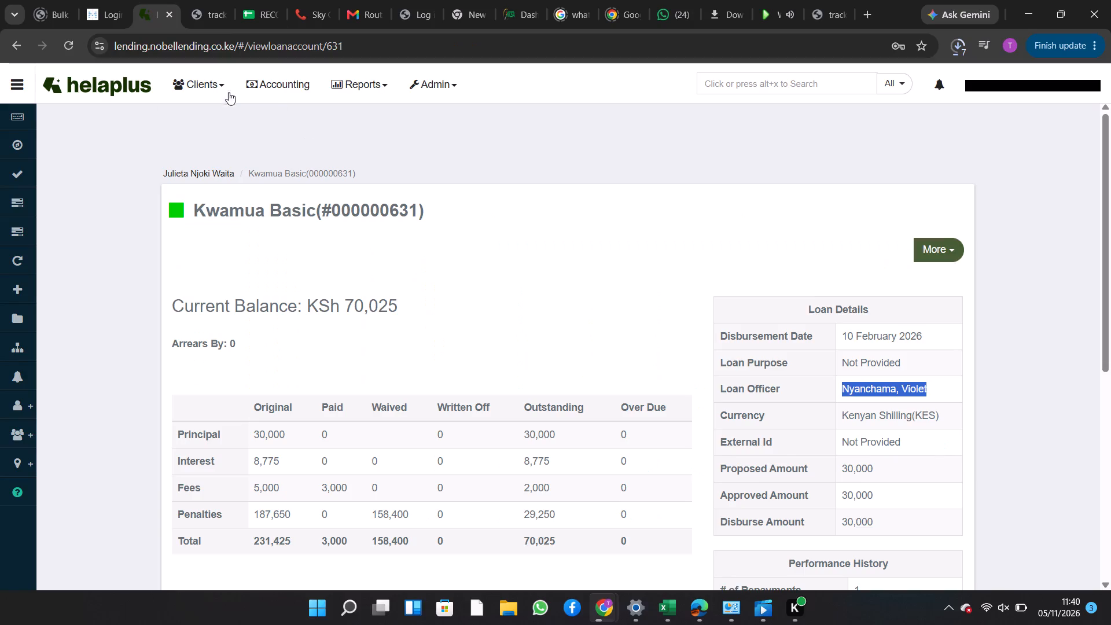
click(219, 113)
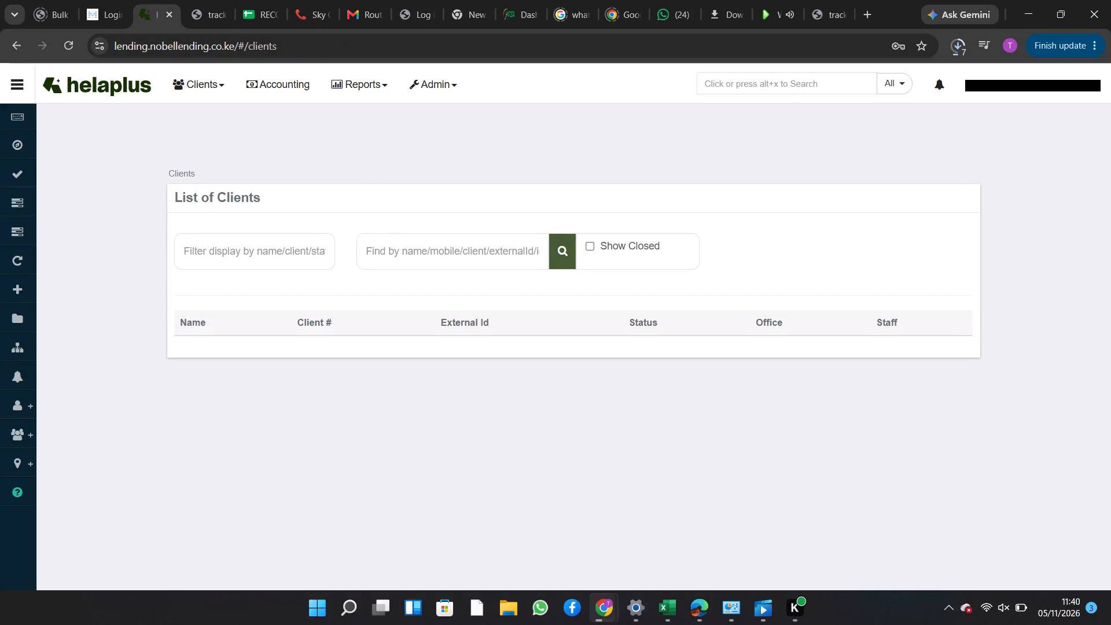
click(381, 249)
key(ctrl+v)
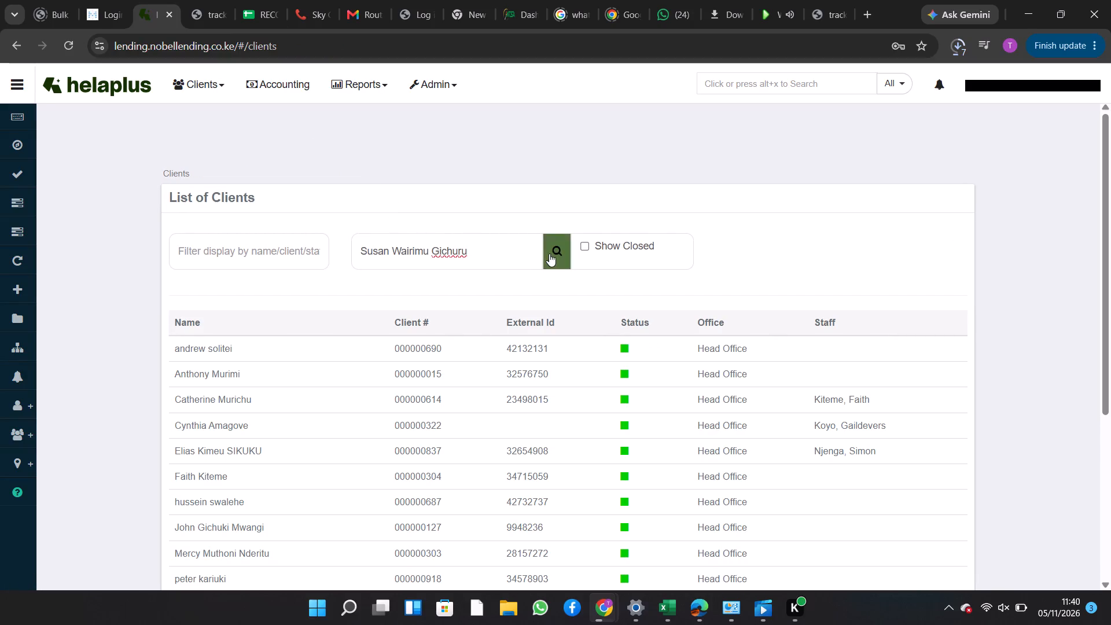
click(554, 252)
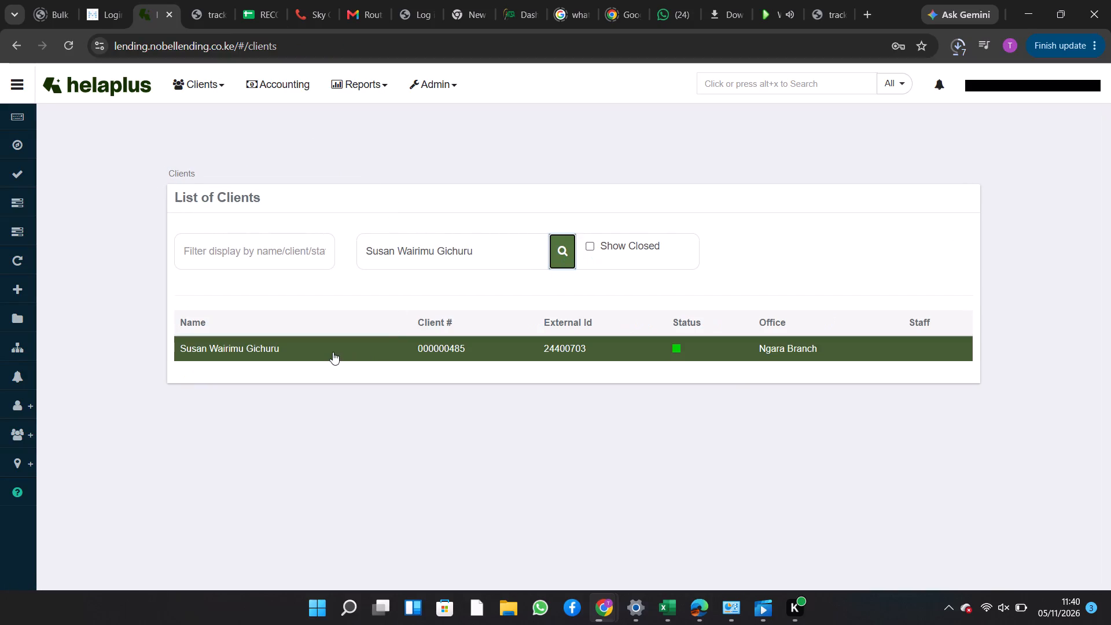
double_click(333, 351)
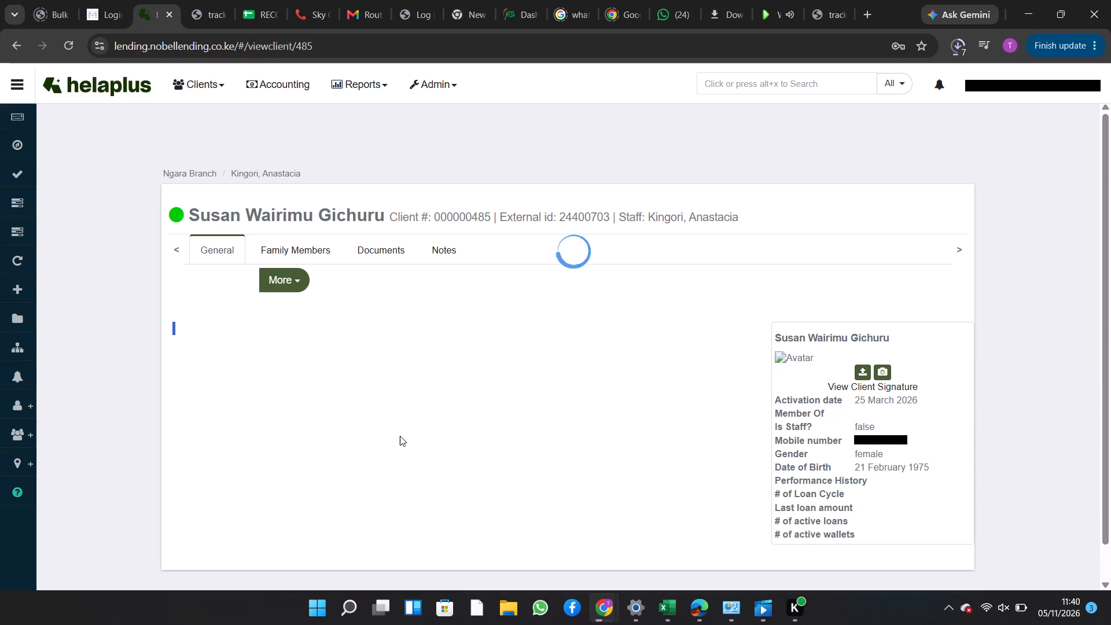
Open the client's Kwamua Biashara loan account and copy the loan officer's name from the loan details.
double_click(384, 387)
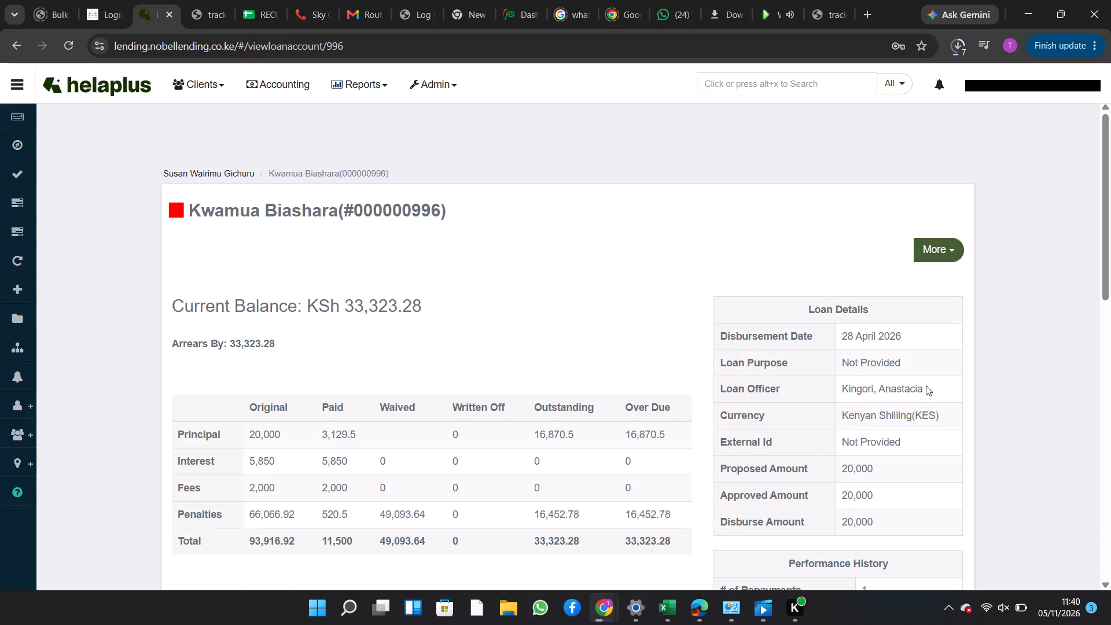
click(926, 385)
triple_click(926, 385)
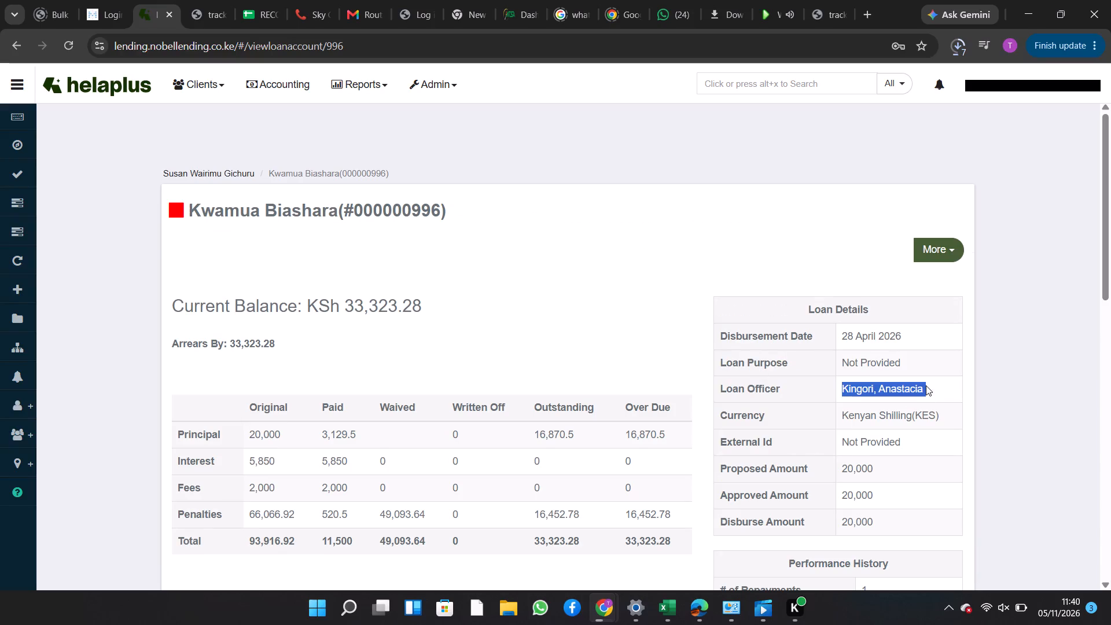
key(ctrl+c)
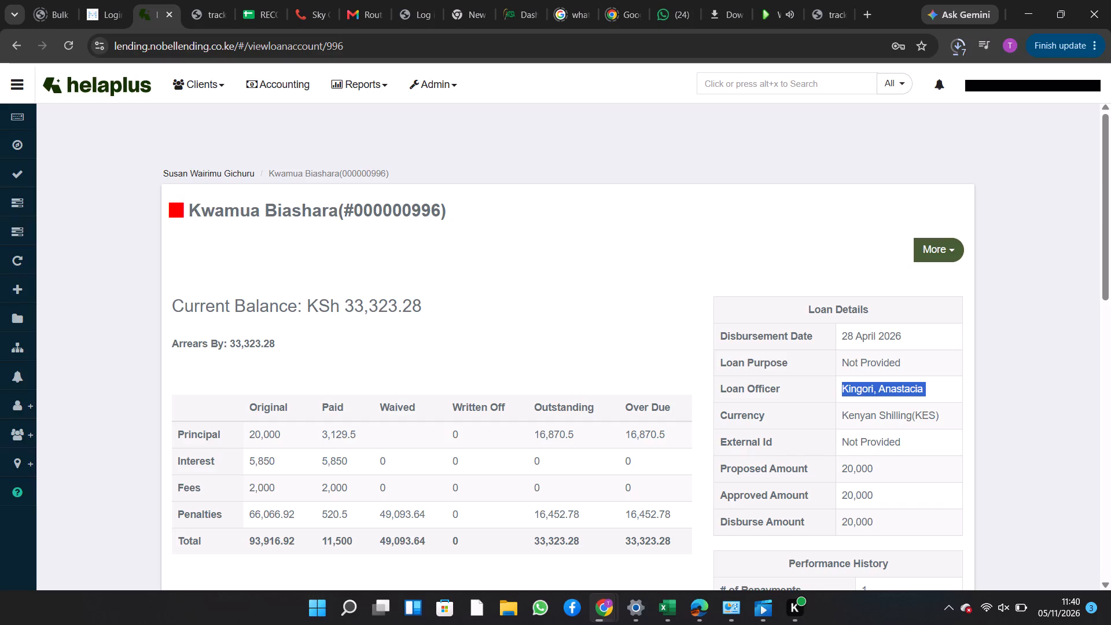
Back in the RECOVERY REPORT spreadsheet, enter the copied loan officer's name in cell Q117 of the ZONE A recovery sheet.
click(270, 9)
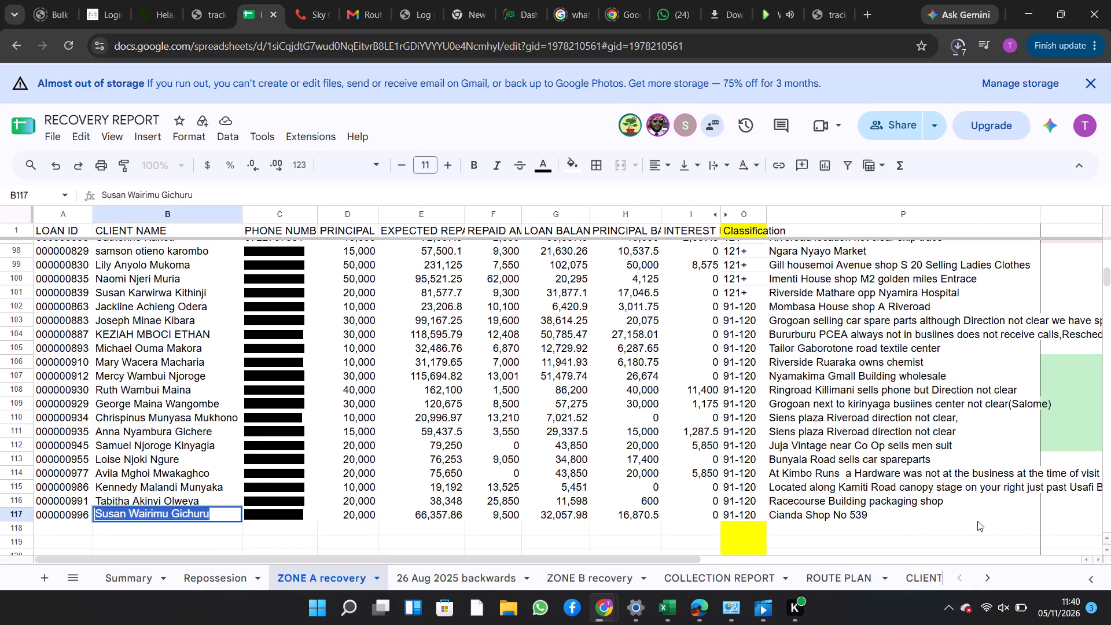
double_click(1046, 506)
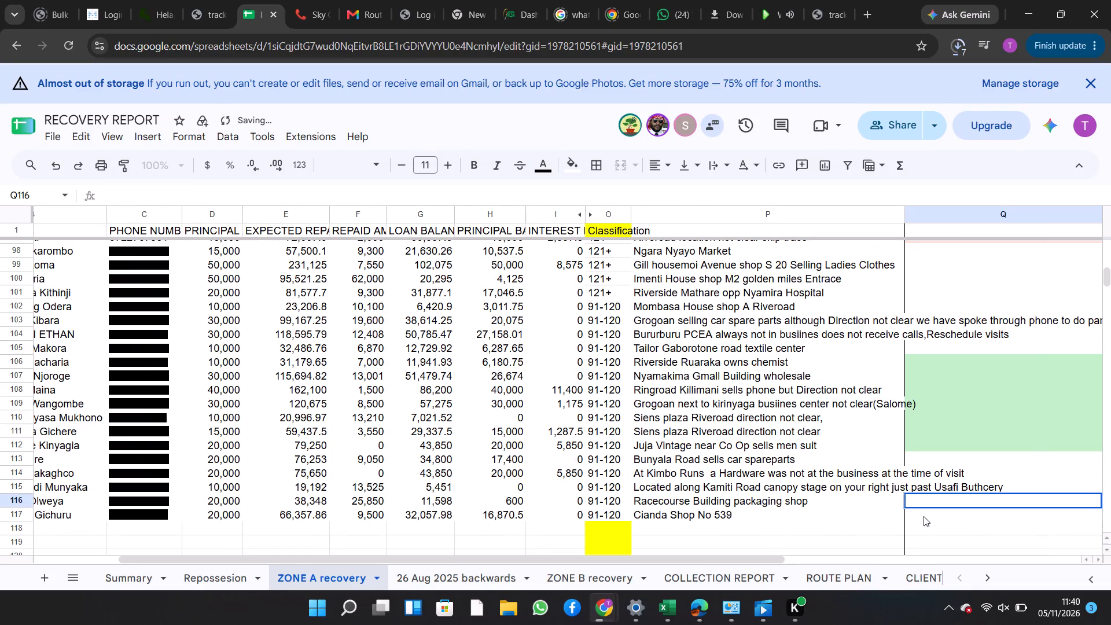
double_click(924, 516)
key(ctrl+v)
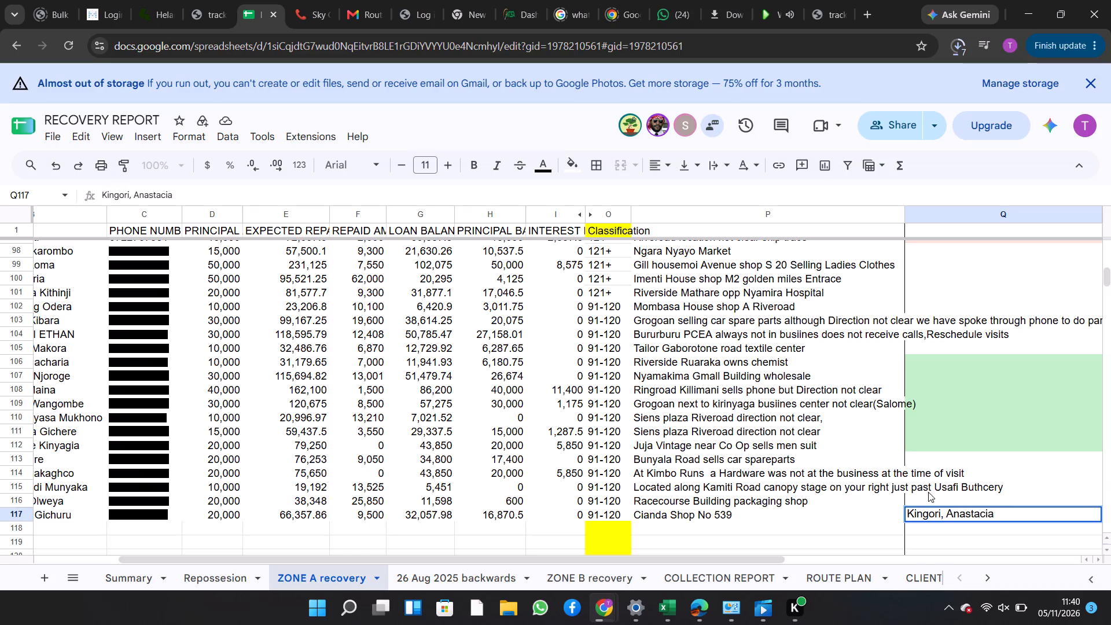
click(923, 497)
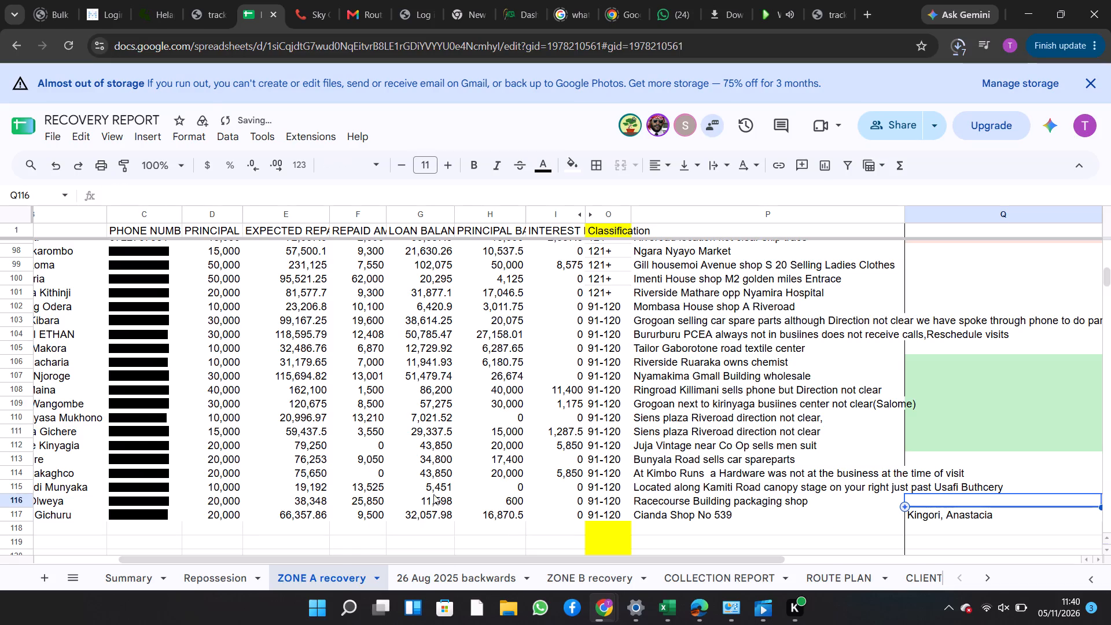
Copy the client name from cell B116 on the ZONE A recovery sheet.
double_click(75, 500)
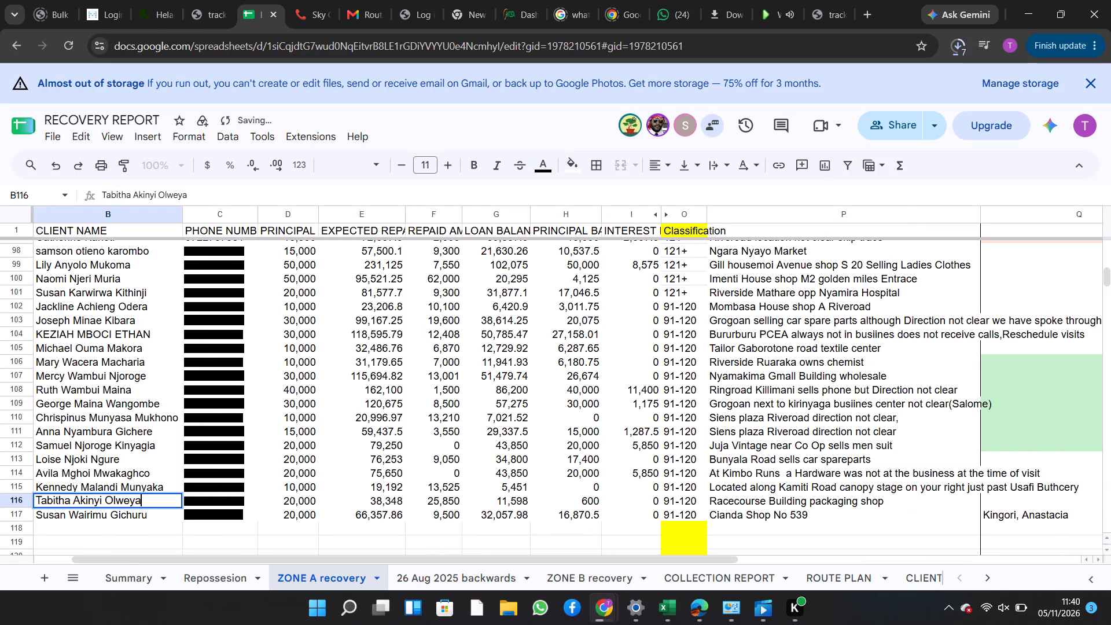
drag(146, 500, 34, 494)
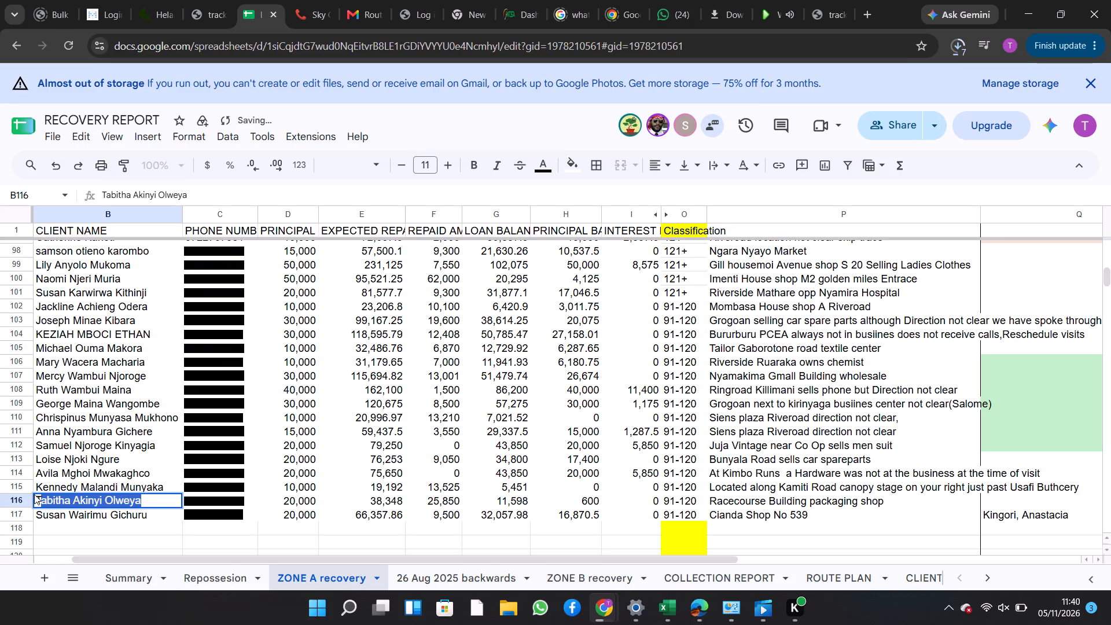
key(ctrl+c)
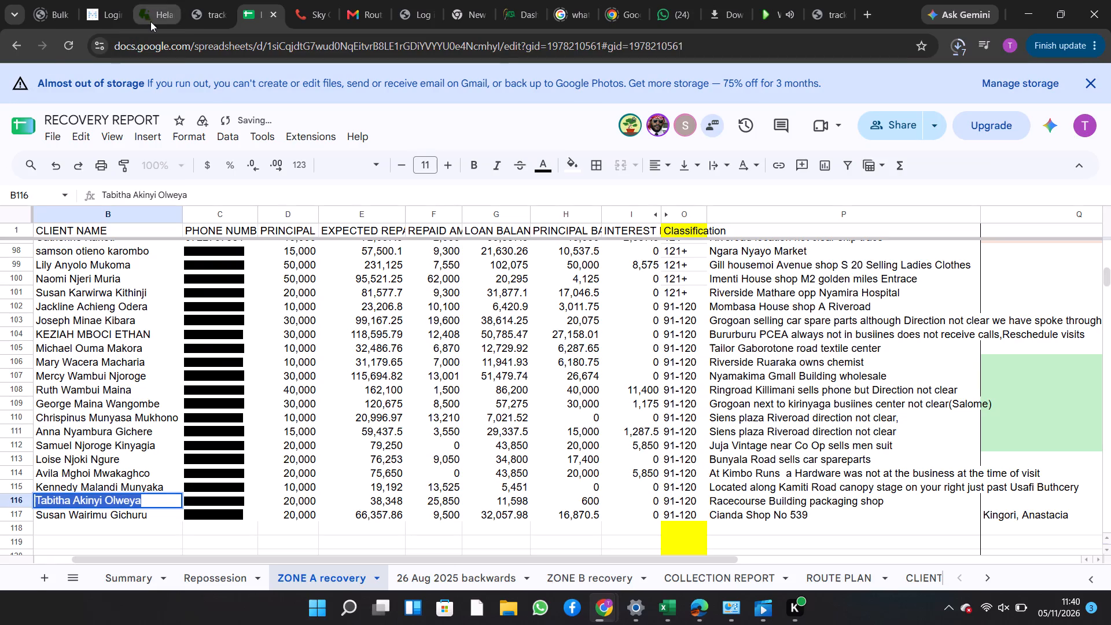
Switch to Helaplus, search the client list for the copied row 116 client name, and open that client's record.
click(150, 21)
click(200, 115)
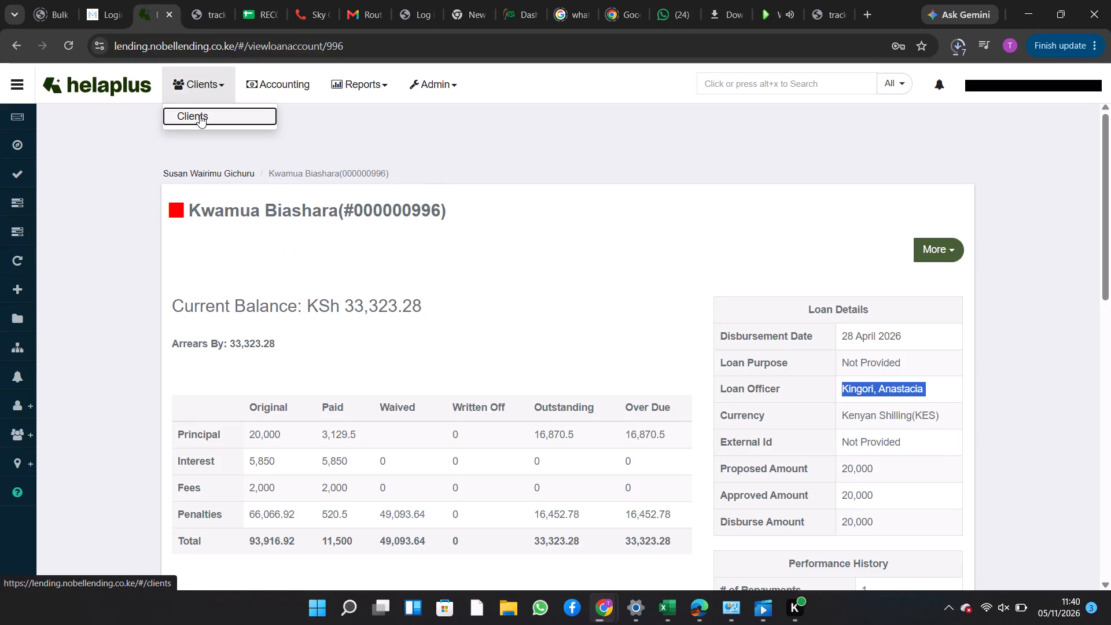
click(393, 258)
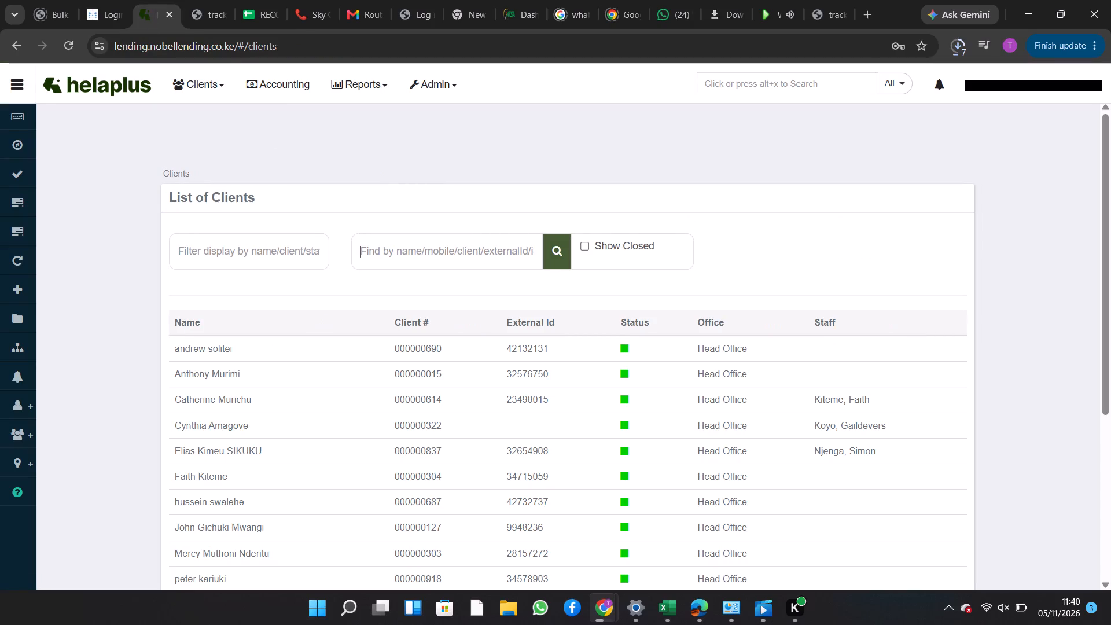
ctrl+click(413, 248)
key(ctrl+v)
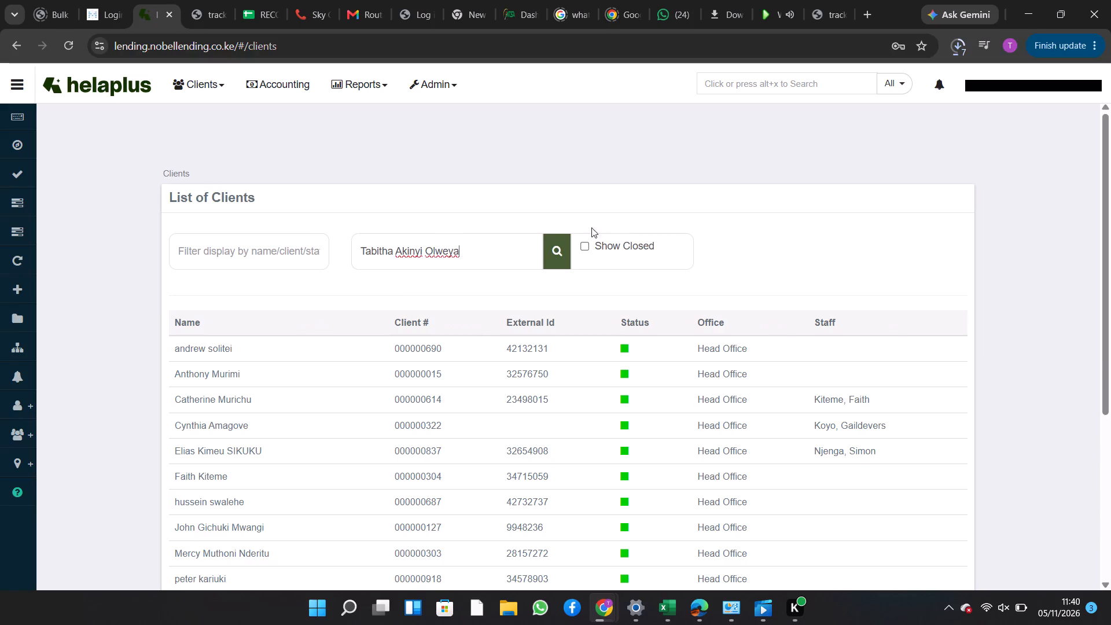
click(550, 241)
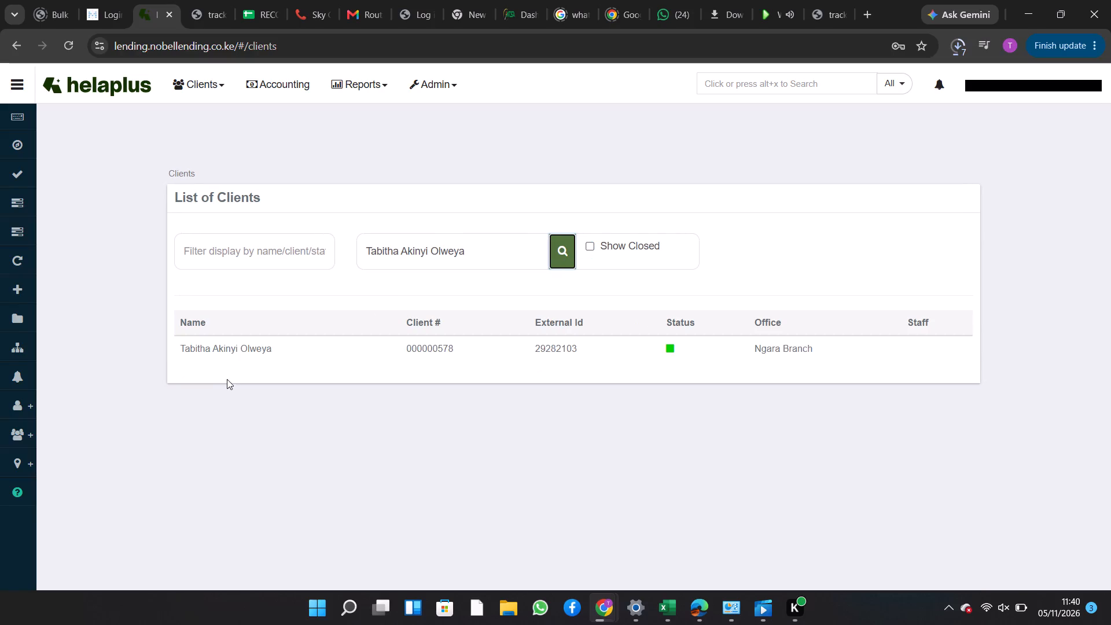
double_click(242, 344)
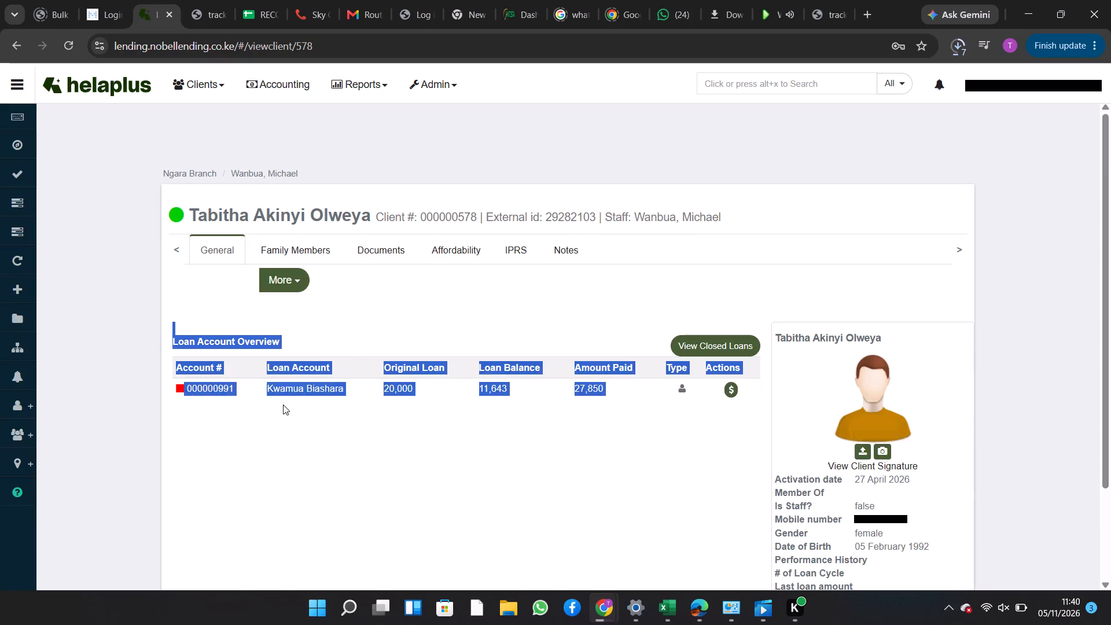
Open this client's Kwamua Biashara loan account and copy the loan officer's name from the loan details.
double_click(281, 459)
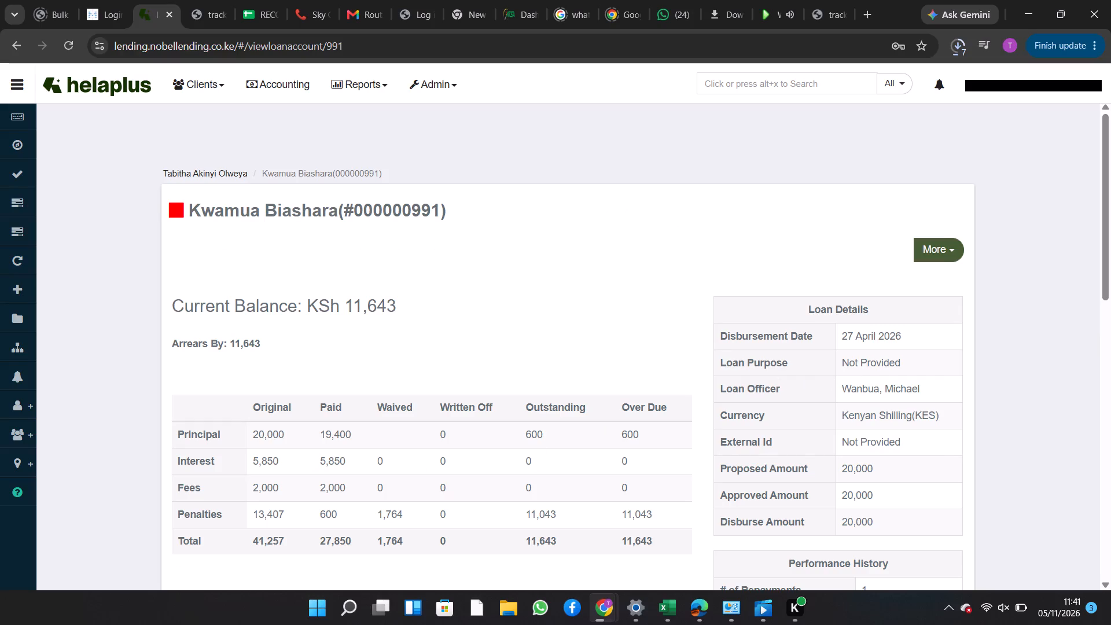
drag(921, 386, 845, 387)
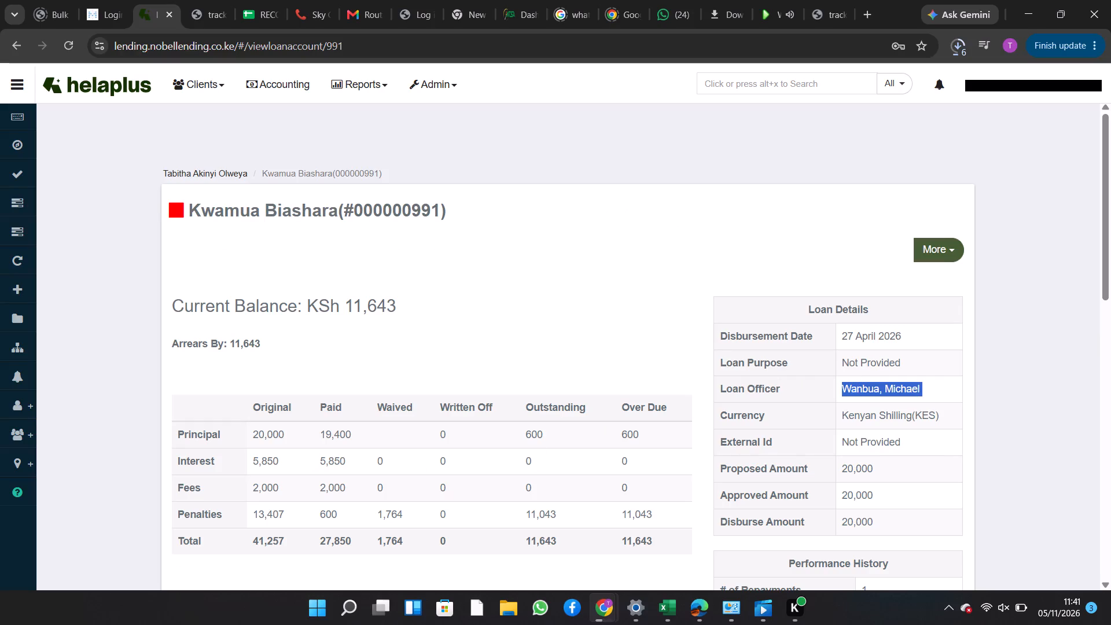
drag(845, 387, 845, 389)
key(ctrl+c)
Return to the RECOVERY REPORT spreadsheet and enter the copied loan officer's name in cell Q116.
click(255, 6)
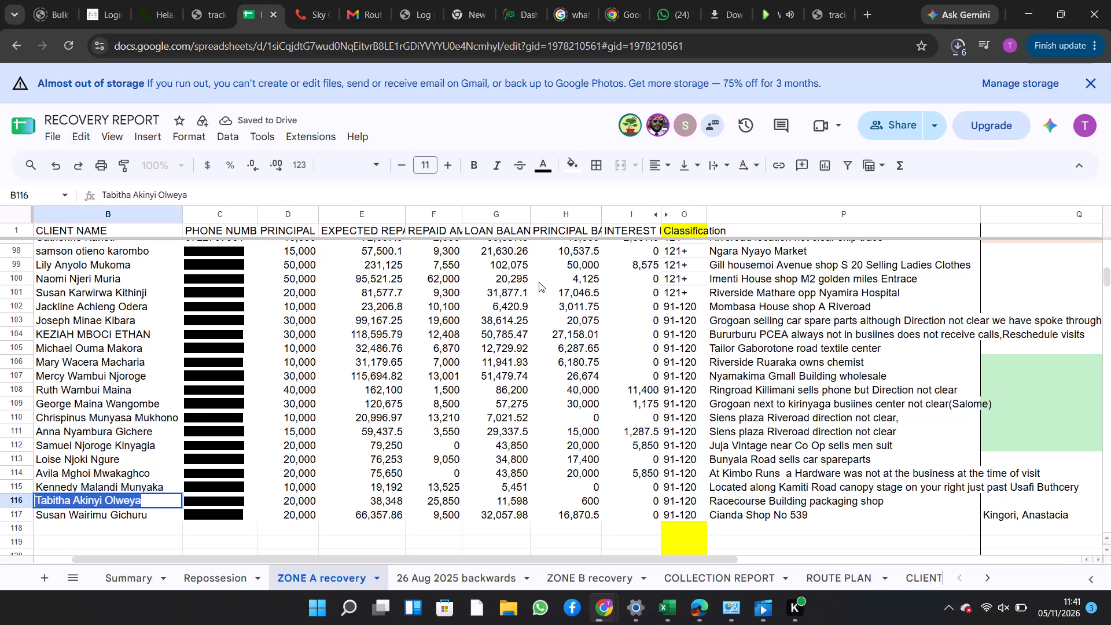
double_click(989, 499)
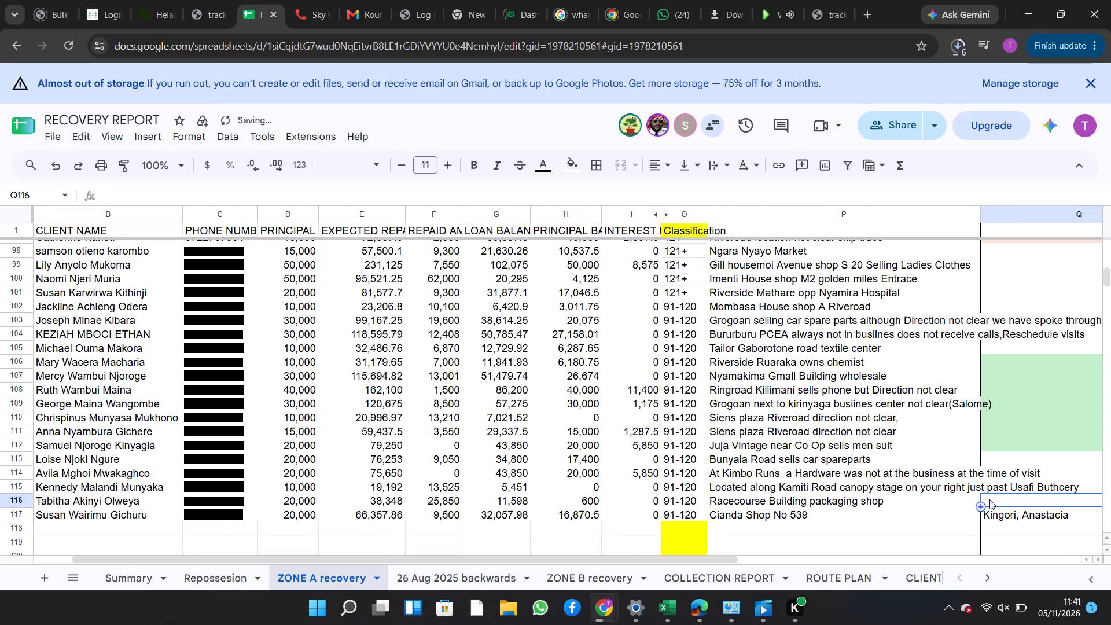
key(ctrl+v)
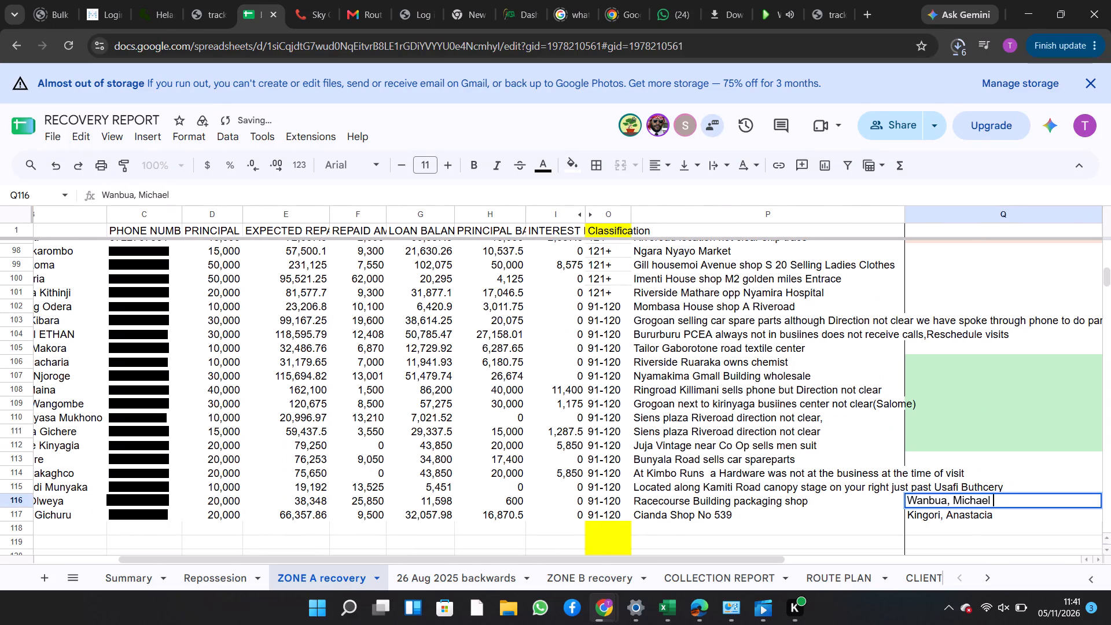
click(942, 486)
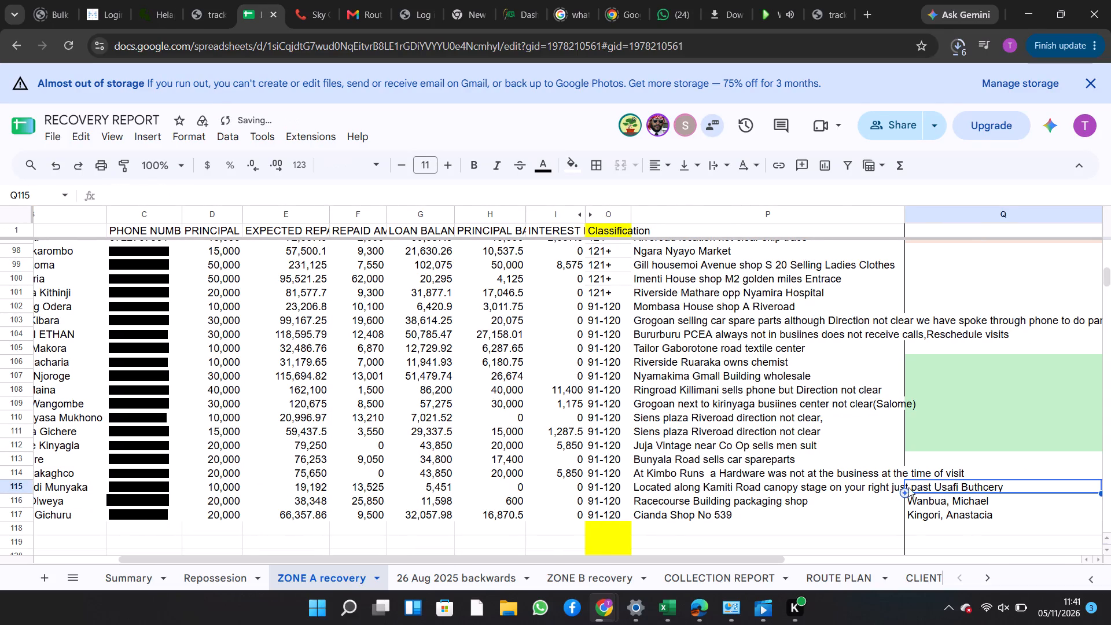
Copy the client name from cell B115 on the ZONE A recovery sheet.
double_click(89, 485)
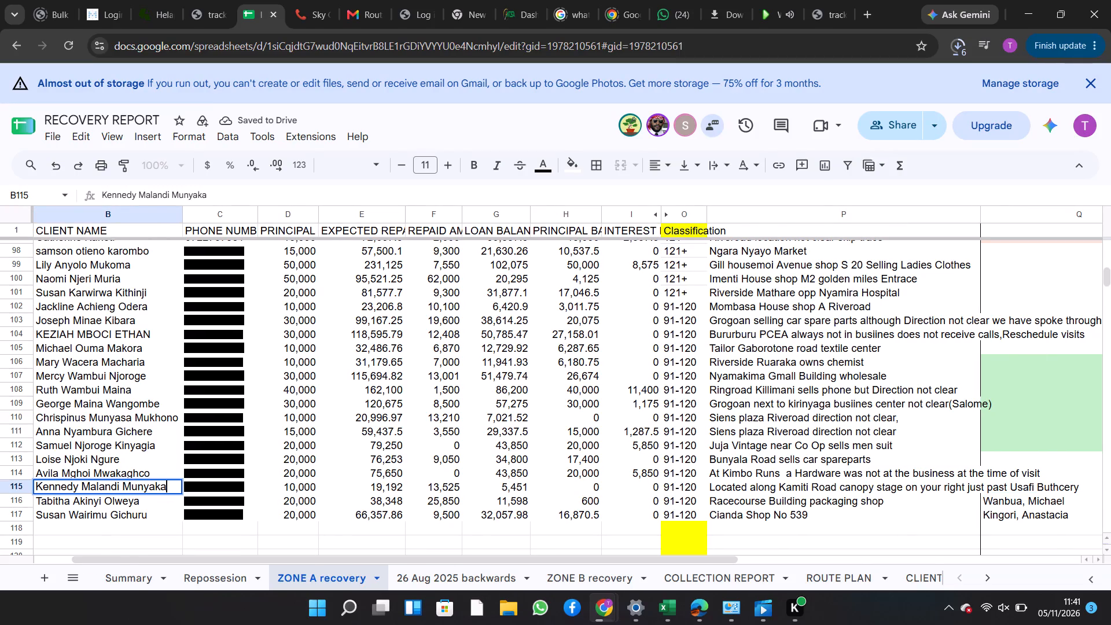
drag(167, 485, 23, 485)
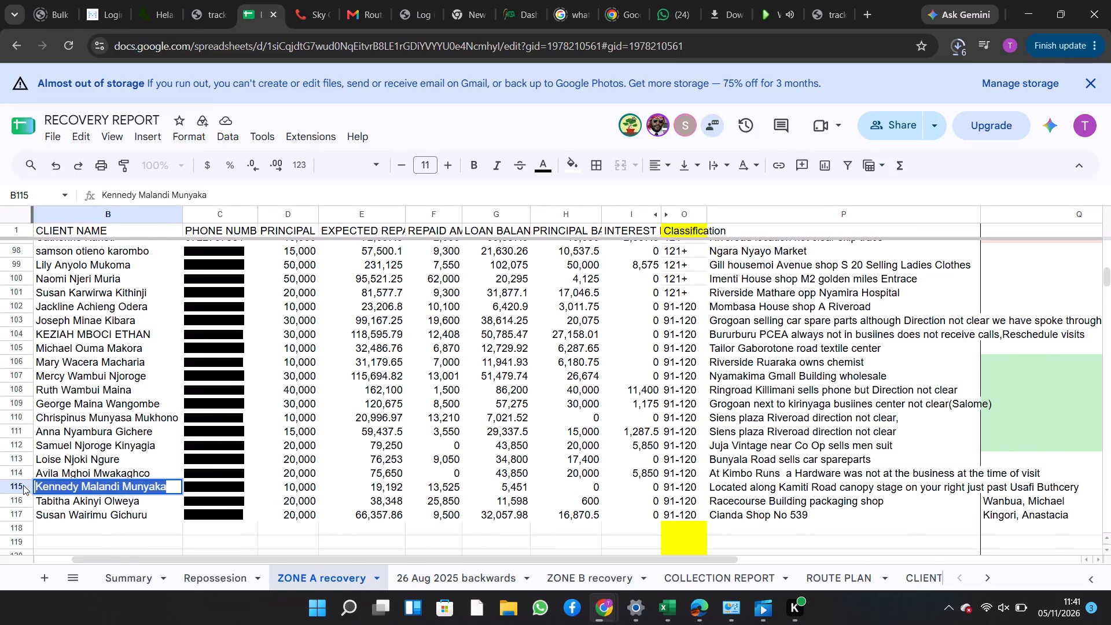
key(ctrl+c)
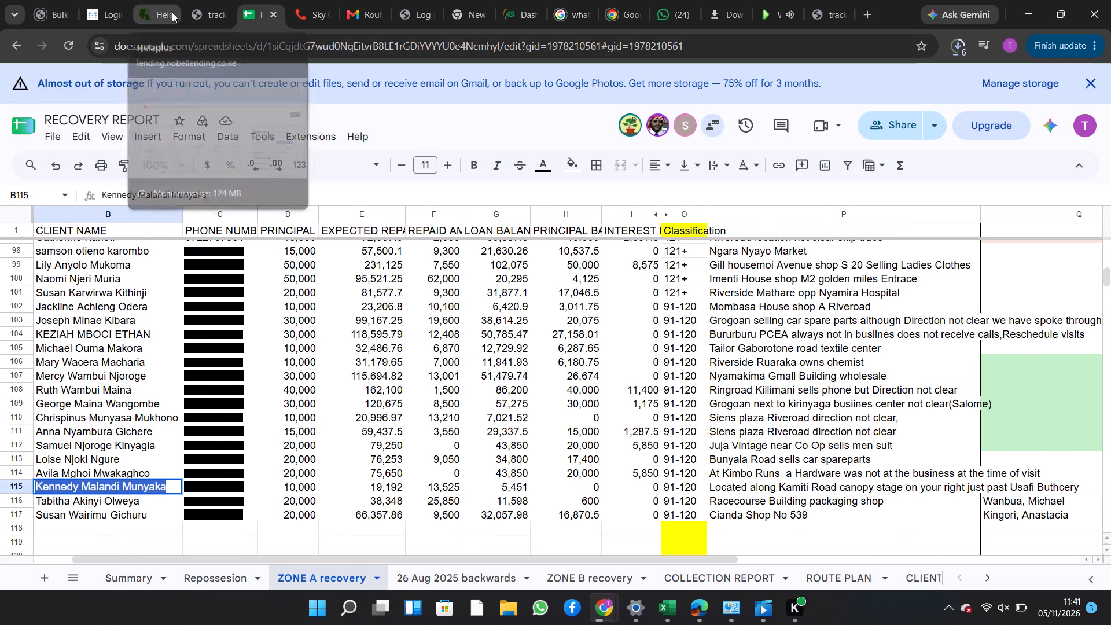
Switch to Helaplus, search the client list for the copied row 115 client name, and open that client's record.
click(172, 12)
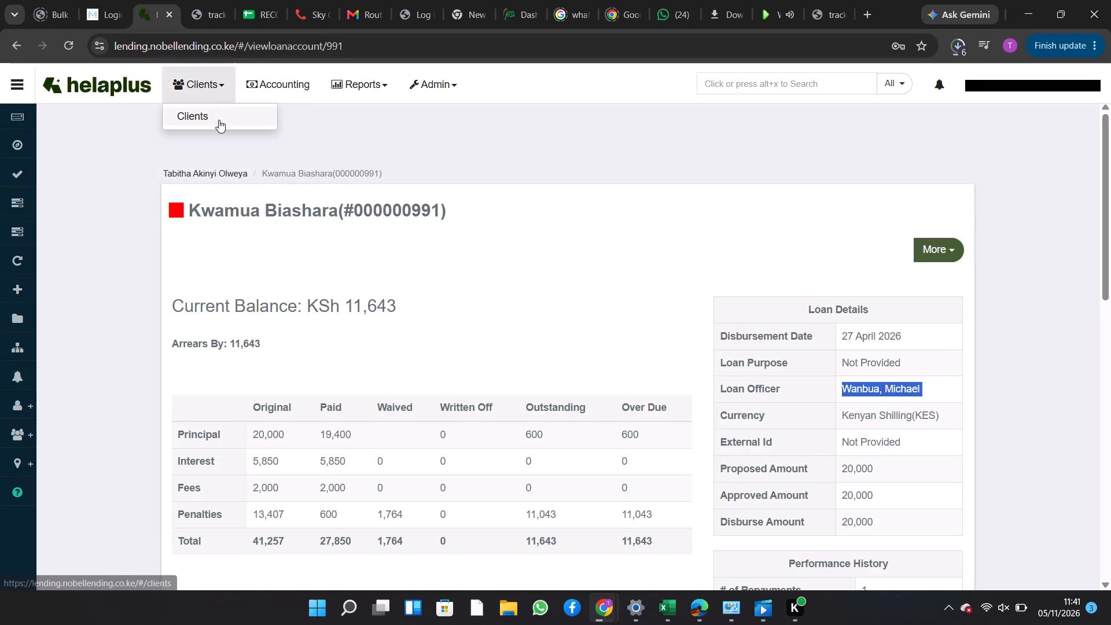
click(219, 120)
click(425, 247)
key(ctrl+v)
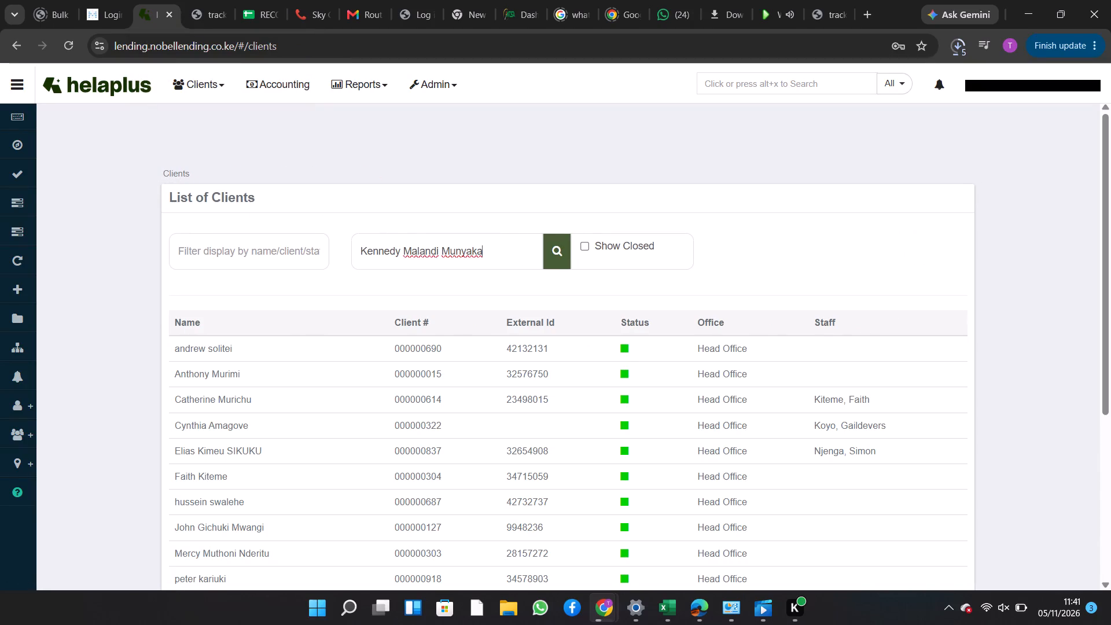
click(560, 245)
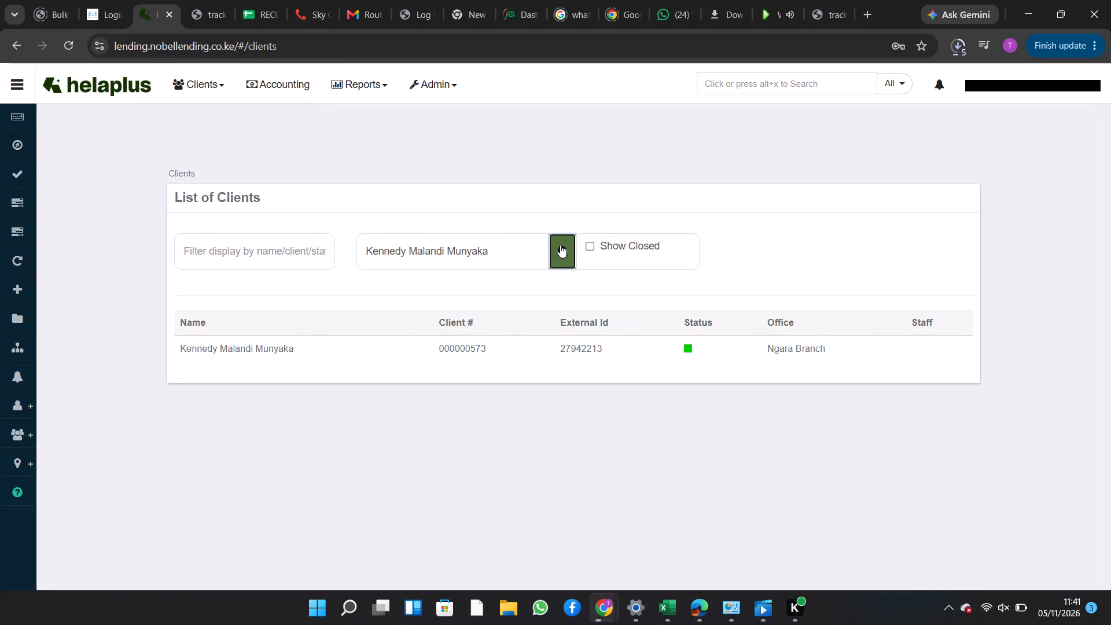
click(226, 352)
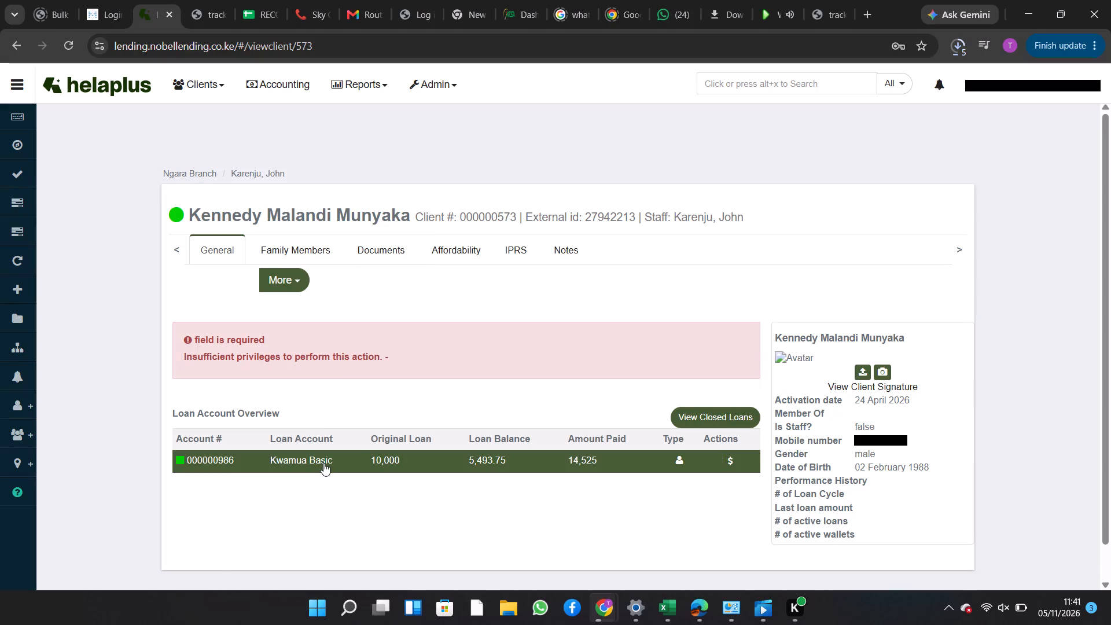
Open this client's Kwamua Basic loan account and copy the loan officer's name from the loan details.
click(323, 463)
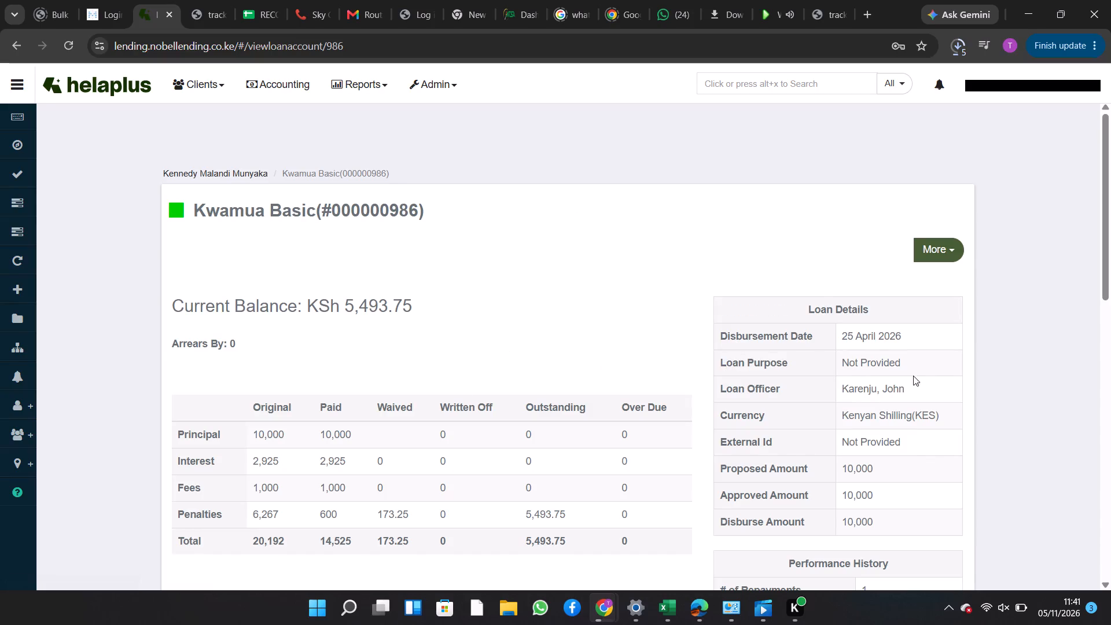
click(908, 389)
drag(904, 388, 842, 391)
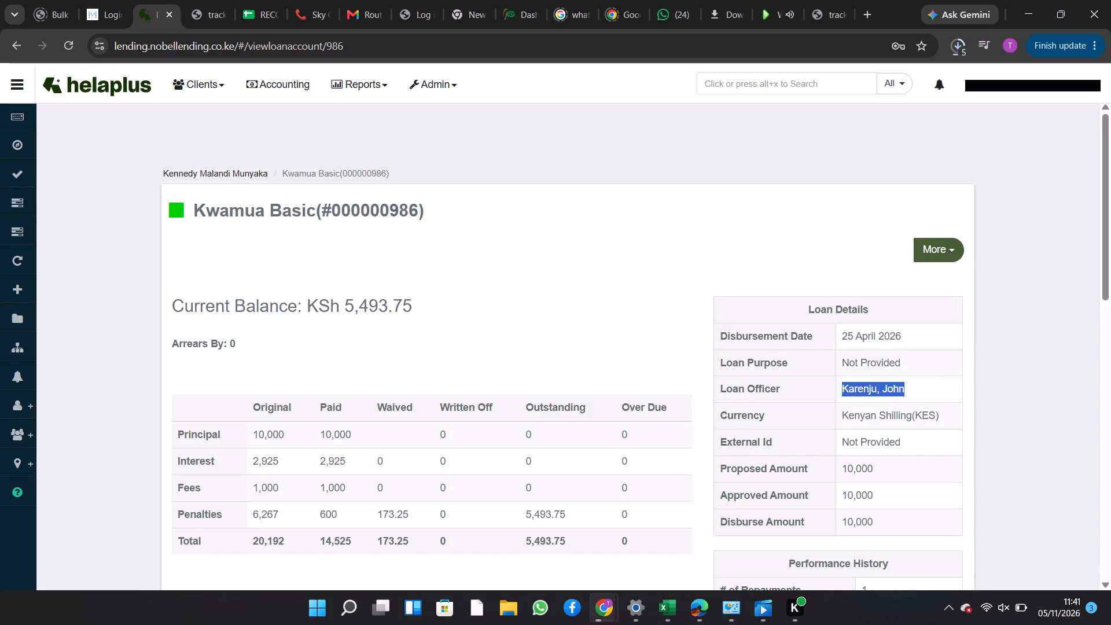
drag(842, 391, 839, 389)
key(ctrl+c)
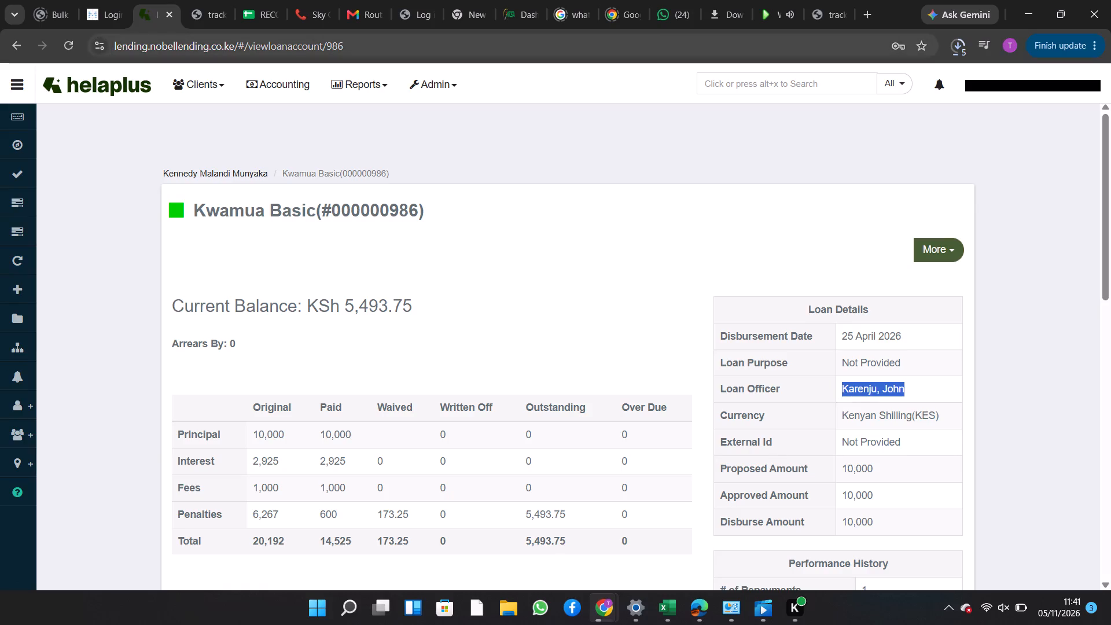
Return to the RECOVERY REPORT spreadsheet and enter the copied loan officer's name in cell Q115.
click(257, 15)
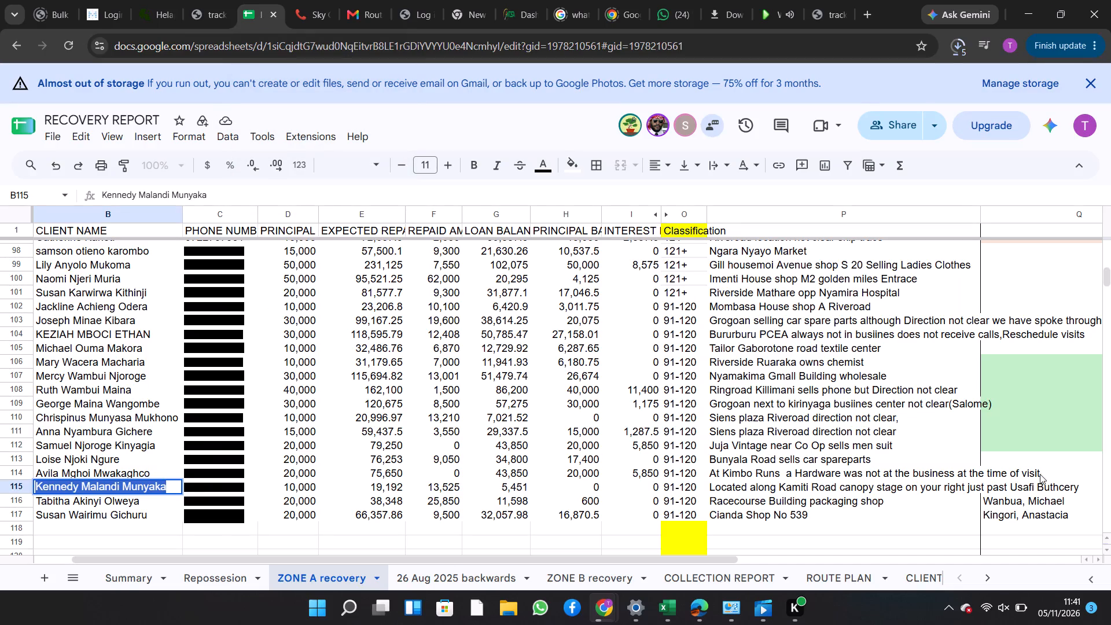
double_click(1018, 487)
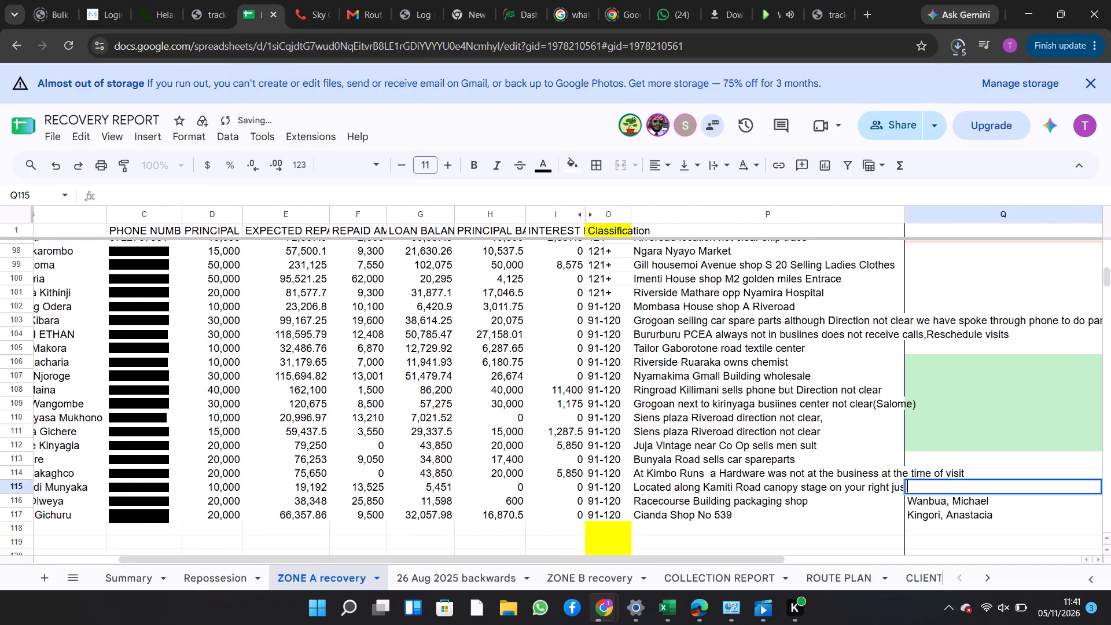
key(ctrl+v)
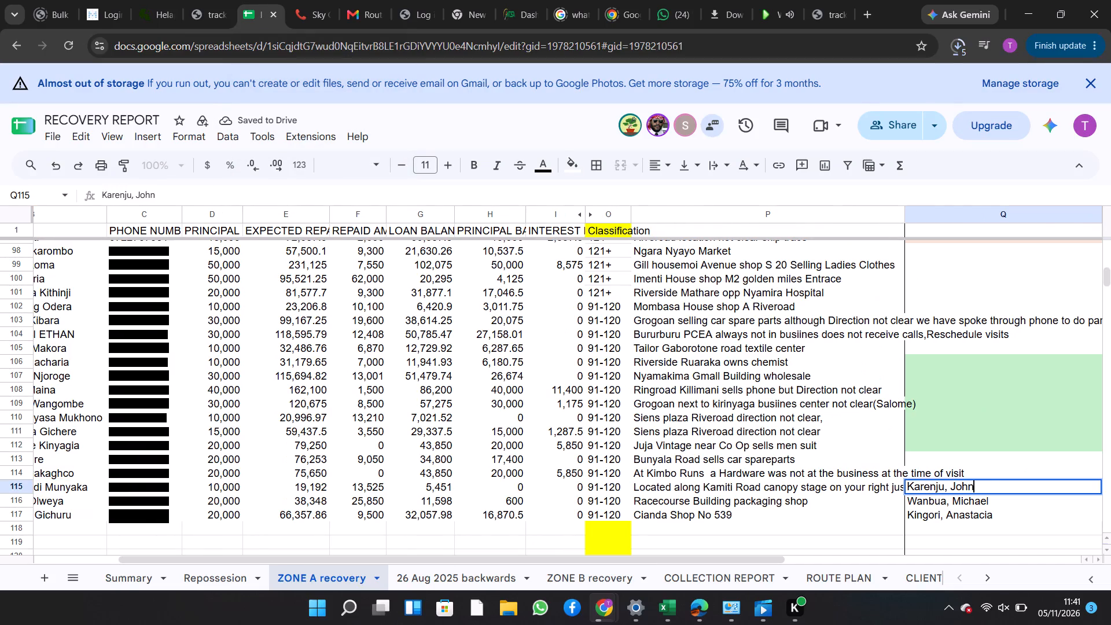
click(961, 468)
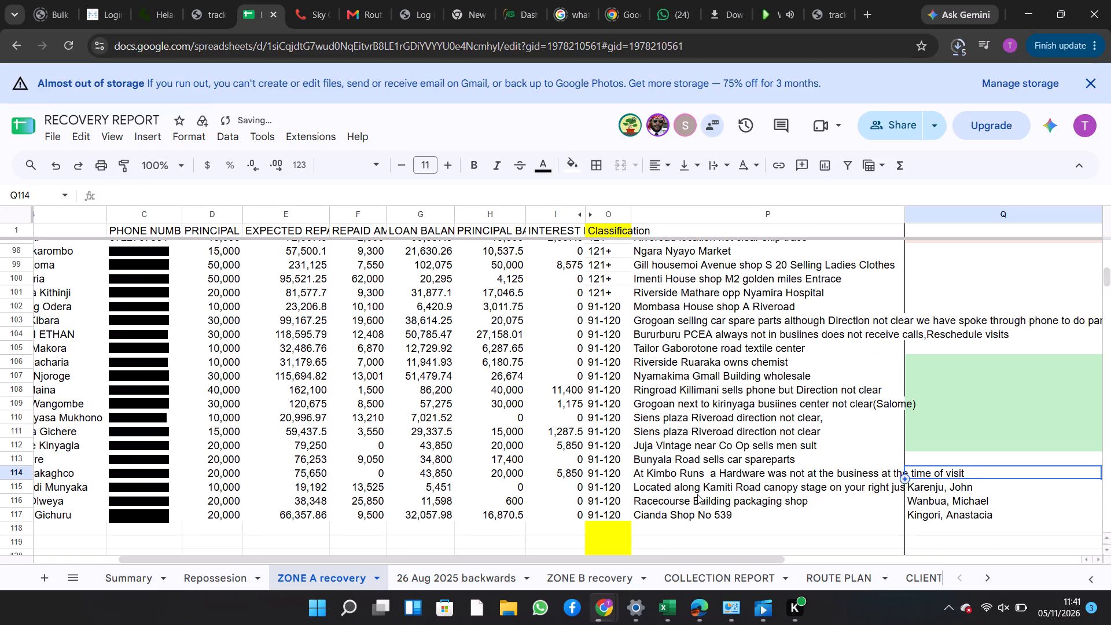
Copy the client name from cell B114 on the ZONE A recovery sheet.
double_click(82, 475)
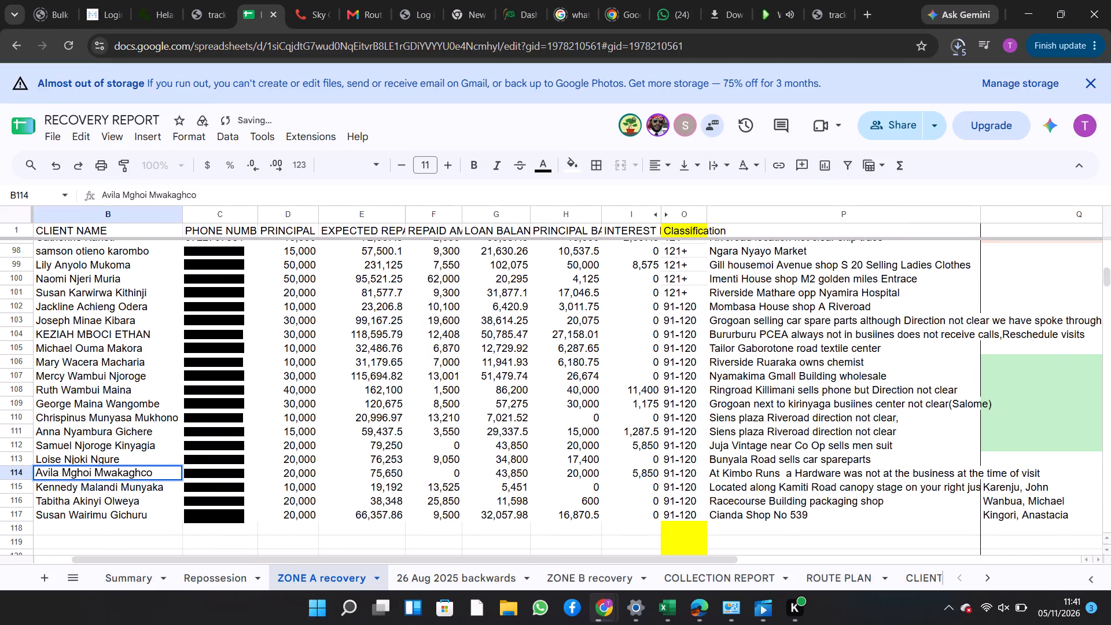
drag(160, 473, 36, 478)
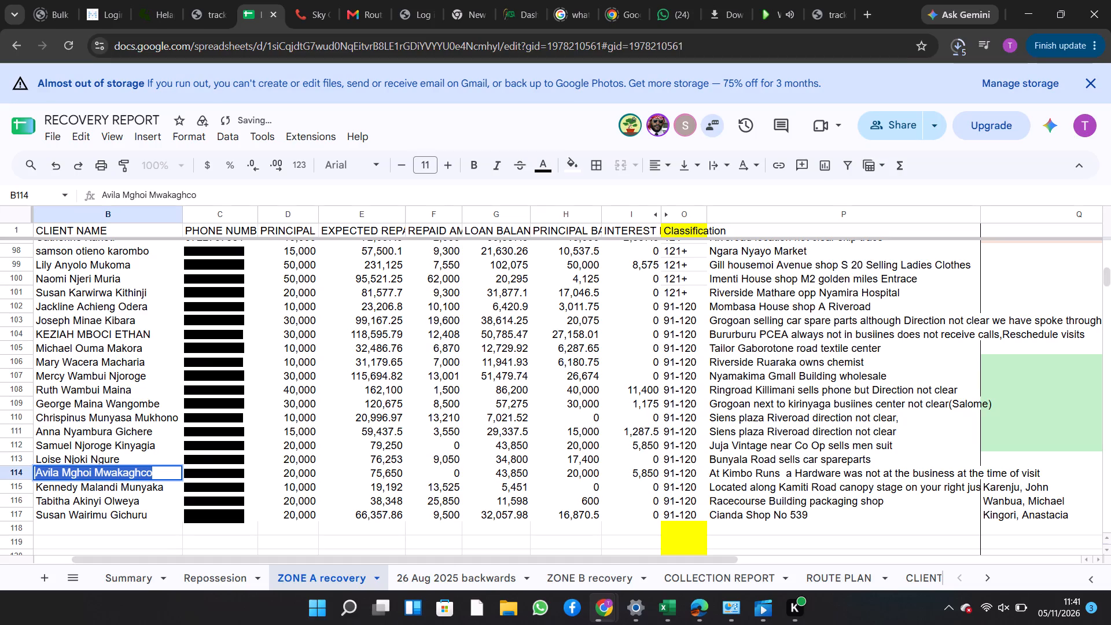
key(ctrl+c)
Switch to Helaplus, search the client list for the copied row 114 client name, and open that client's record.
click(169, 21)
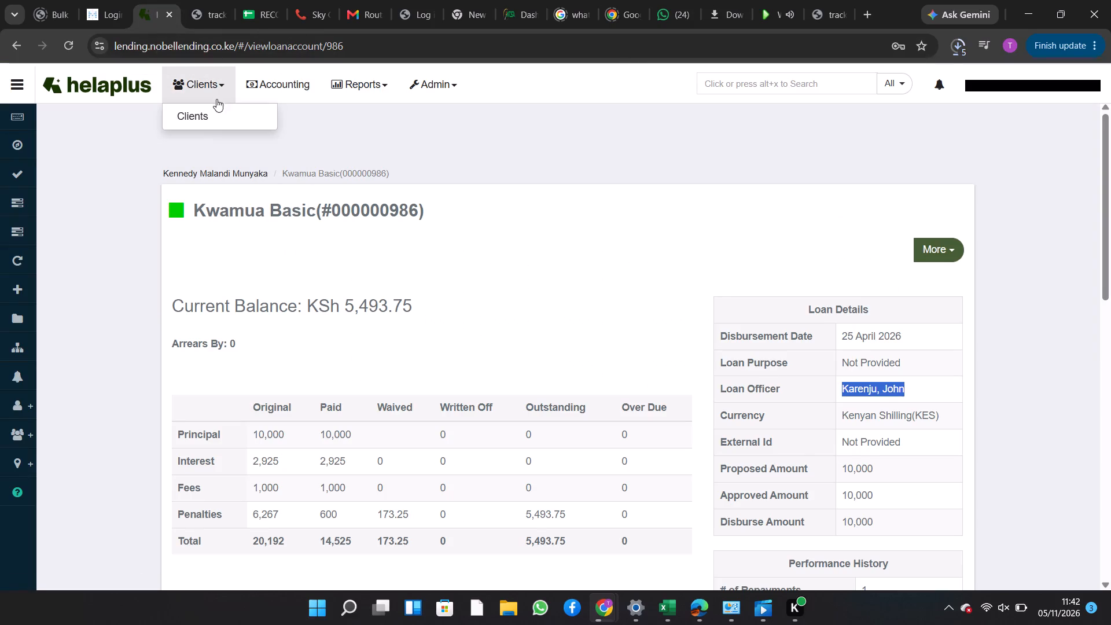
click(211, 117)
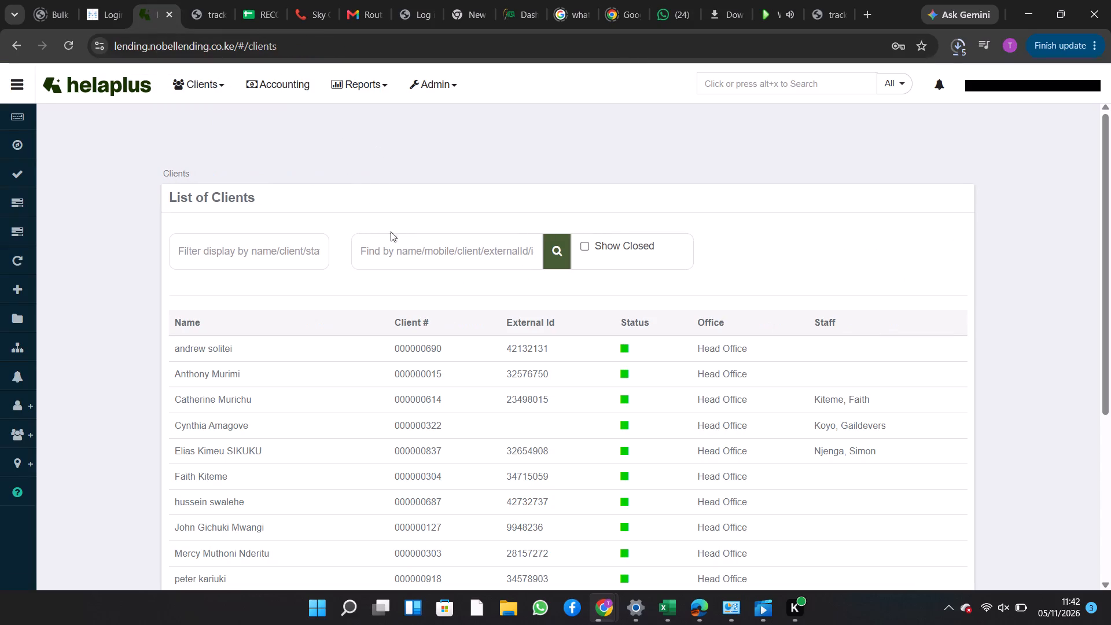
click(379, 244)
key(ctrl+v)
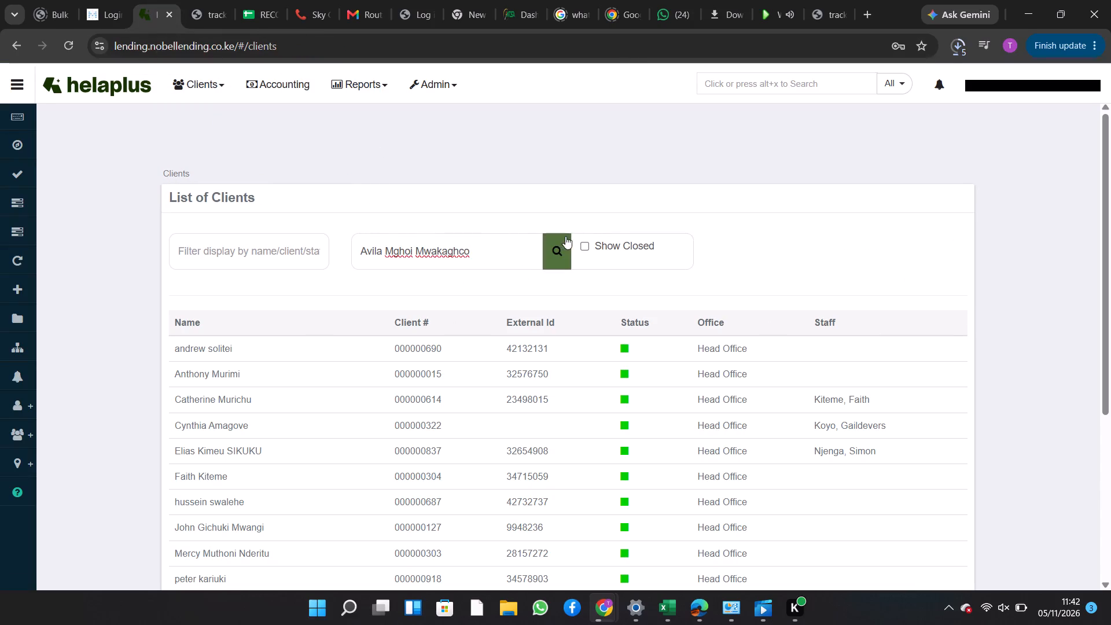
click(565, 240)
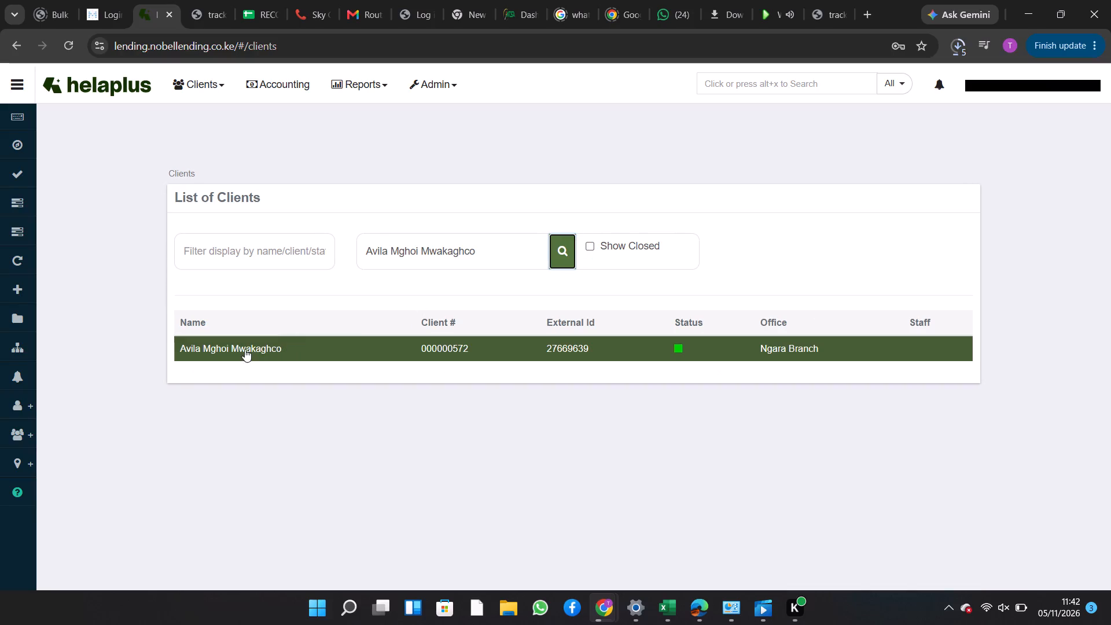
click(245, 347)
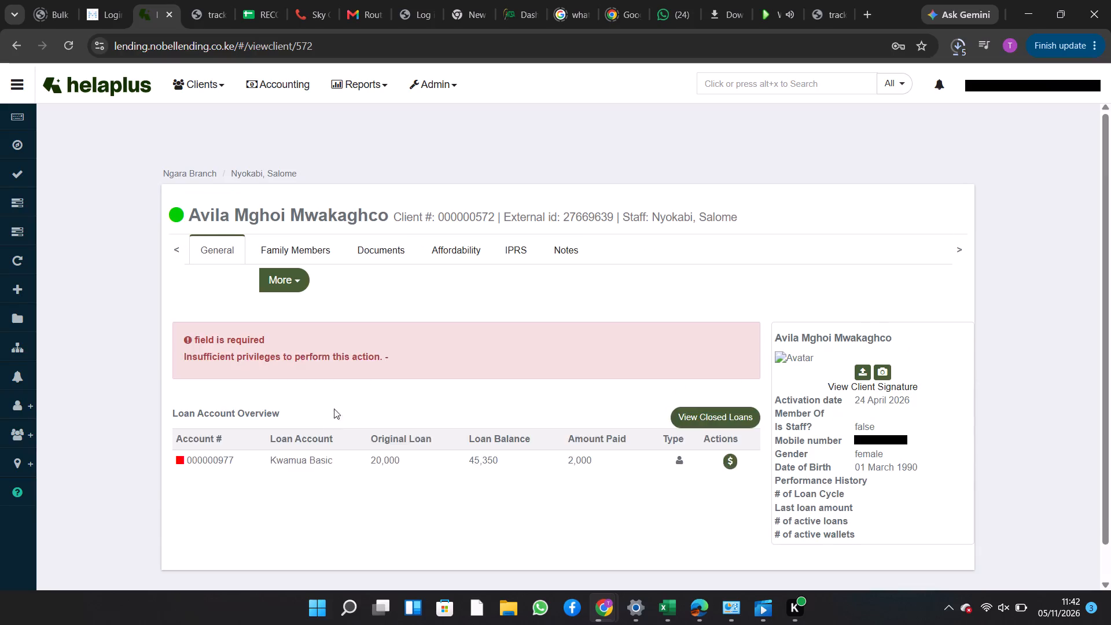
Open this client's Kwamua Basic loan account and copy the loan officer's name from the loan details.
click(334, 399)
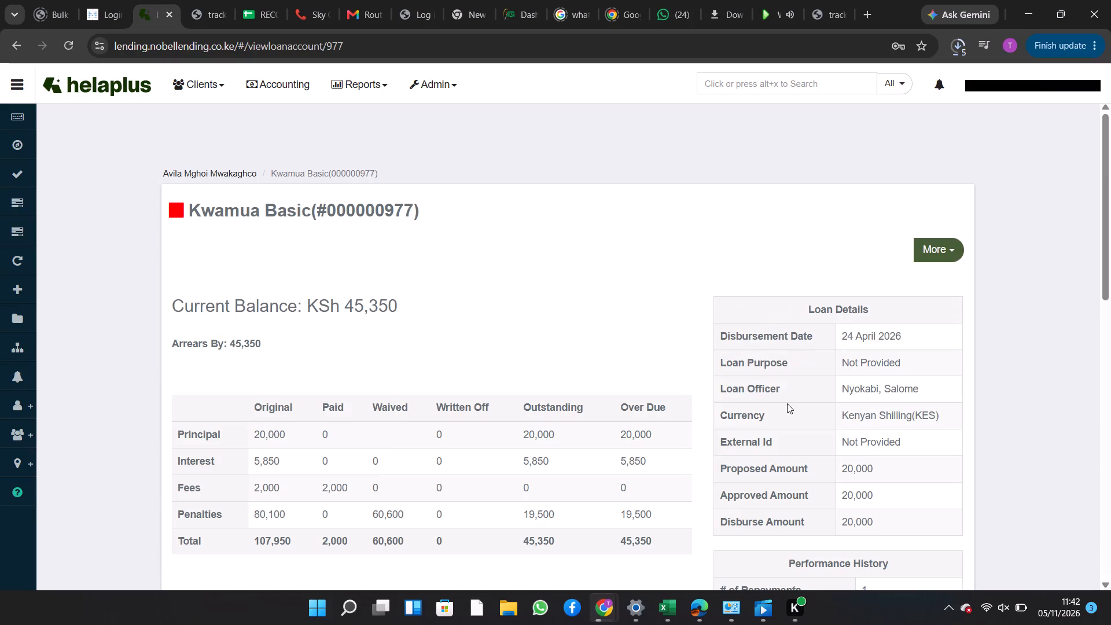
click(917, 385)
drag(921, 385, 844, 385)
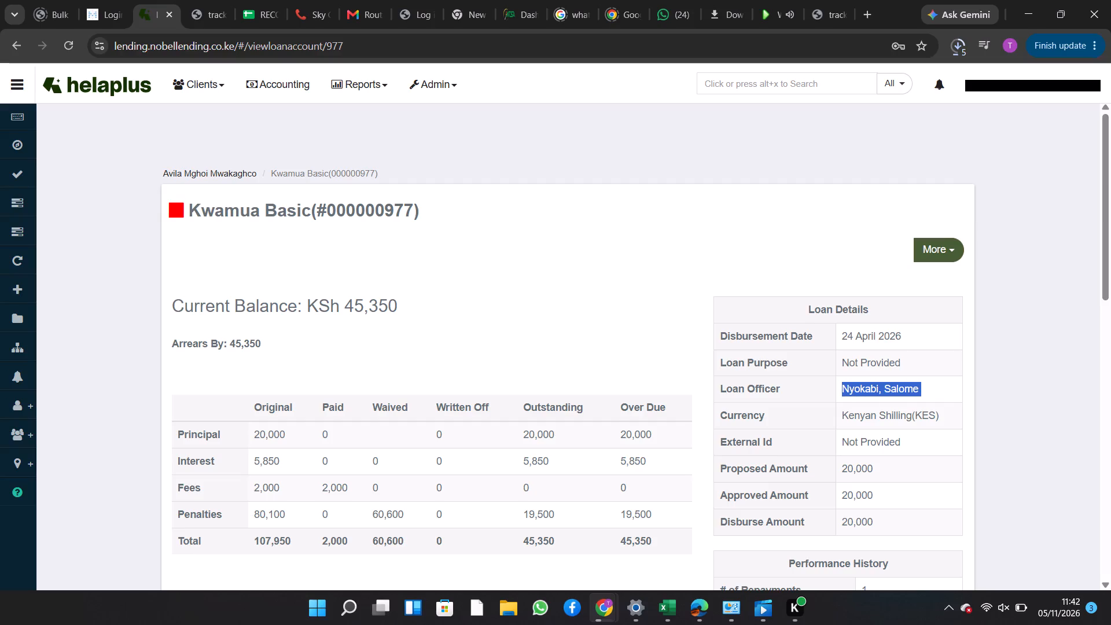
drag(844, 385, 844, 385)
key(ctrl+c)
Return to the RECOVERY REPORT spreadsheet and enter the copied loan officer's name in cell Q114.
click(249, 27)
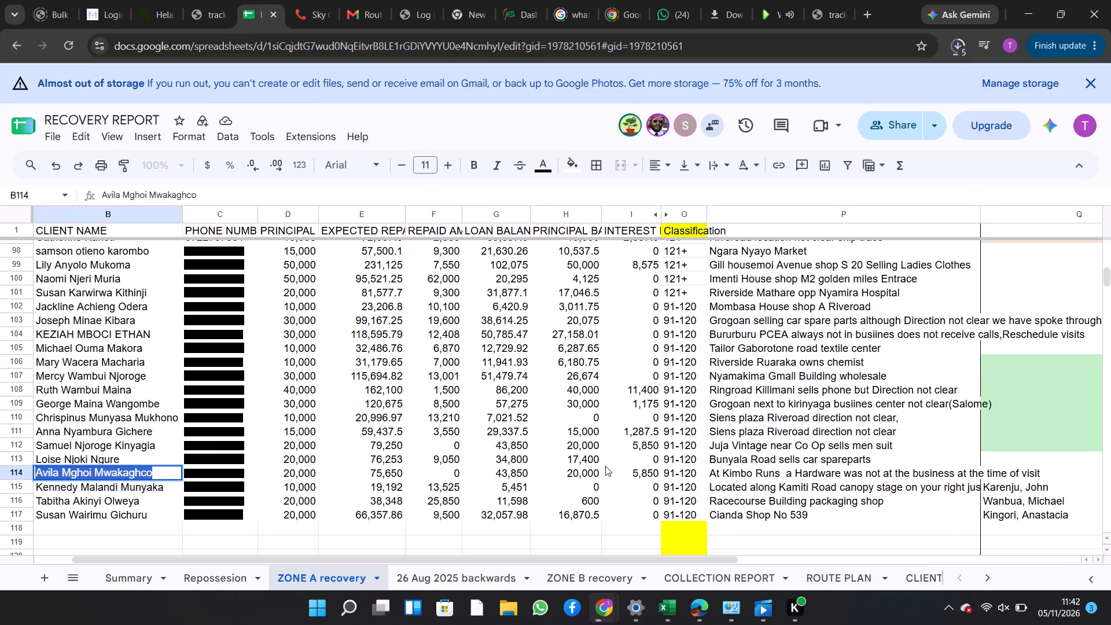
double_click(1008, 469)
key(ctrl+v)
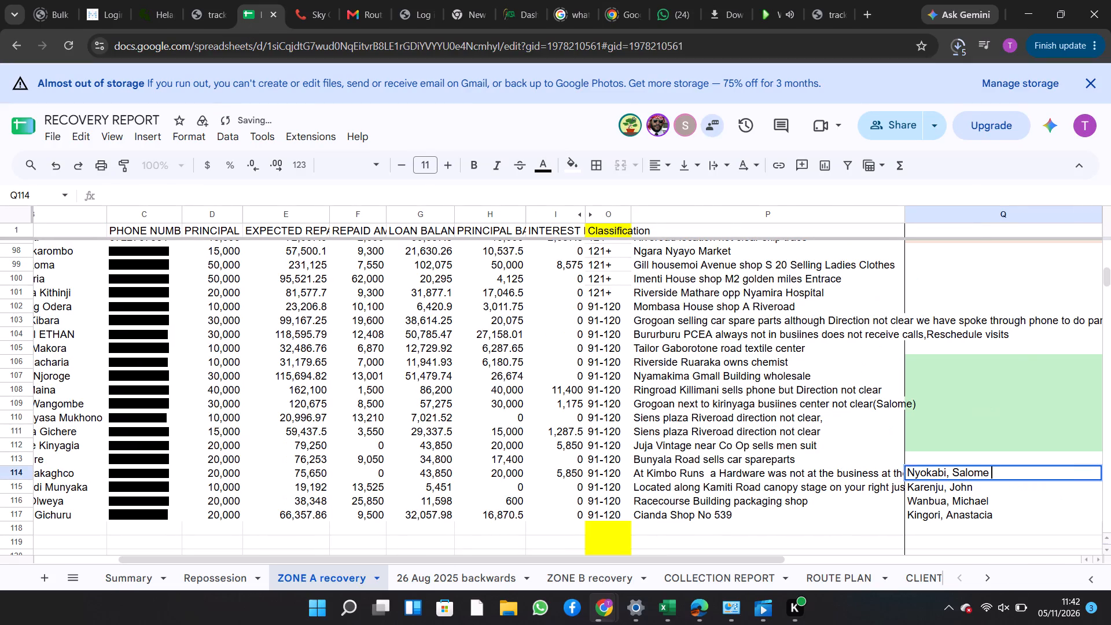
click(939, 455)
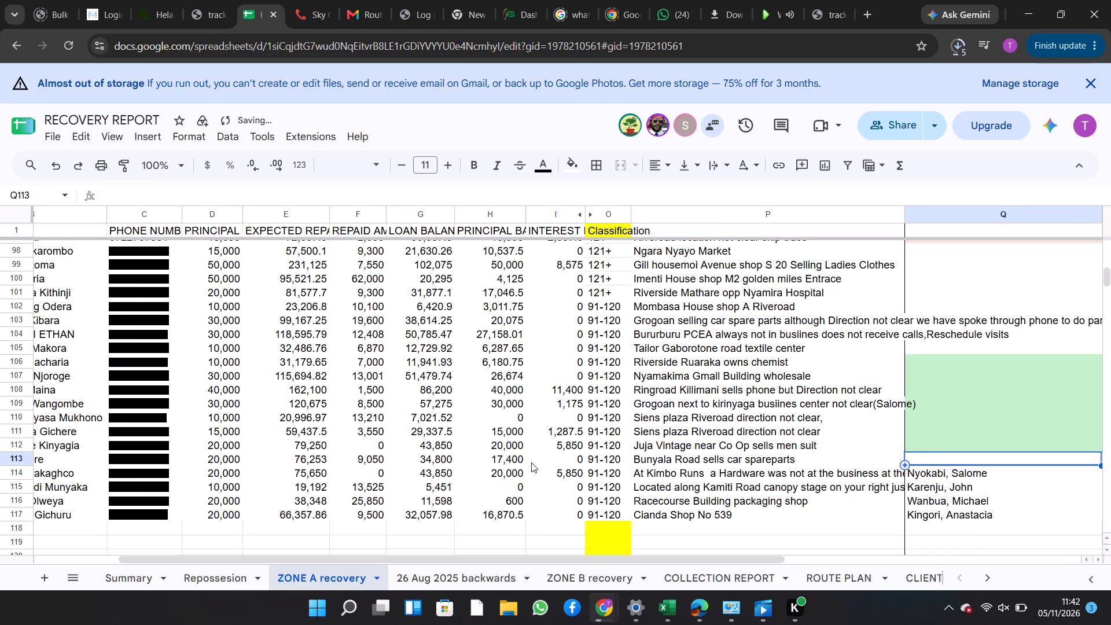
Copy the client name from cell B113 on the ZONE A recovery sheet.
double_click(53, 461)
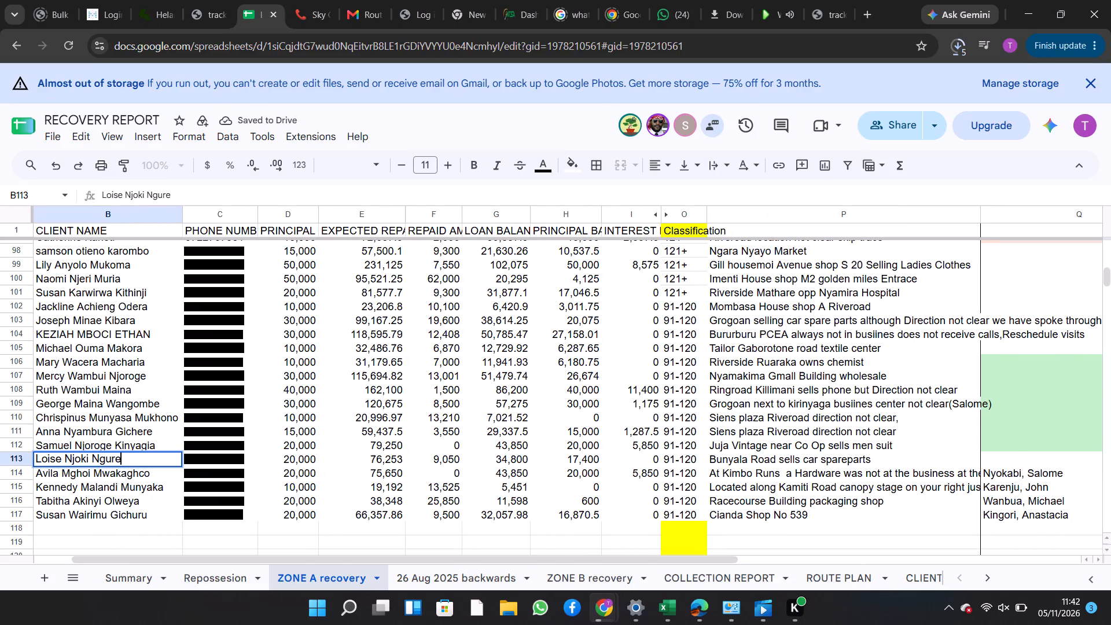
drag(124, 461, 36, 460)
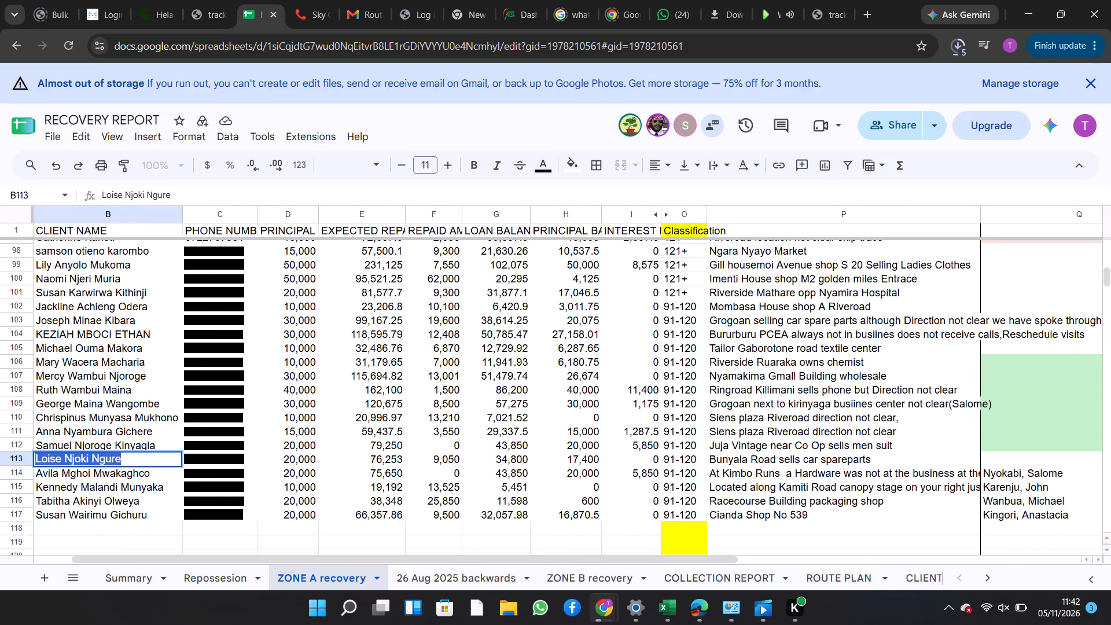
drag(36, 460, 38, 460)
key(ctrl+c)
Switch to Helaplus, search the client list for the copied row 113 client name, and open that client's record.
click(161, 20)
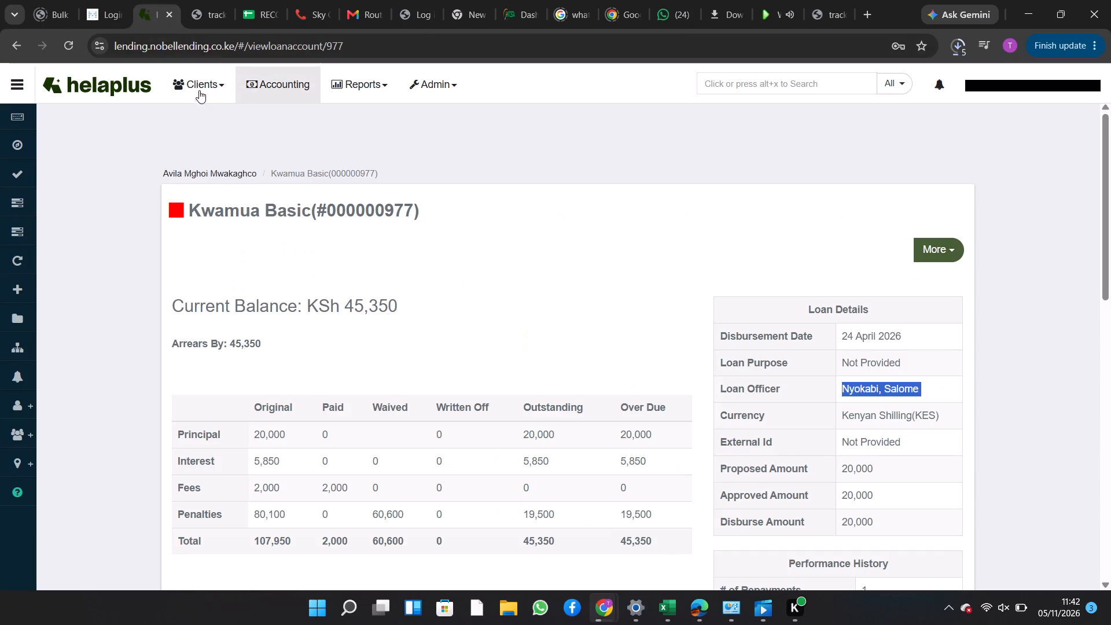
click(204, 119)
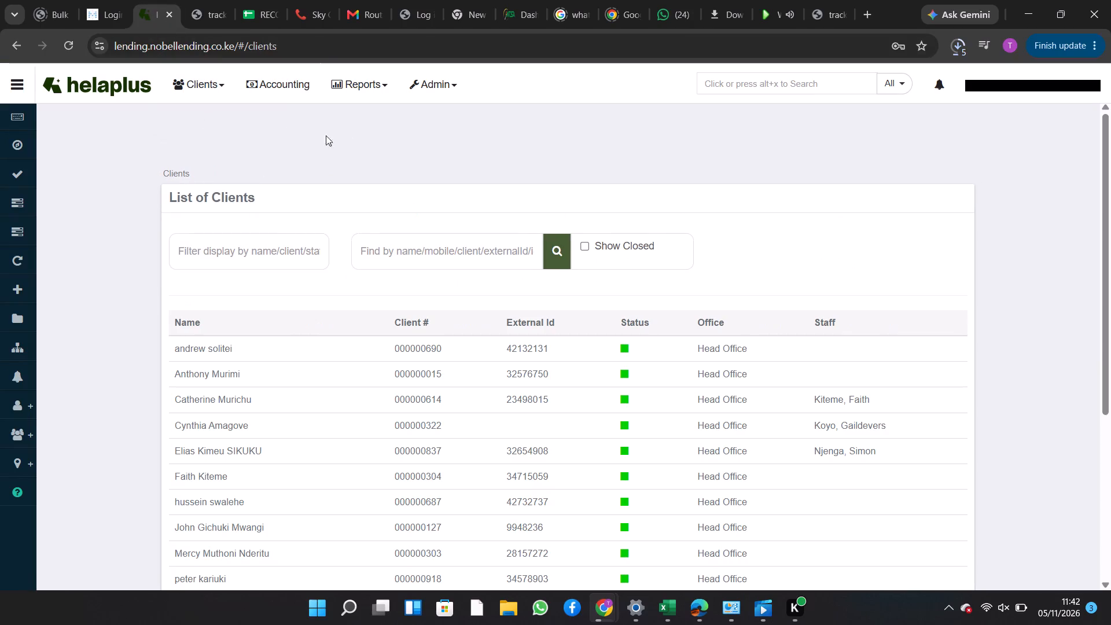
click(356, 245)
key(ctrl+v)
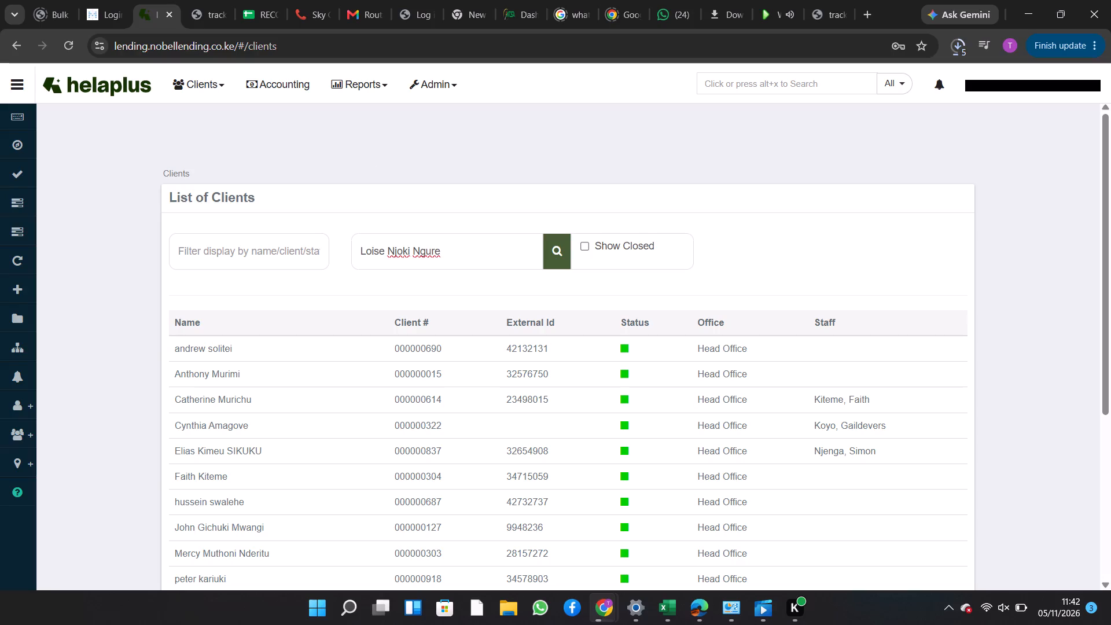
click(560, 254)
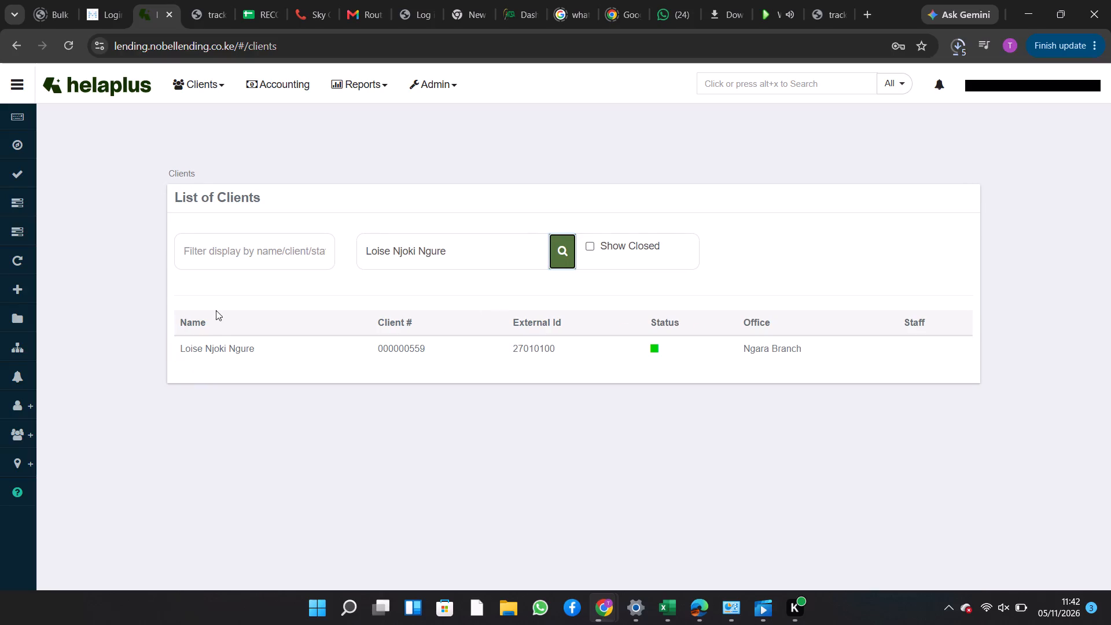
double_click(212, 359)
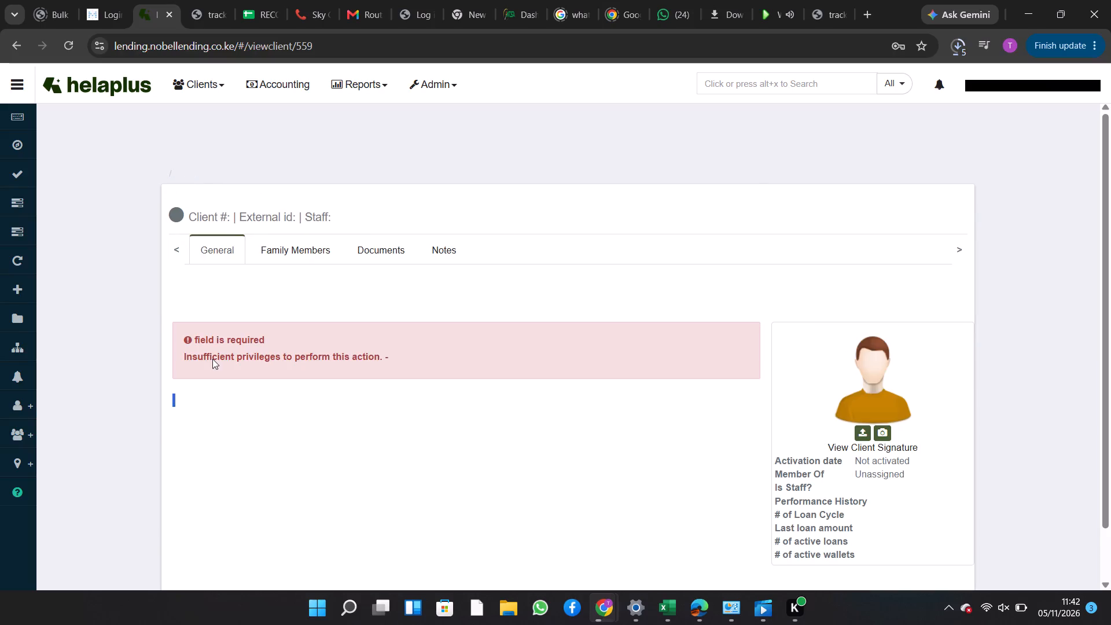
Open this client's Kwamua Biashara loan account and copy the loan officer's name from the loan details.
double_click(364, 466)
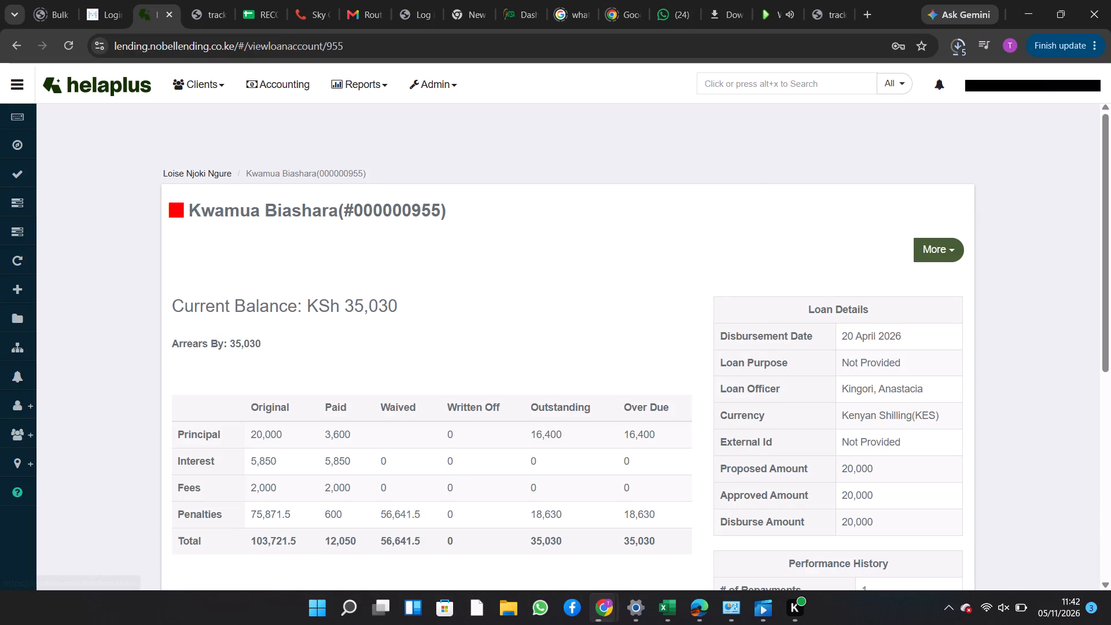
double_click(925, 392)
drag(921, 390, 917, 389)
drag(917, 389, 842, 391)
key(ctrl+c)
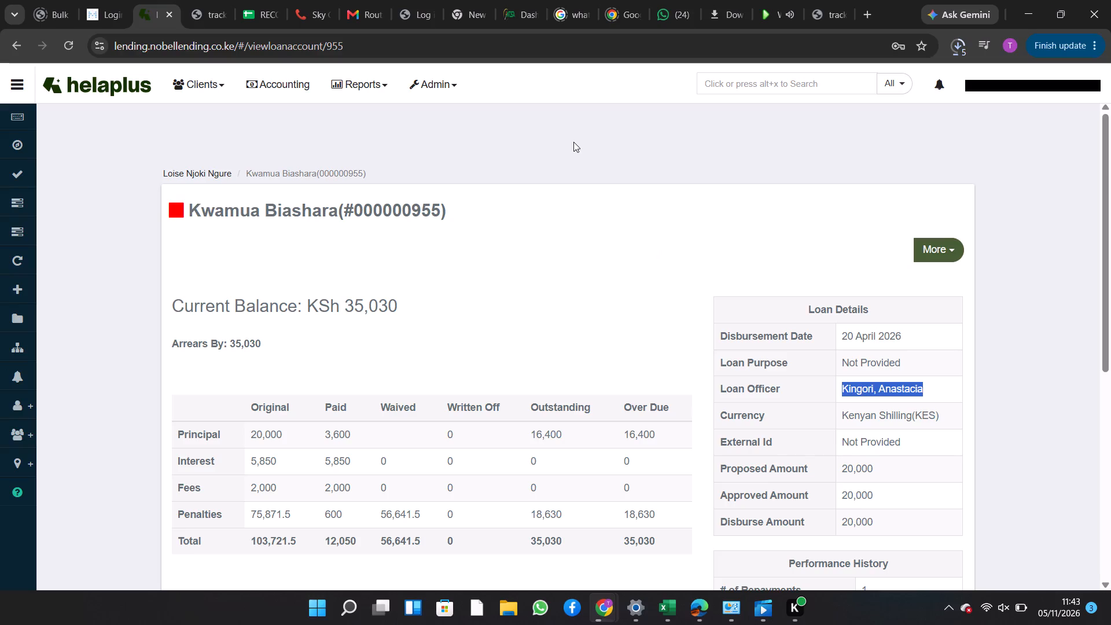
Return to the RECOVERY REPORT spreadsheet and enter the copied loan officer's name in cell Q113 of the ZONE A recovery sheet.
click(270, 11)
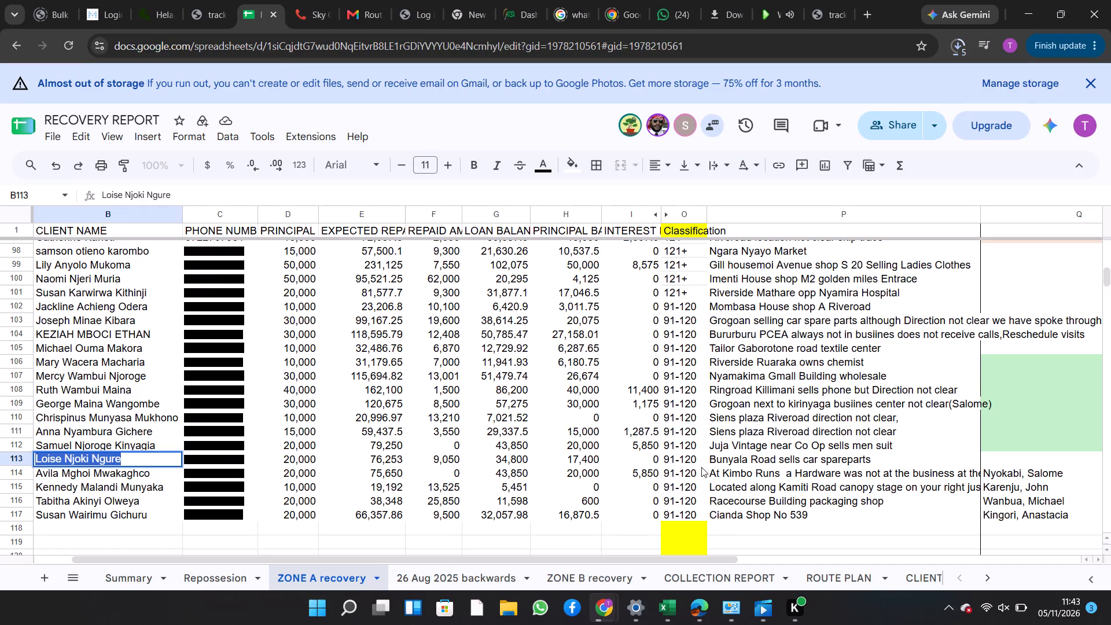
double_click(989, 463)
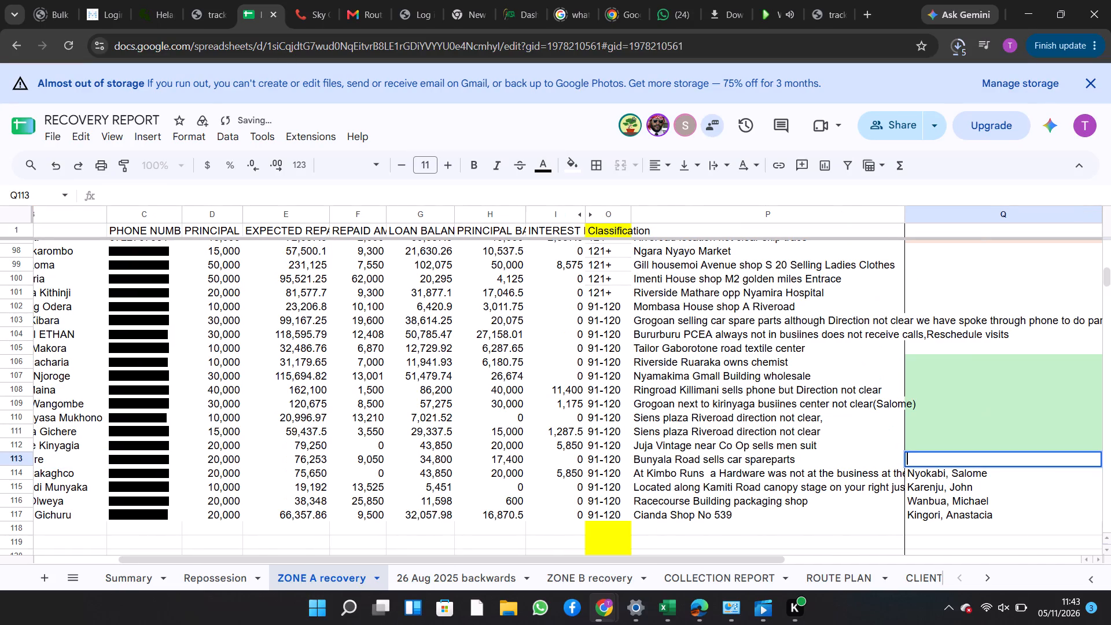
key(ctrl+v)
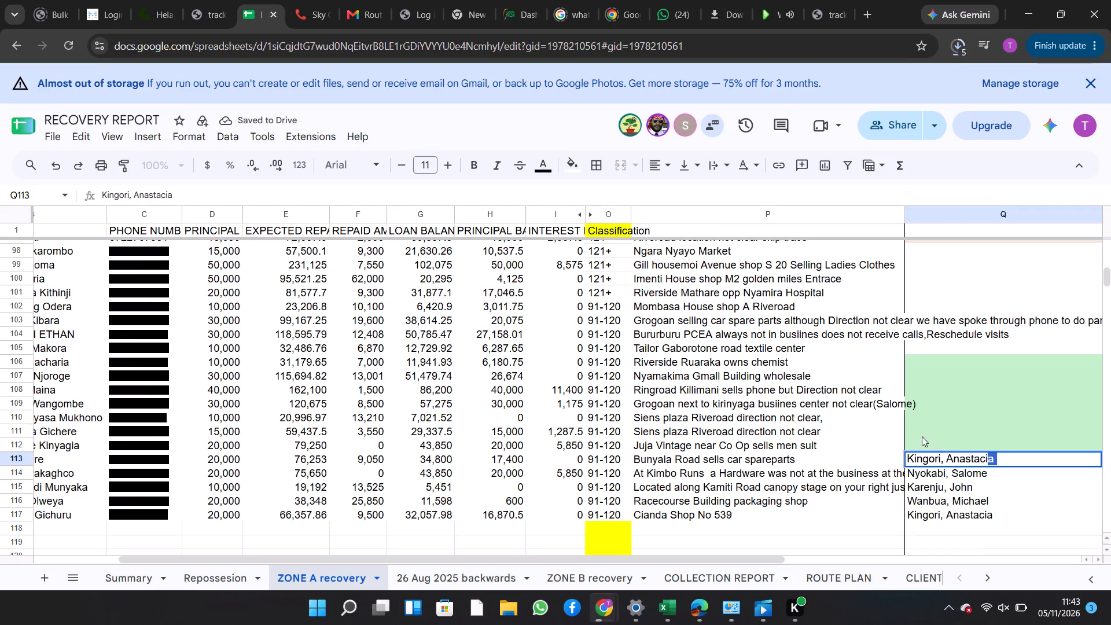
click(915, 345)
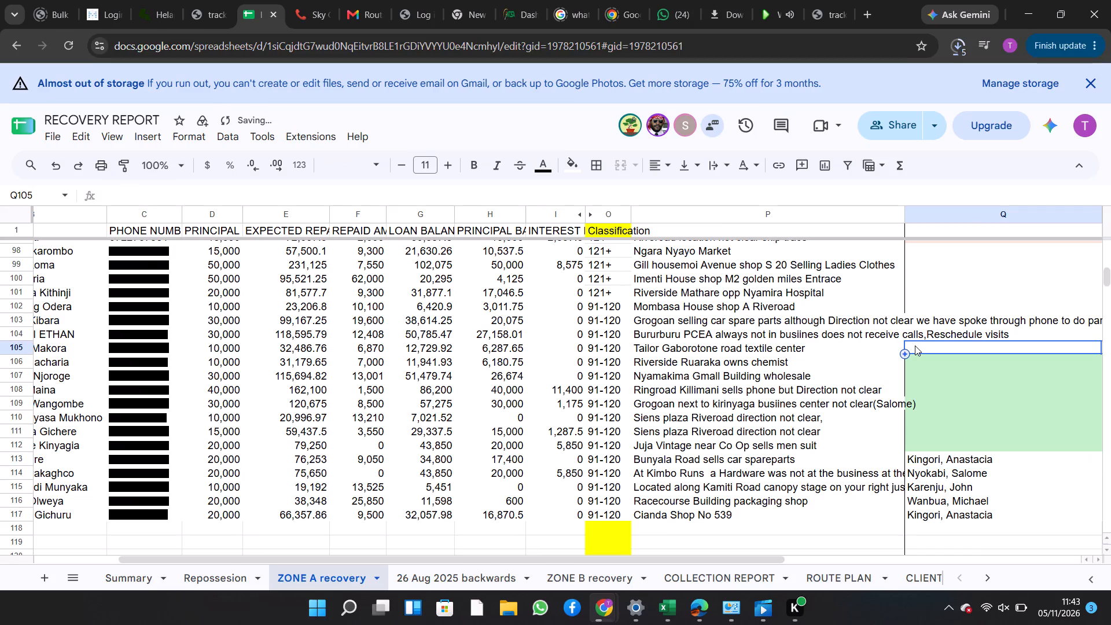
Using the client name copied from cell B105, search the Helaplus client list and open that client's record.
double_click(75, 345)
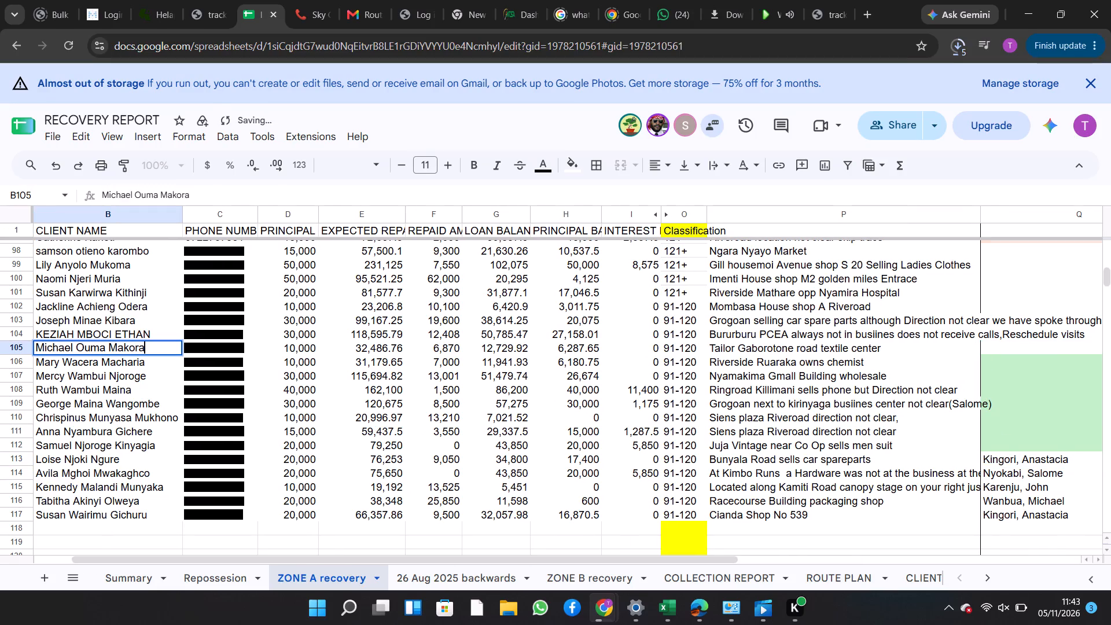
drag(145, 348, 36, 346)
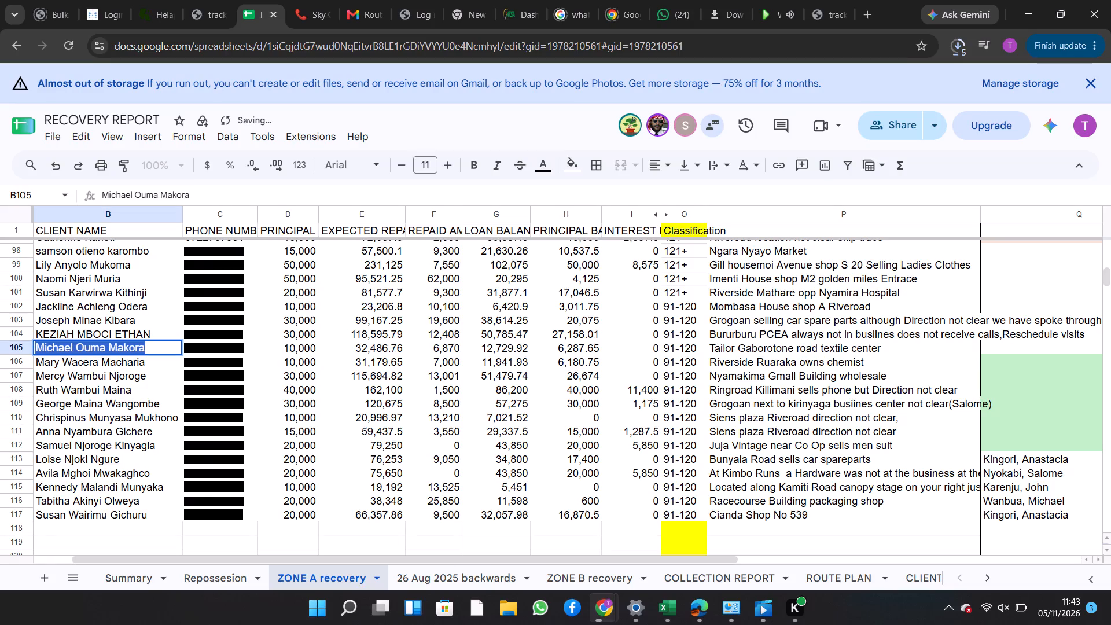
key(ctrl+c)
click(153, 15)
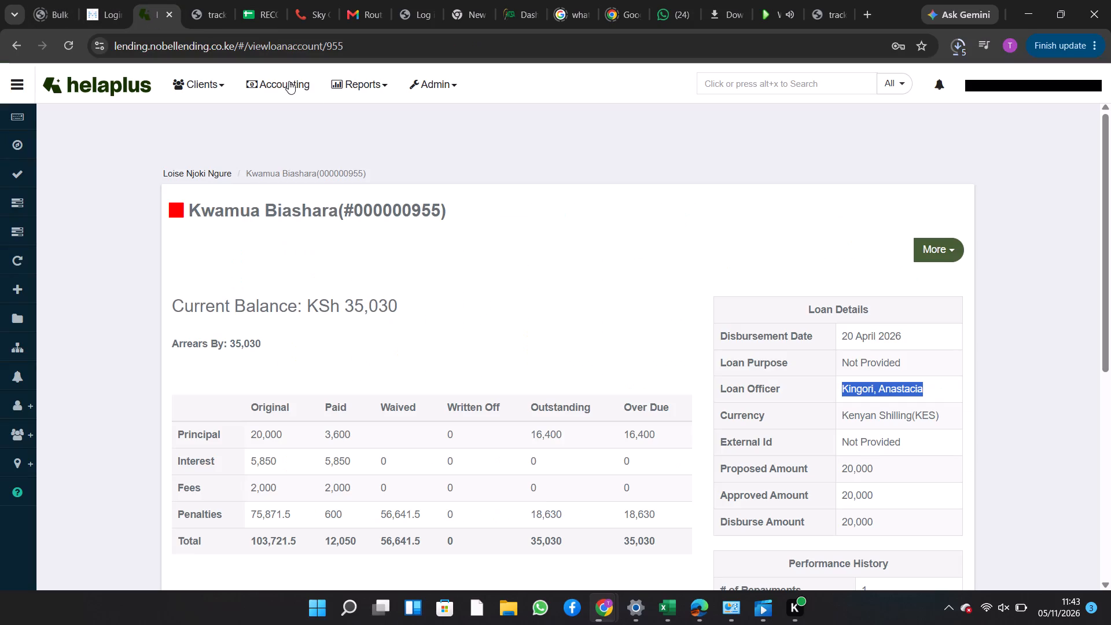
click(219, 117)
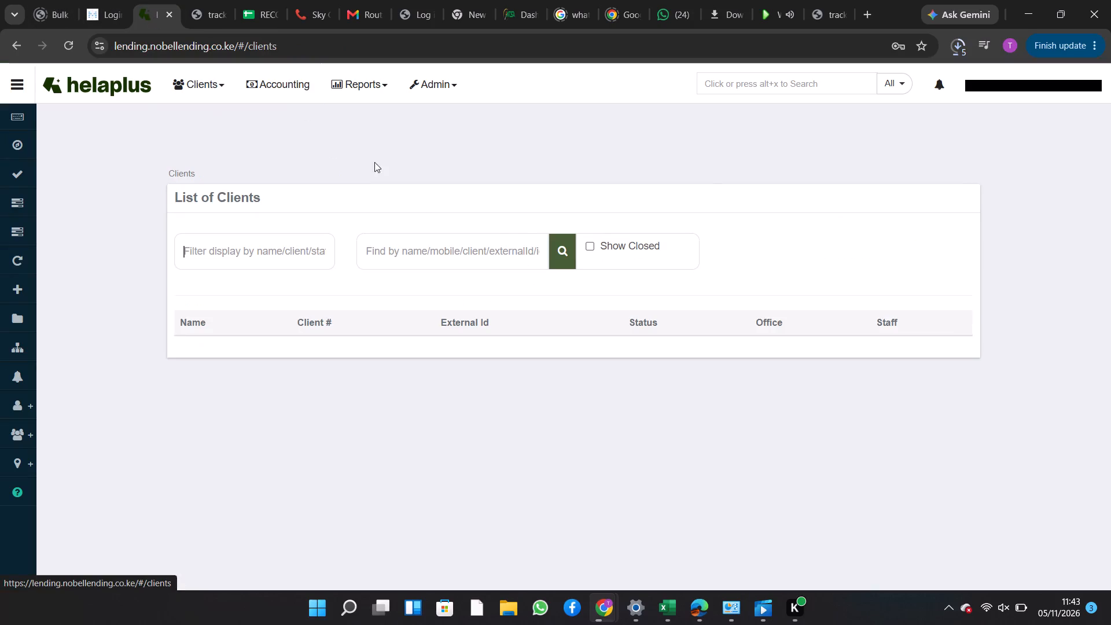
click(426, 247)
key(ctrl+v)
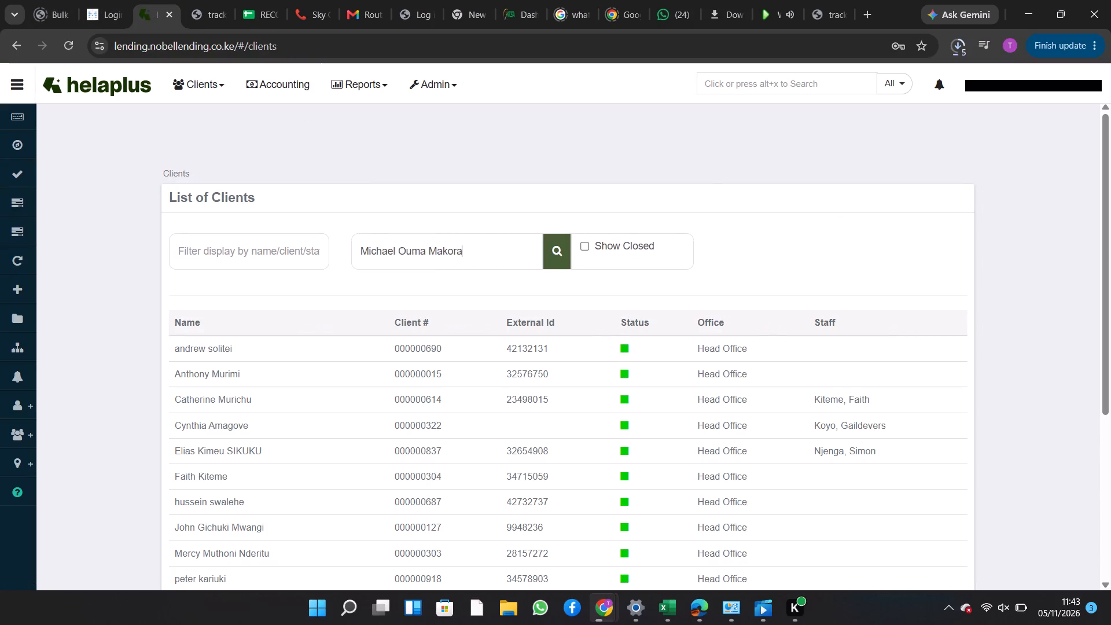
click(551, 262)
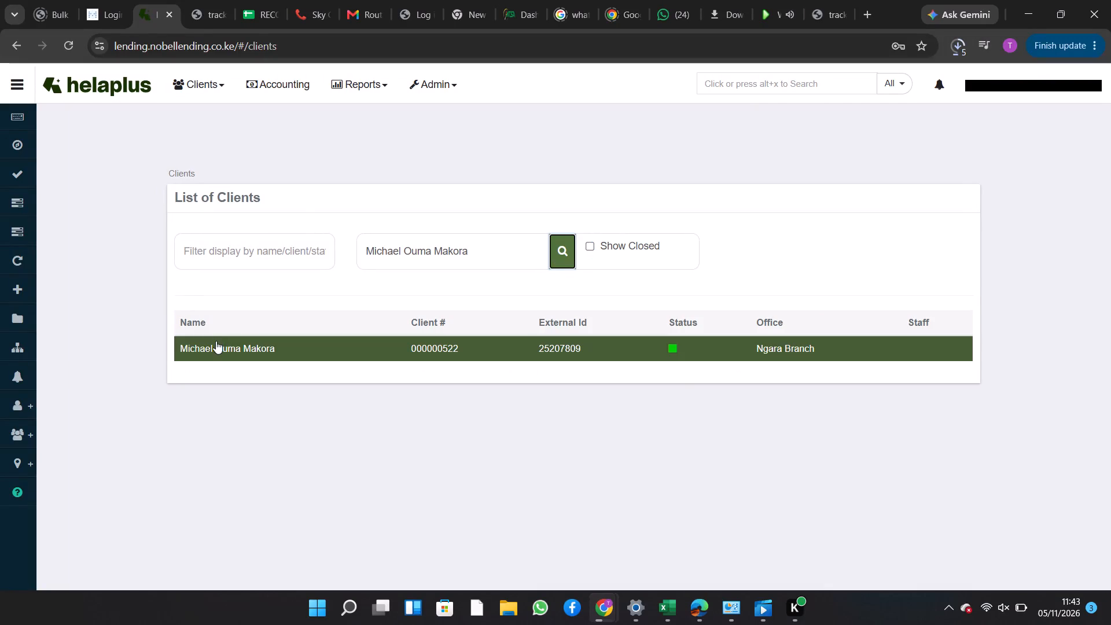
double_click(216, 341)
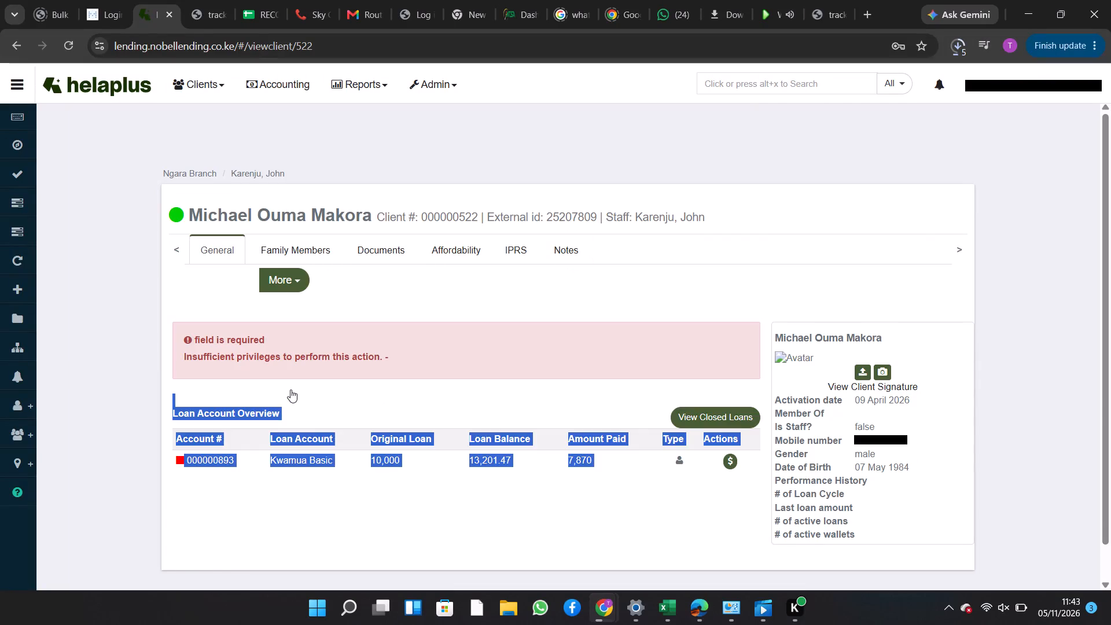
Open this client's Kwamua Basic loan account and copy the loan officer's full name from the loan details.
double_click(290, 389)
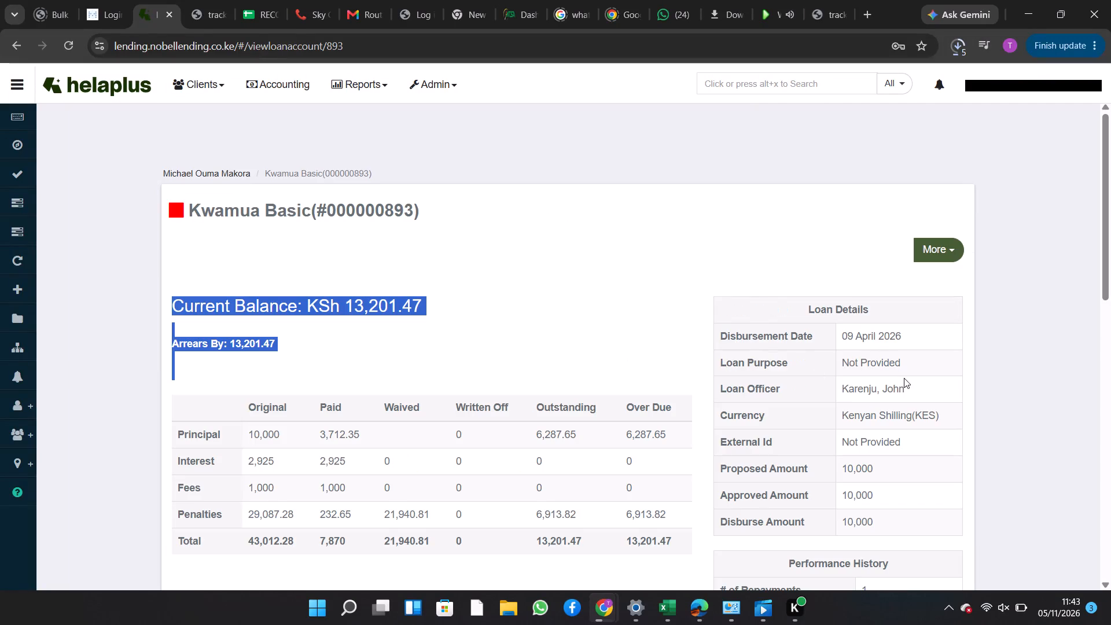
double_click(906, 388)
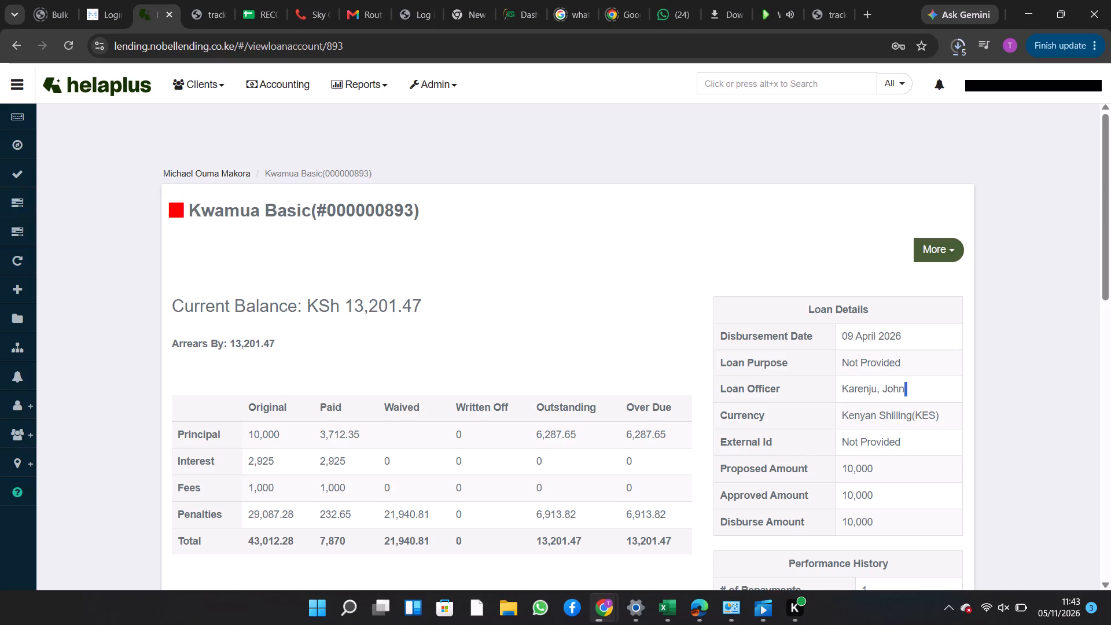
click(904, 393)
click(901, 389)
drag(901, 389, 841, 390)
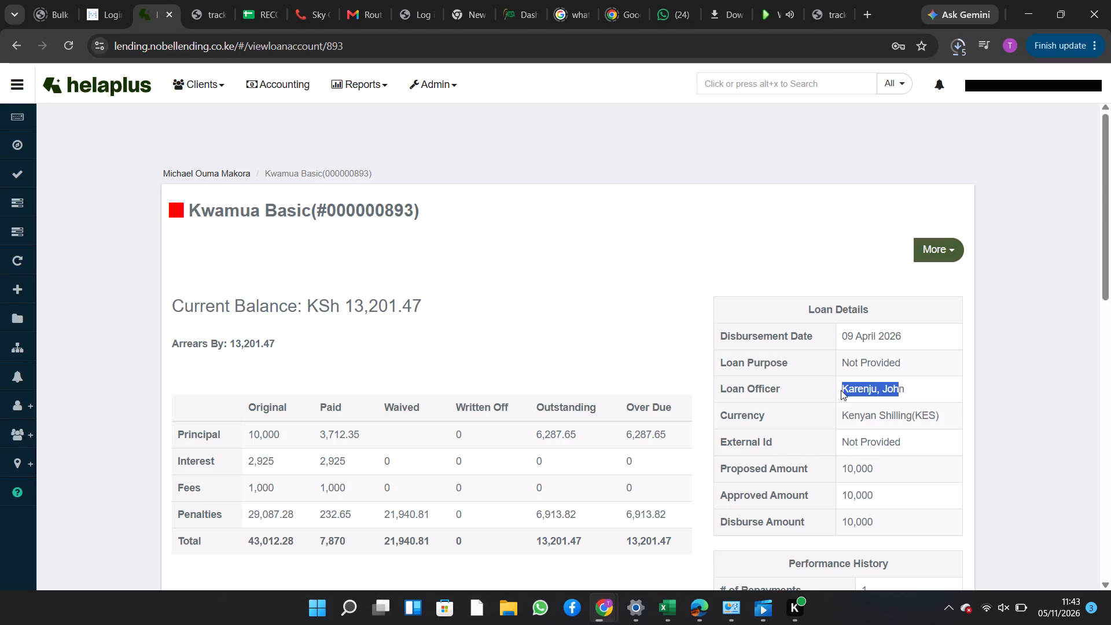
click(906, 385)
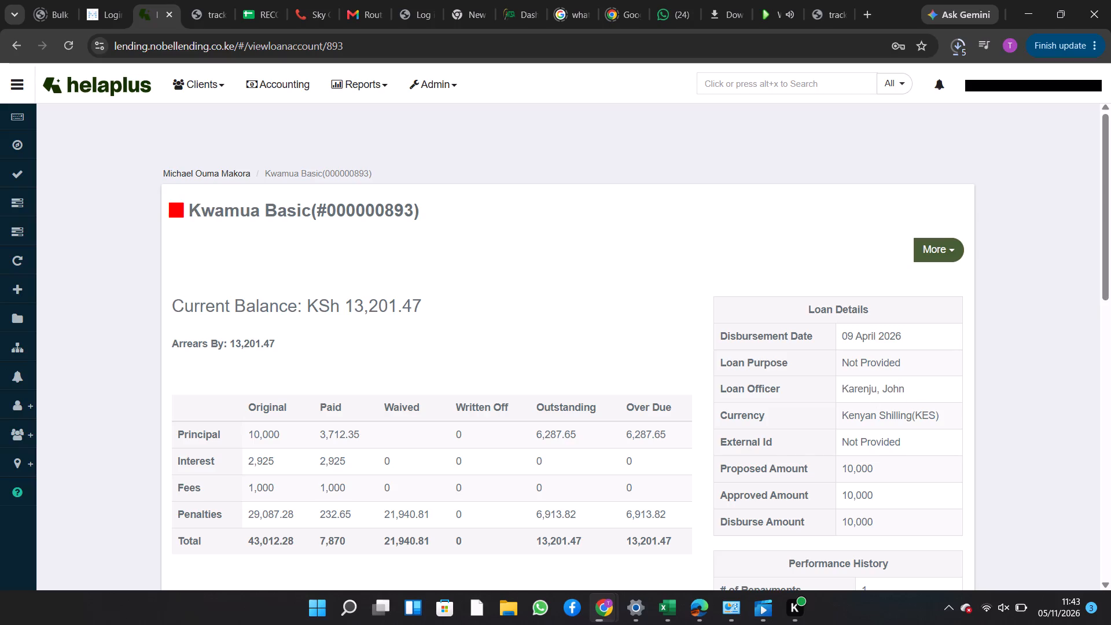
drag(904, 387, 844, 389)
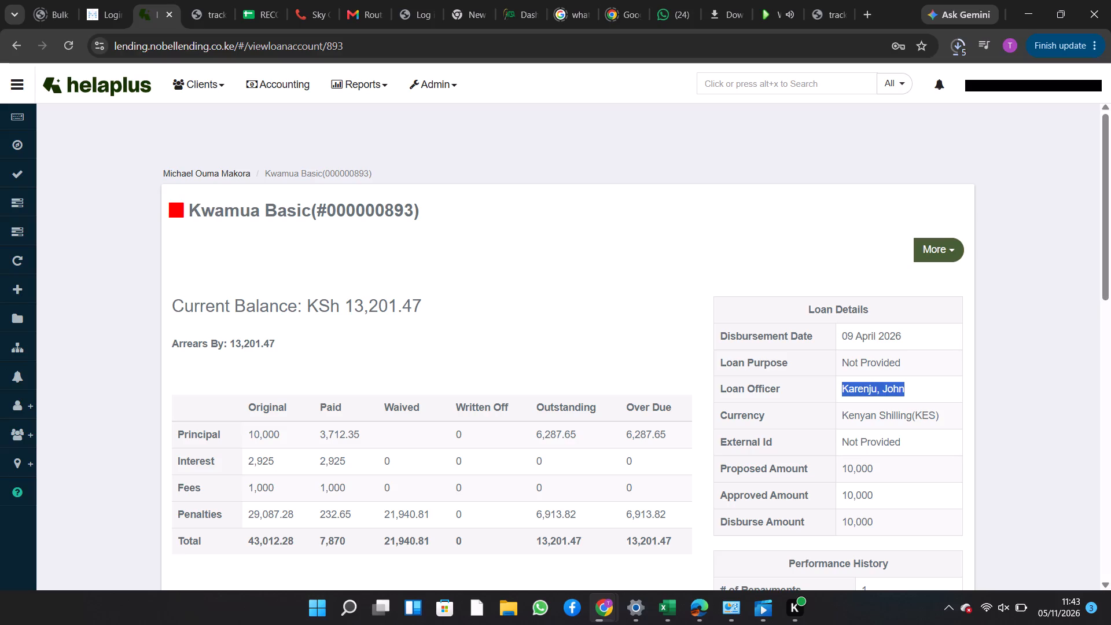
key(ctrl+c)
Return to the RECOVERY REPORT spreadsheet and enter the copied loan officer's name in cell Q105.
click(263, 19)
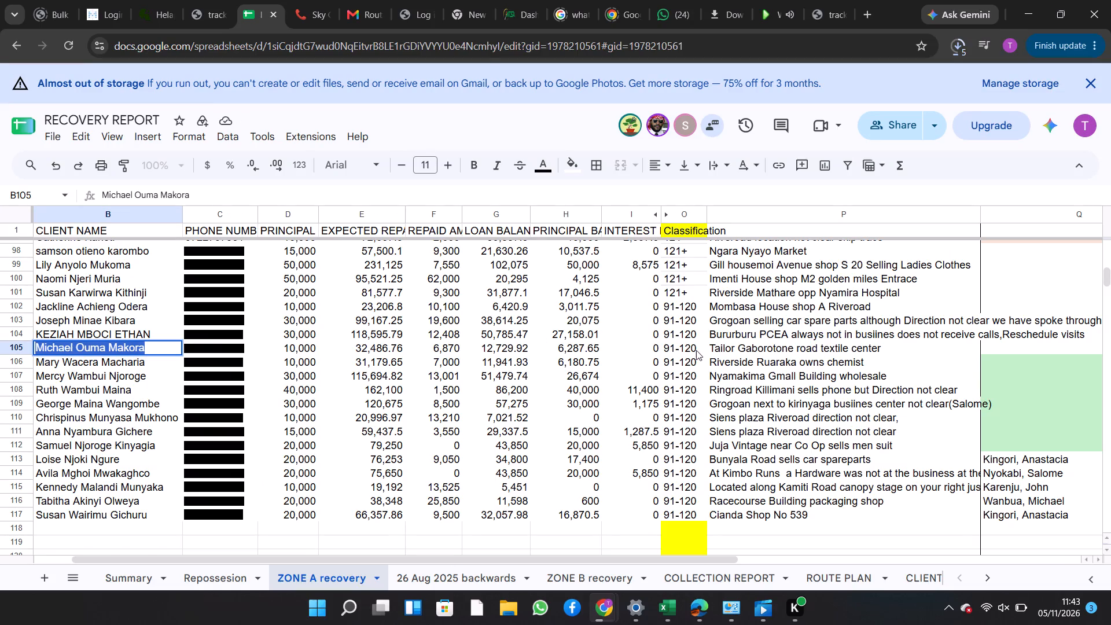
click(991, 345)
key(ctrl+v)
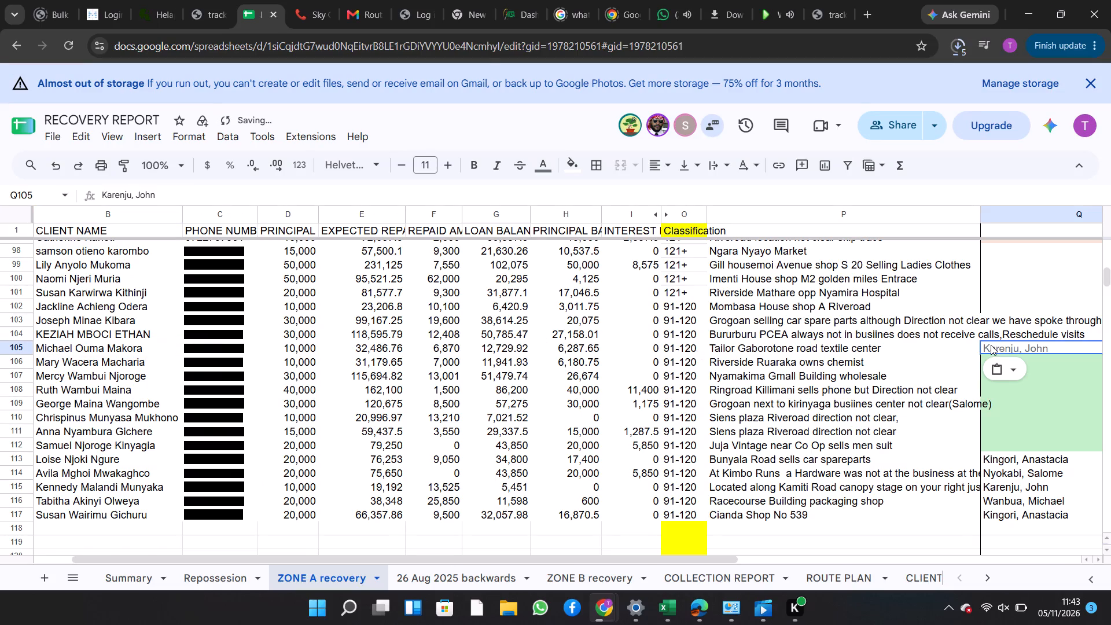
key(Return)
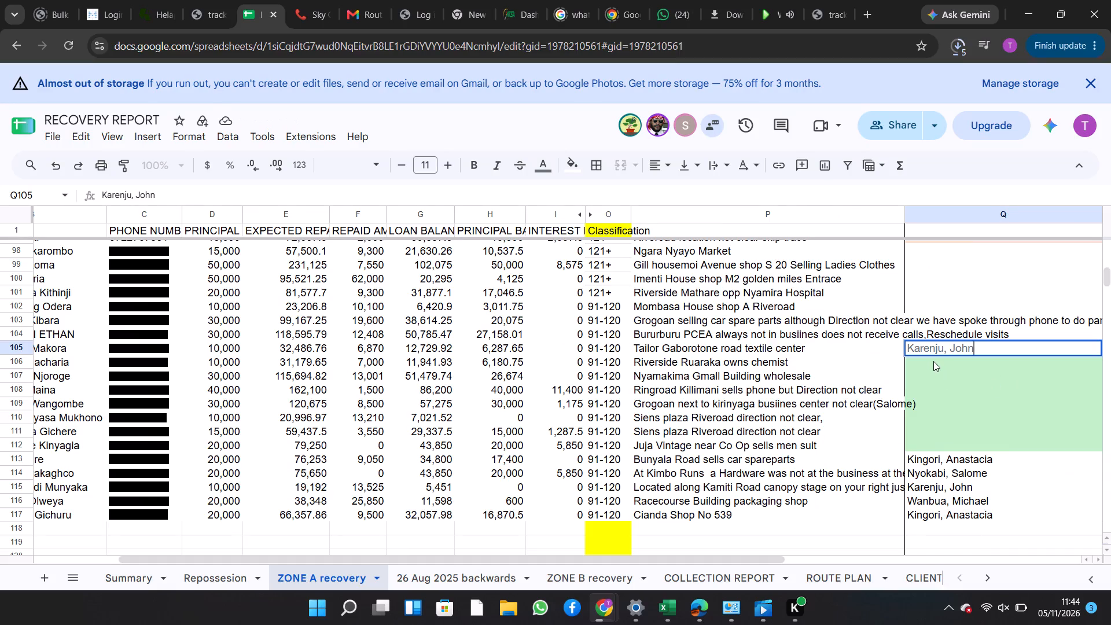
key(Return)
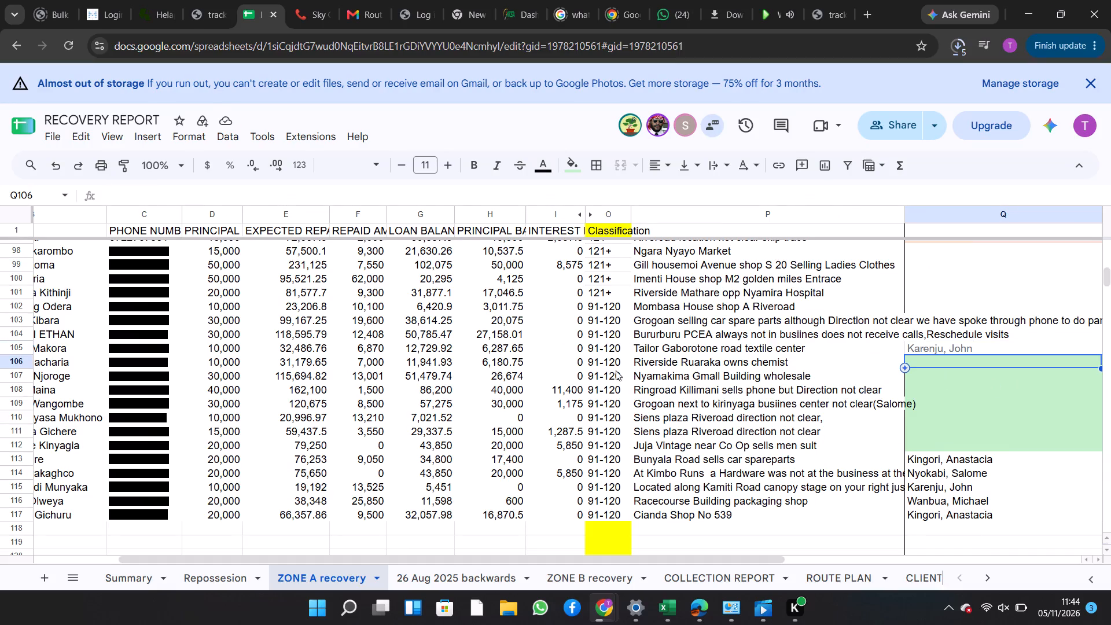
Using the client name copied from cell B106, search the Helaplus client list and open that client's record.
double_click(78, 358)
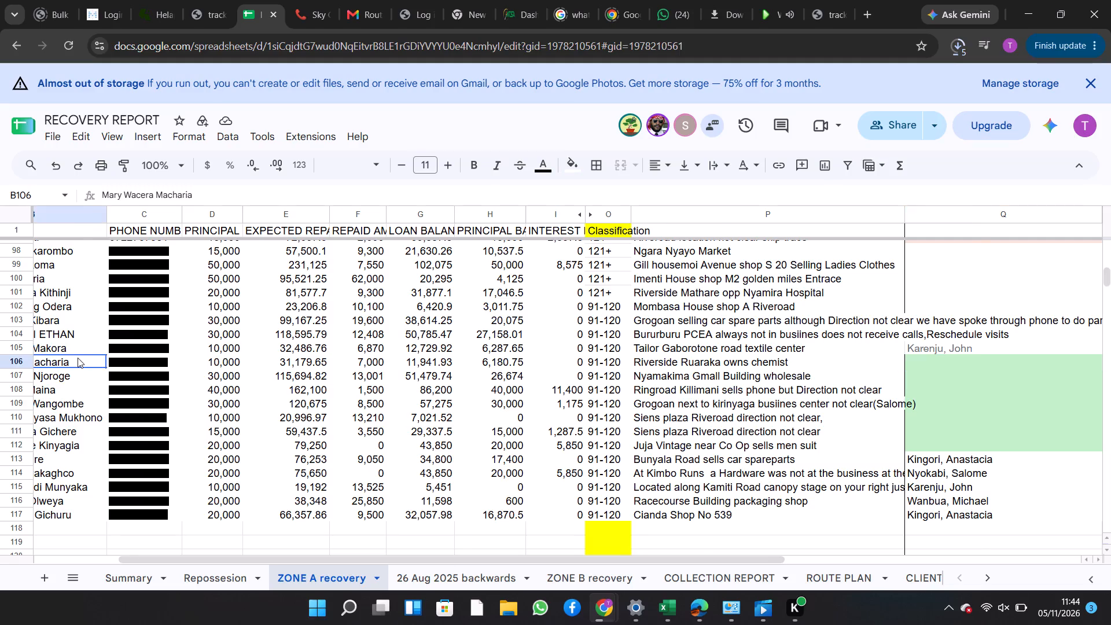
drag(153, 361, 31, 365)
key(ctrl+c)
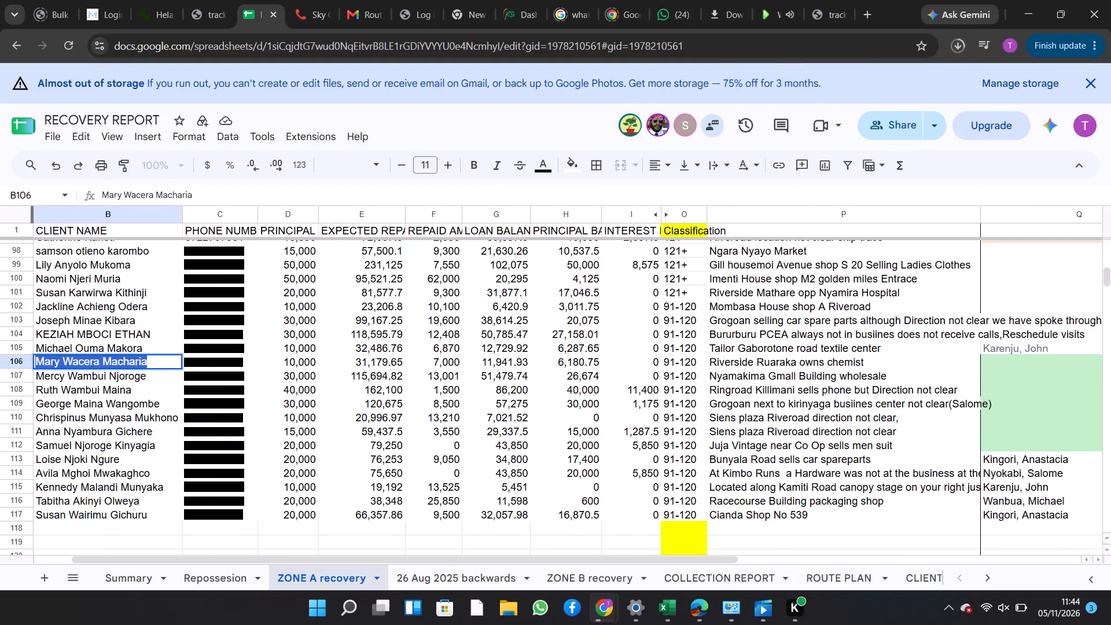
click(138, 14)
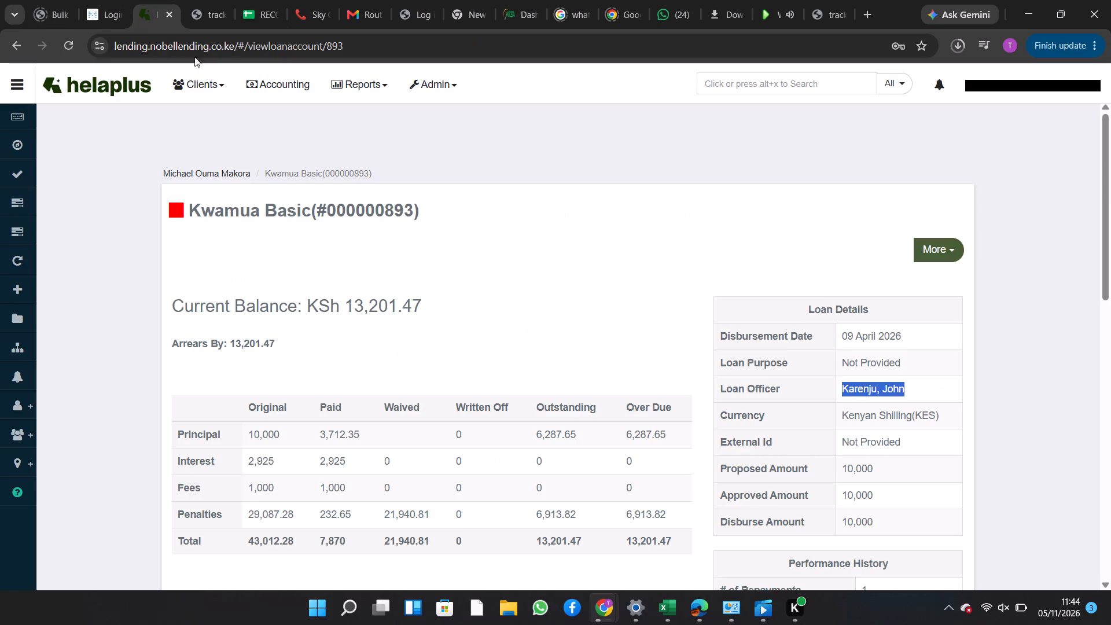
click(211, 111)
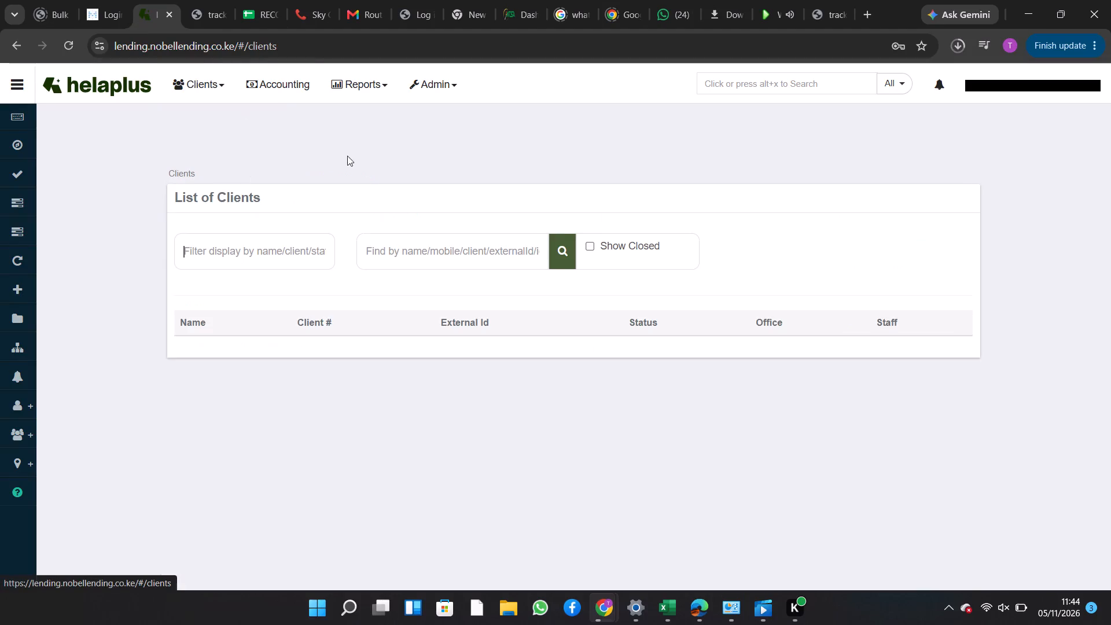
click(391, 246)
key(ctrl+v)
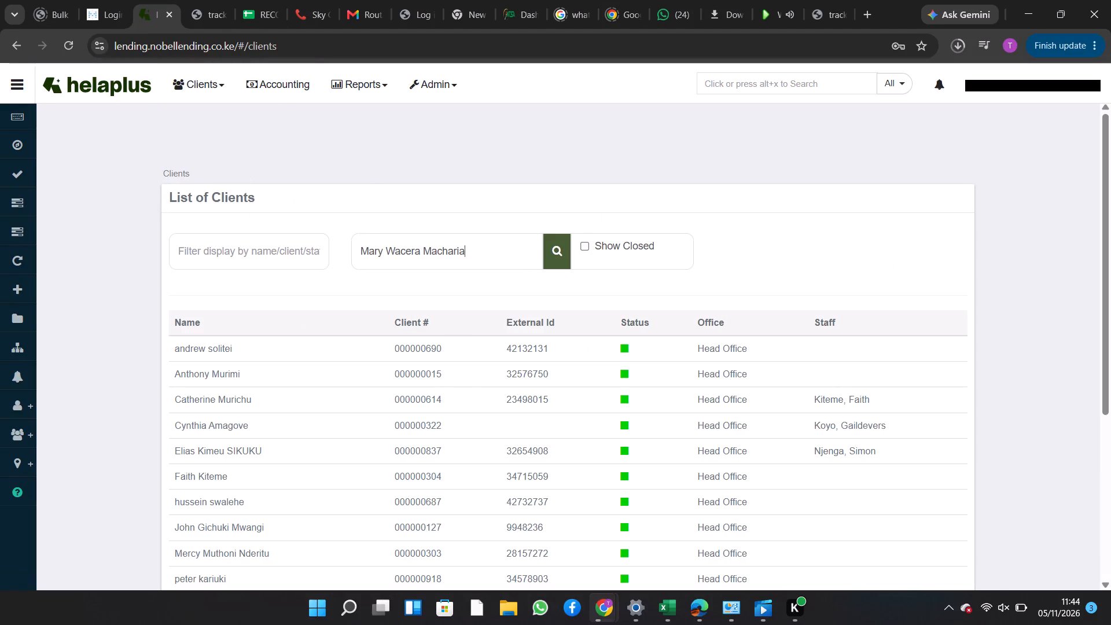
click(565, 251)
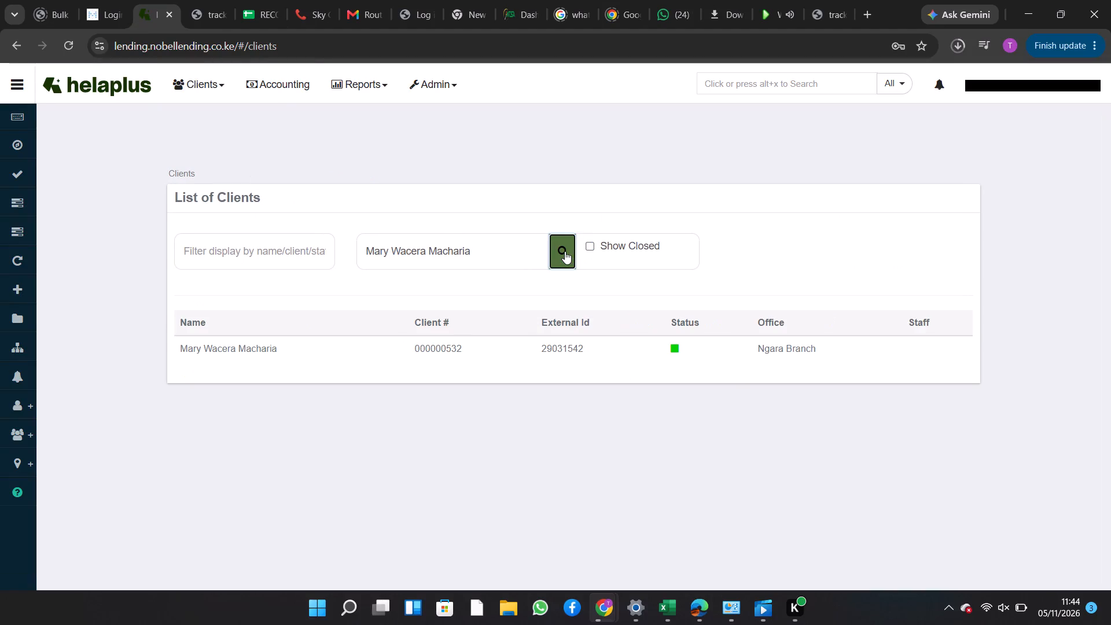
double_click(241, 354)
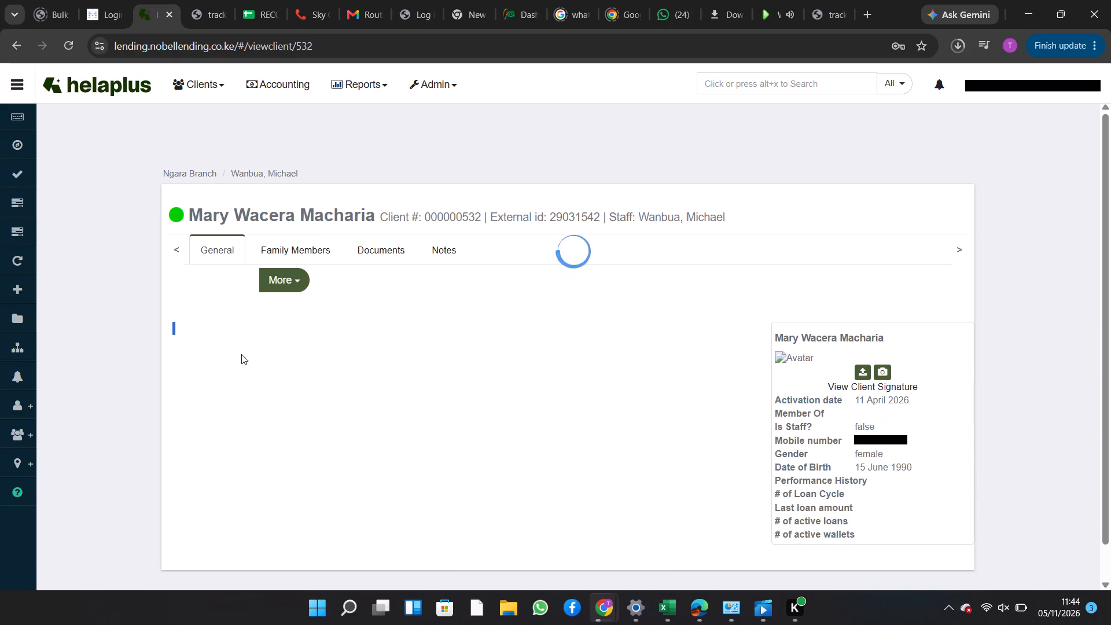
Open the row 106 client's Kwamua Basic loan account and copy the loan officer's name from the loan details.
double_click(311, 390)
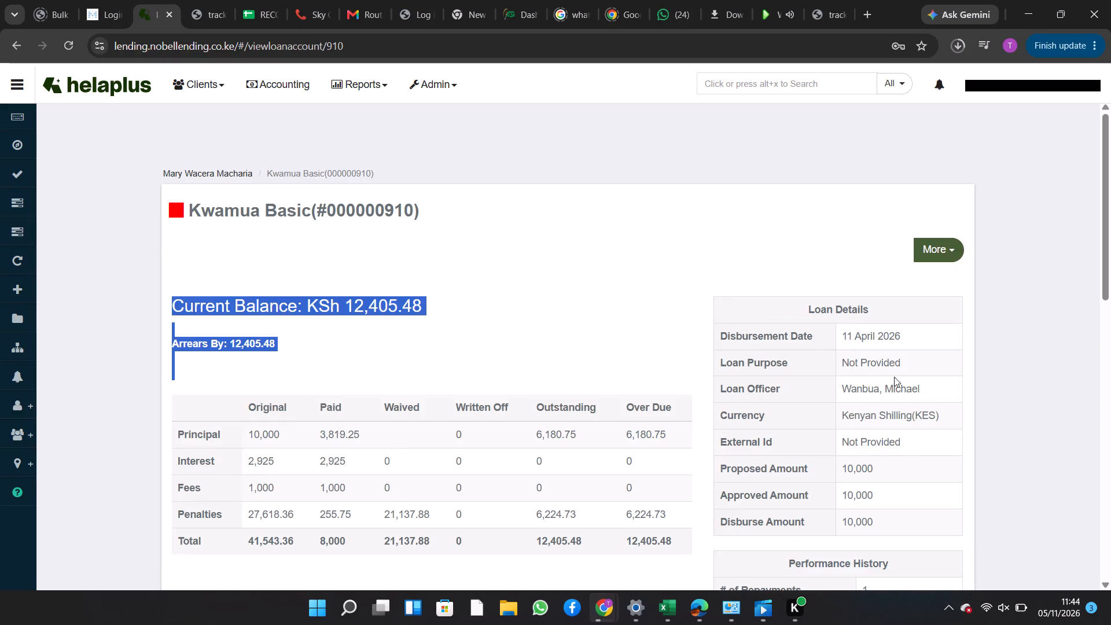
double_click(919, 387)
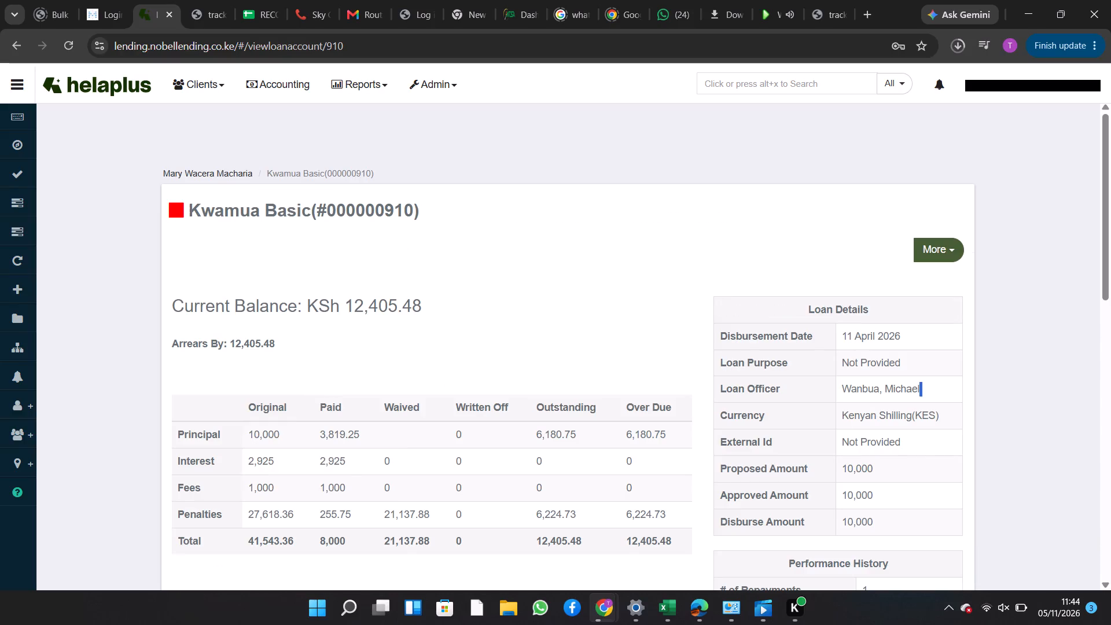
click(923, 386)
drag(919, 386, 837, 395)
key(ctrl+c)
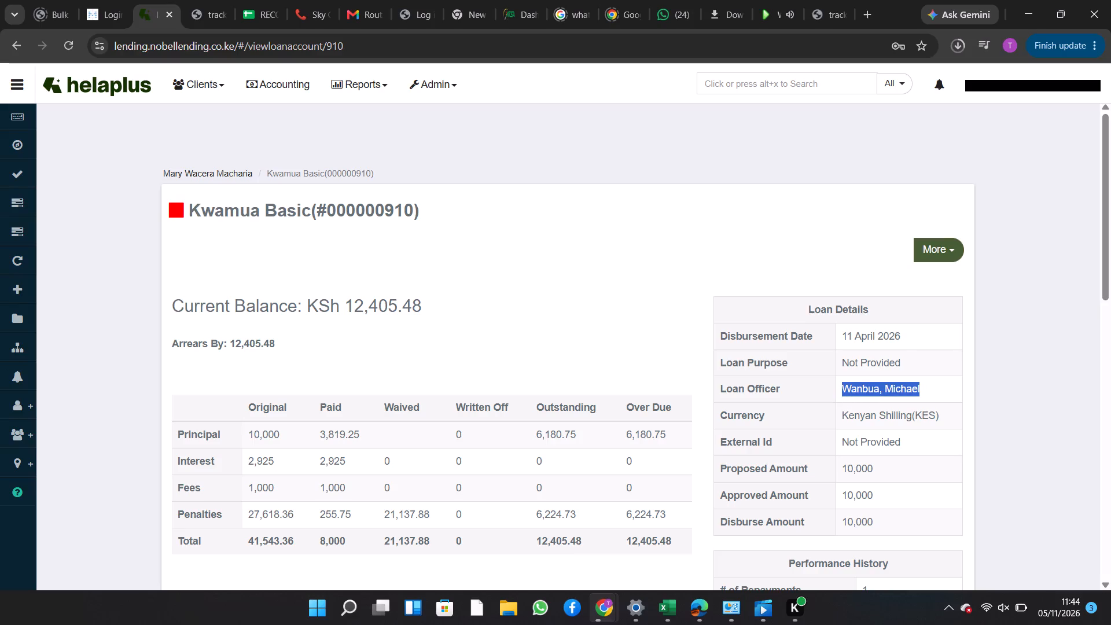
Return to the RECOVERY REPORT spreadsheet and enter the copied loan officer's name in cell Q106.
click(276, 14)
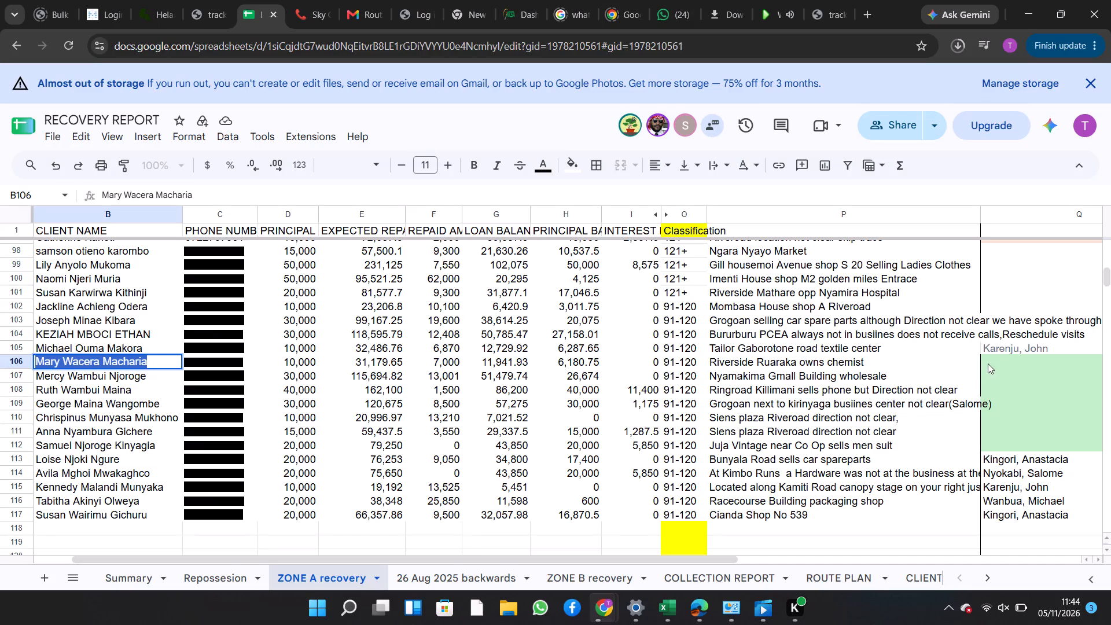
double_click(1007, 363)
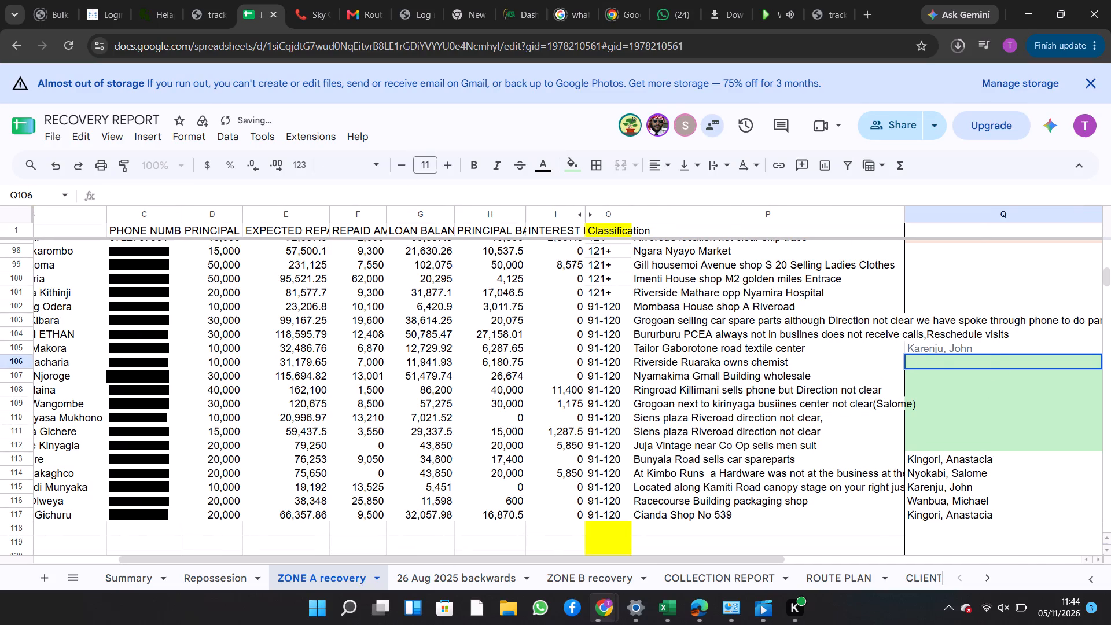
key(ctrl+v)
key(Return)
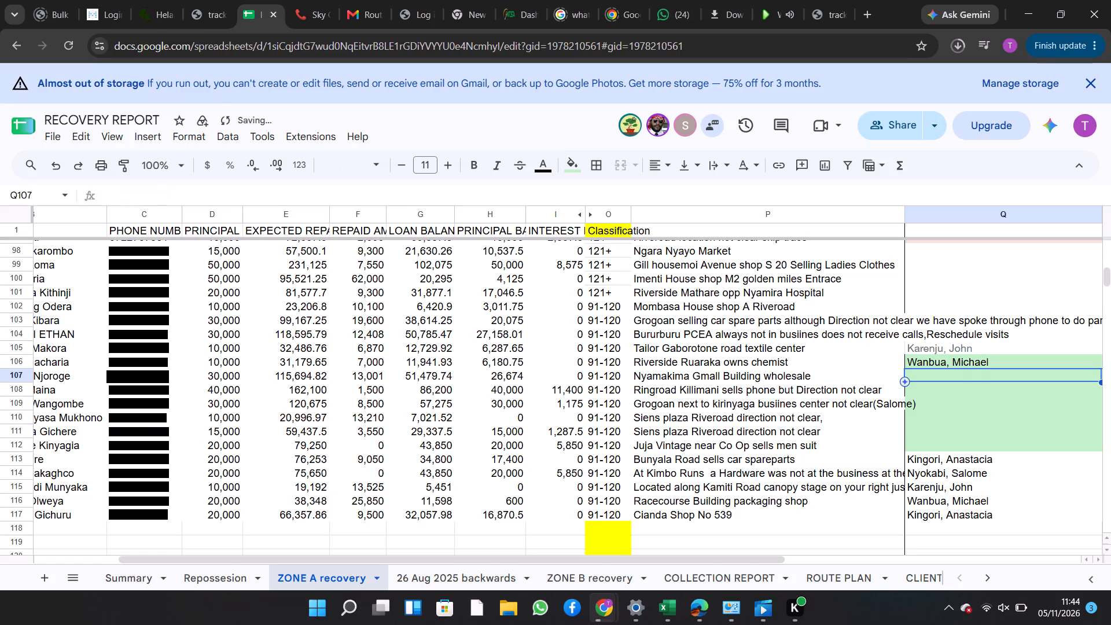
Using the client name copied from cell B107, search the Helaplus client list and open that client's record.
double_click(73, 374)
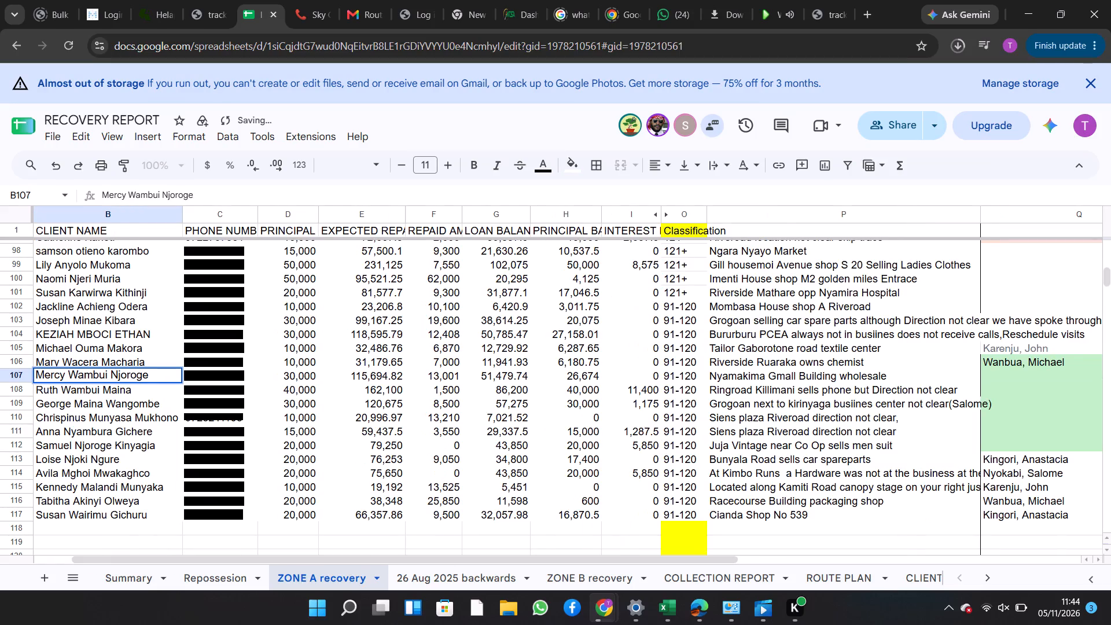
drag(155, 376, 22, 381)
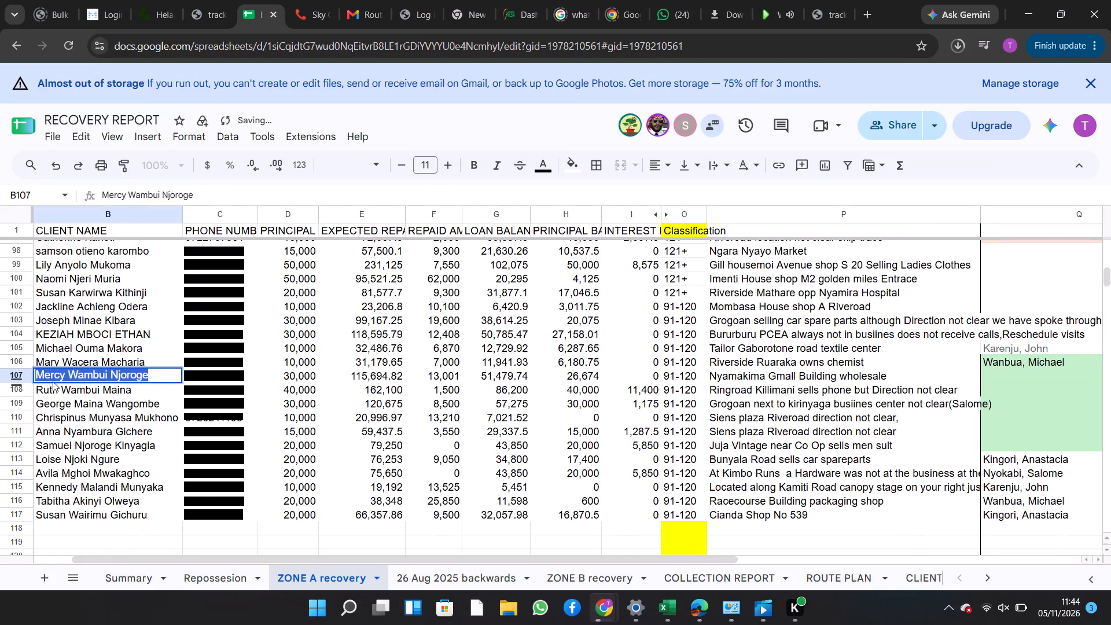
key(ctrl+c)
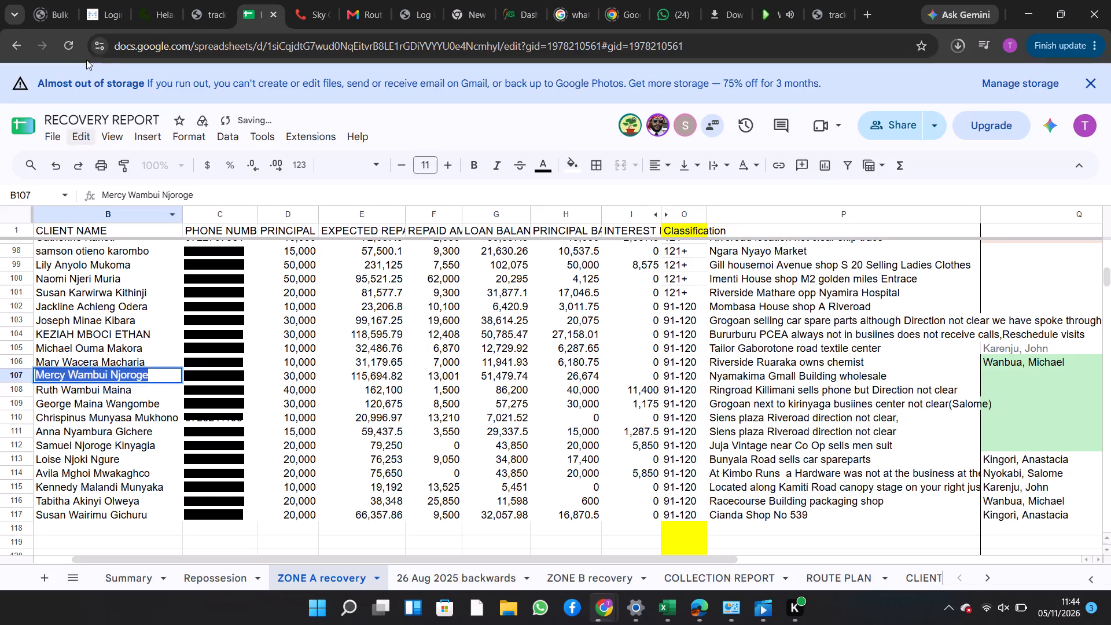
click(160, 10)
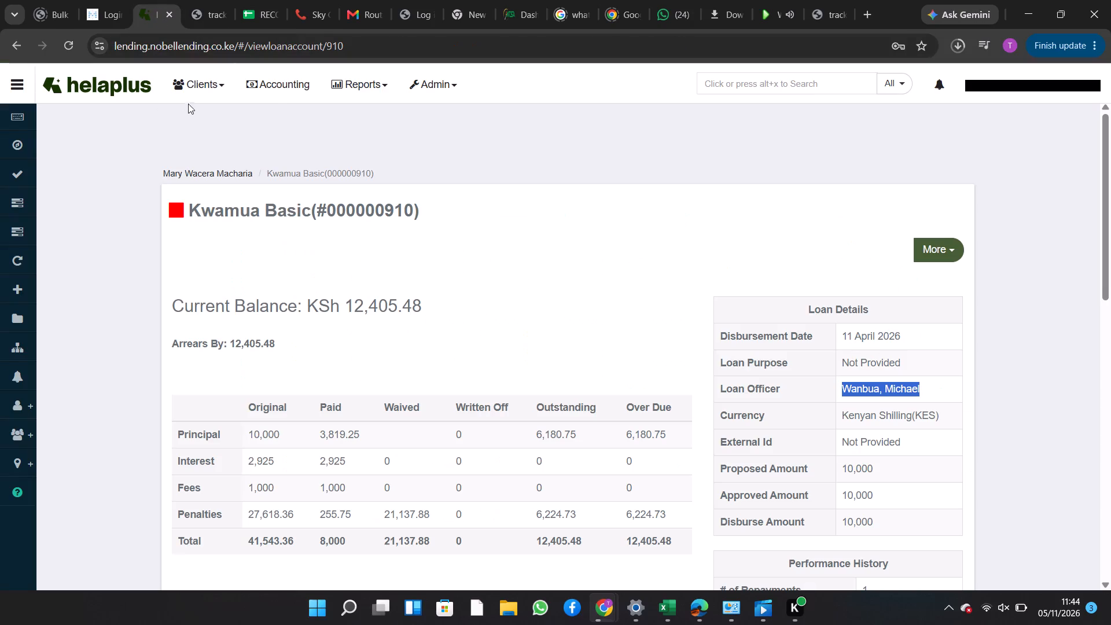
click(204, 116)
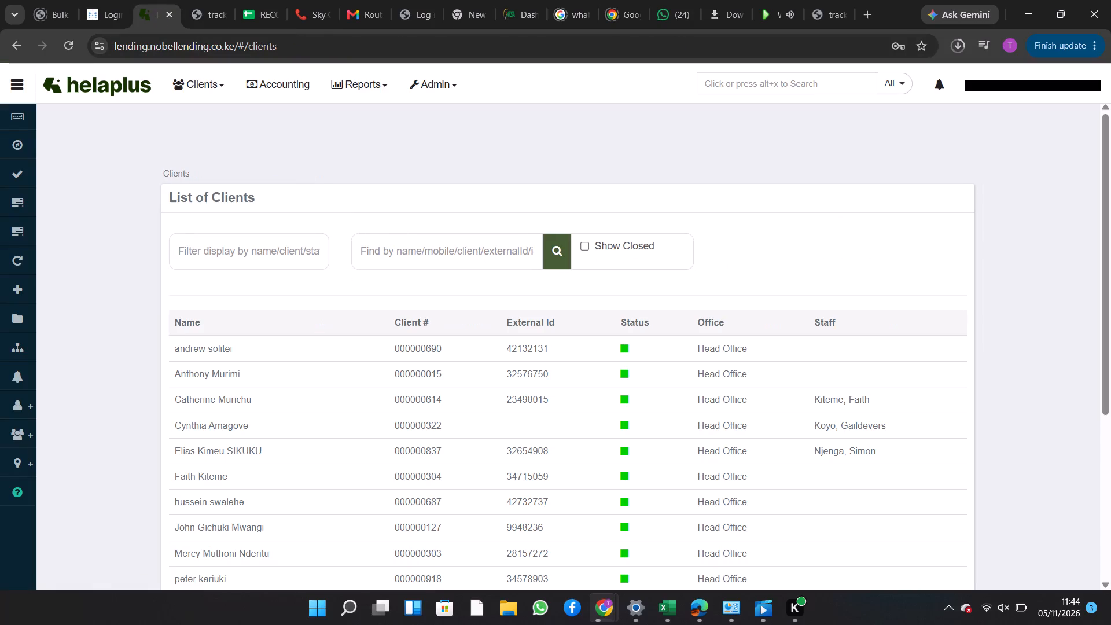
click(395, 249)
key(ctrl+v)
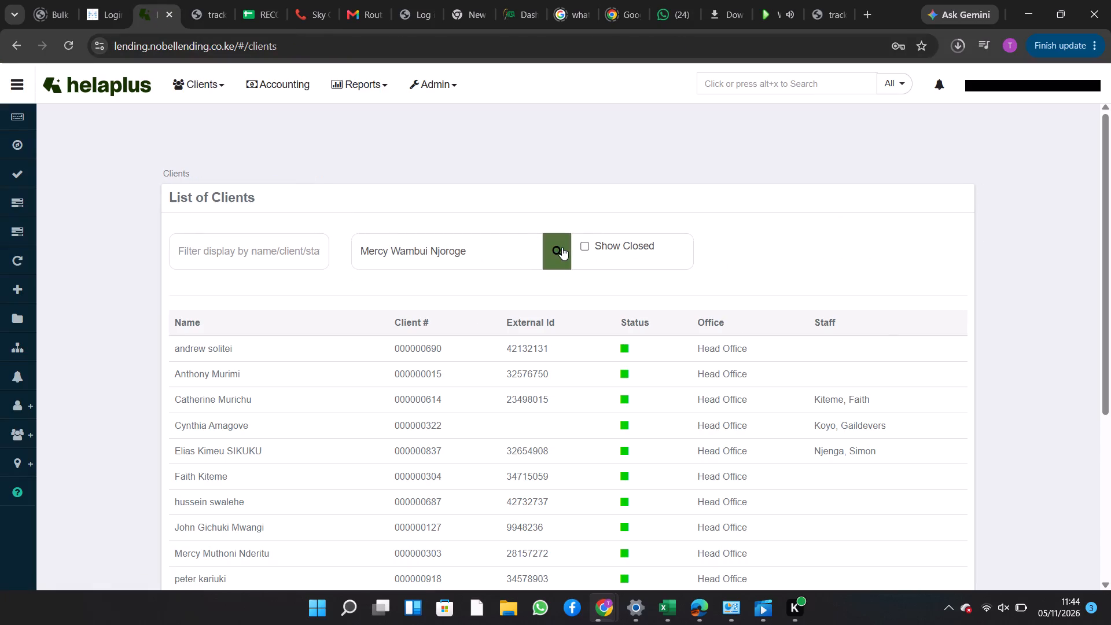
click(562, 247)
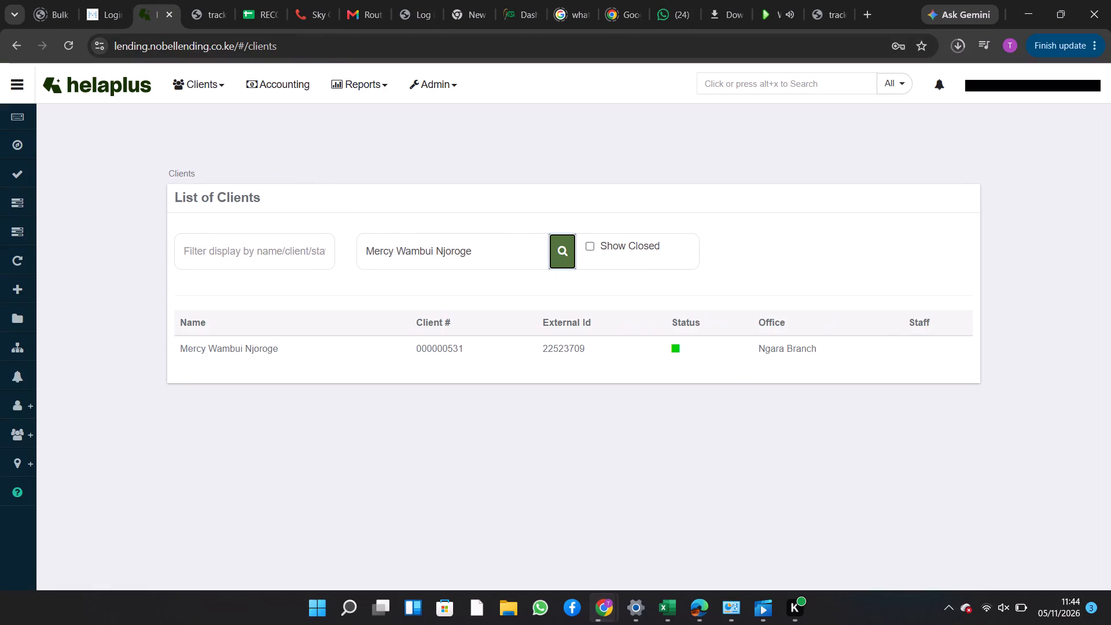
double_click(439, 349)
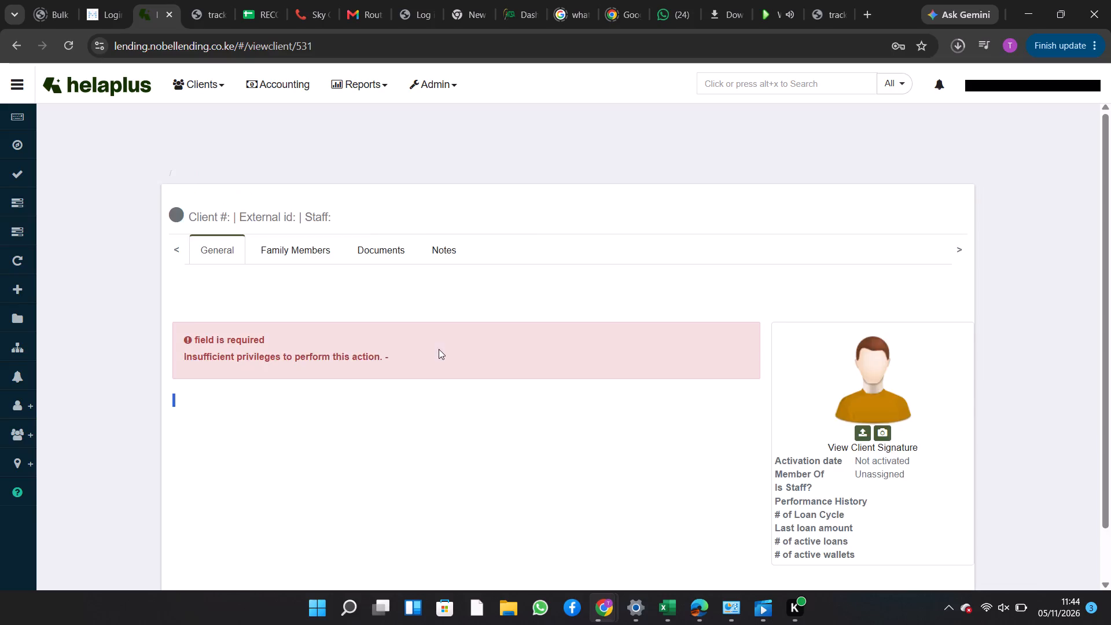
Open the row 107 client's Kwamua Basic loan account and copy the loan officer's name from the loan details.
double_click(376, 389)
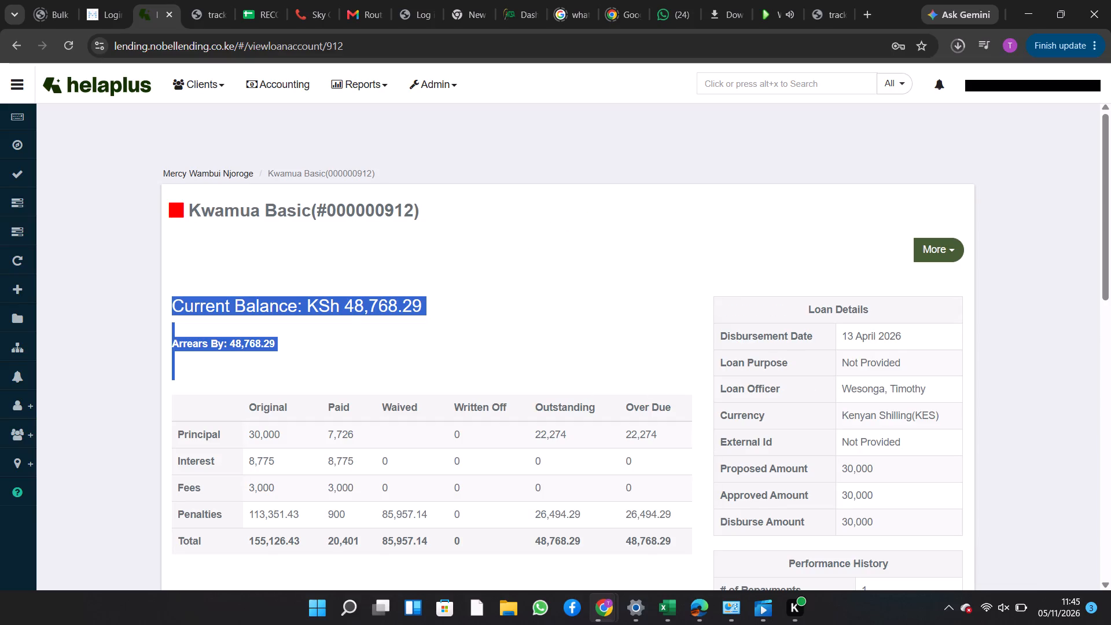
drag(927, 387, 838, 387)
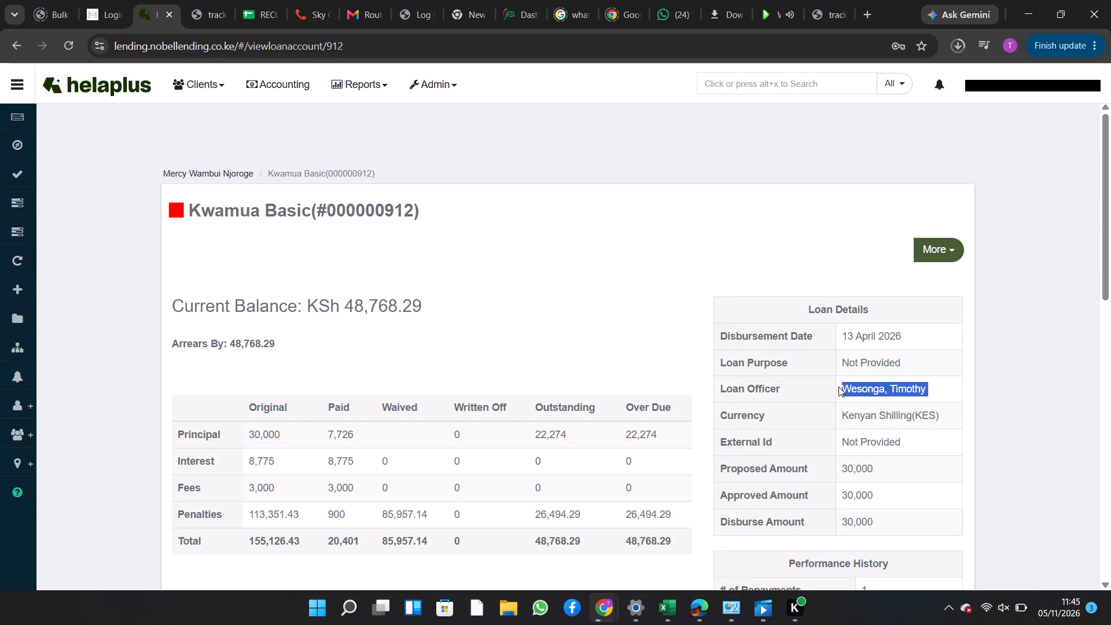
key(ctrl+c)
Return to the RECOVERY REPORT spreadsheet and enter the copied loan officer's name in cell Q107.
click(264, 20)
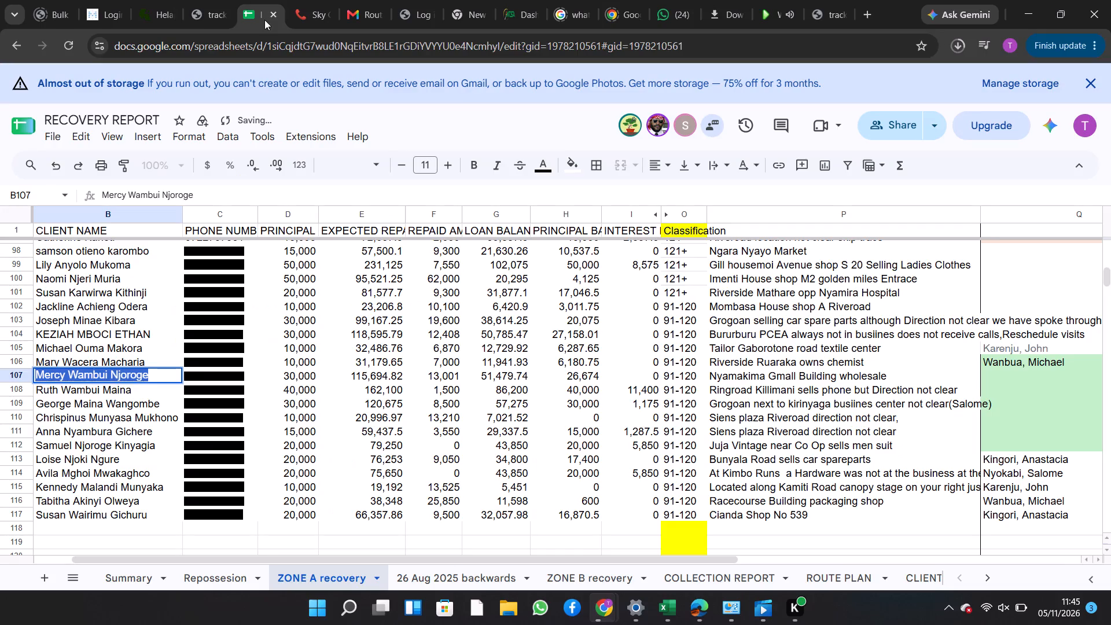
double_click(1006, 374)
key(ctrl+v)
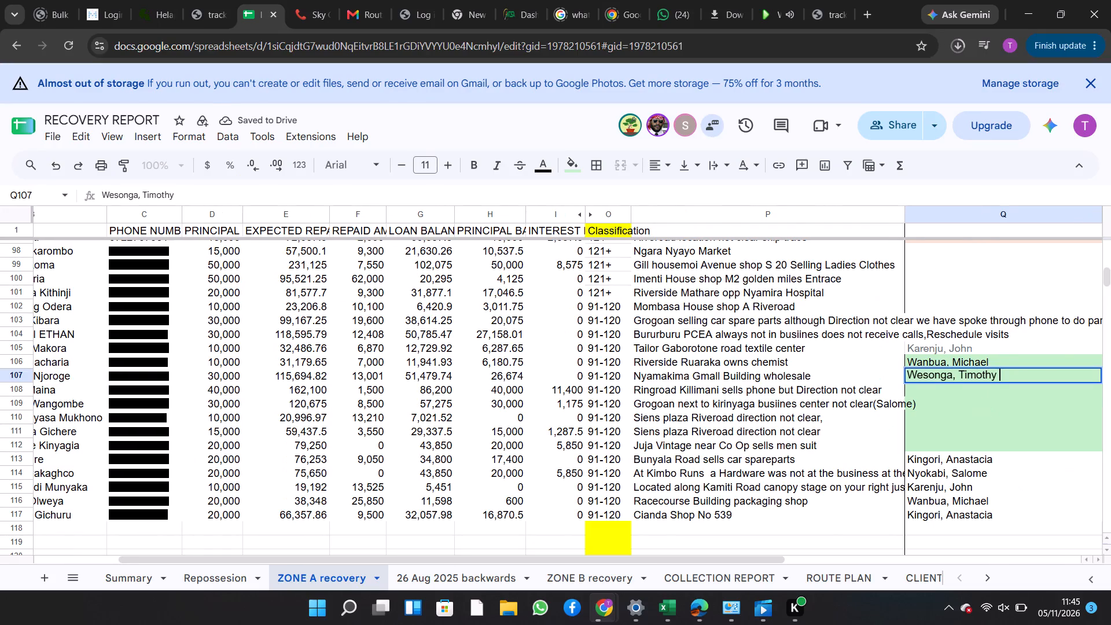
key(Return)
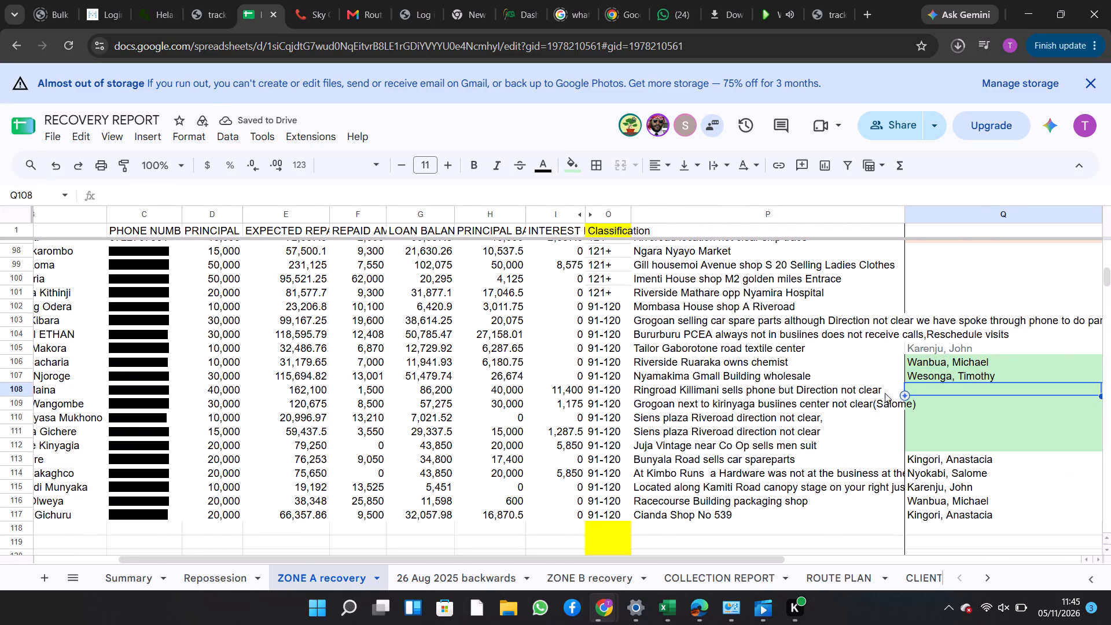
Using the client name copied from cell B108, search the Helaplus client list and open that client's record.
double_click(60, 390)
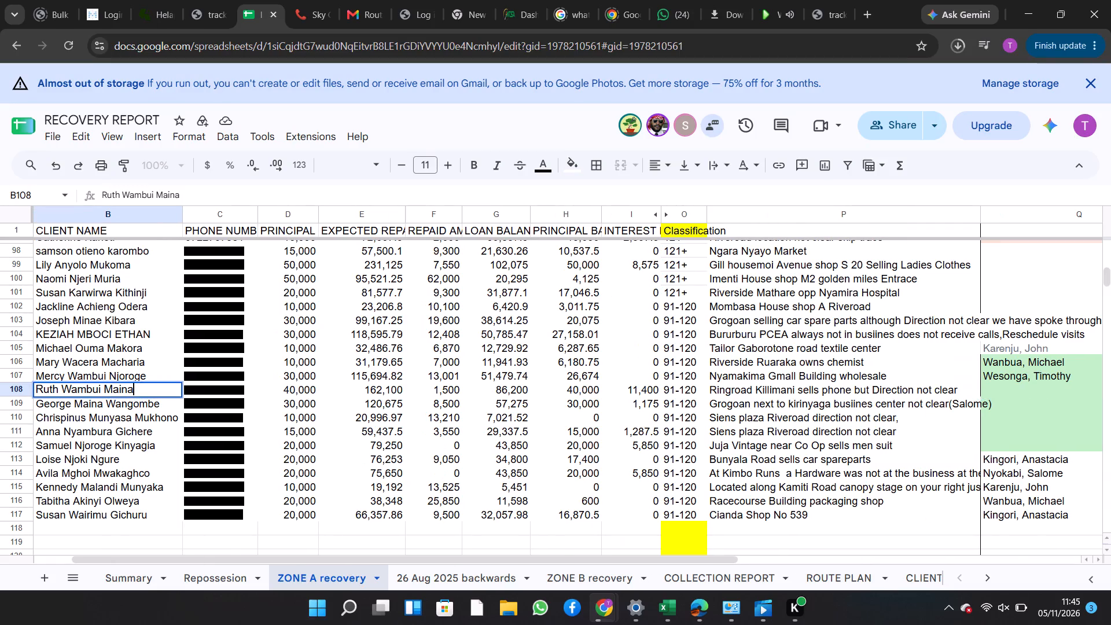
drag(149, 389, 27, 389)
key(ctrl+c)
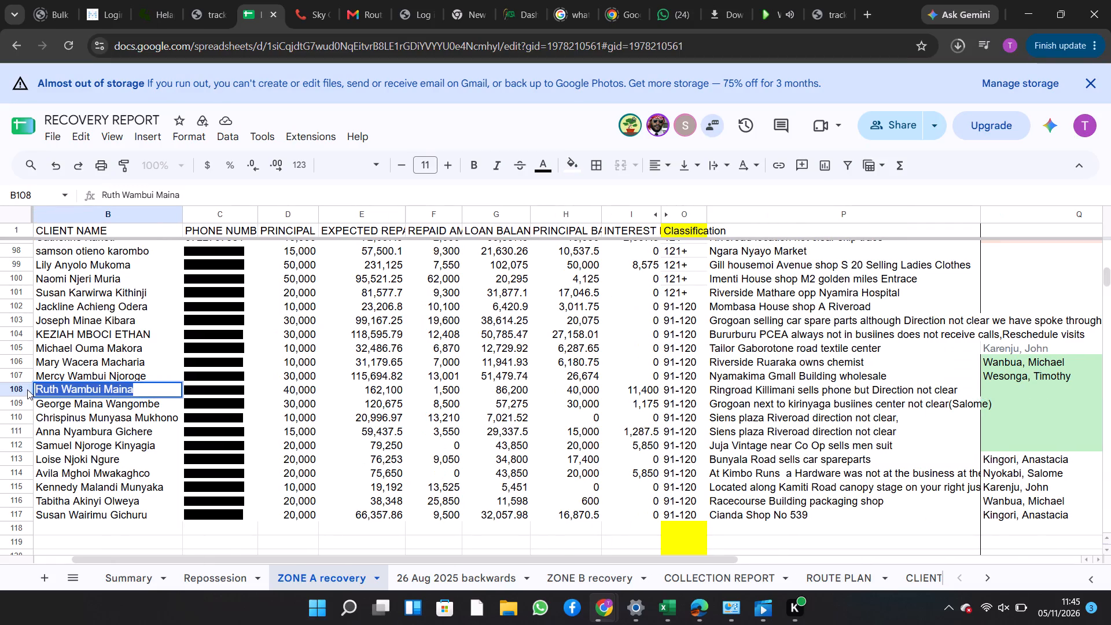
click(153, 16)
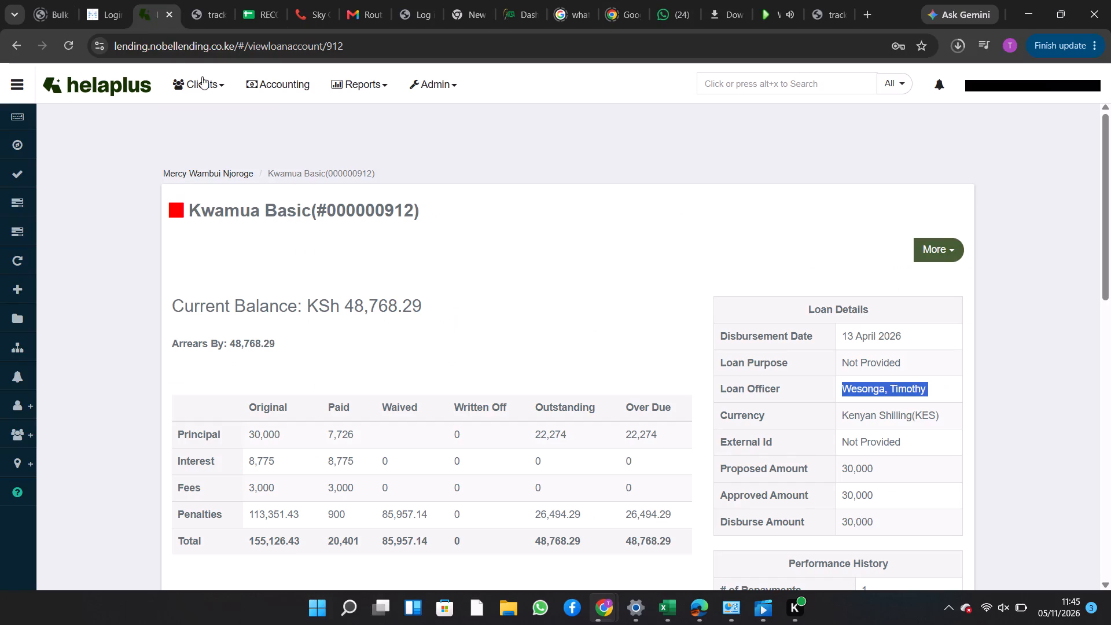
click(202, 124)
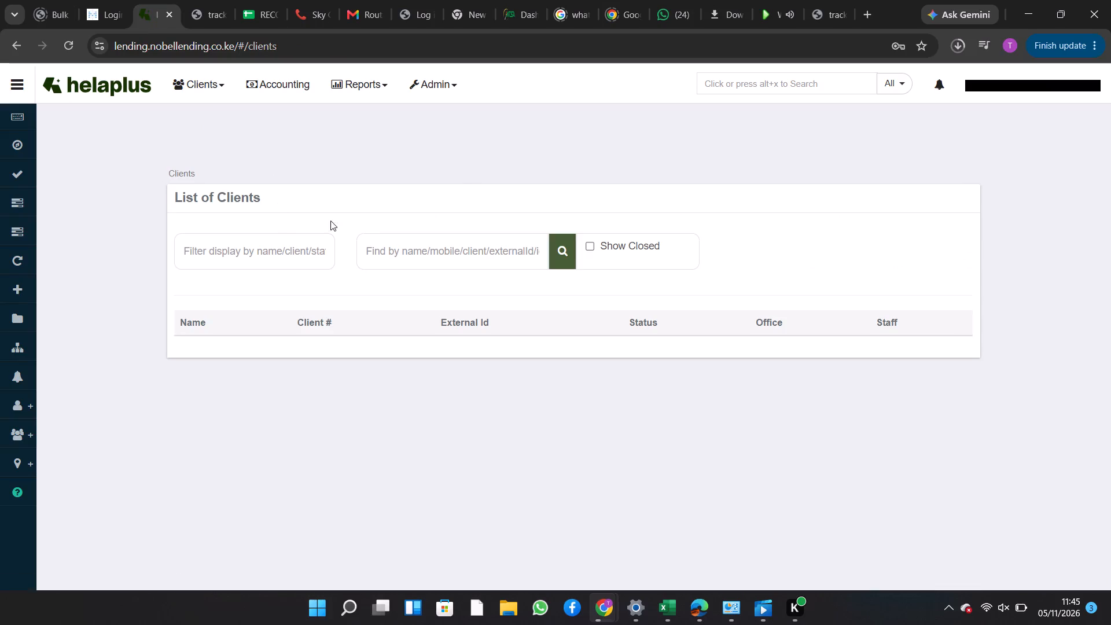
click(383, 253)
key(ctrl+v)
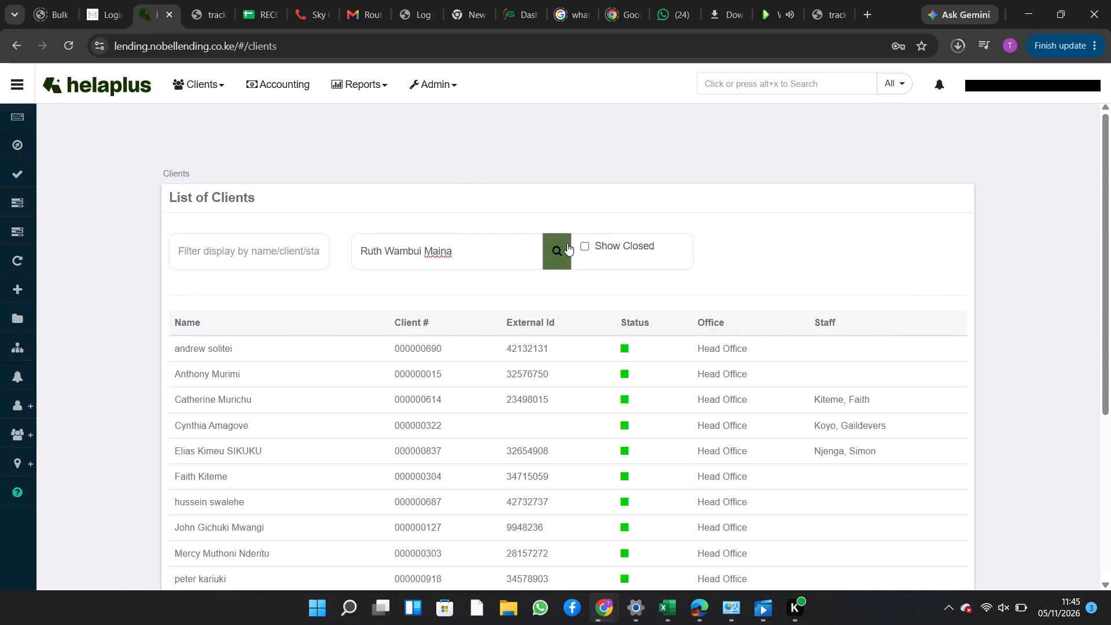
click(564, 245)
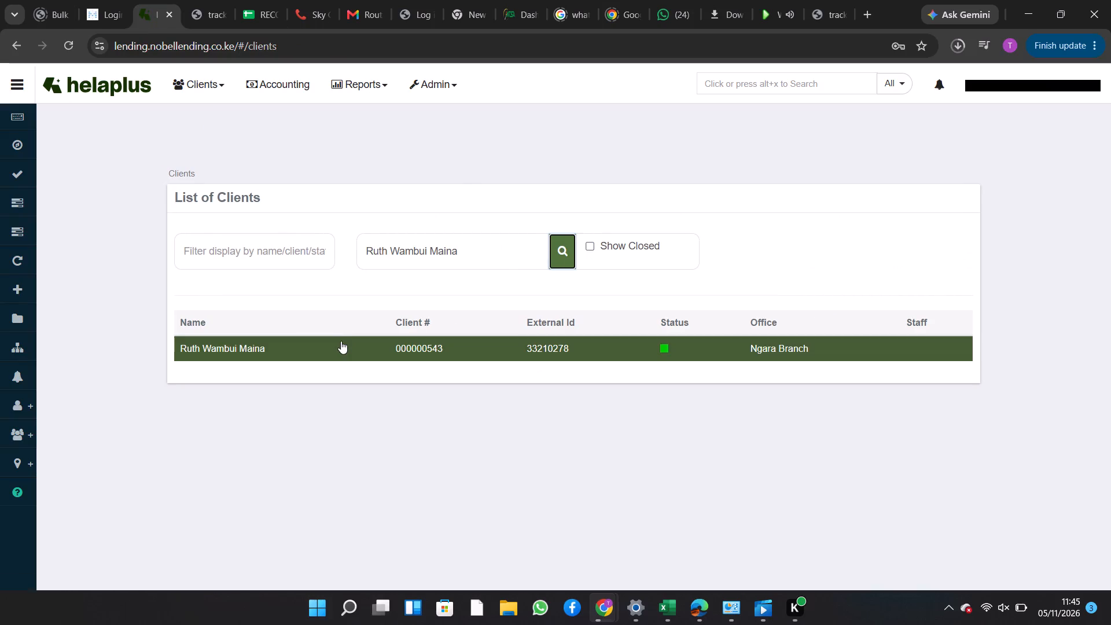
double_click(336, 347)
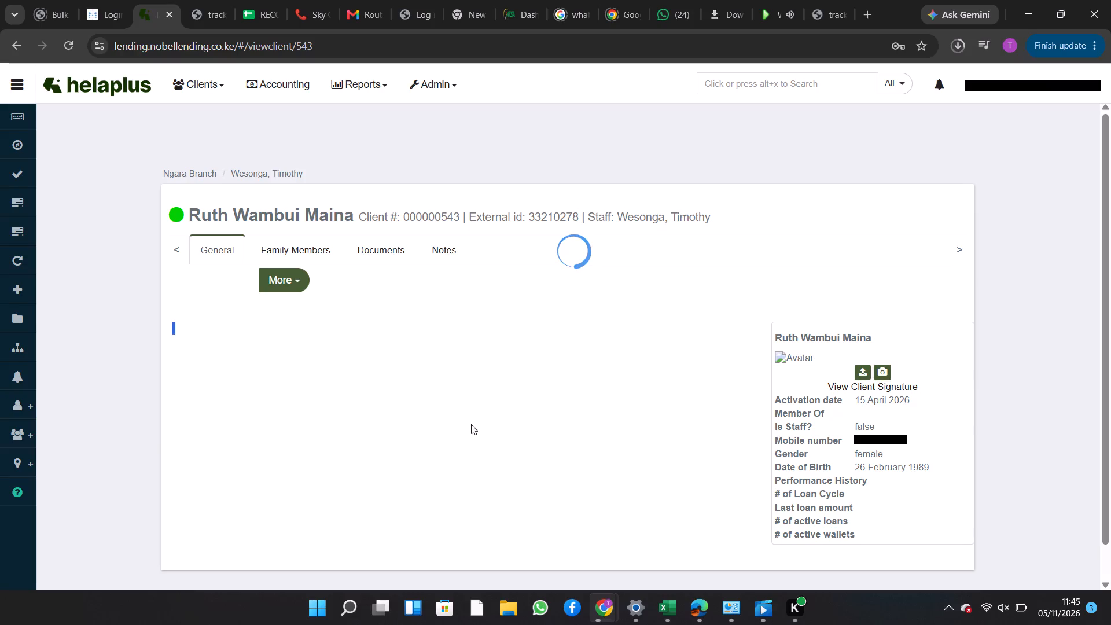
Open the row 108 client's Kwamua Biashara loan account and copy the loan officer's name from the loan details.
double_click(485, 398)
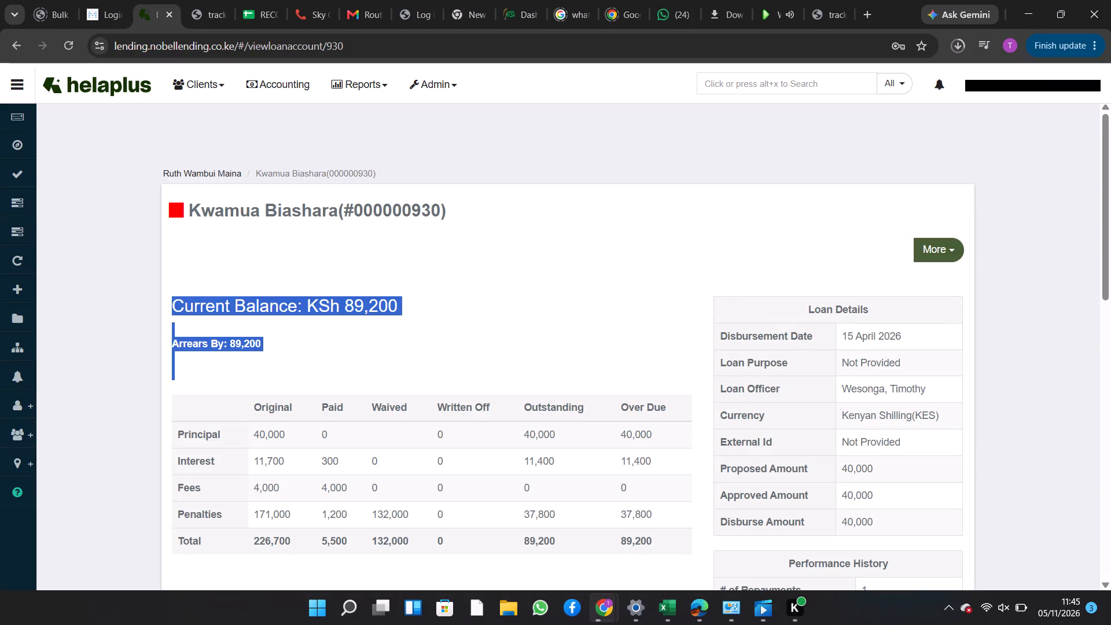
drag(926, 386, 844, 386)
key(ctrl+c)
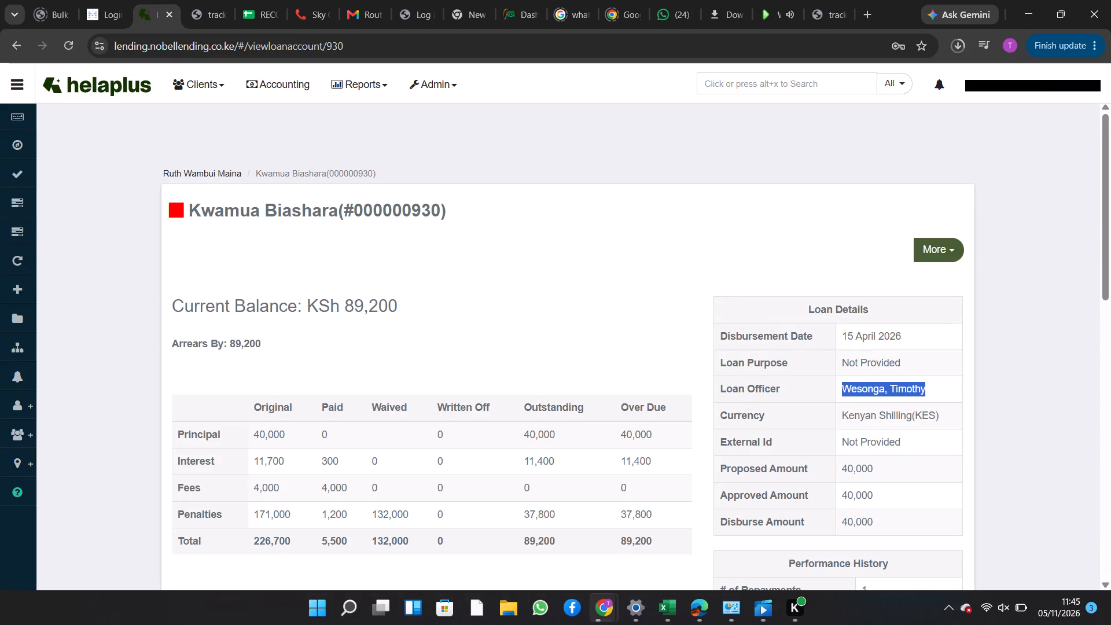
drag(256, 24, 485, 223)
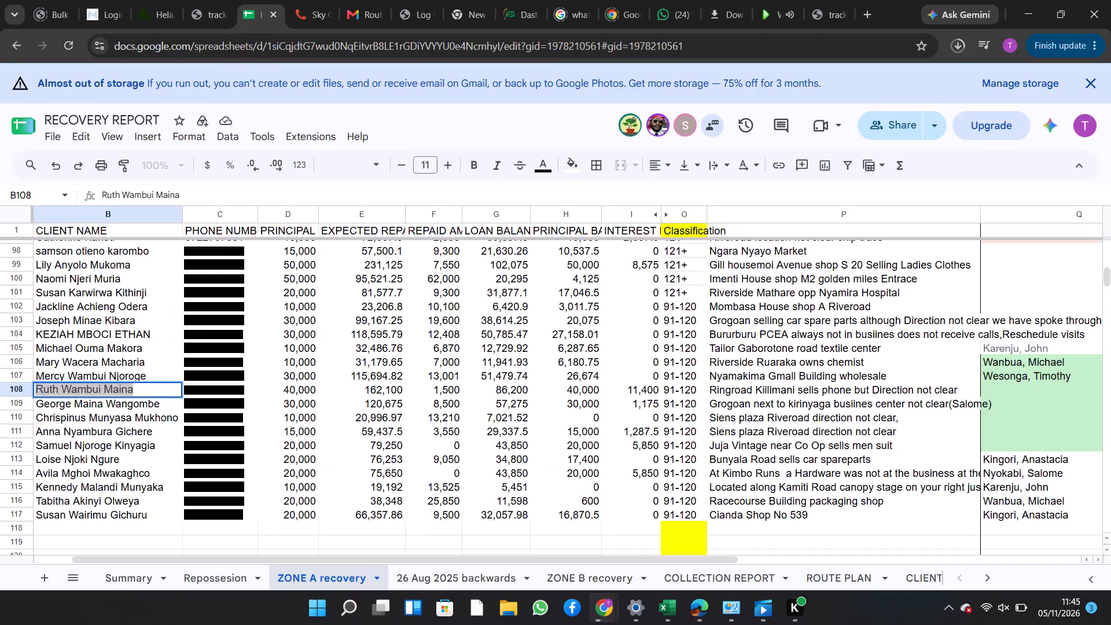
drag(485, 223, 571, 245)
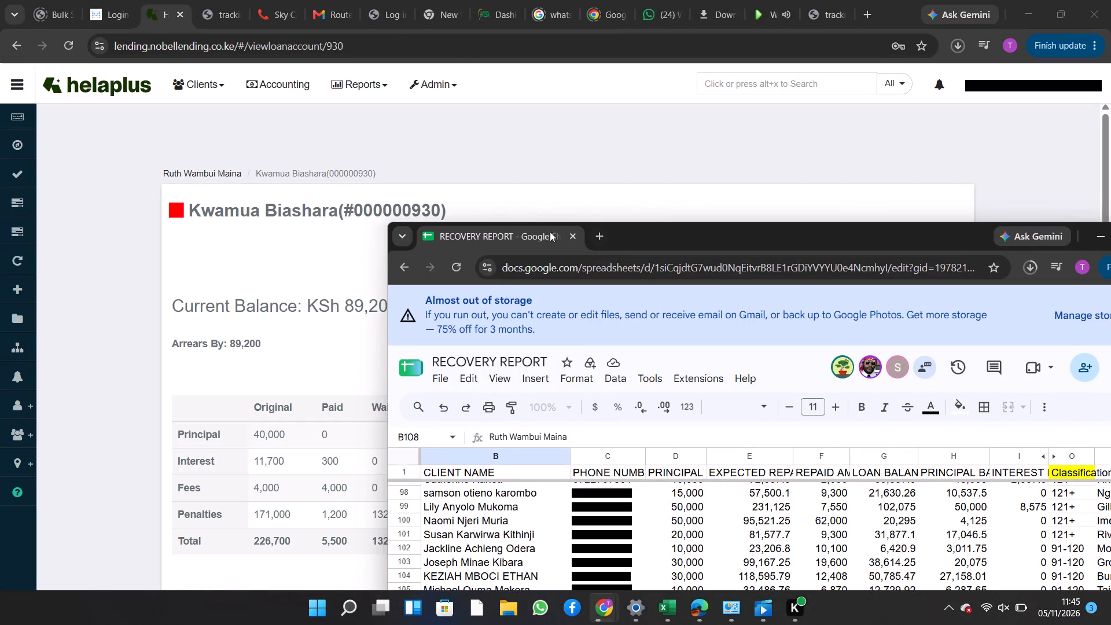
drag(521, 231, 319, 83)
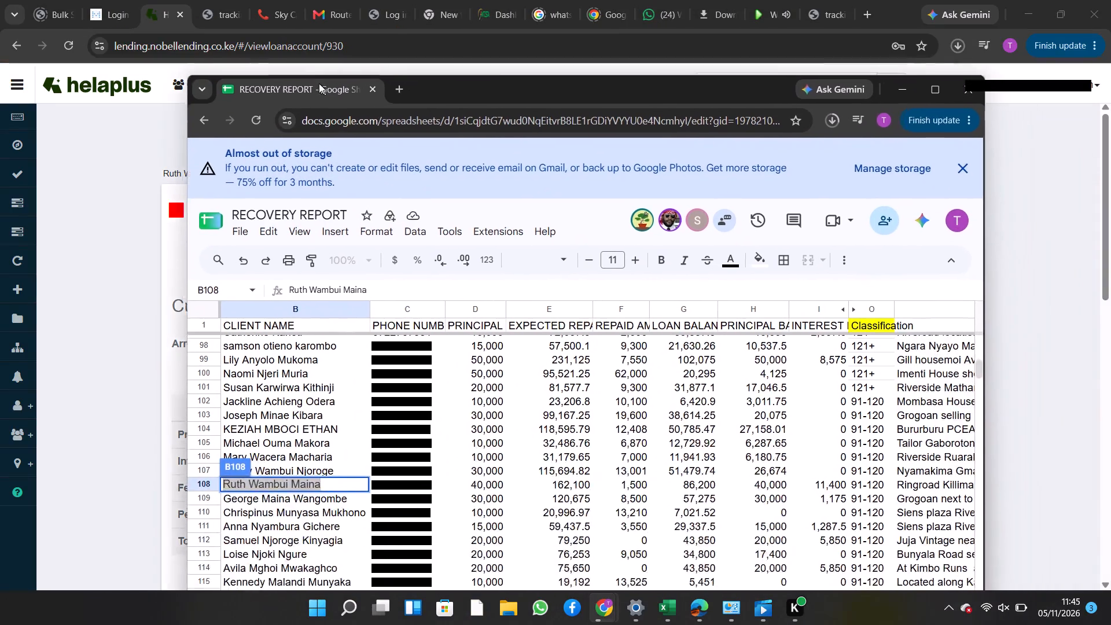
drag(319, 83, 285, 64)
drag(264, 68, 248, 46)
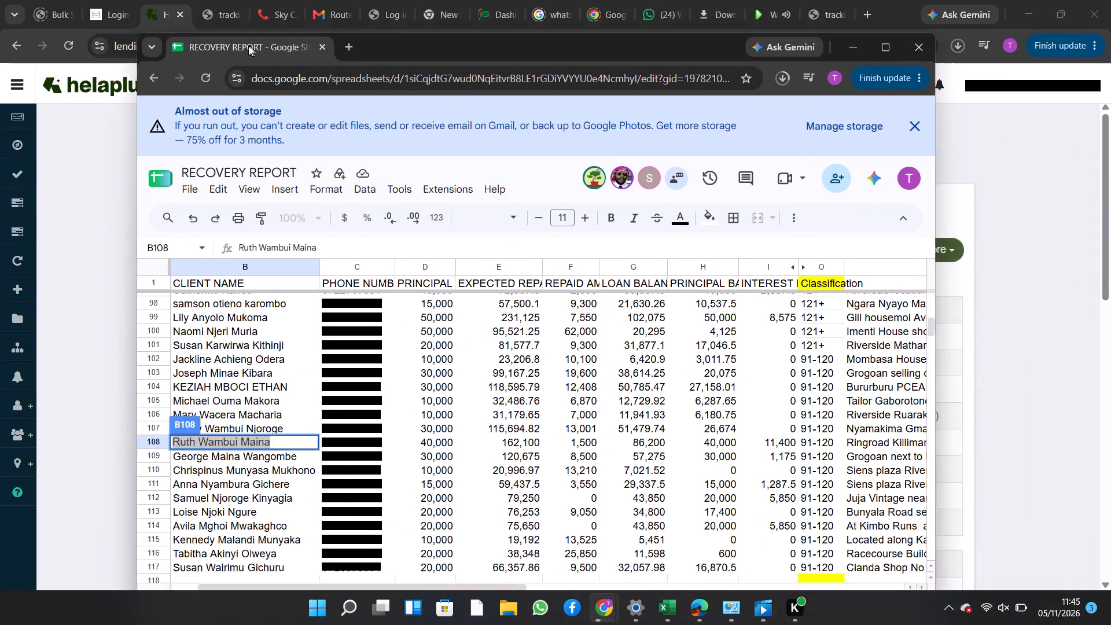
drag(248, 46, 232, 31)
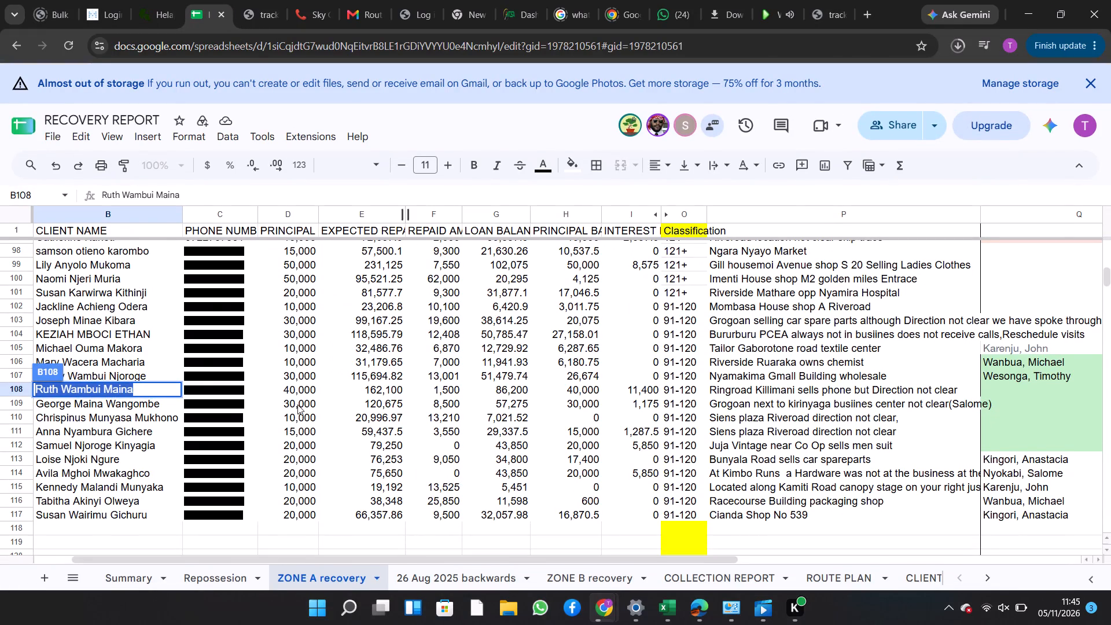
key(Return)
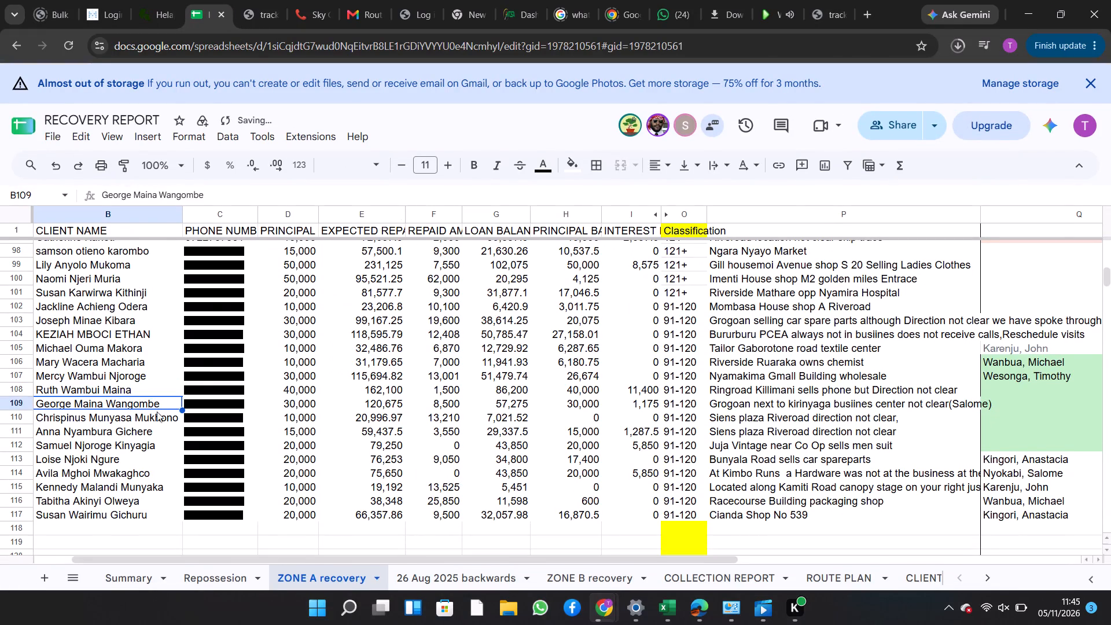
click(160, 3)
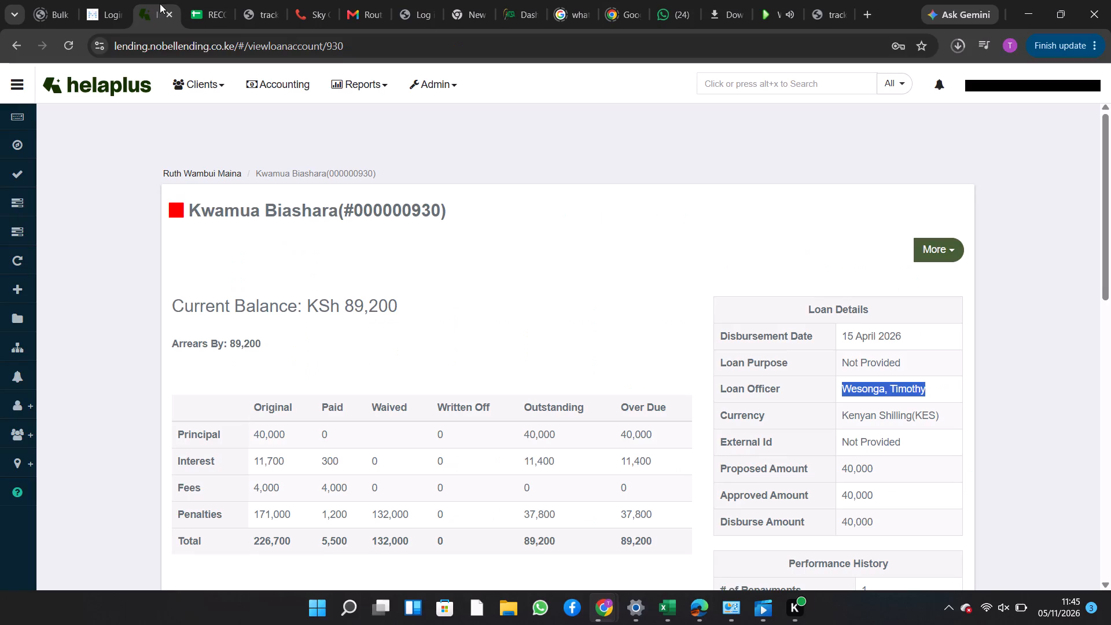
Return to the RECOVERY REPORT spreadsheet and enter the copied loan officer's name in cell Q108.
click(220, 20)
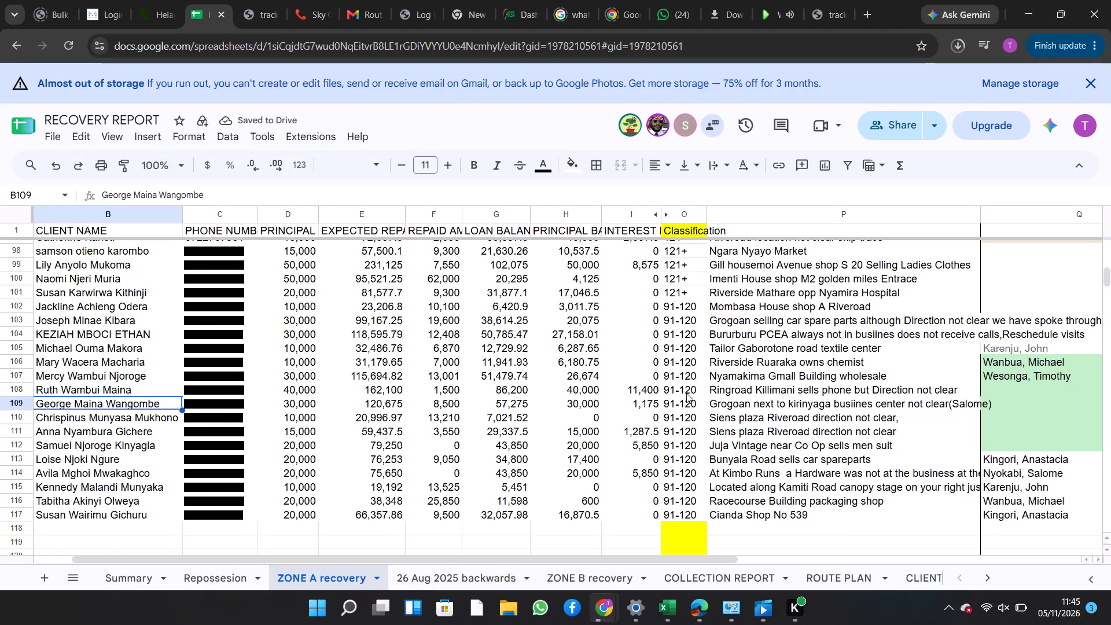
double_click(1002, 387)
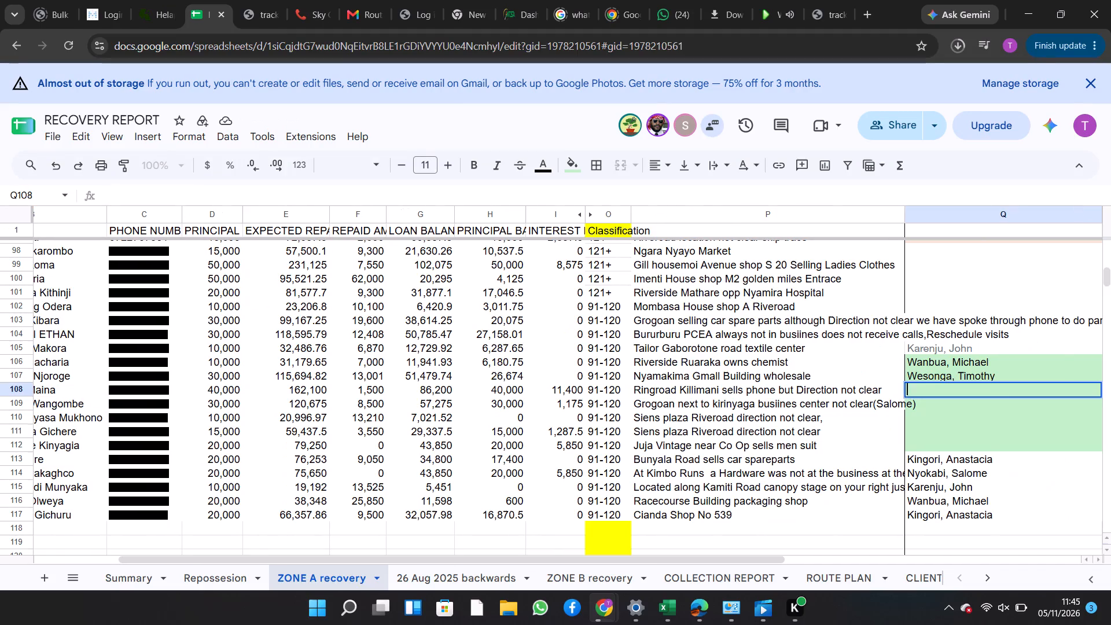
key(ctrl+v)
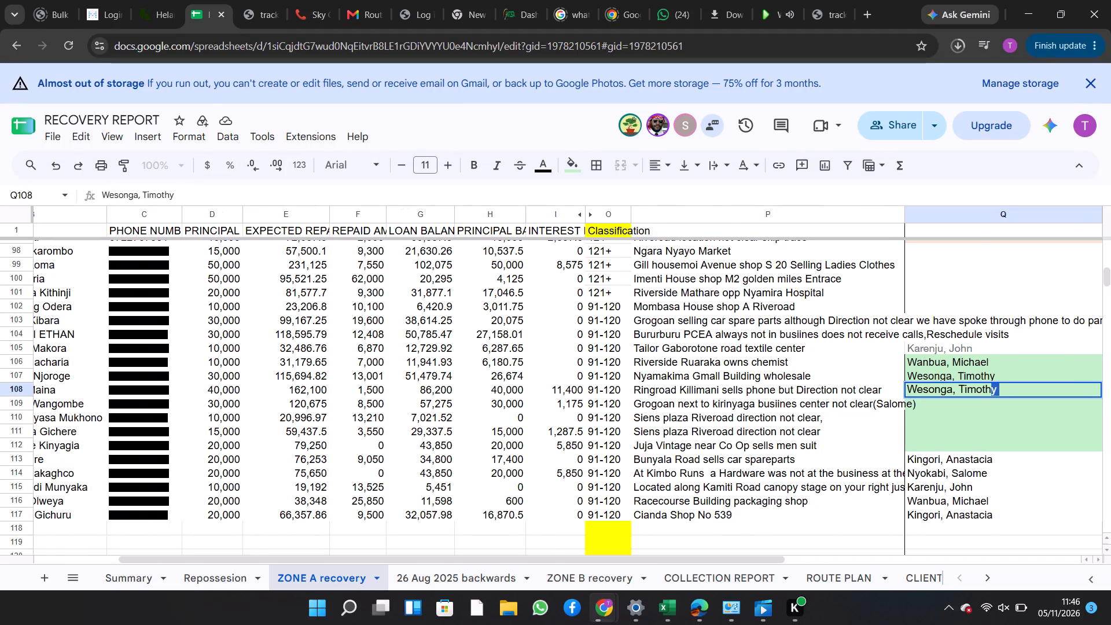
key(Return)
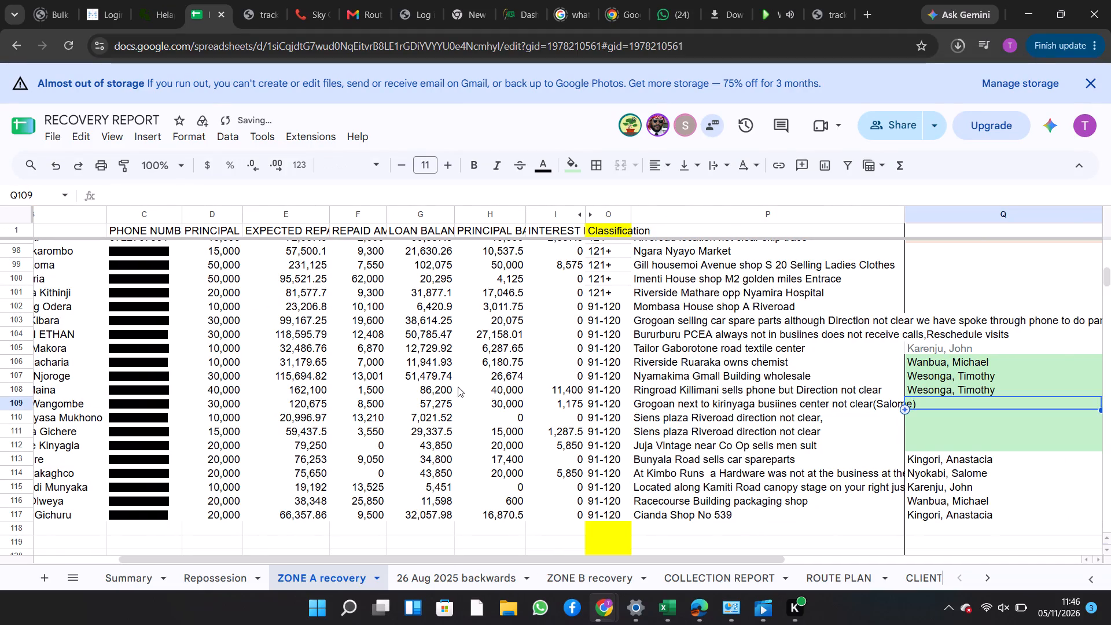
Using the client name copied from cell B109, search the Helaplus client list and open that client's record.
double_click(96, 403)
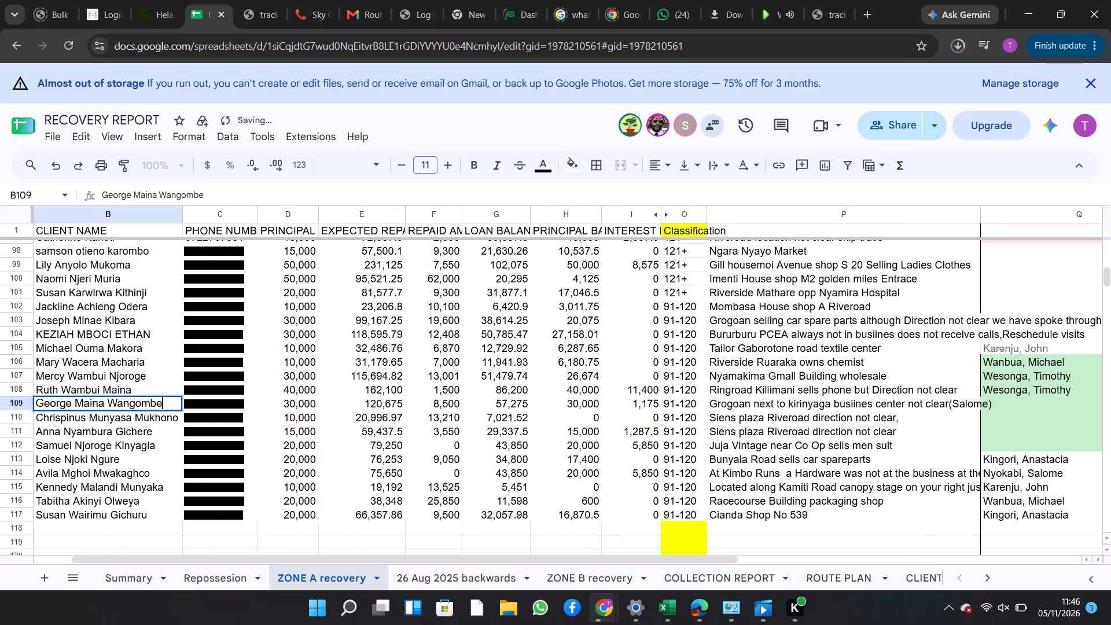
drag(174, 403, 38, 398)
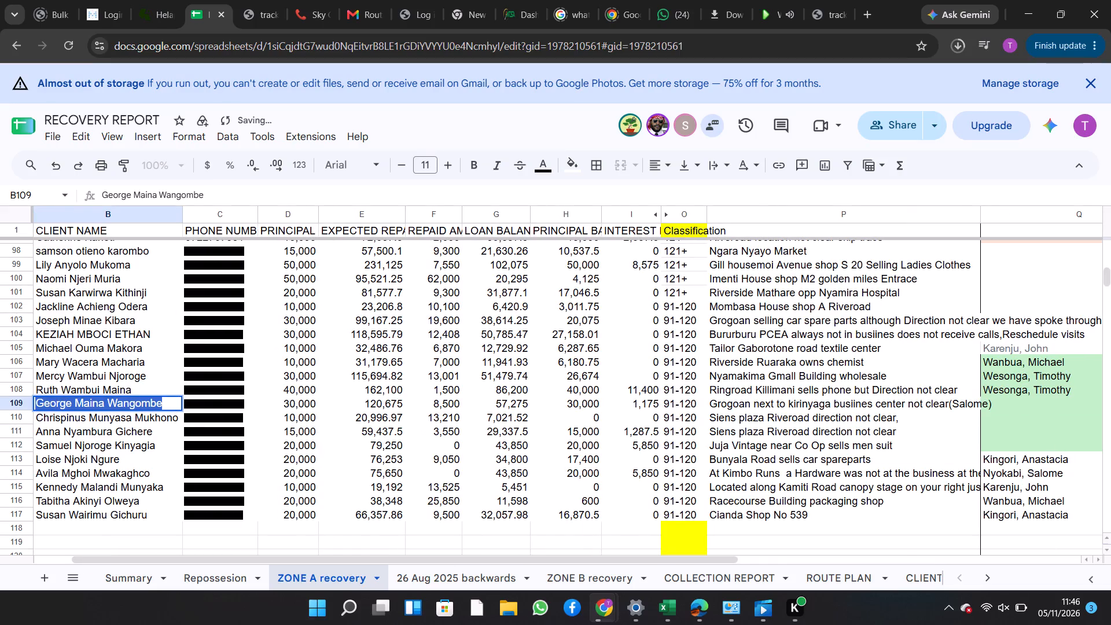
key(ctrl+c)
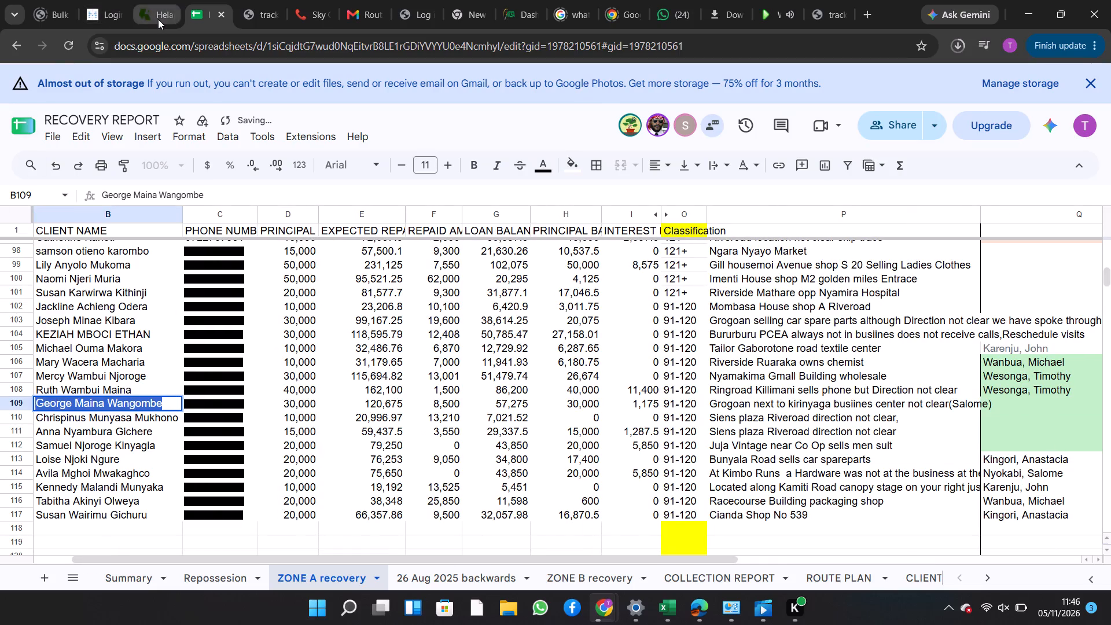
click(158, 19)
click(206, 114)
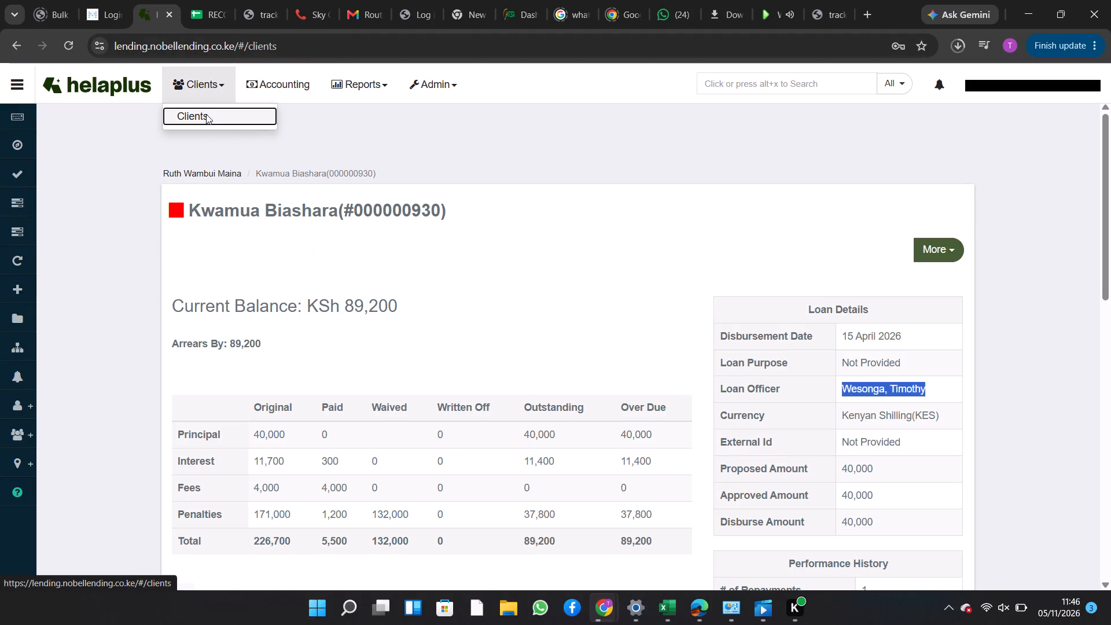
click(415, 247)
key(ctrl+v)
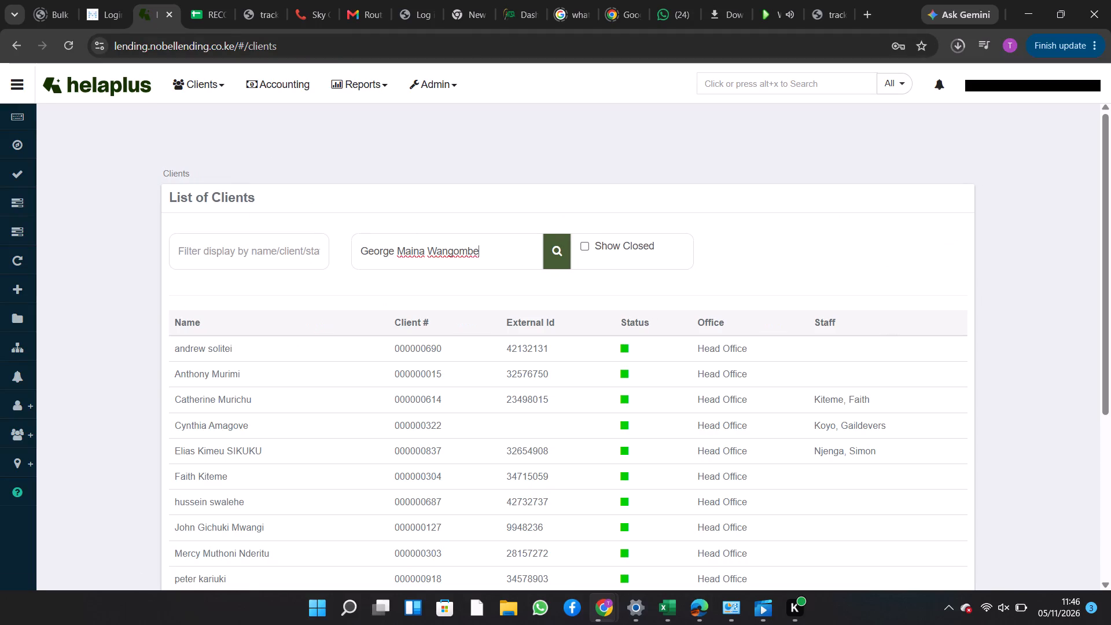
click(558, 248)
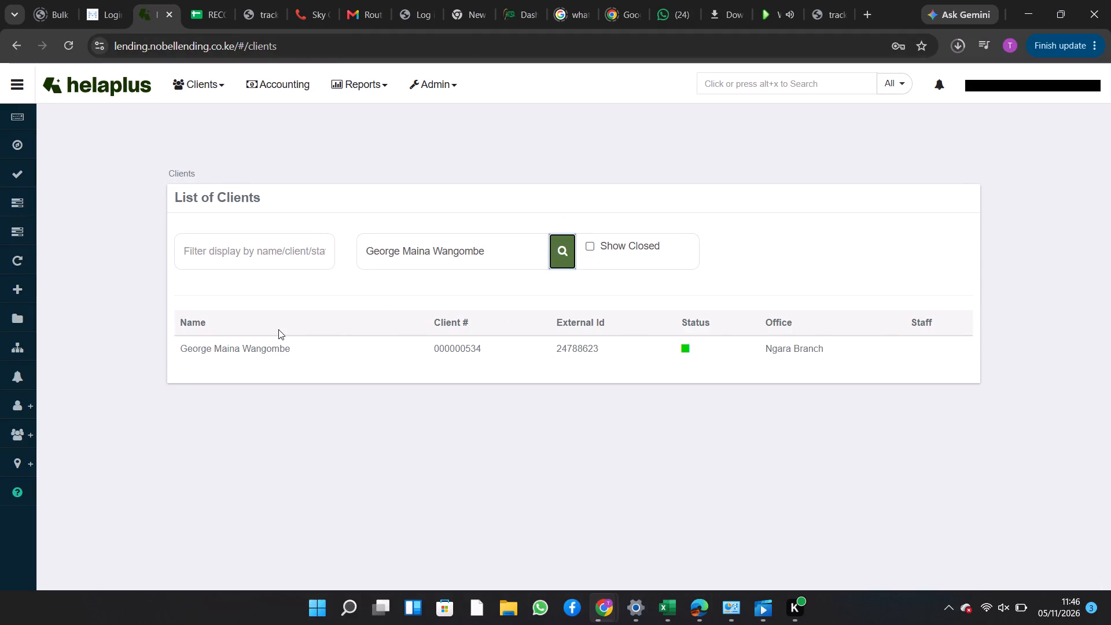
double_click(247, 341)
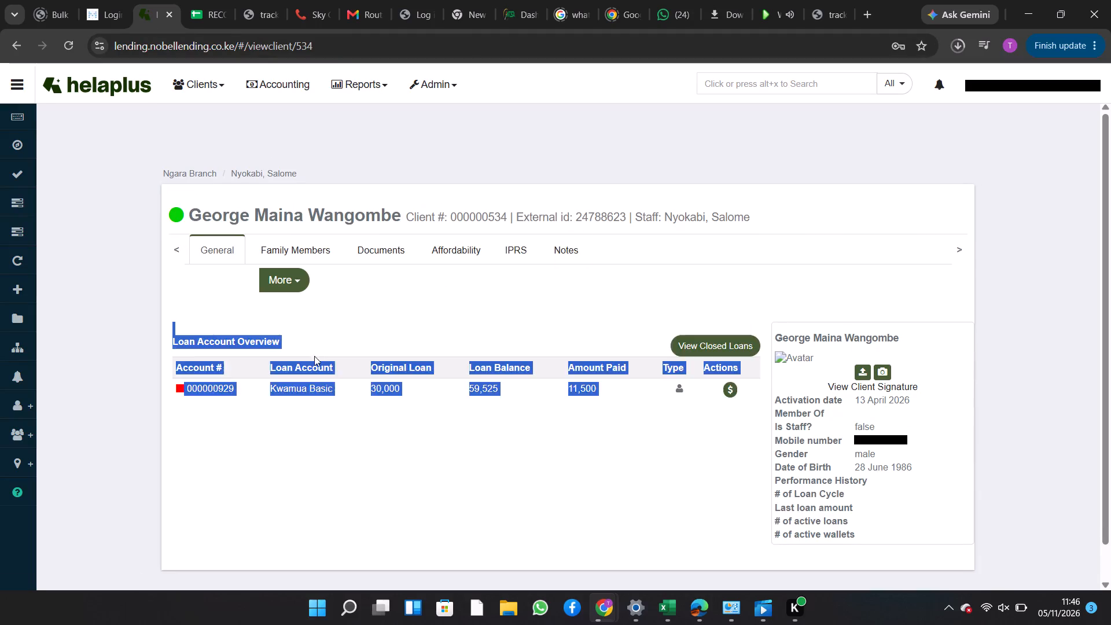
Open the row 109 client's Kwamua Basic loan account and copy the loan officer's name from the loan details.
double_click(307, 468)
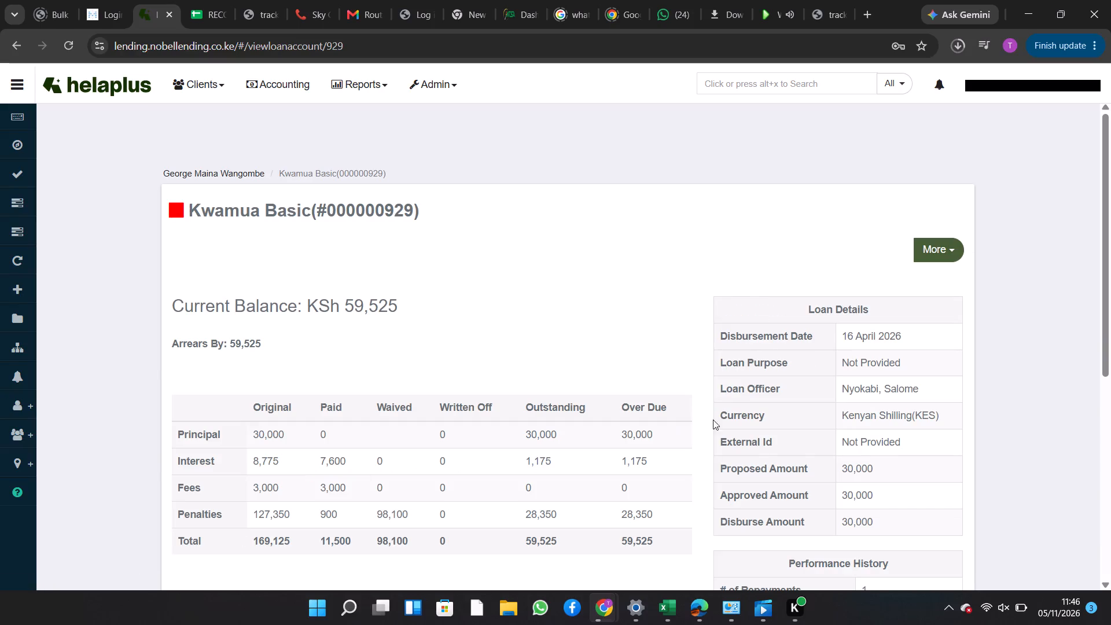
click(921, 390)
drag(921, 390, 840, 389)
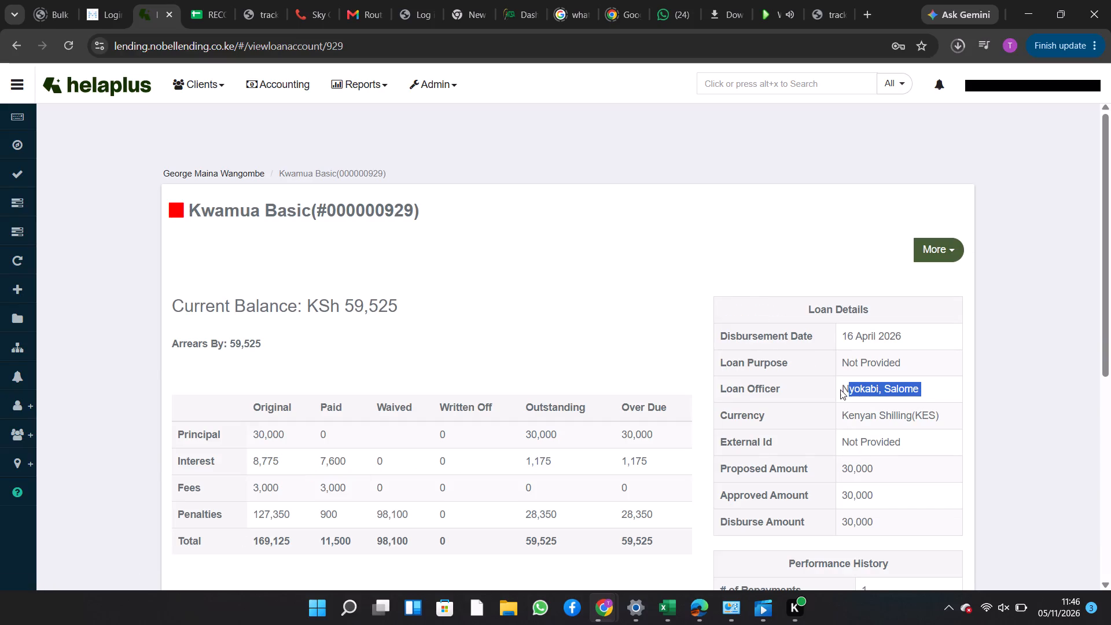
key(ctrl+c)
Return to the RECOVERY REPORT spreadsheet and enter the copied loan officer's name in cell Q109.
click(208, 21)
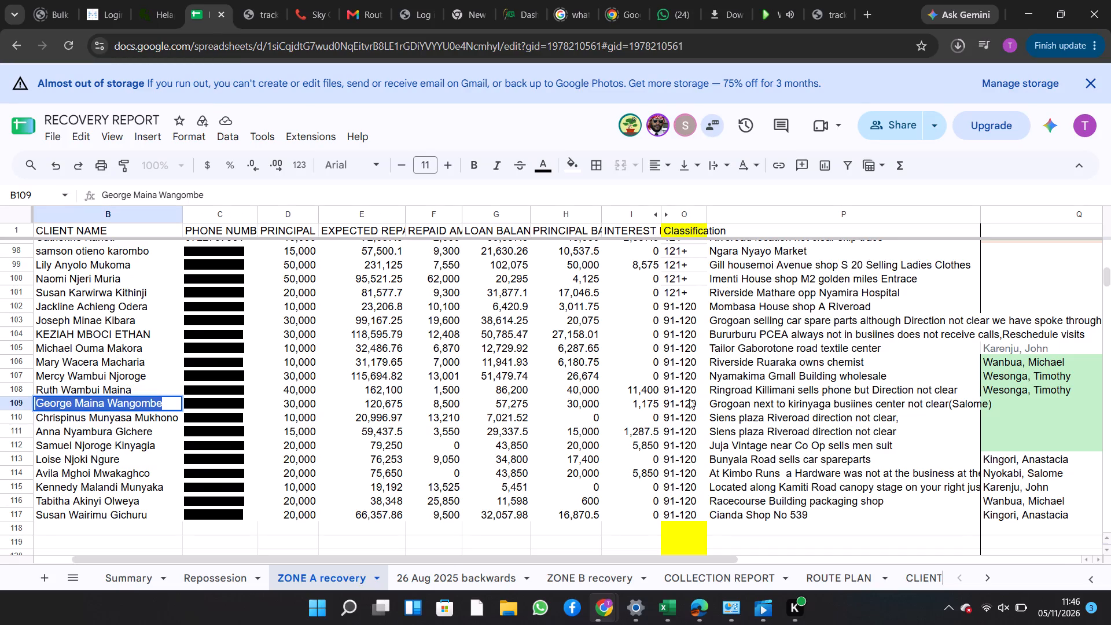
double_click(1005, 399)
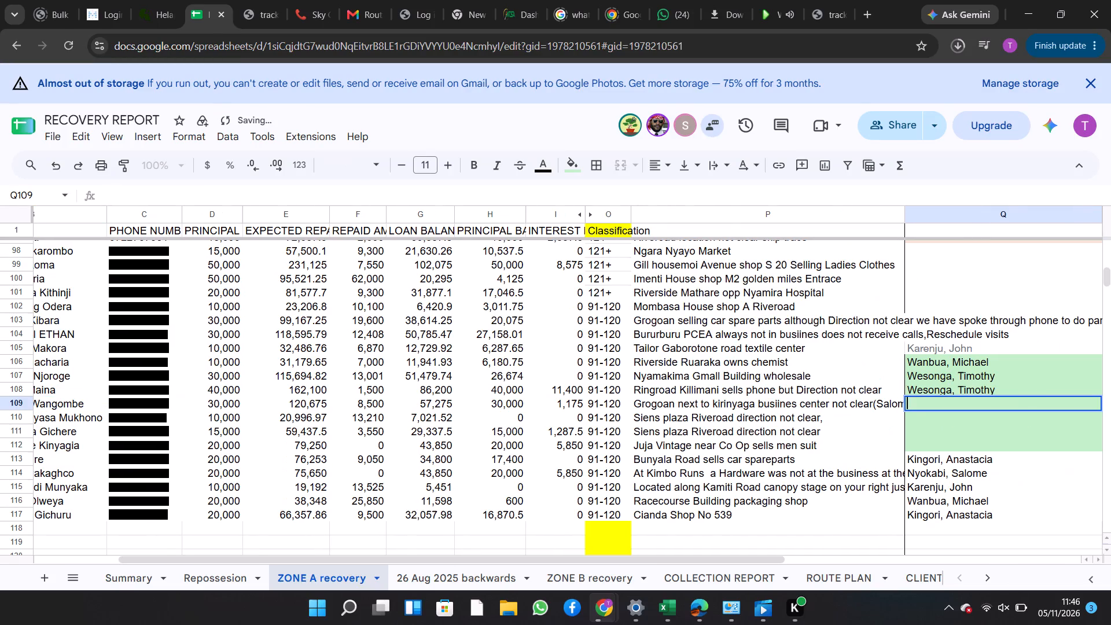
key(ctrl+v)
key(Return)
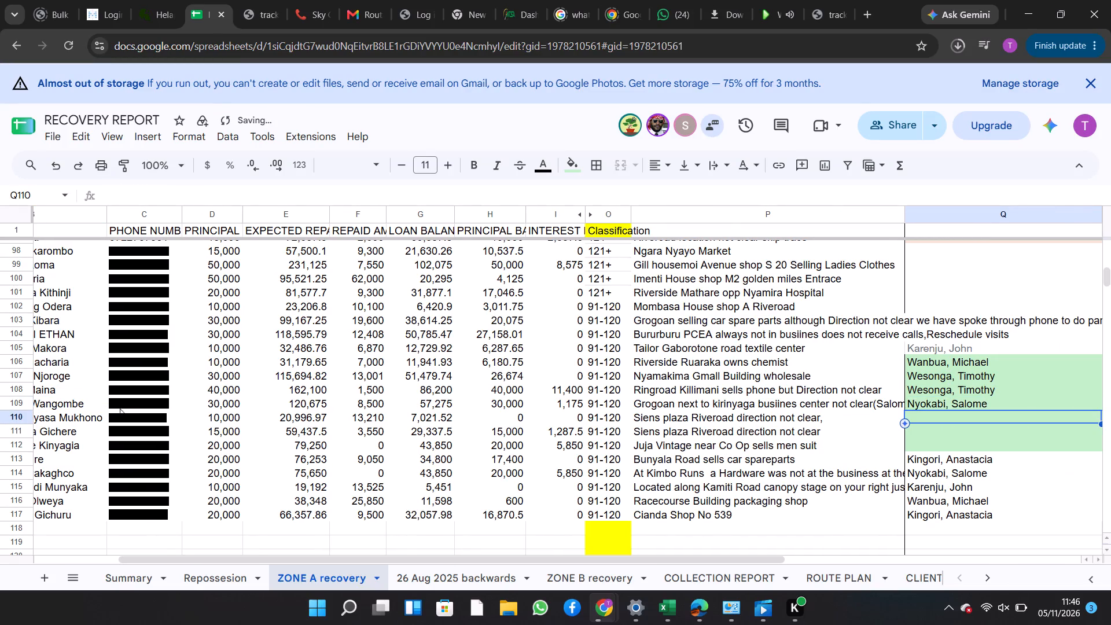
Using the client name copied from cell B110, search the Helaplus client list and open that client's record.
double_click(97, 416)
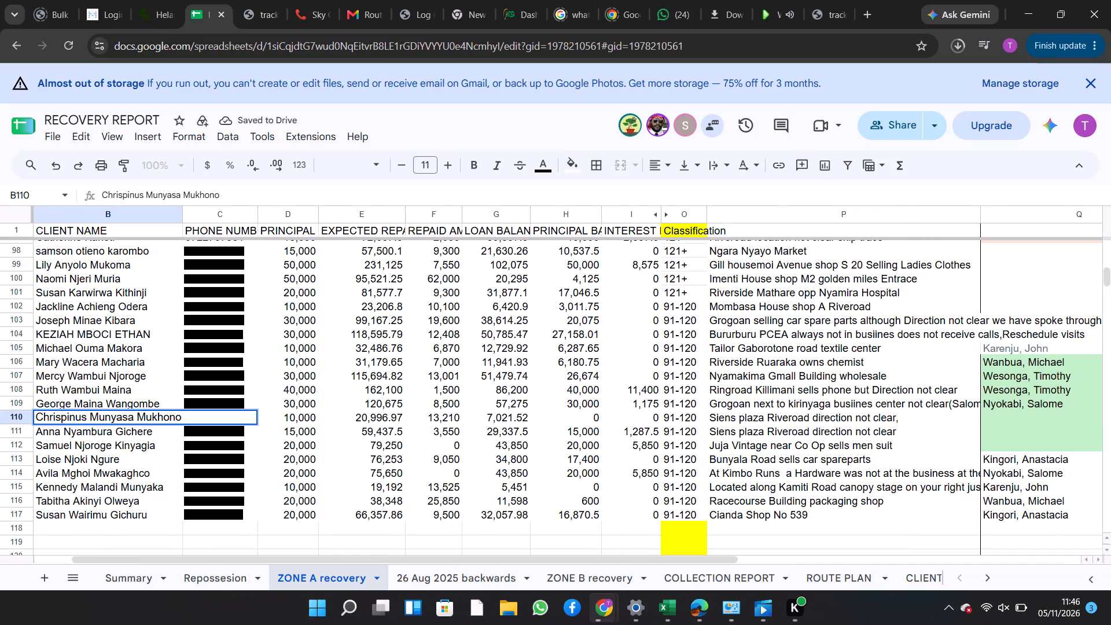
click(193, 414)
drag(181, 417, 31, 421)
key(ctrl+c)
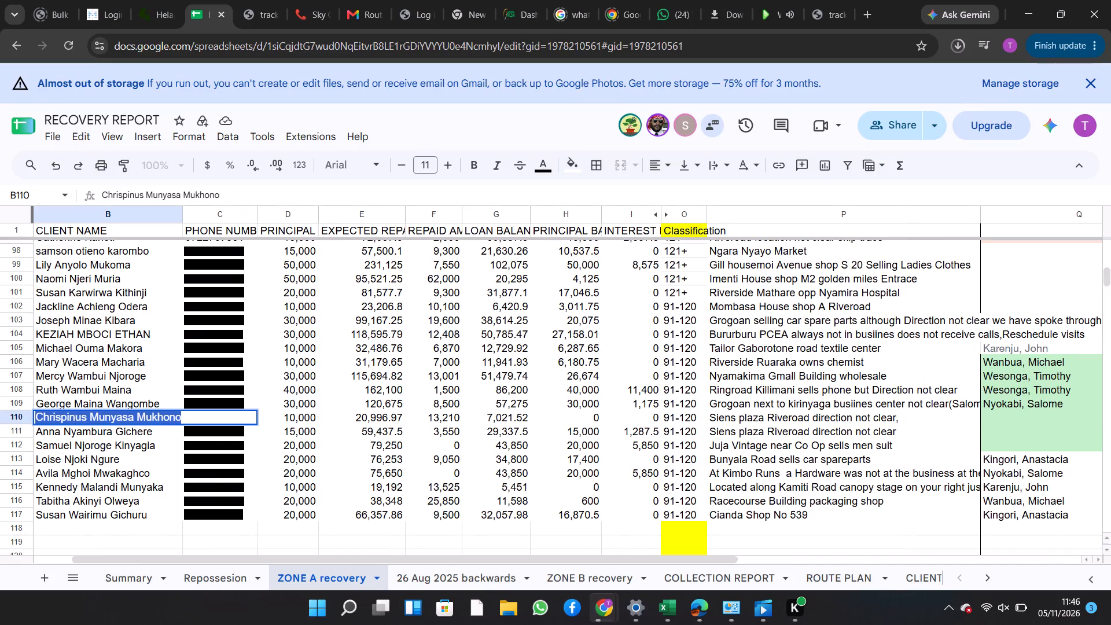
click(153, 17)
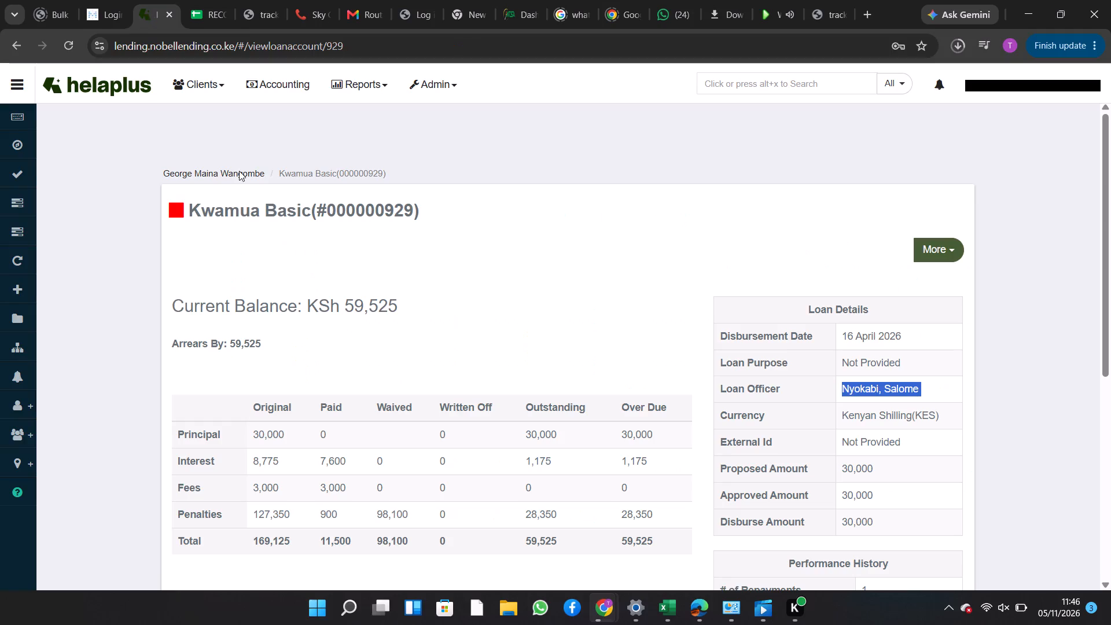
click(206, 118)
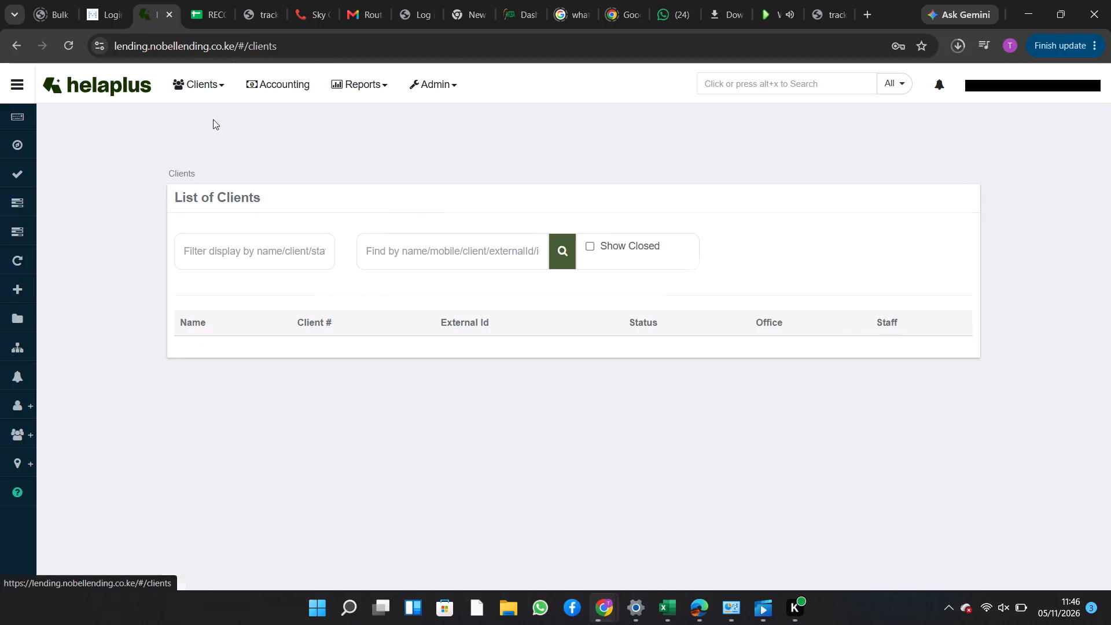
click(400, 257)
key(ctrl+v)
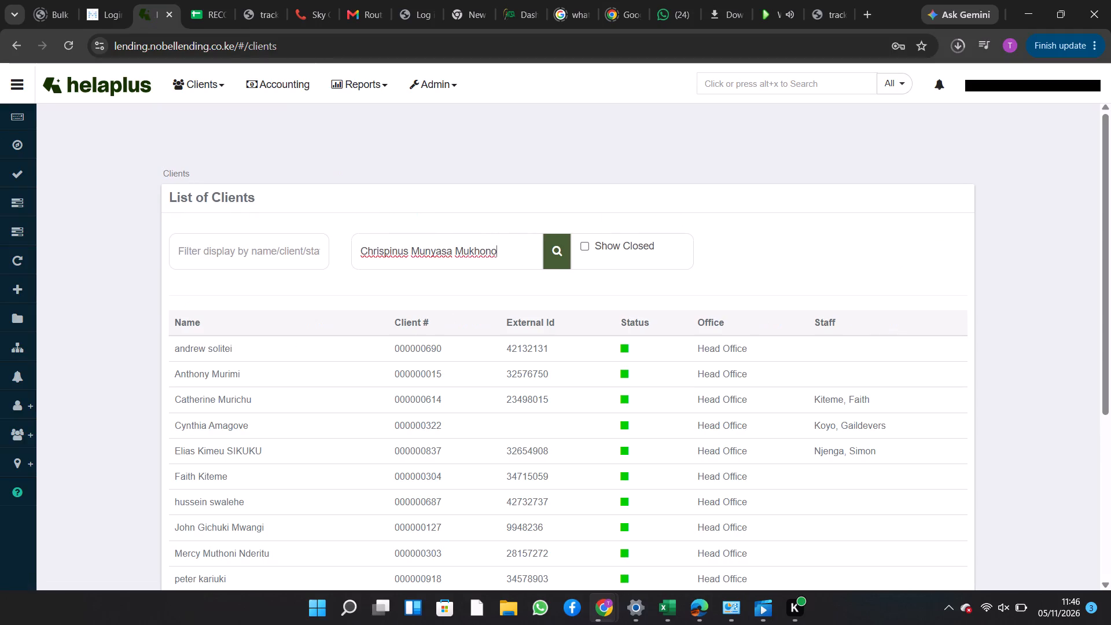
click(566, 241)
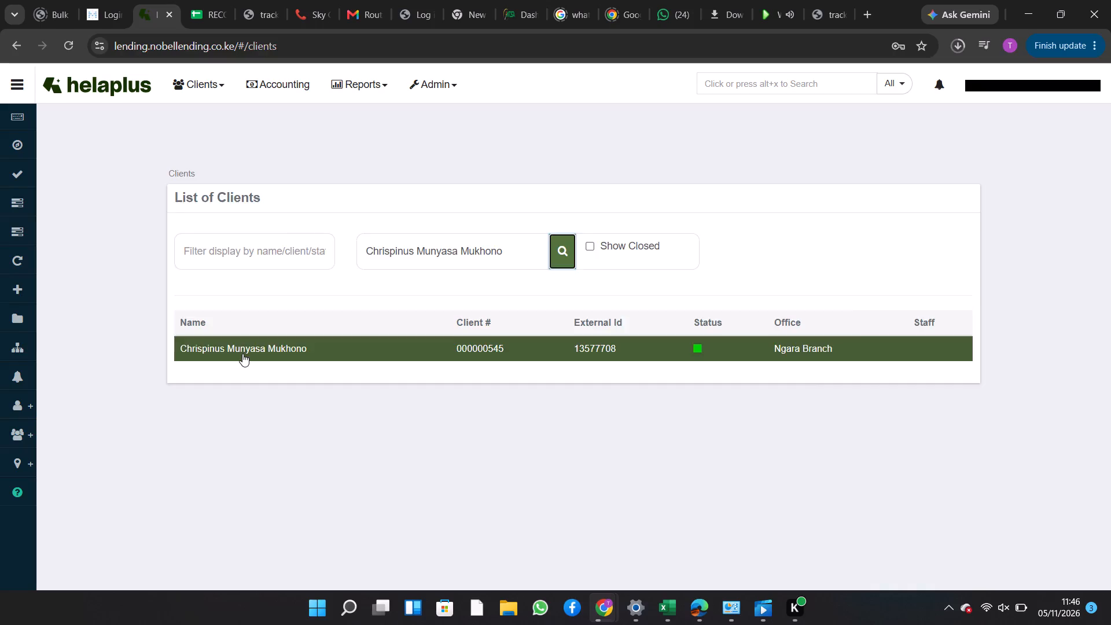
double_click(242, 354)
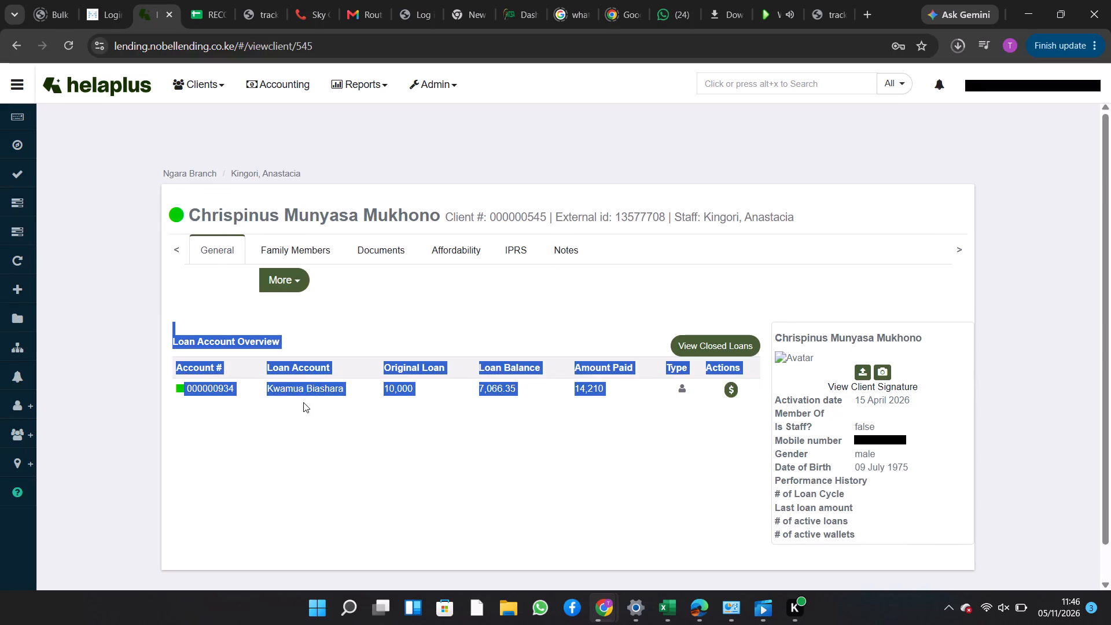
Open the row 110 client's Kwamua Biashara loan account and copy the loan officer's name from the loan details.
double_click(307, 397)
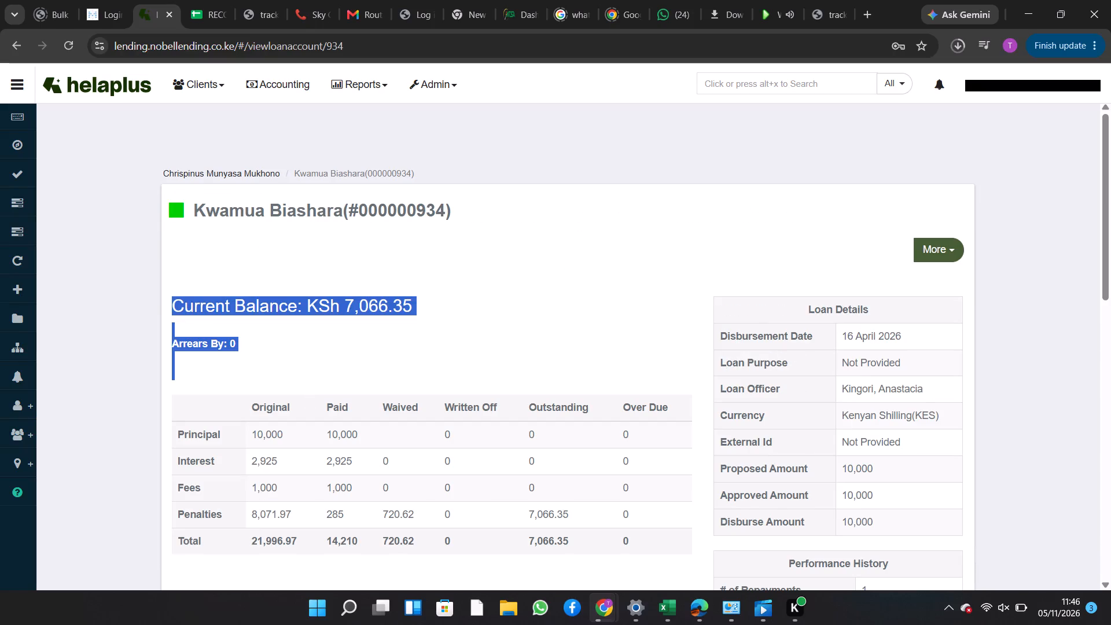
drag(922, 385, 841, 385)
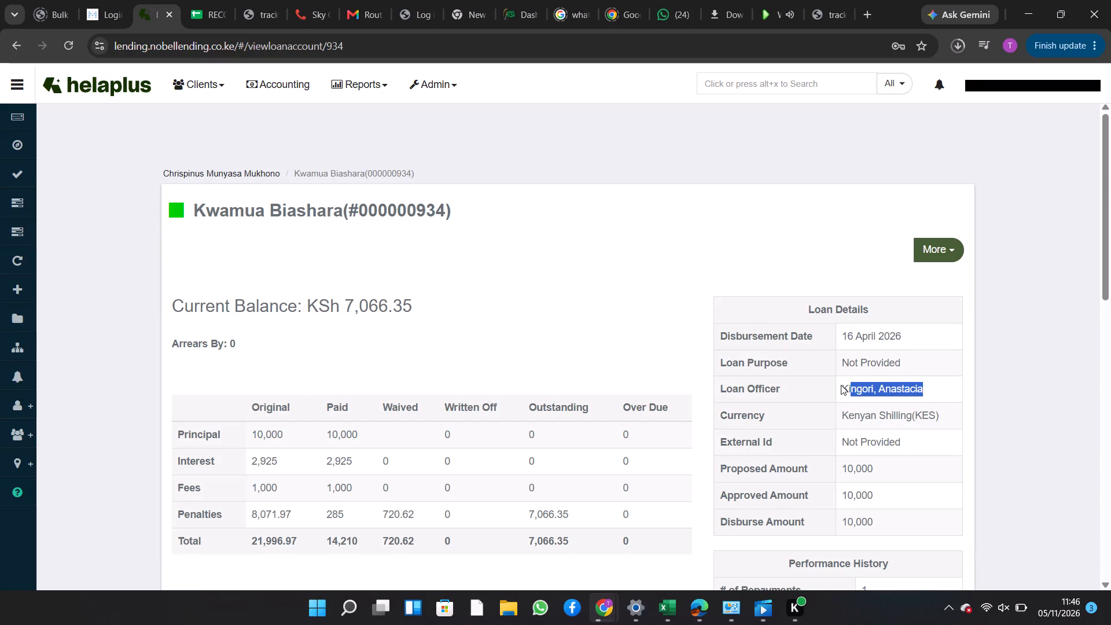
key(ctrl+c)
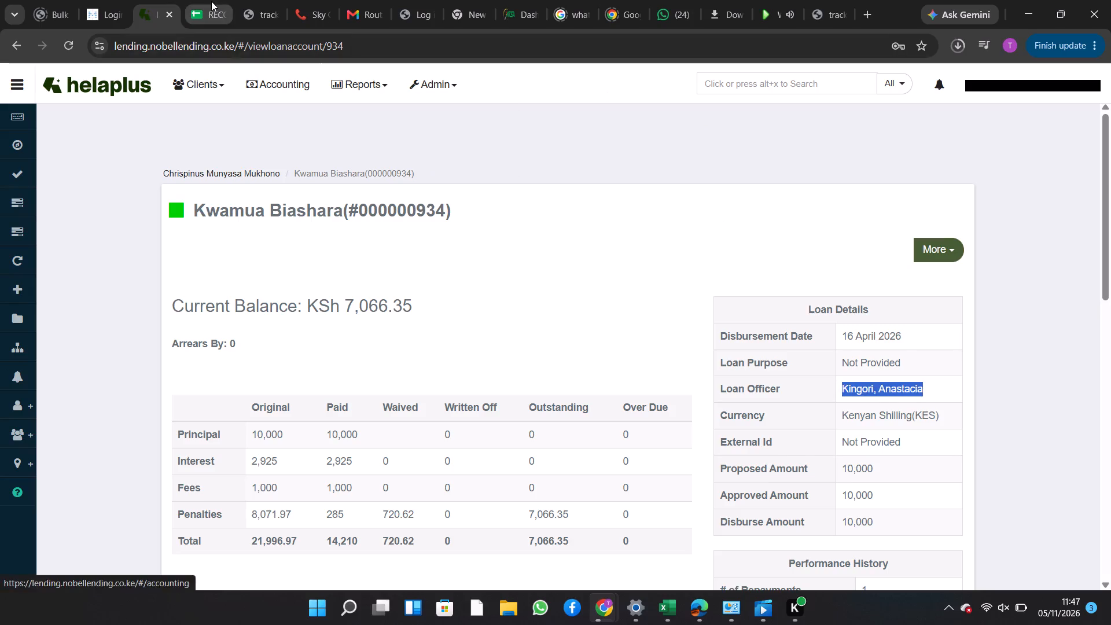
Return to the RECOVERY REPORT spreadsheet and enter the copied loan officer's name in cell Q110.
click(212, 2)
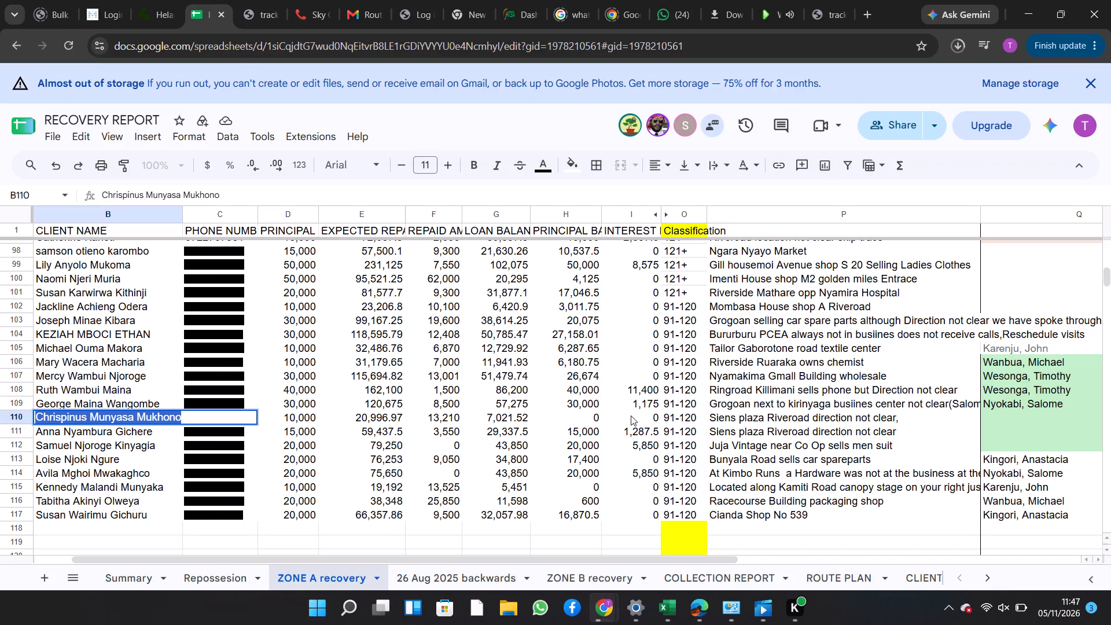
click(994, 414)
key(ctrl+v)
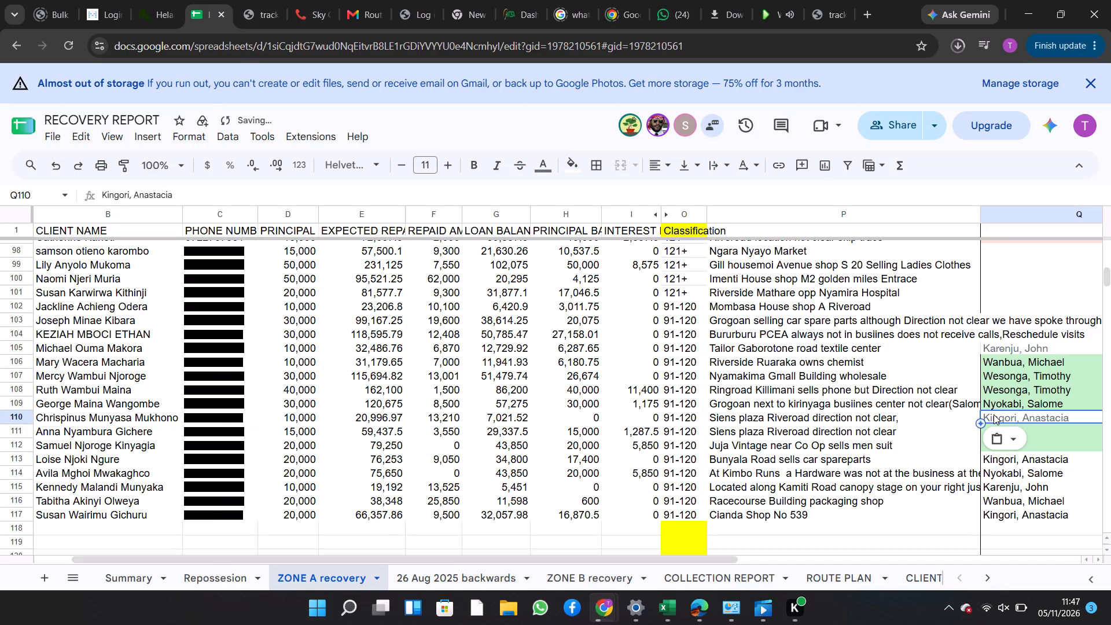
key(Return)
key(Return)
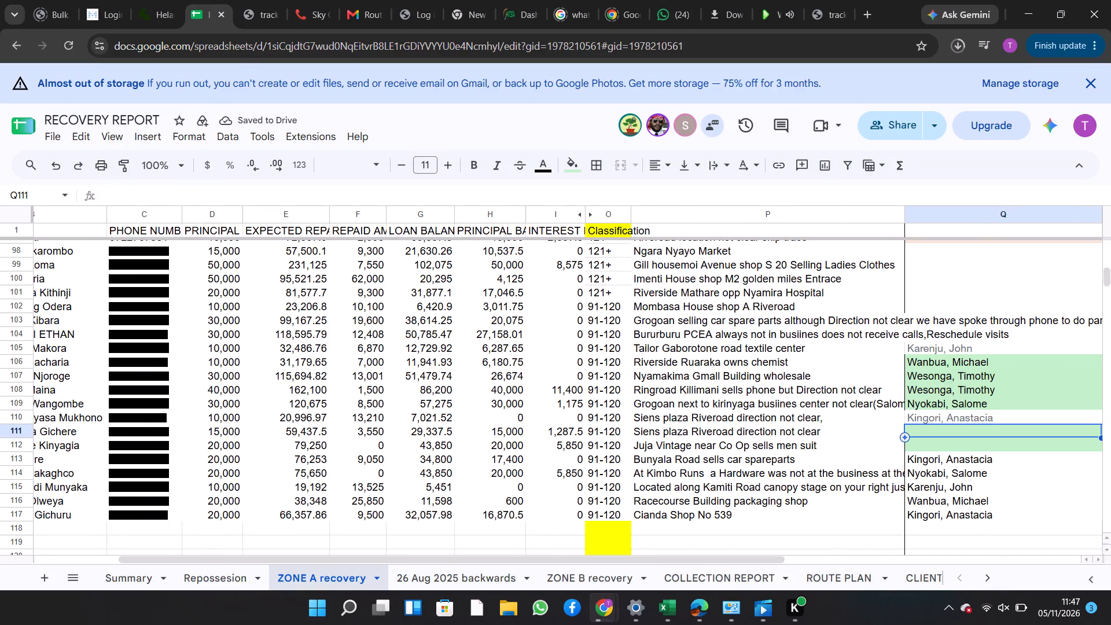
Using the client name copied from cell B111, search the Helaplus client list and open the first matching record.
double_click(79, 433)
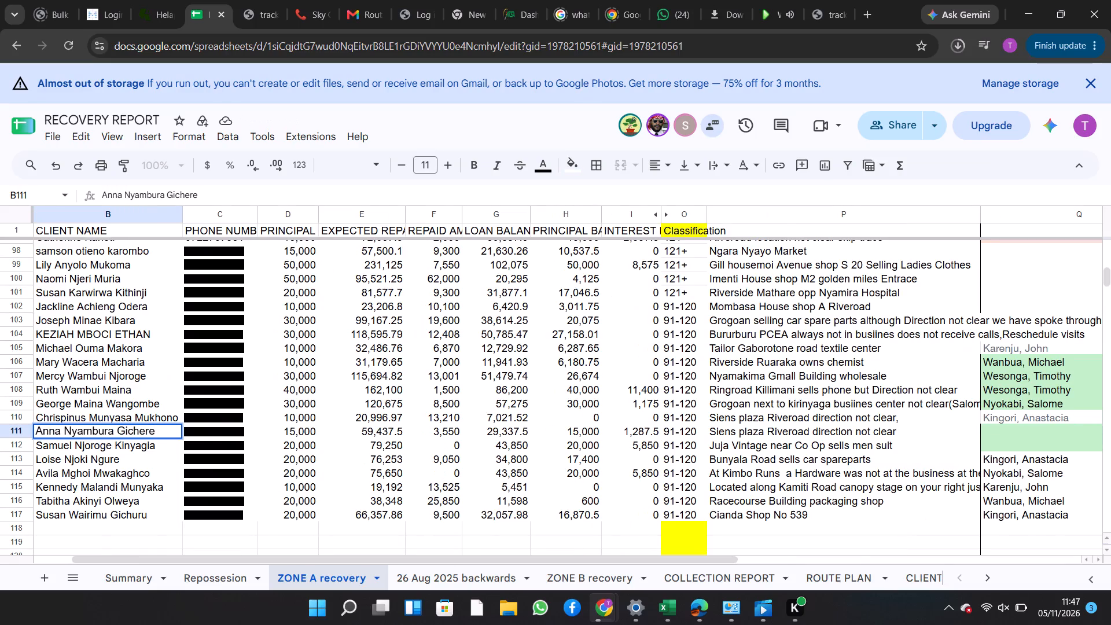
drag(163, 431, 2, 435)
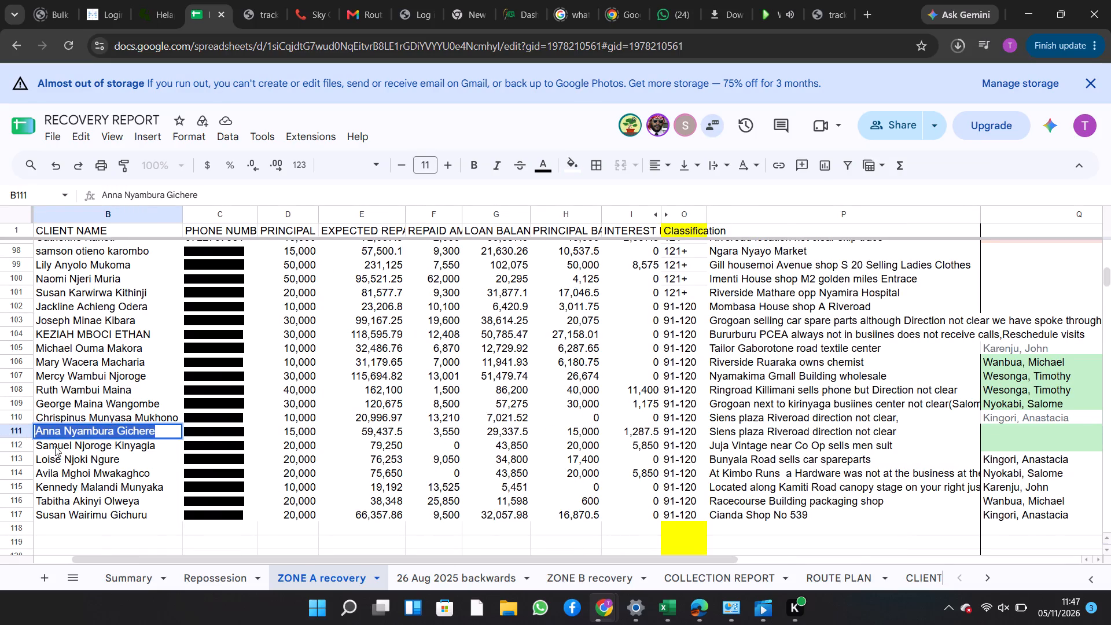
key(ctrl+c)
click(171, 14)
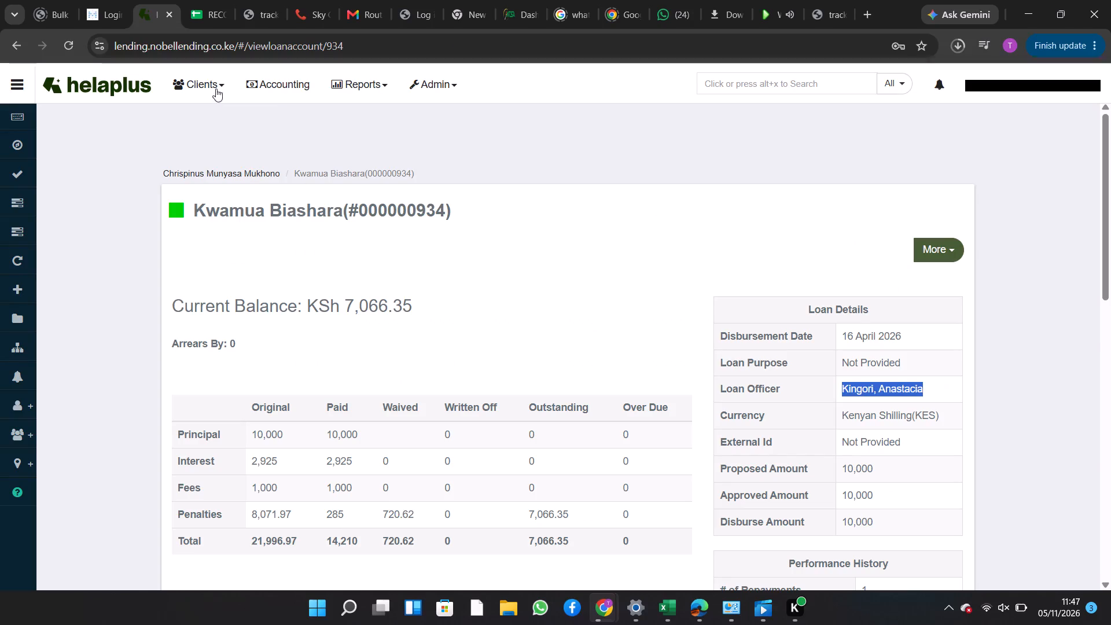
click(214, 117)
click(424, 243)
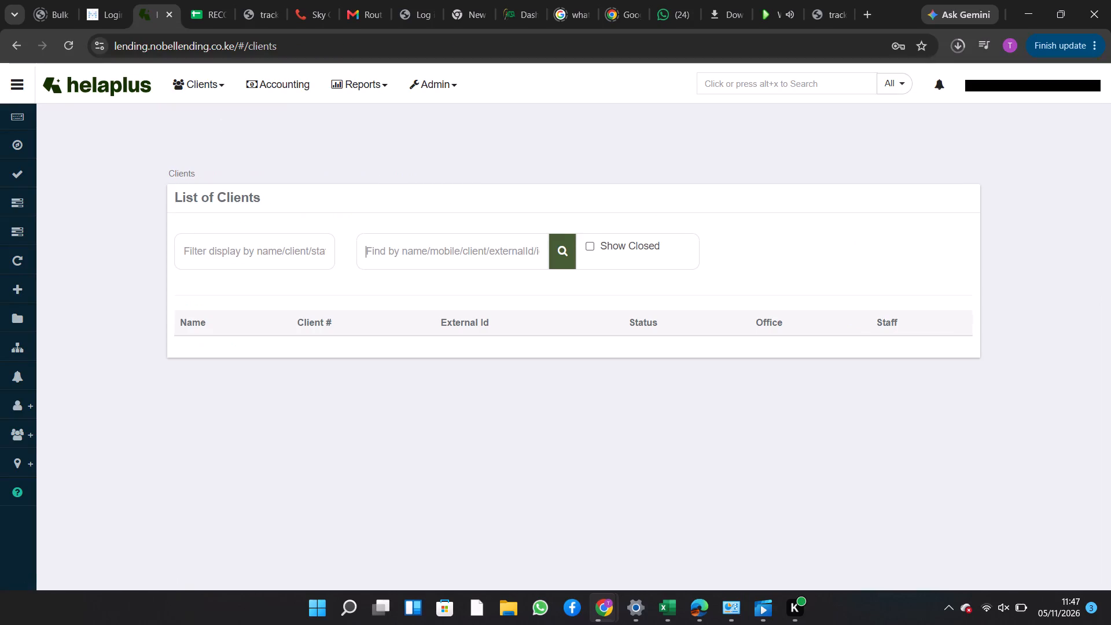
key(ctrl+v)
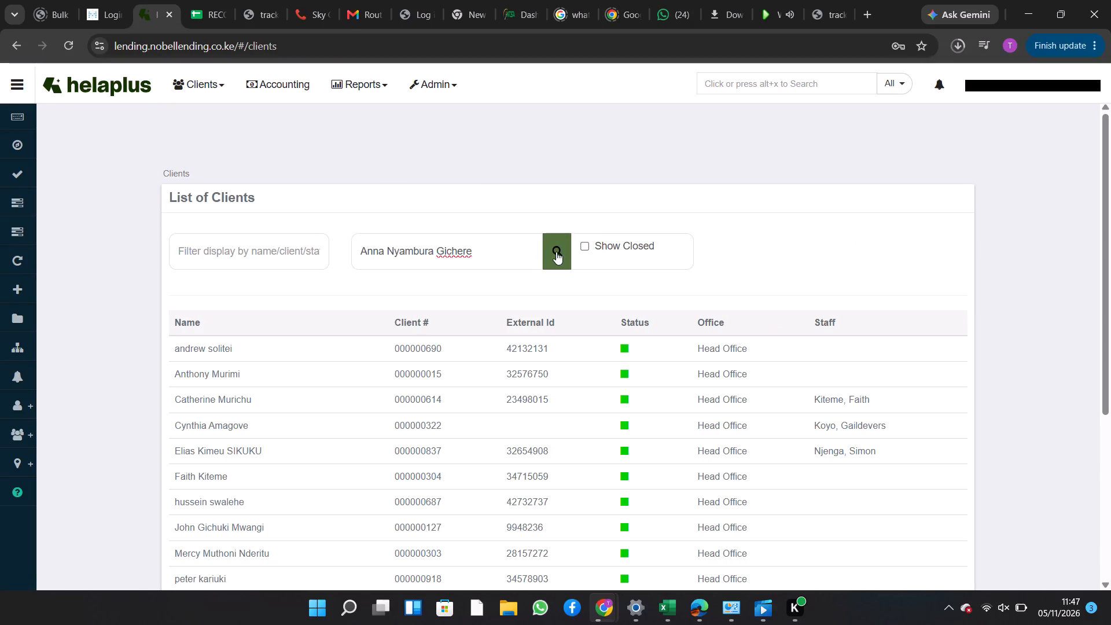
click(556, 252)
double_click(238, 344)
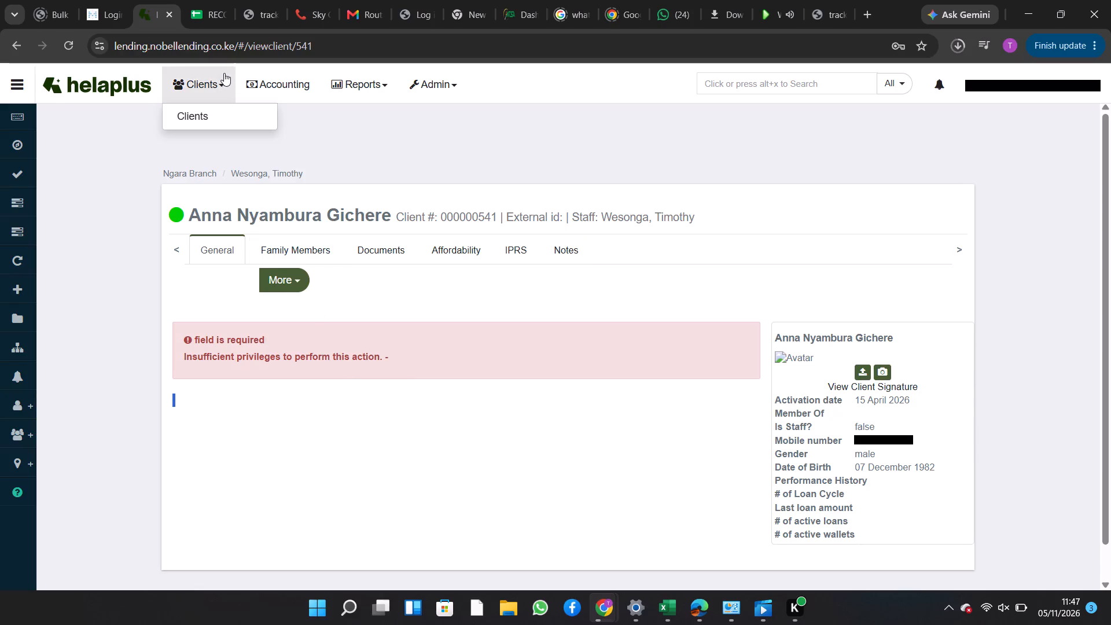
click(207, 113)
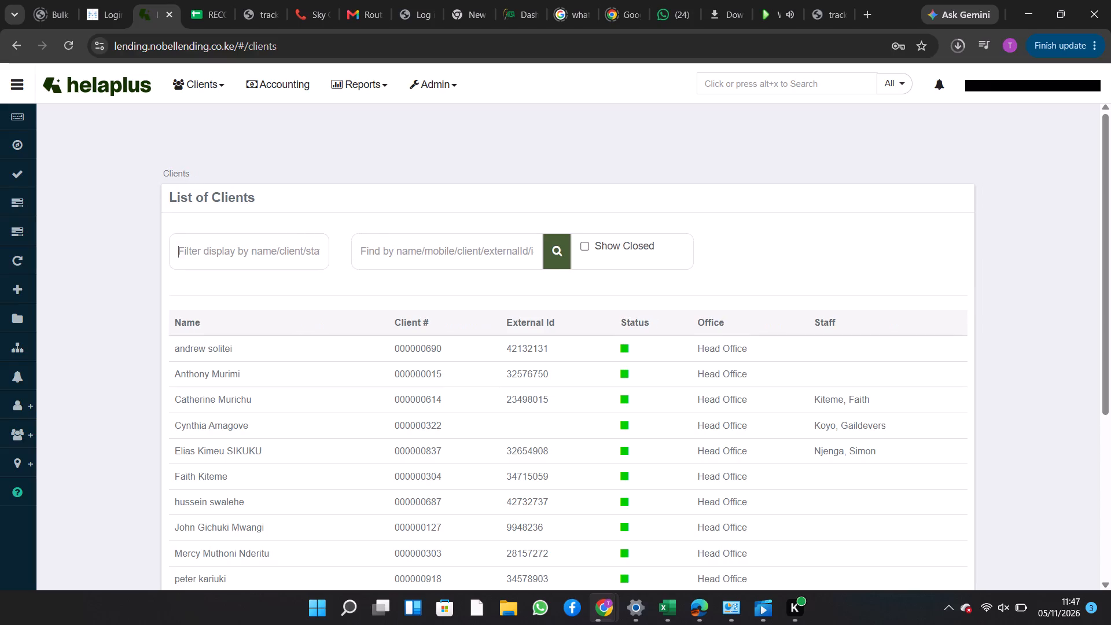
click(391, 249)
key(ctrl+v)
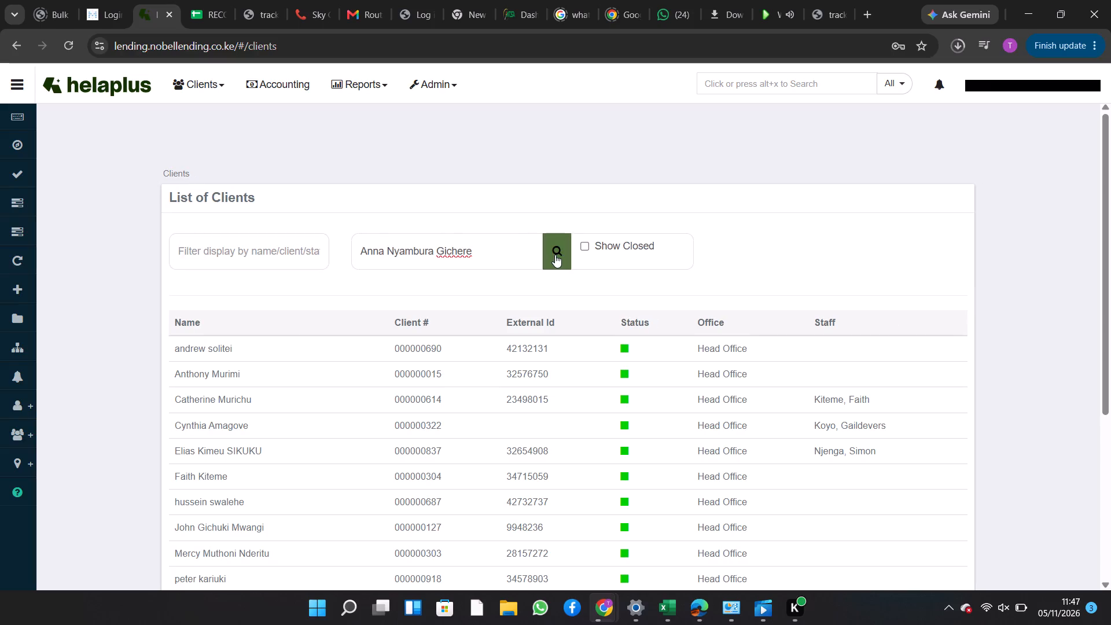
click(555, 255)
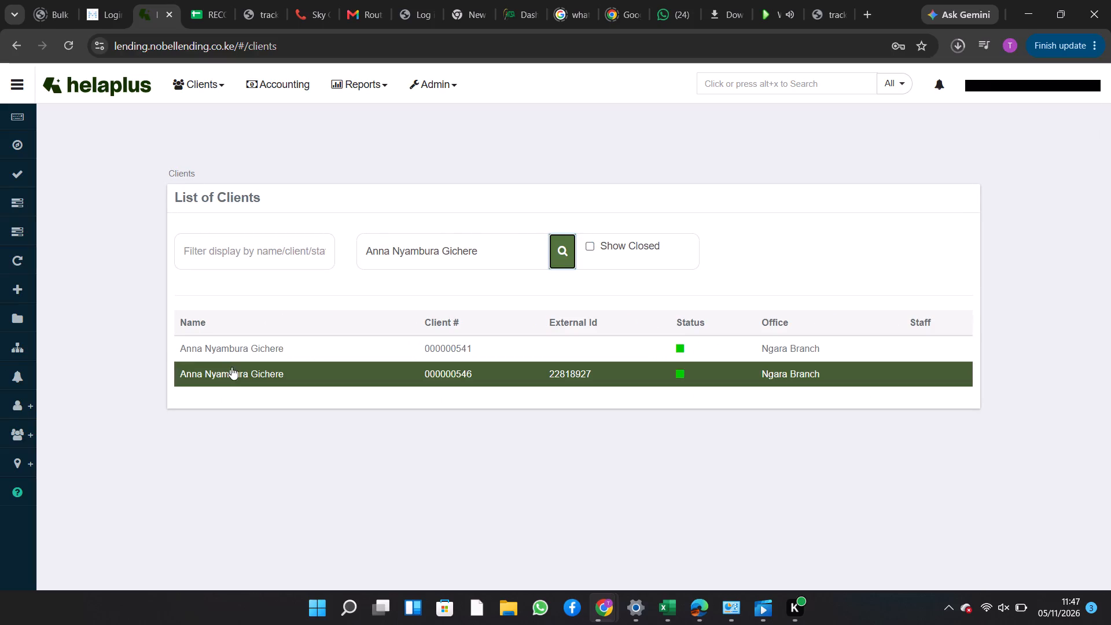
click(231, 367)
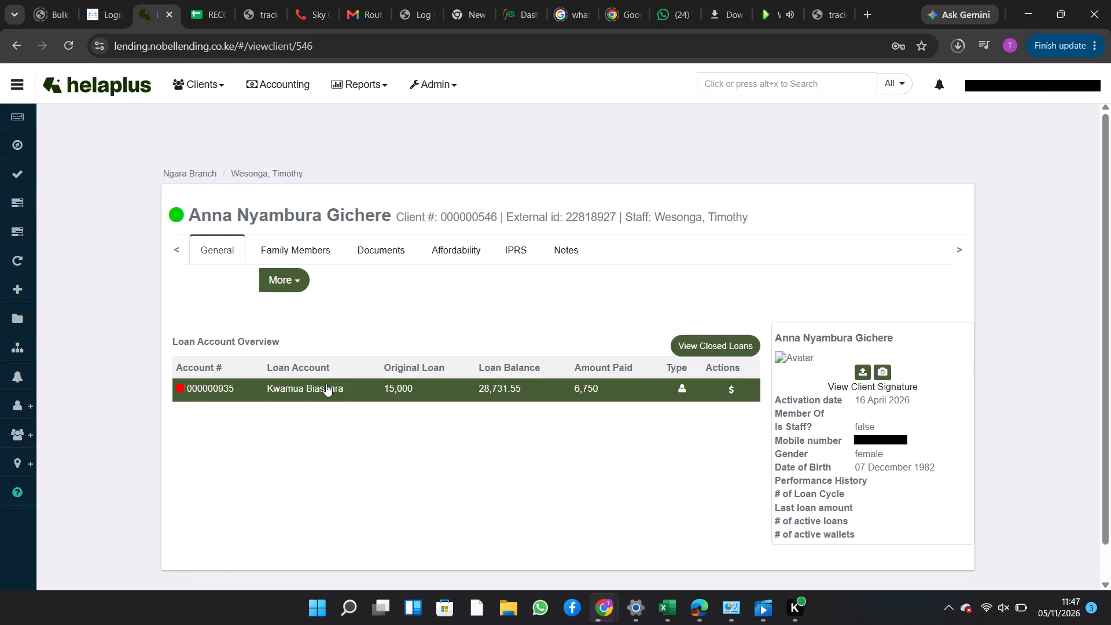
Open the row 111 client's Kwamua Biashara loan account and copy the loan officer's name from the loan details.
double_click(326, 384)
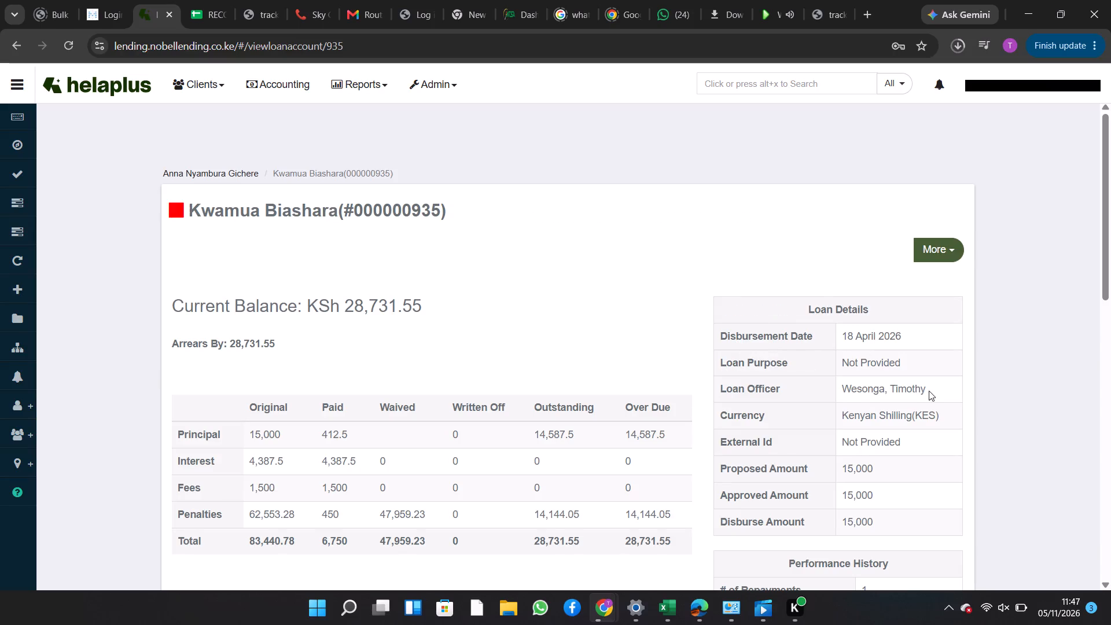
drag(926, 391, 841, 392)
key(ctrl+c)
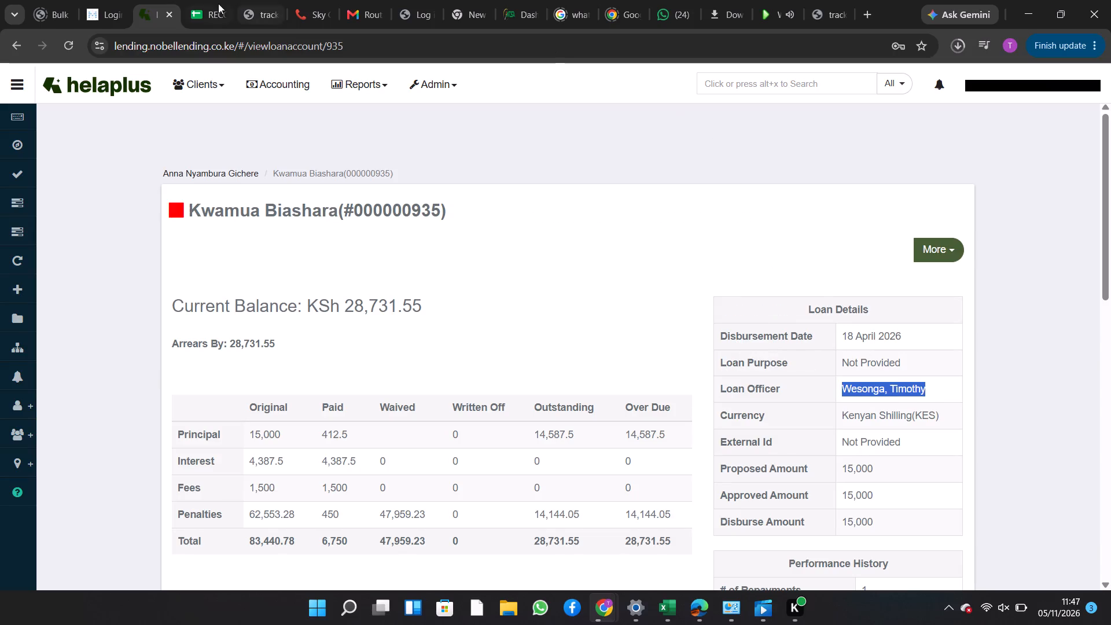
Return to the RECOVERY REPORT spreadsheet and enter the copied loan officer's name in cell Q111.
click(218, 3)
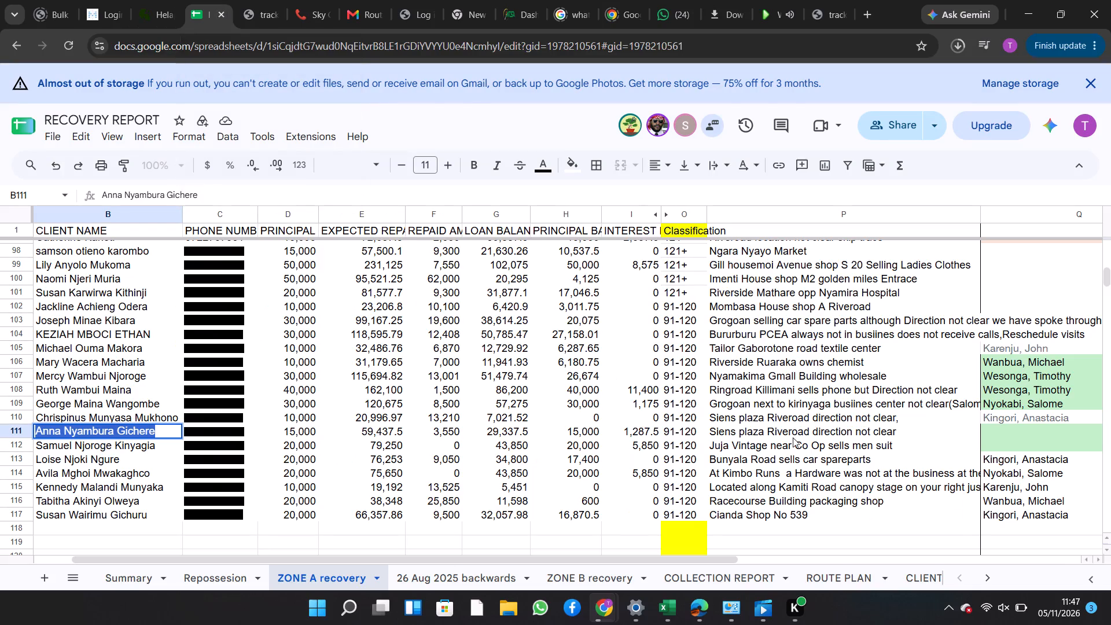
double_click(994, 430)
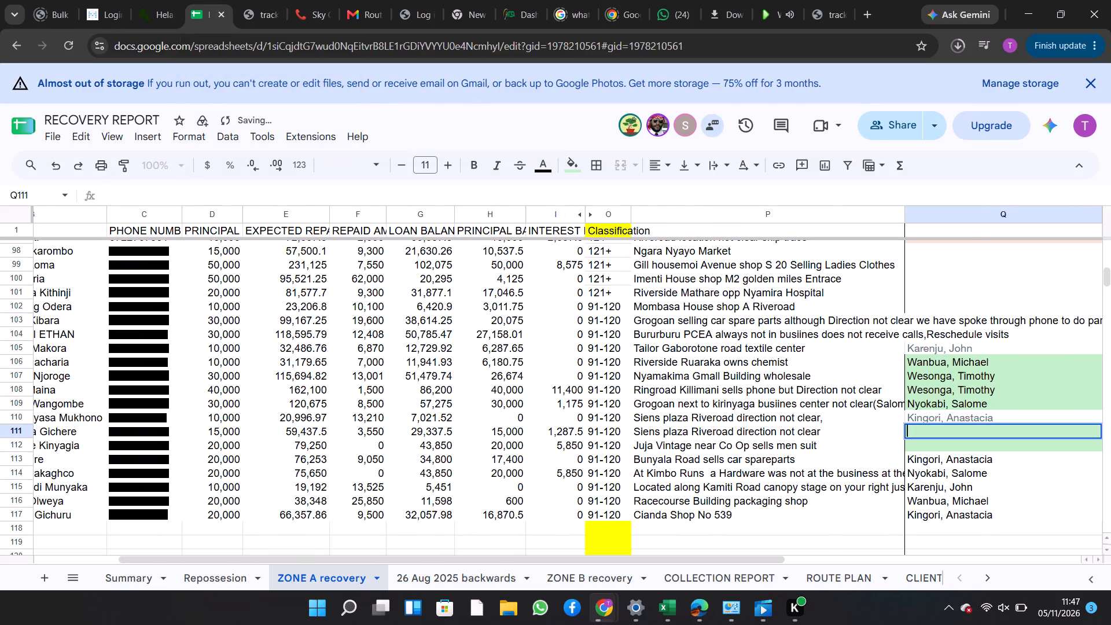
key(ctrl+v)
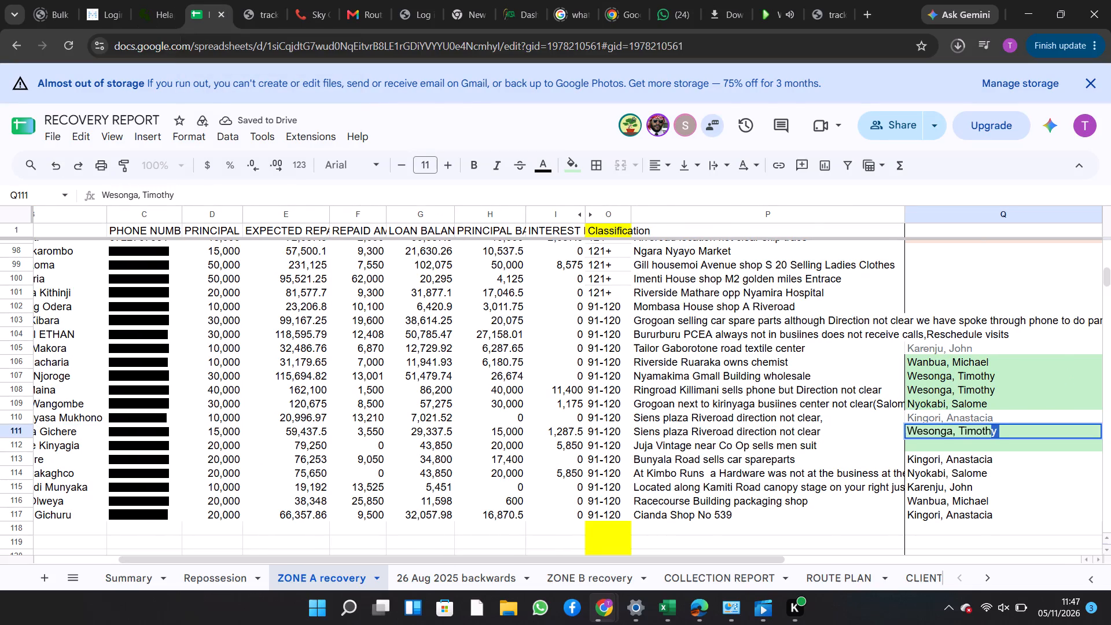
key(Return)
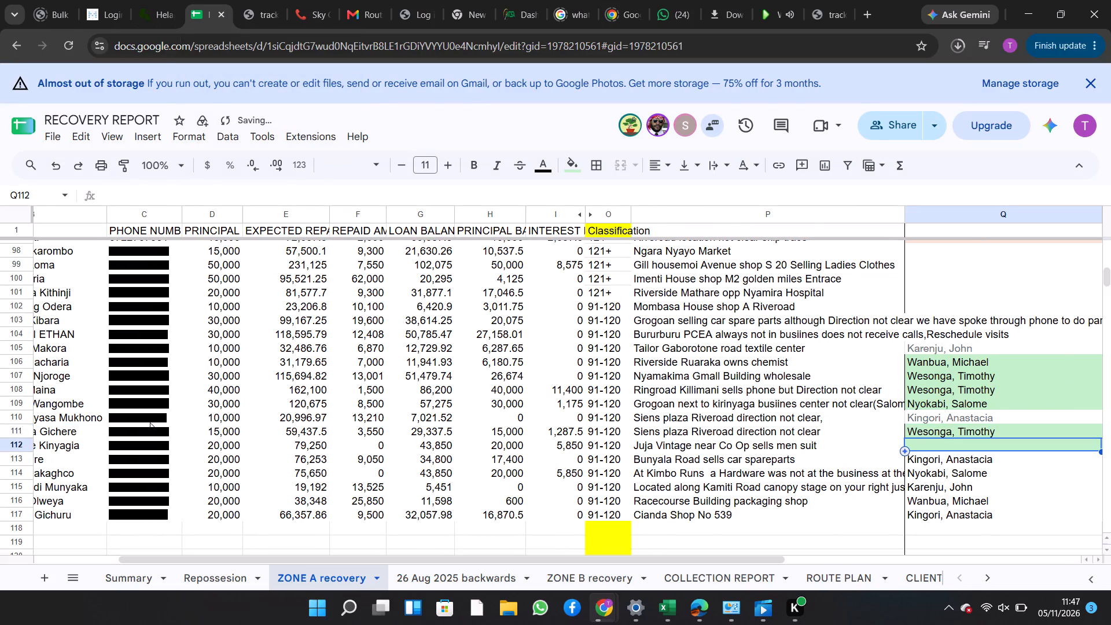
Copy the client name from cell B112, search the Helaplus client list for it and open that client's record.
double_click(81, 444)
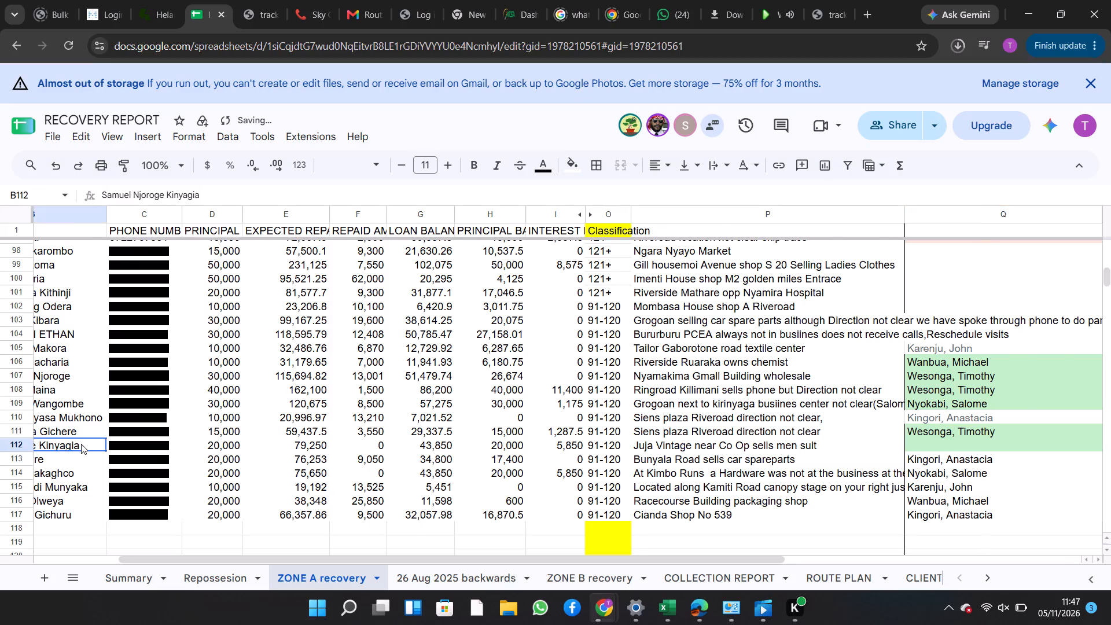
drag(163, 444, 143, 442)
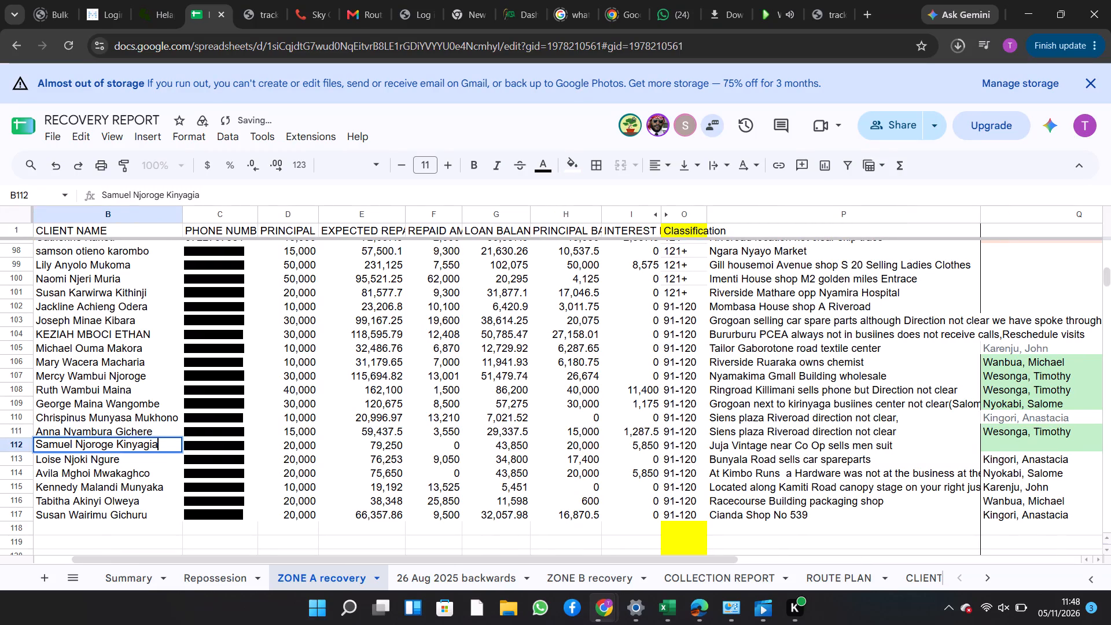
drag(143, 442, 11, 440)
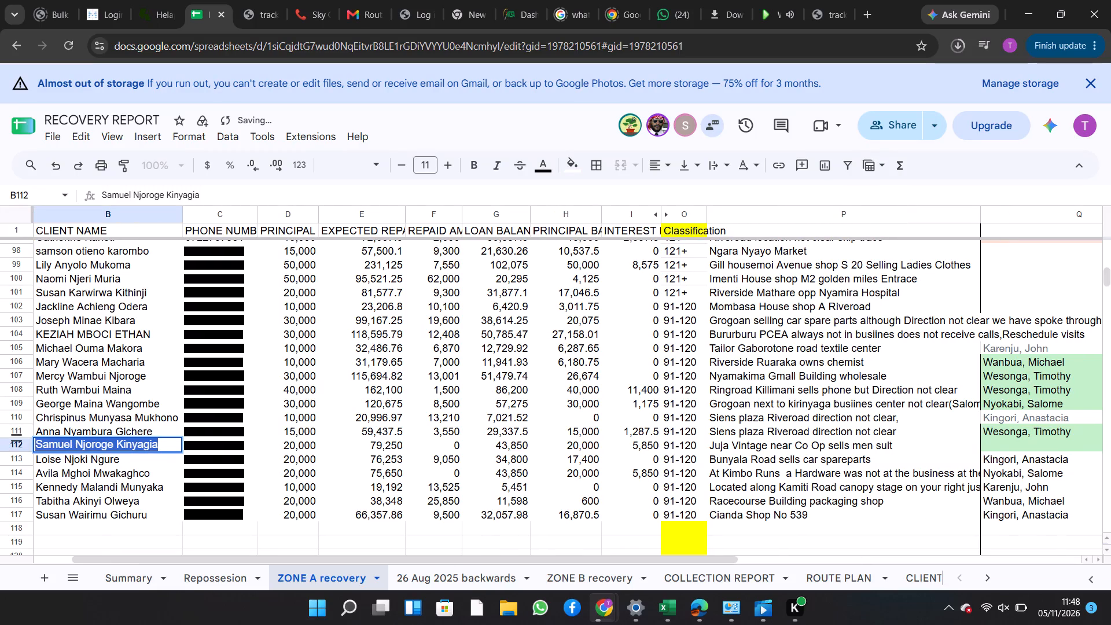
key(ctrl+c)
click(174, 16)
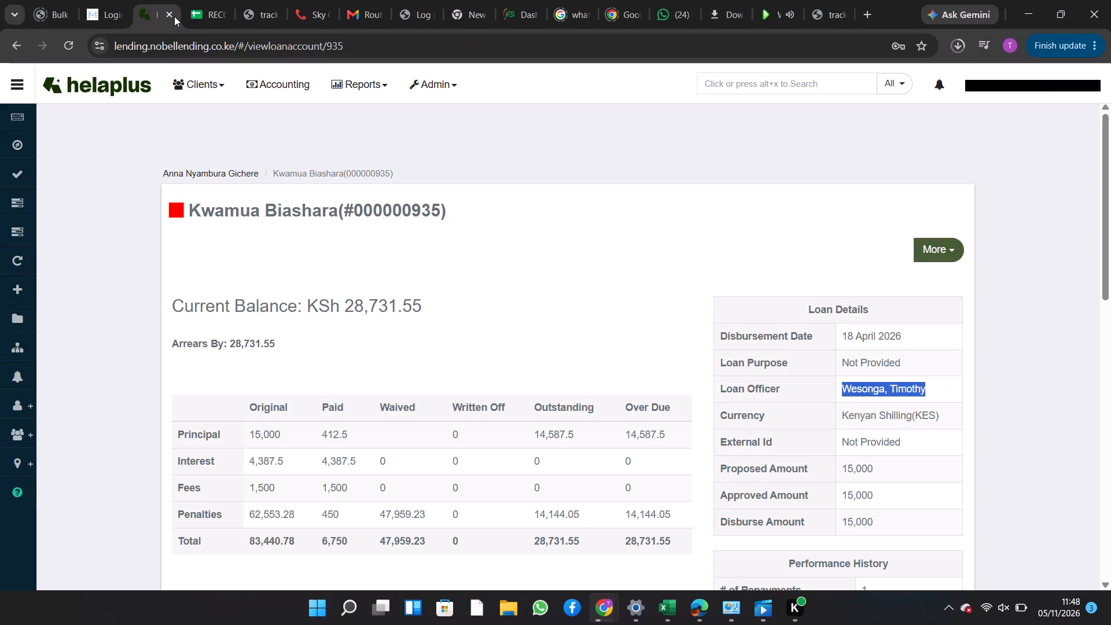
click(206, 75)
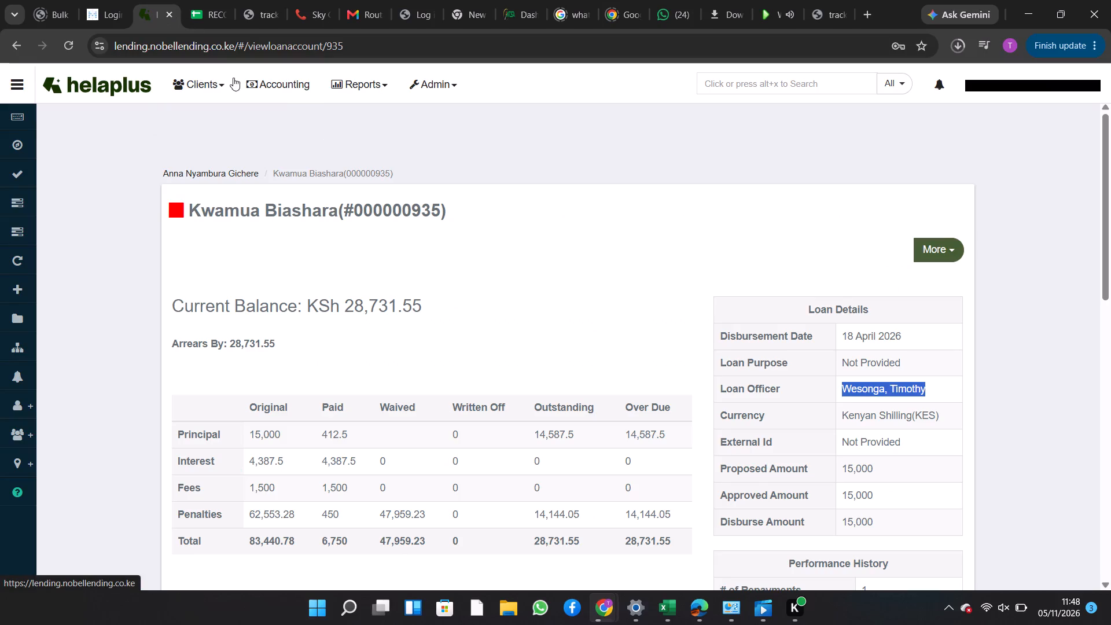
click(223, 87)
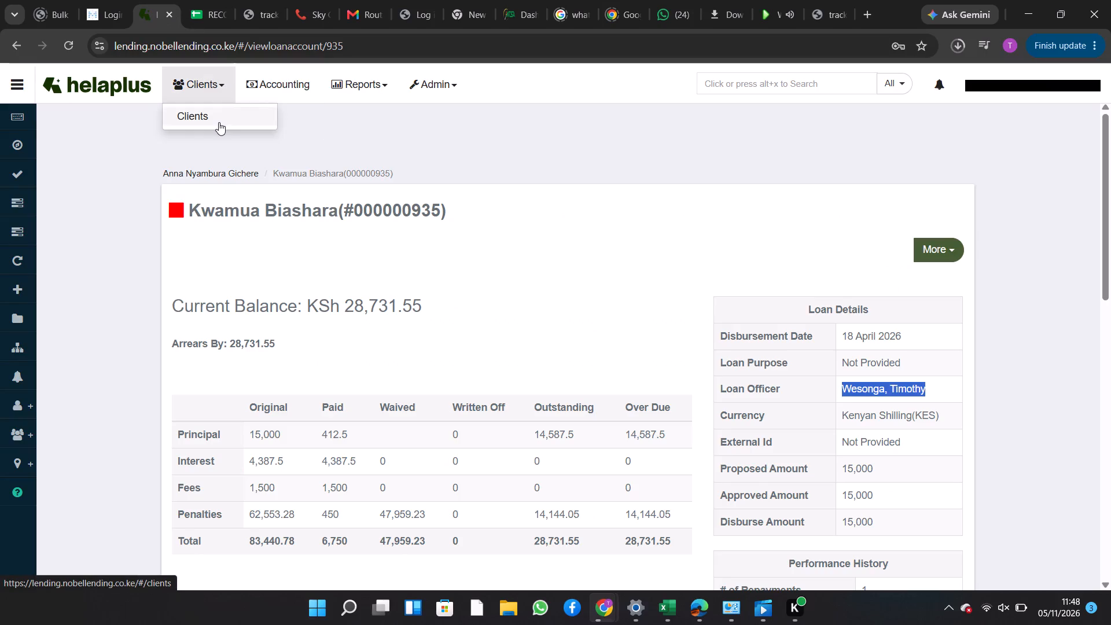
click(219, 122)
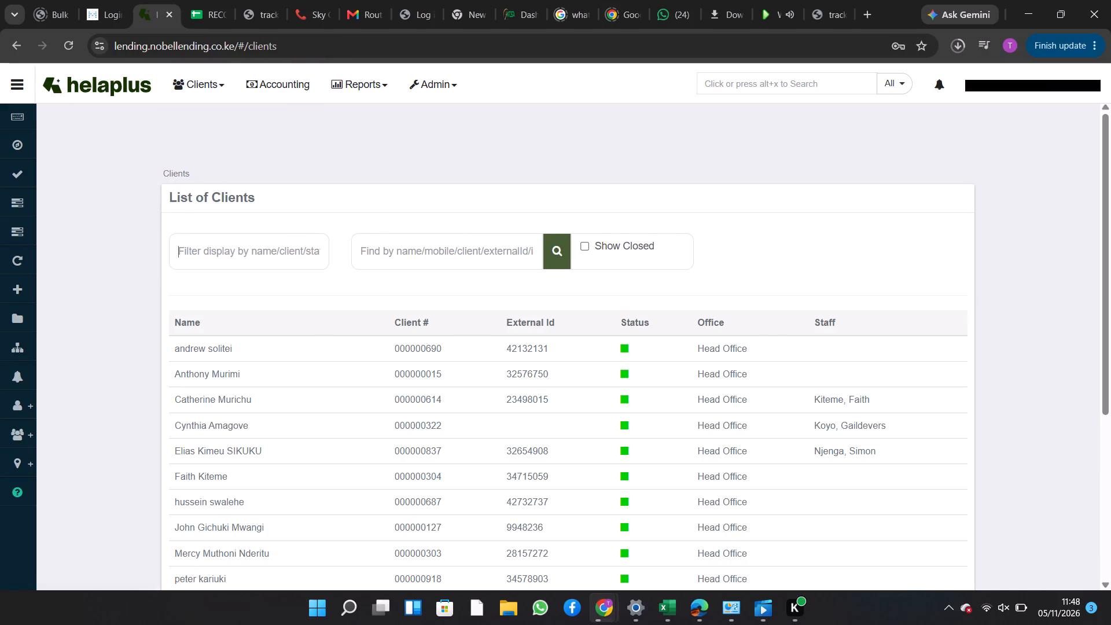
click(409, 253)
key(ctrl+v)
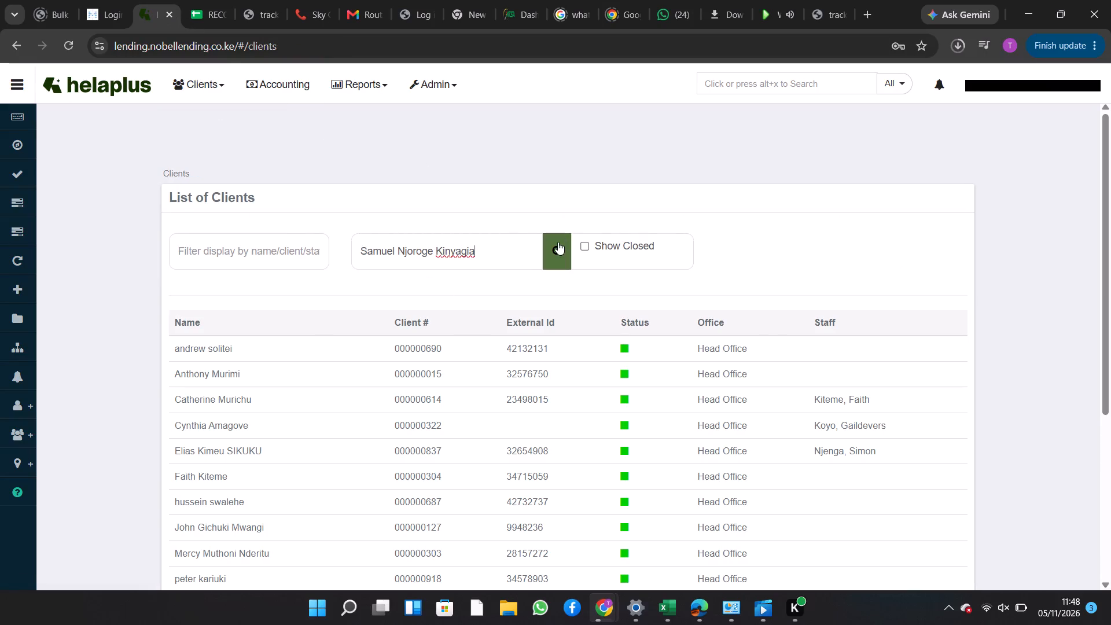
click(558, 242)
click(318, 350)
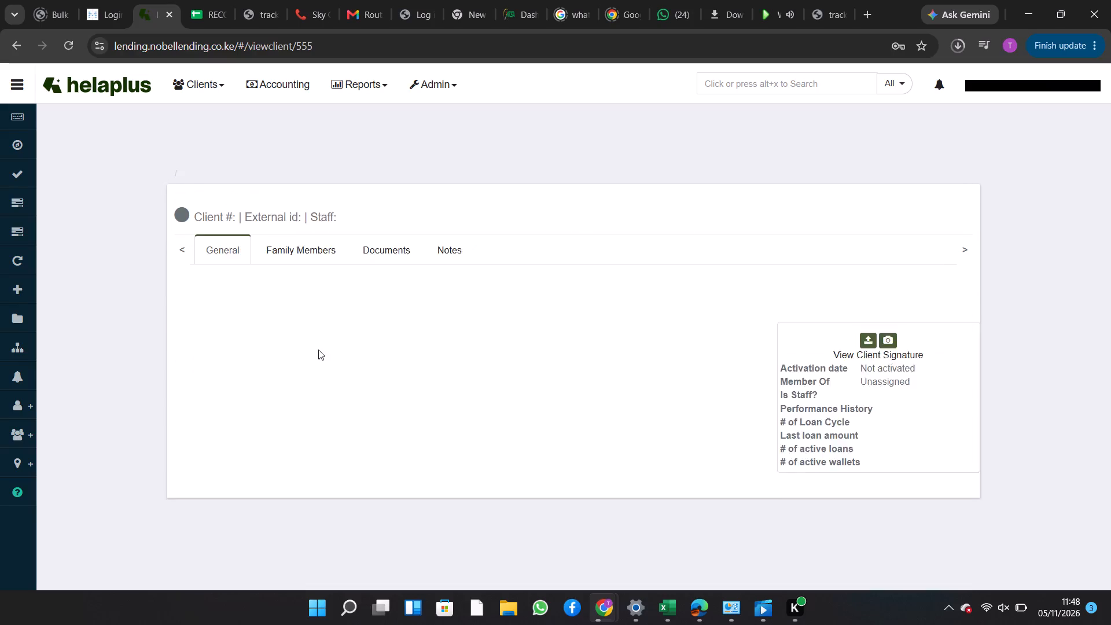
Open the row 112 client's Kwamua Biashara loan account and copy the loan officer's name from the loan details.
click(394, 392)
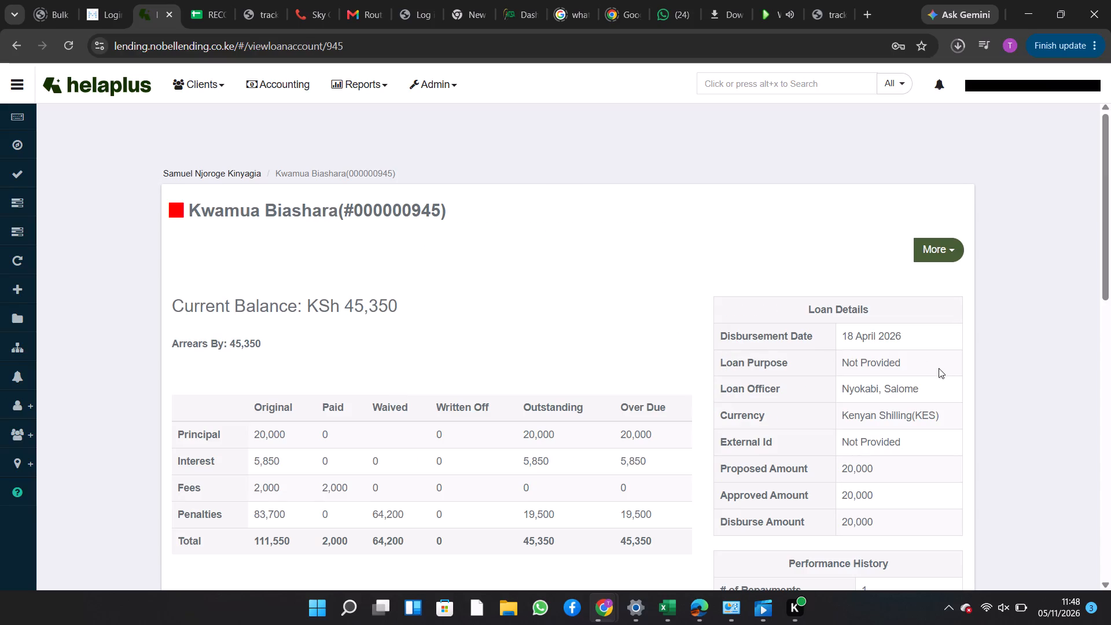
drag(921, 386, 845, 394)
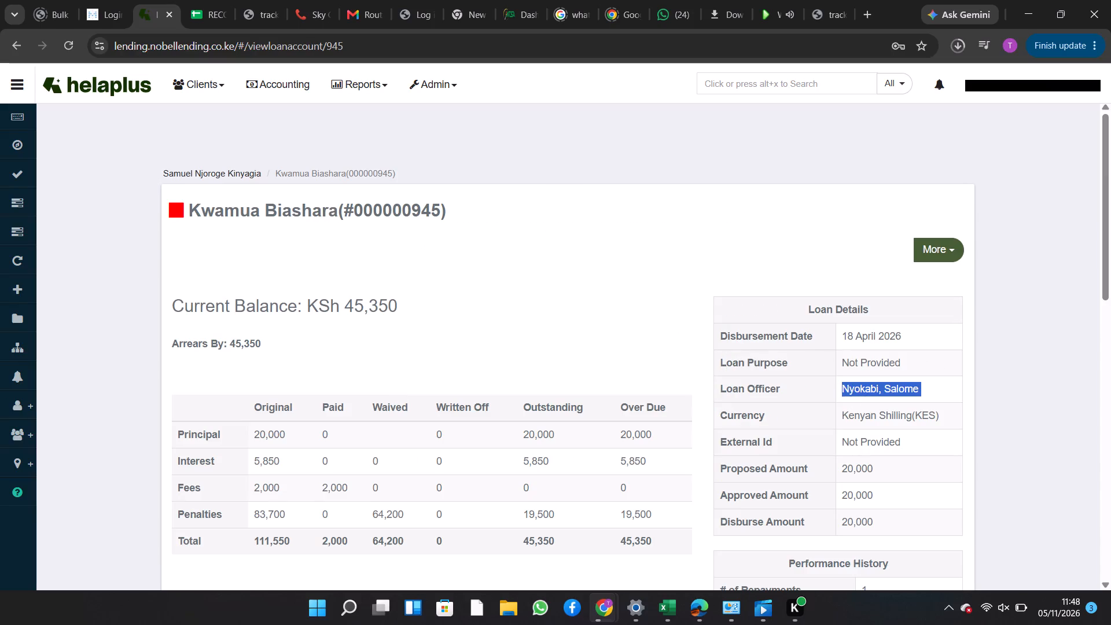
drag(845, 394, 842, 392)
key(ctrl+c)
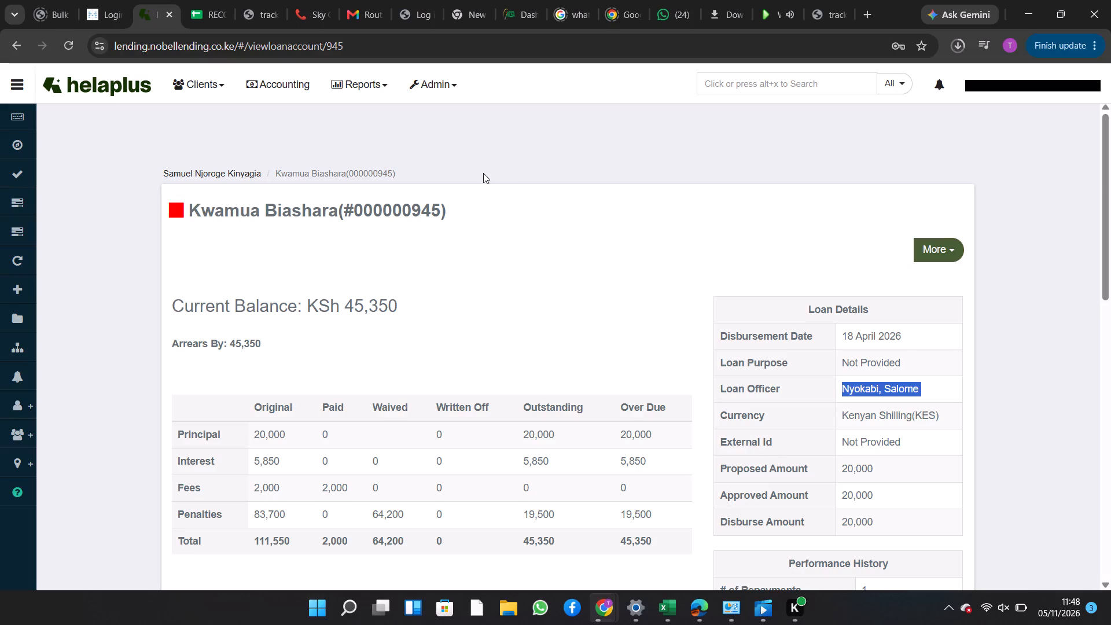
Return to the RECOVERY REPORT spreadsheet and enter the copied loan officer's name in cell Q112.
click(208, 6)
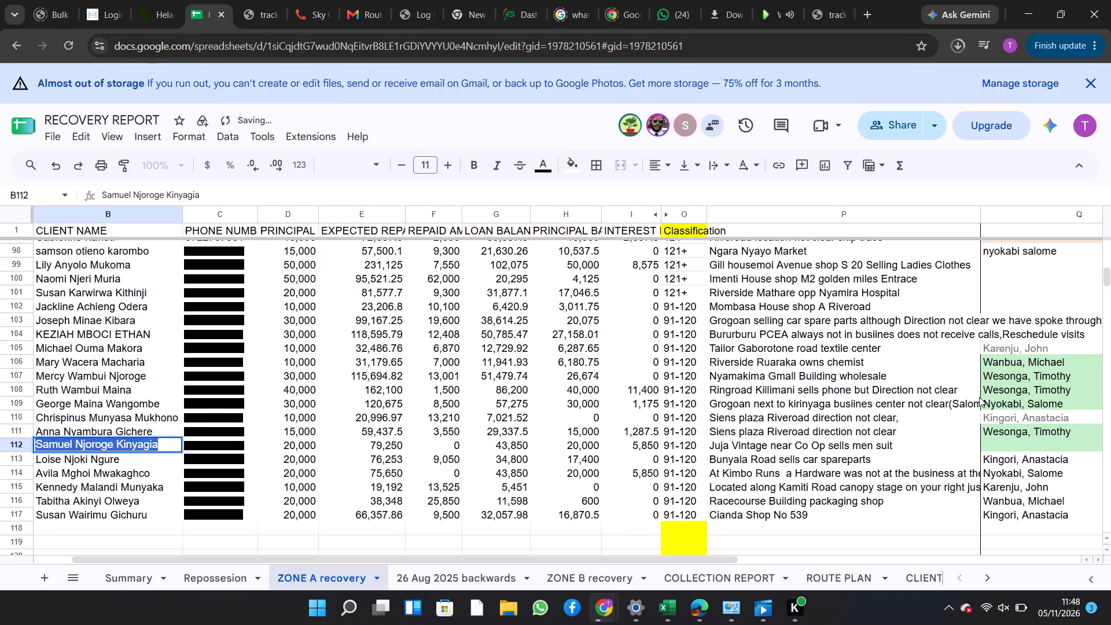
double_click(995, 441)
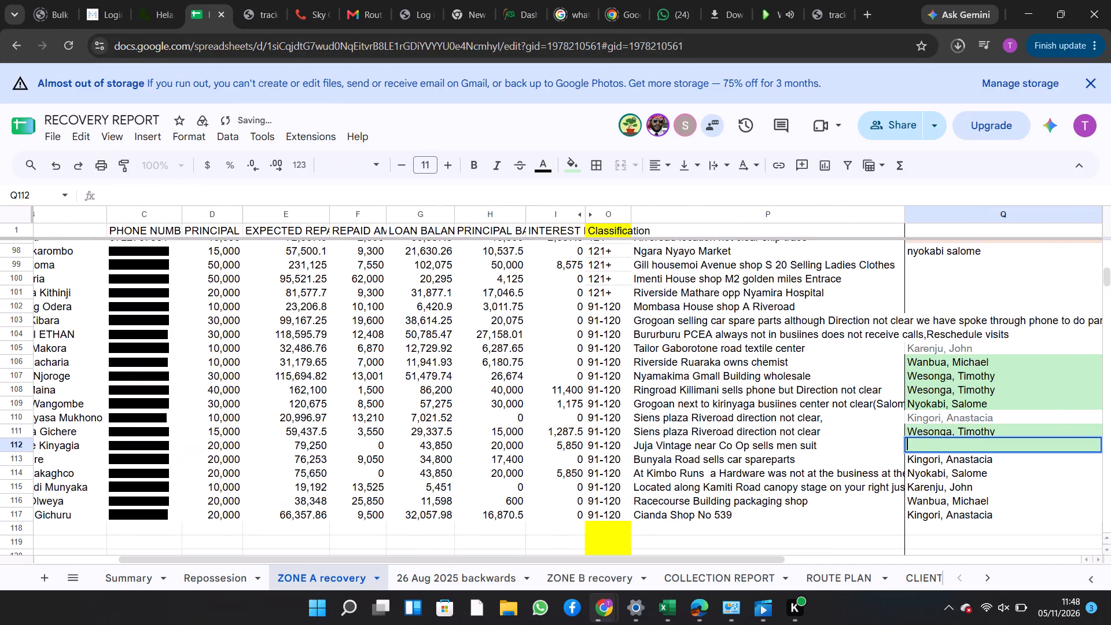
key(ctrl+v)
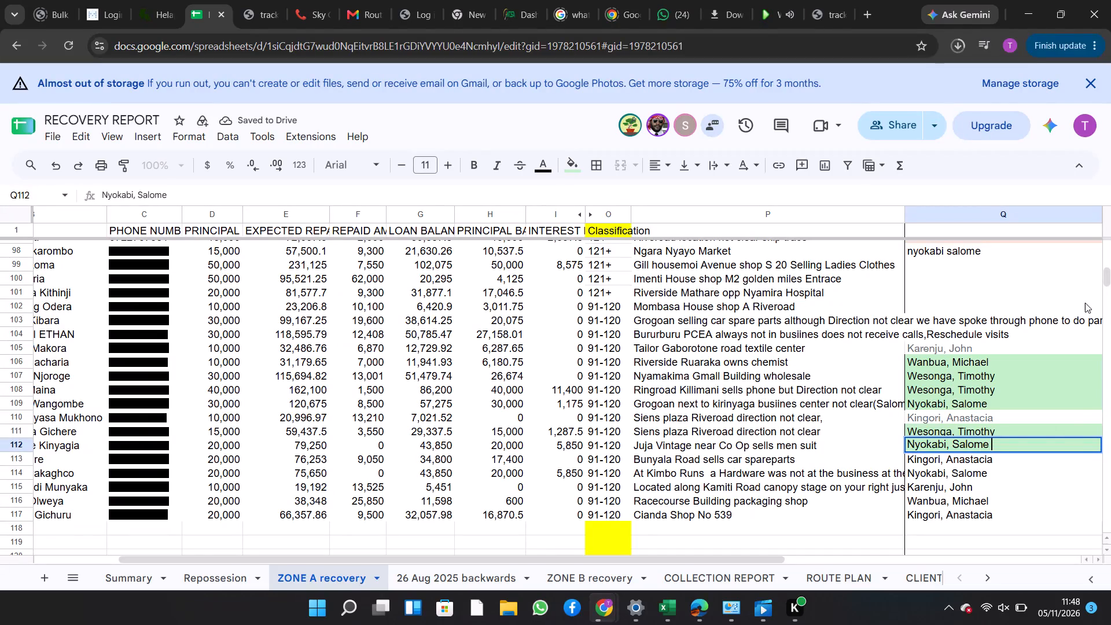
key(Return)
Copy the client name from cell B103, search the Helaplus client list for it and open that client's record.
drag(1106, 278, 1104, 270)
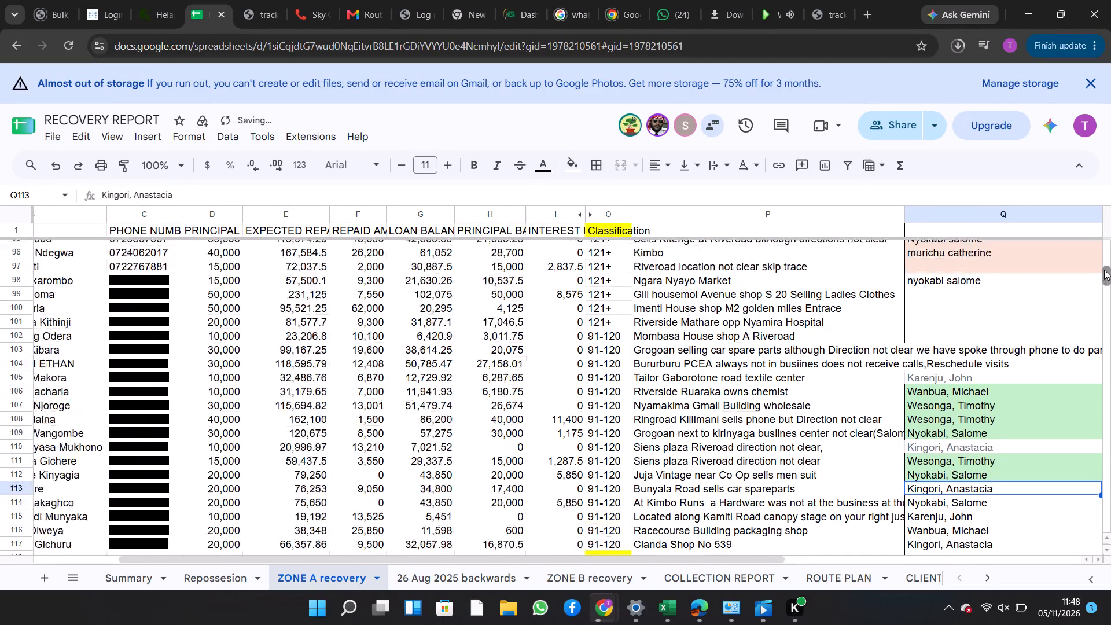
drag(1104, 270, 1102, 220)
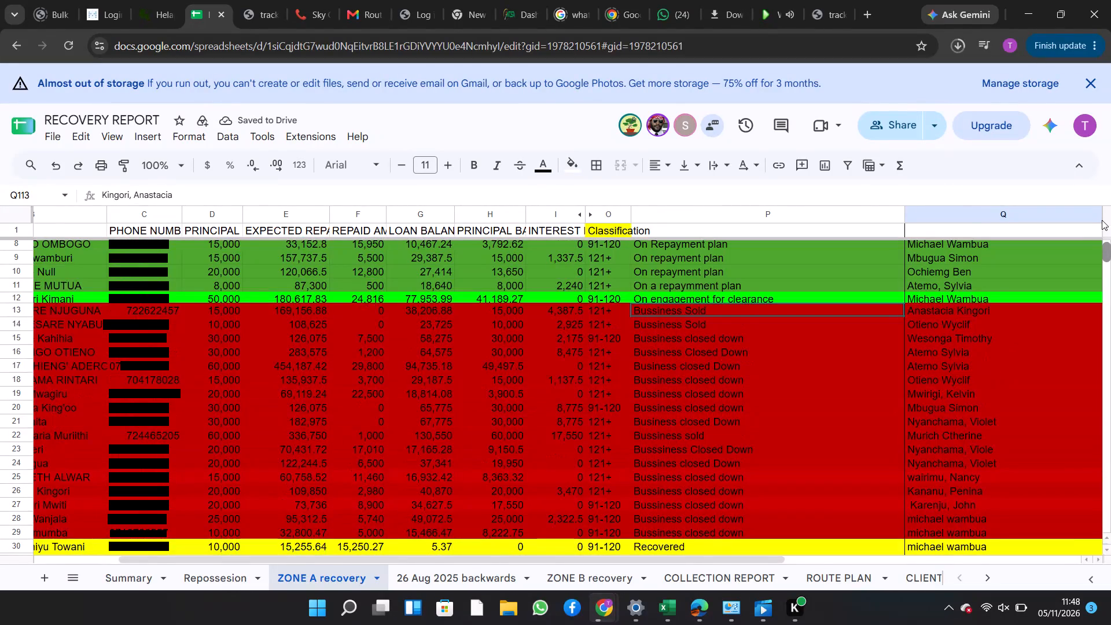
drag(1102, 220, 1109, 246)
drag(1109, 246, 1110, 272)
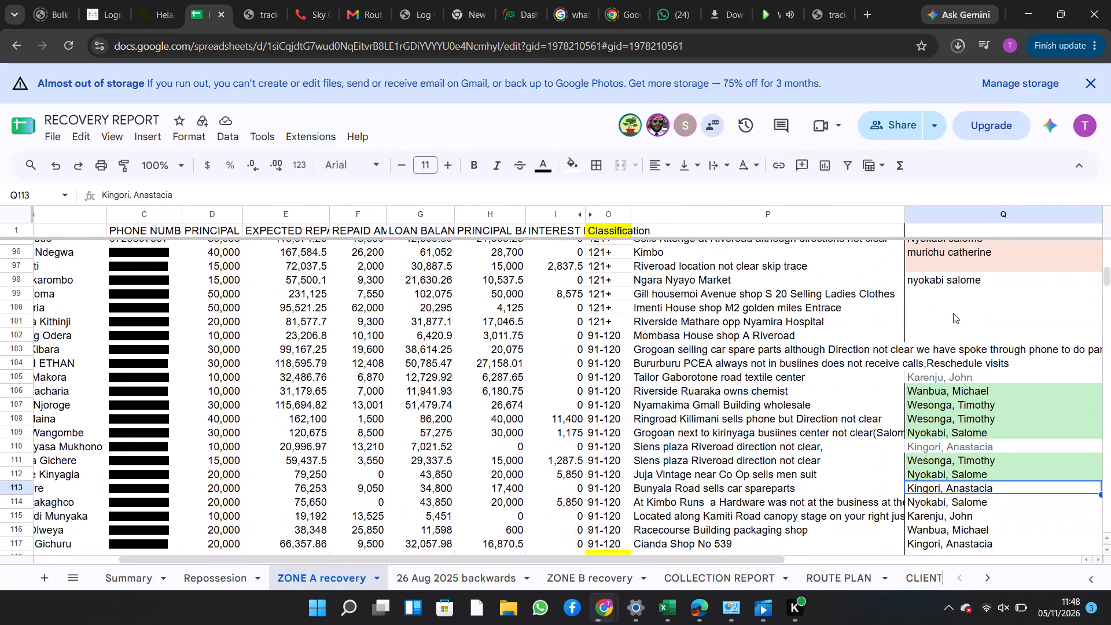
double_click(918, 346)
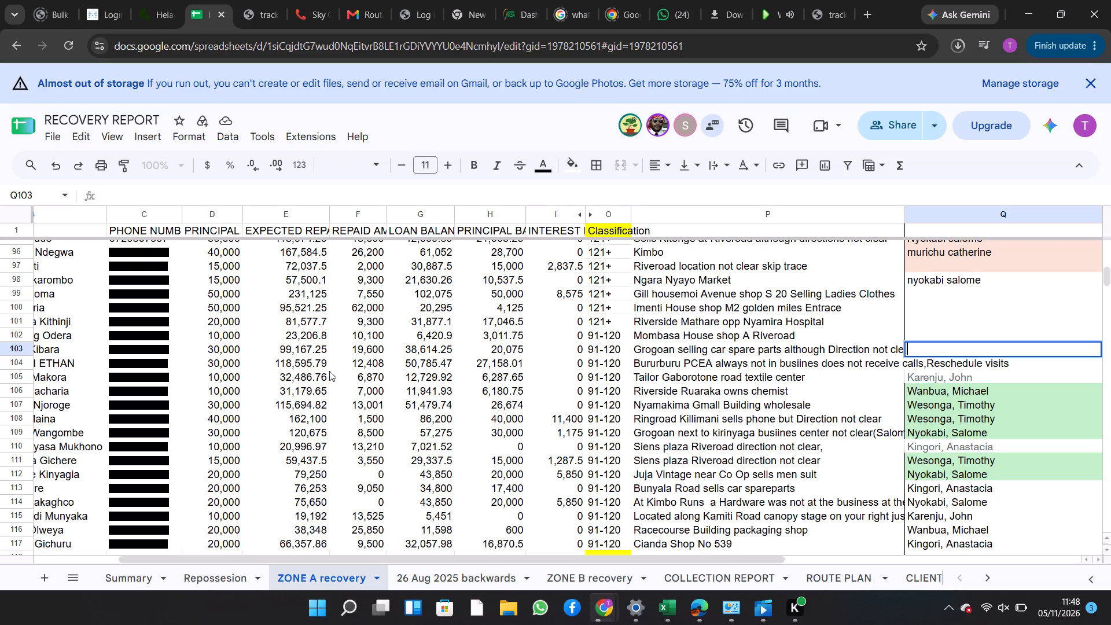
double_click(80, 345)
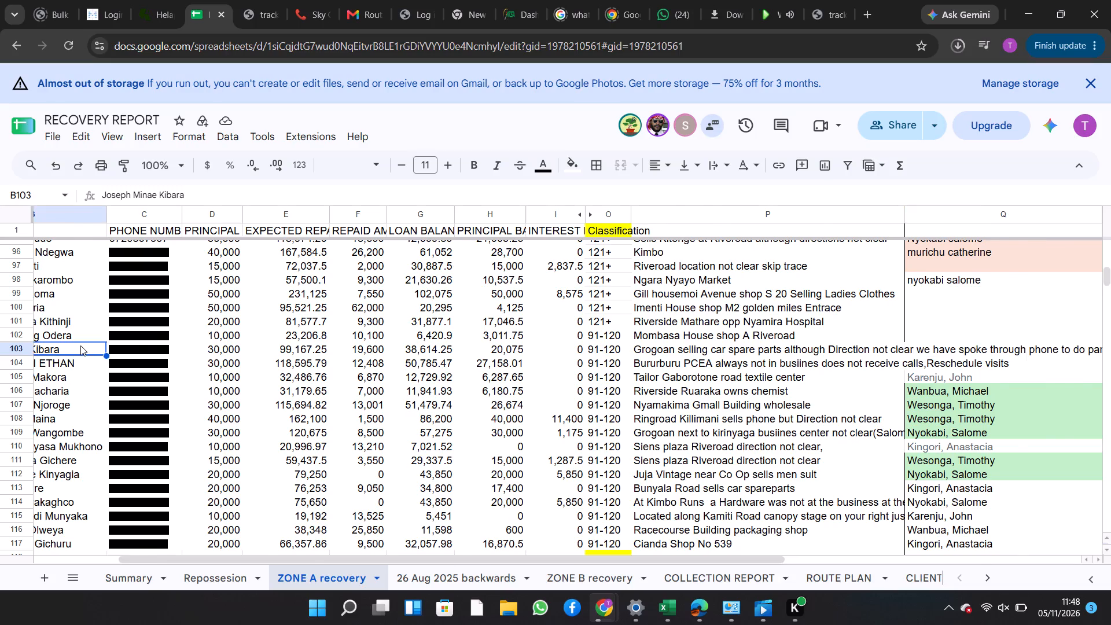
drag(141, 352, 92, 345)
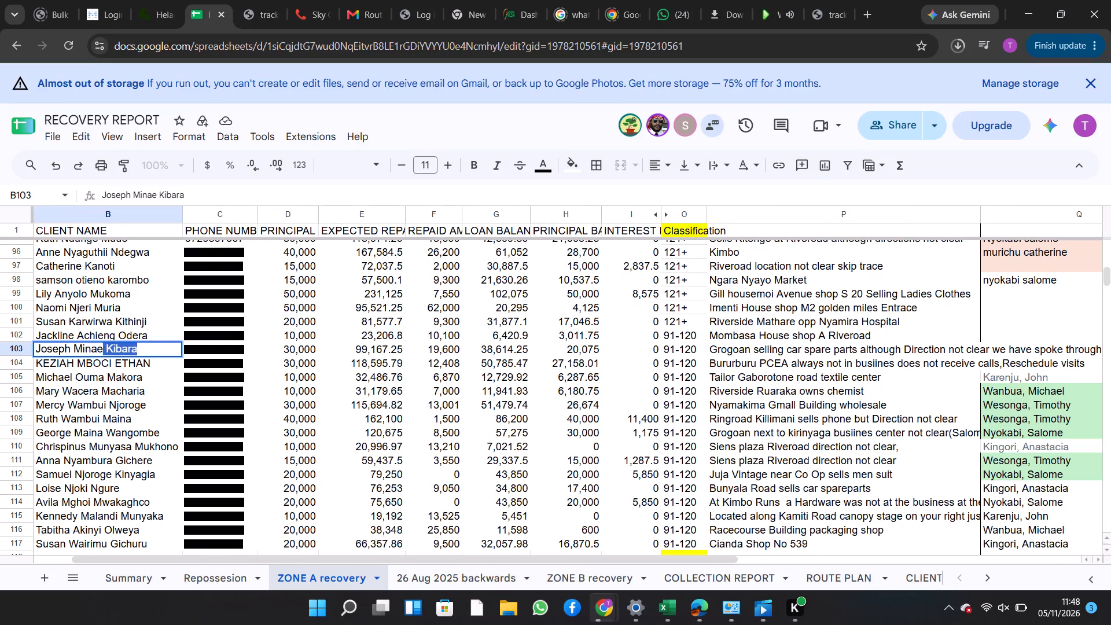
drag(92, 345, 36, 351)
key(ctrl+c)
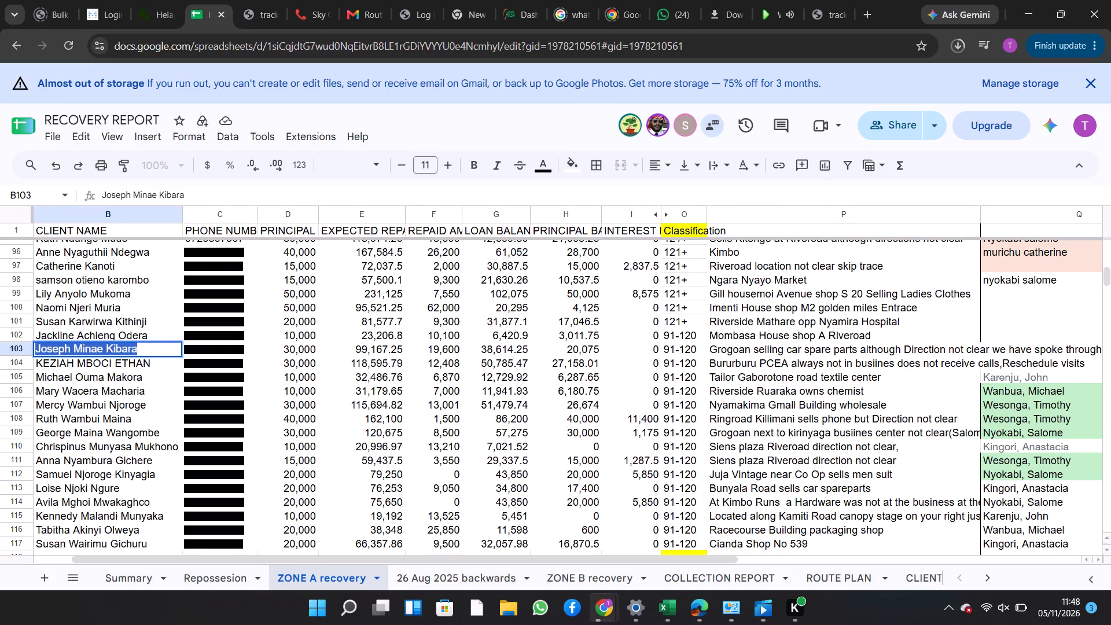
click(139, 10)
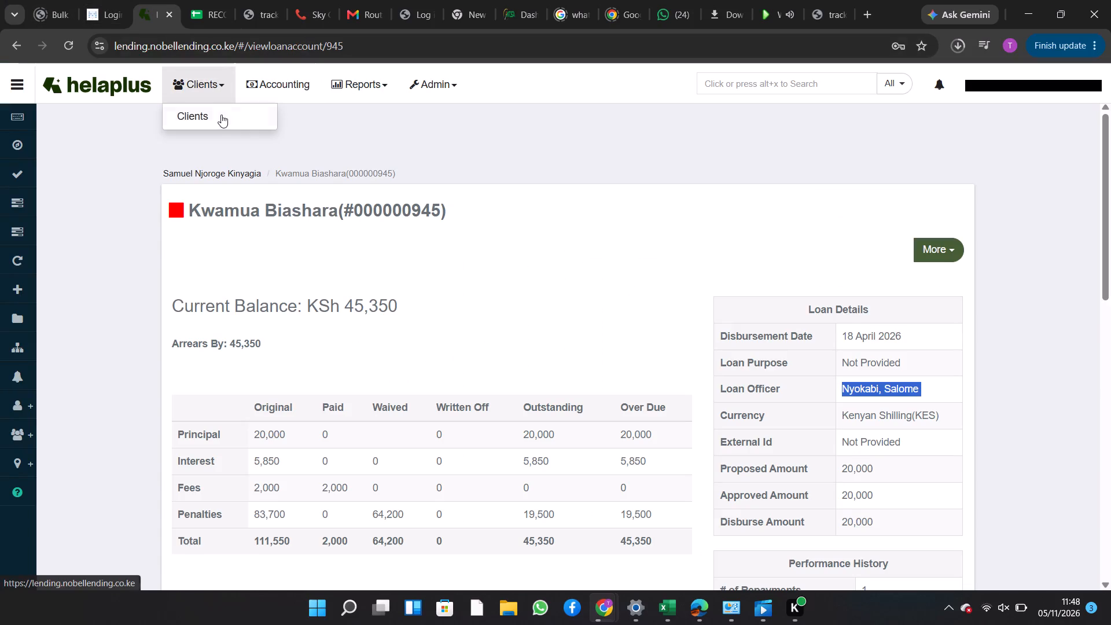
click(220, 116)
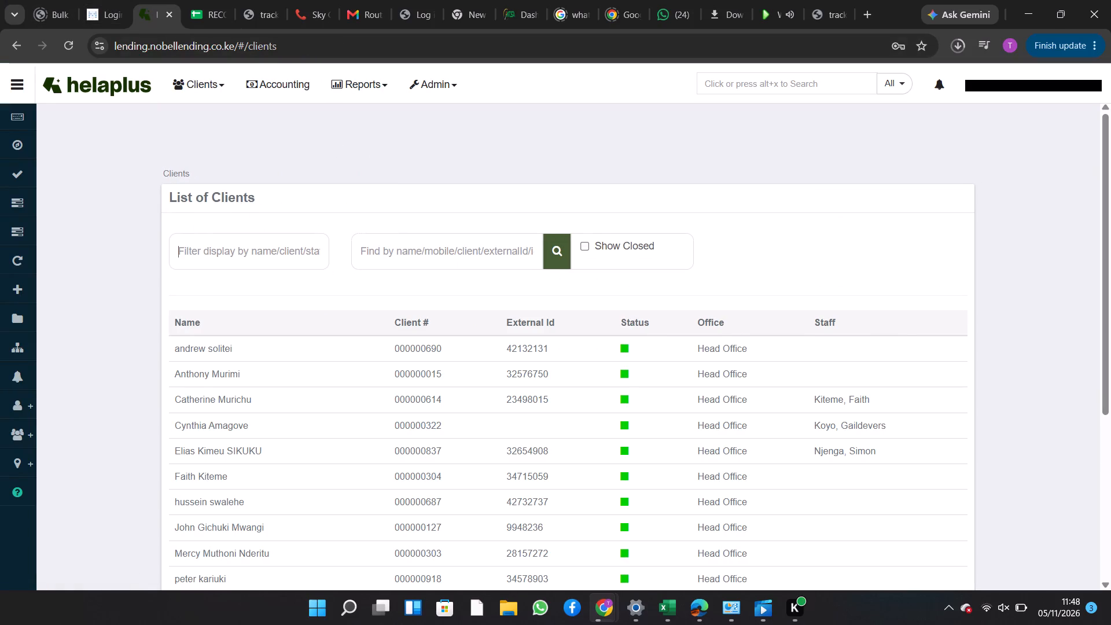
click(391, 251)
key(ctrl+v)
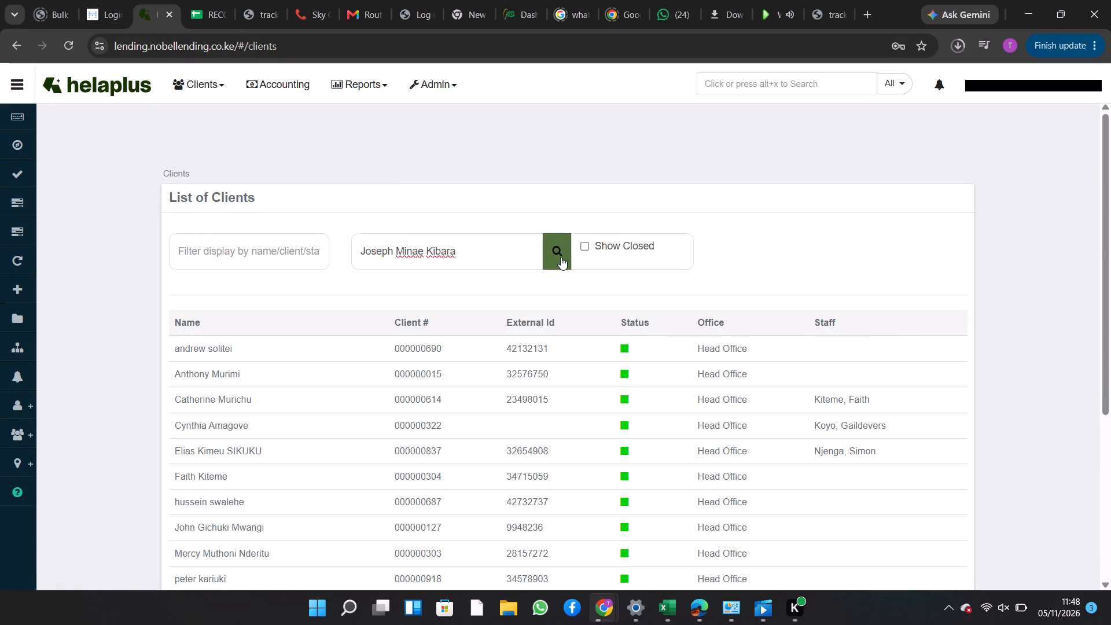
click(561, 257)
double_click(261, 354)
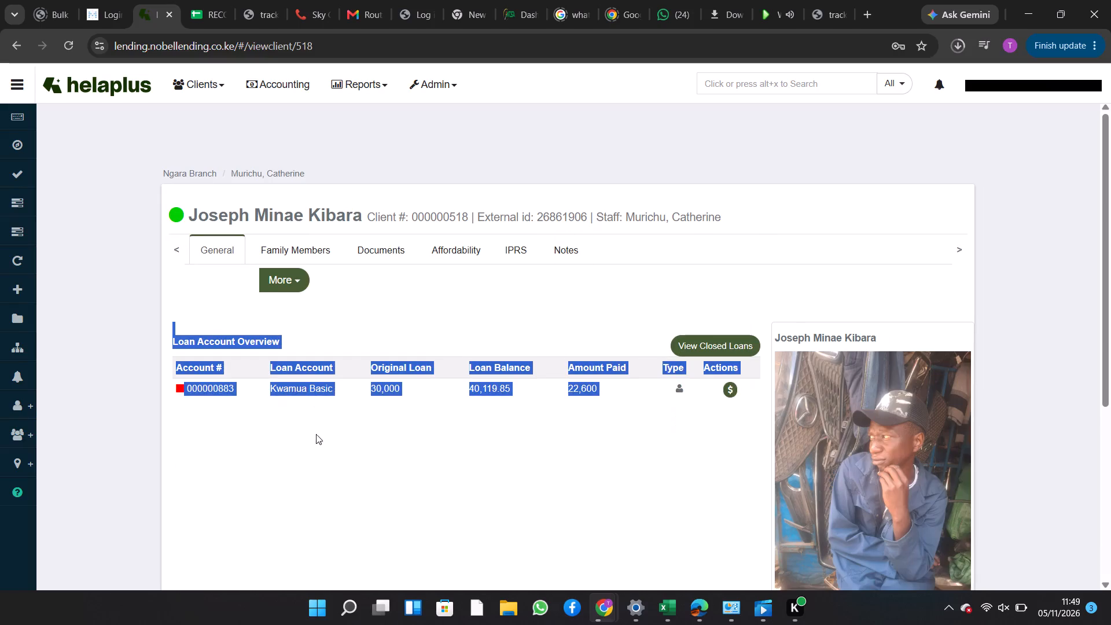
Open the row 103 client's Kwamua Basic loan account and copy the loan officer's name from the loan details.
double_click(321, 384)
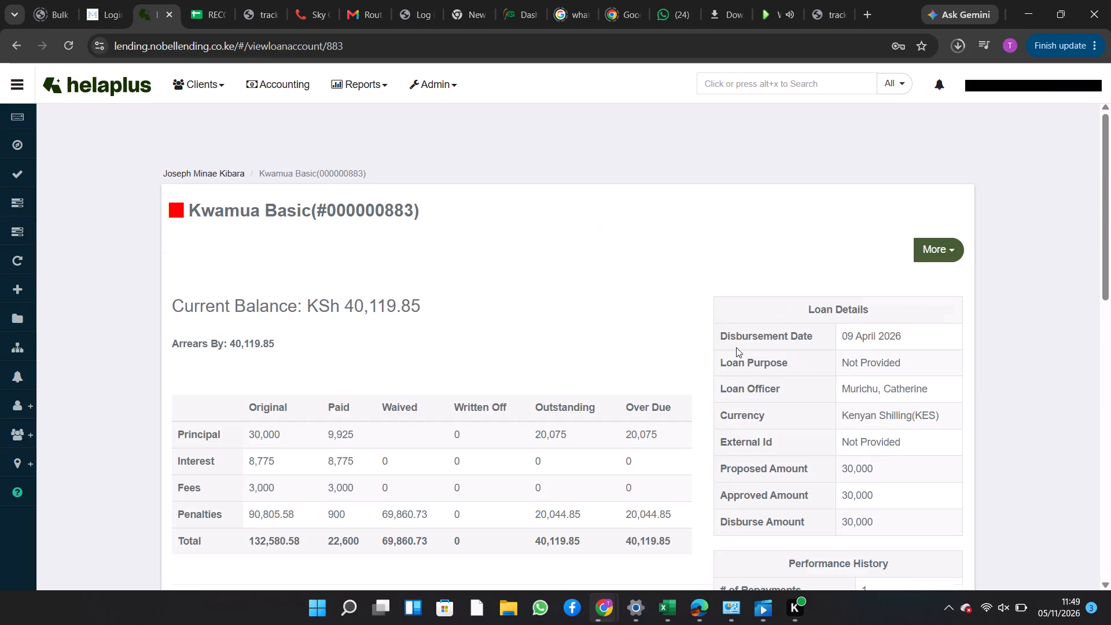
drag(929, 388, 845, 388)
key(ctrl+c)
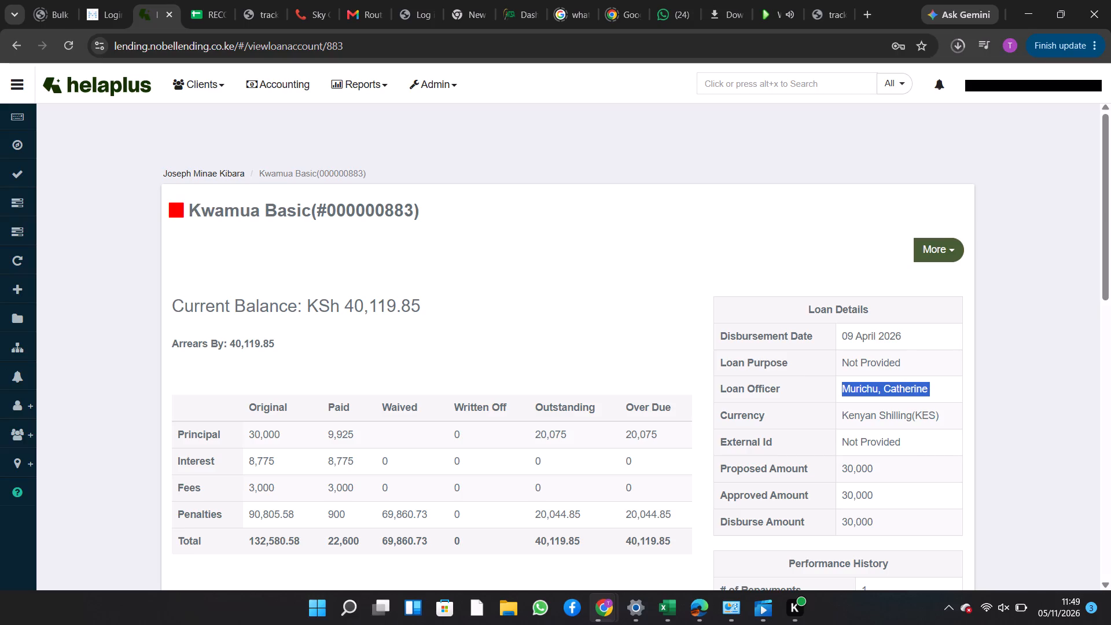
Return to the RECOVERY REPORT spreadsheet and enter the copied loan officer's name in cell Q103.
click(222, 12)
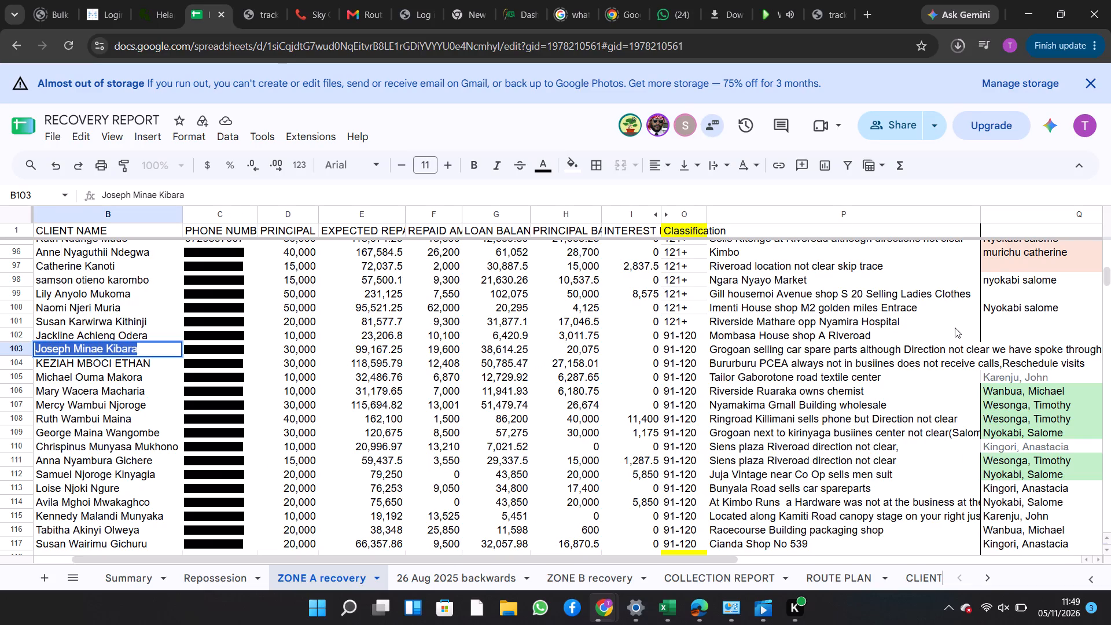
double_click(1047, 347)
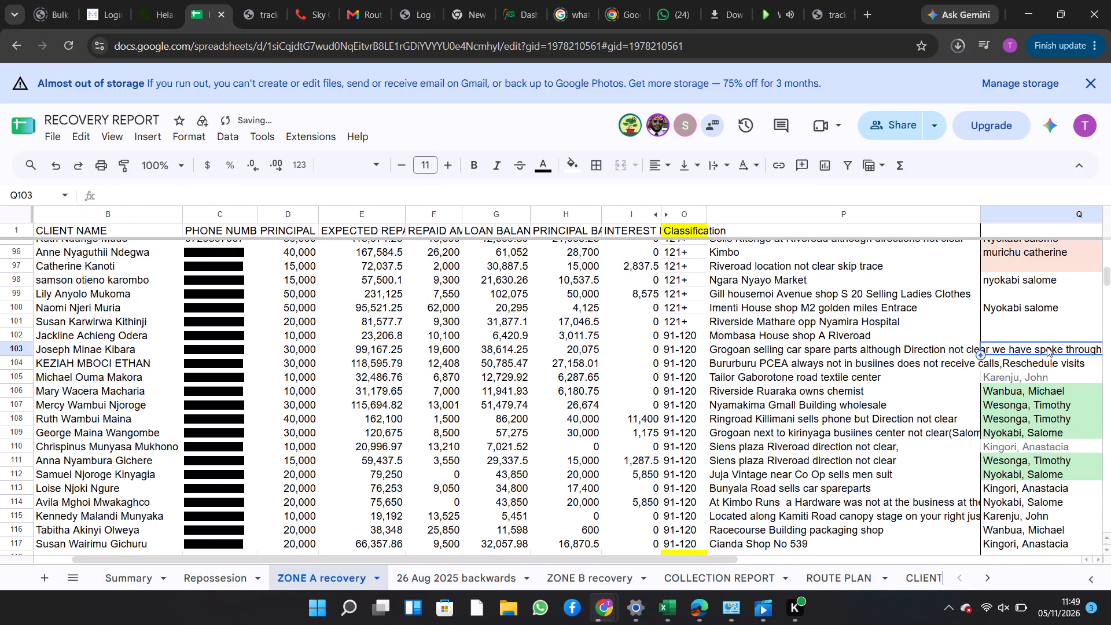
key(ctrl+v)
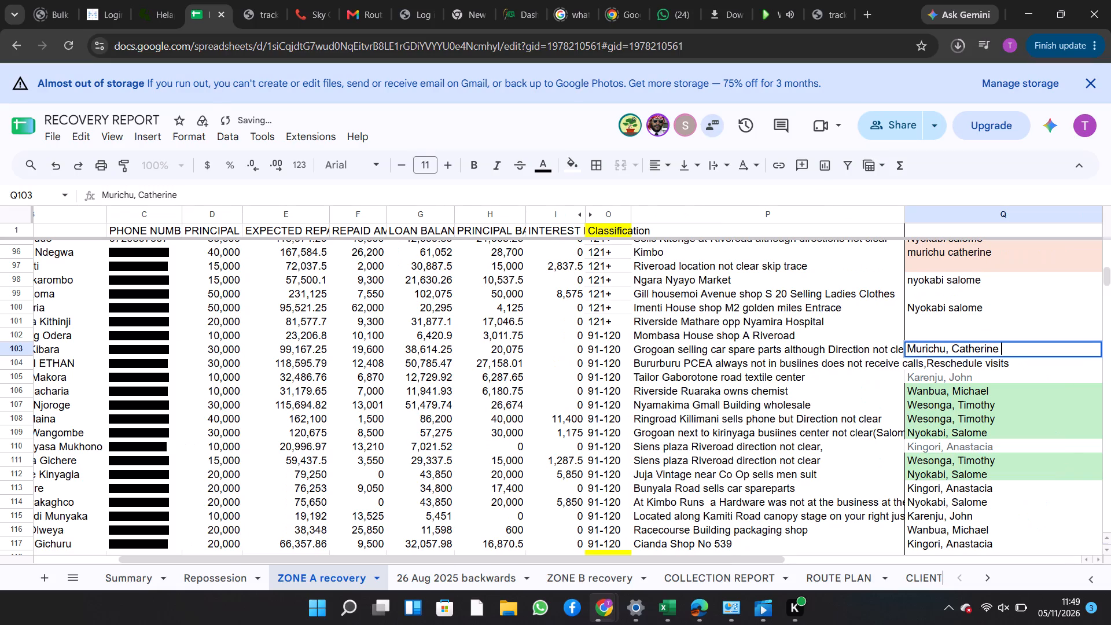
Copy the client name from cell B104, search the Helaplus client list for it and open that client's record.
double_click(1000, 359)
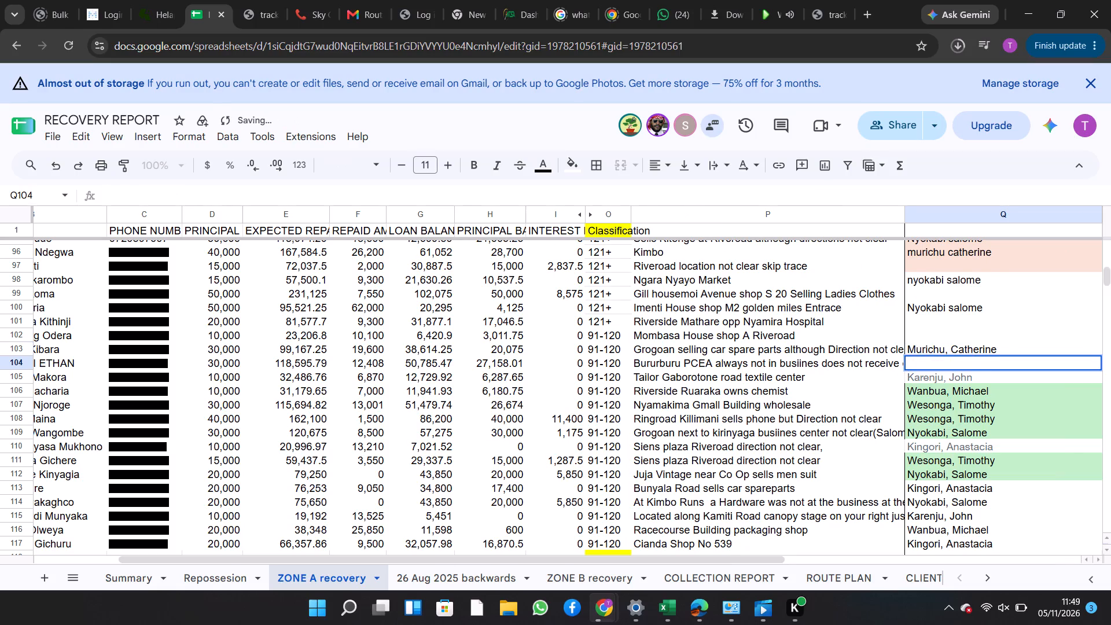
double_click(79, 357)
double_click(83, 363)
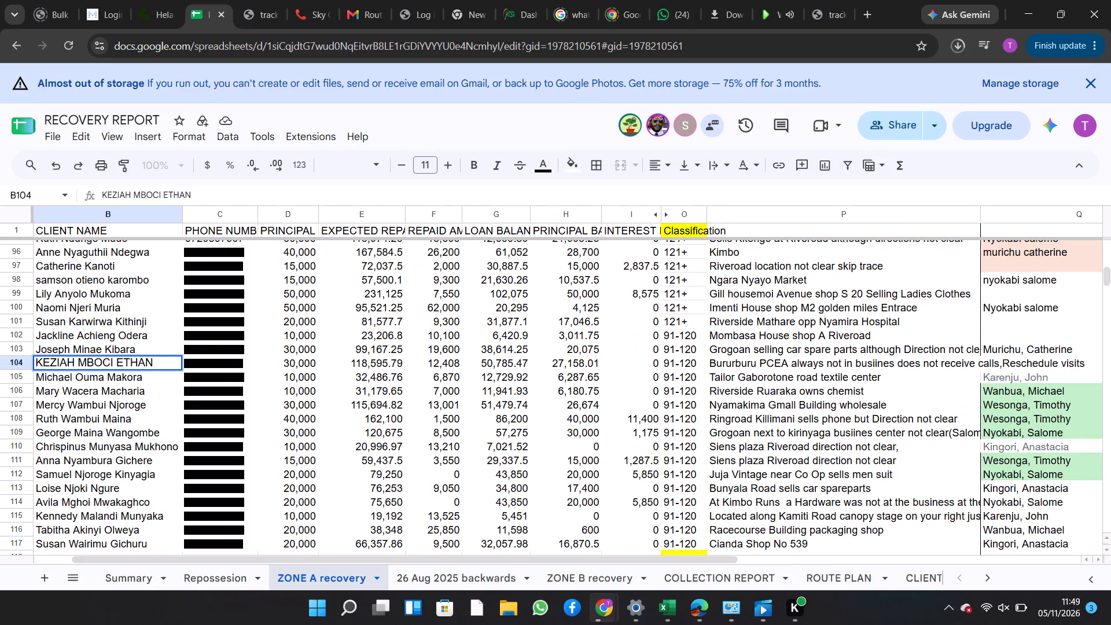
drag(152, 364, 32, 363)
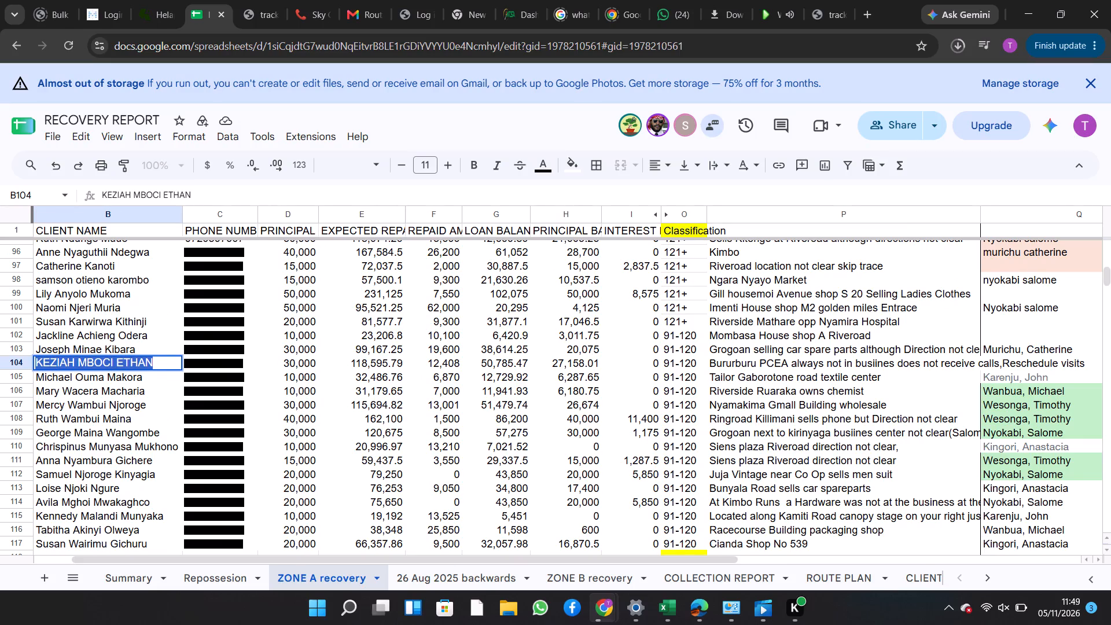
key(ctrl+c)
click(156, 21)
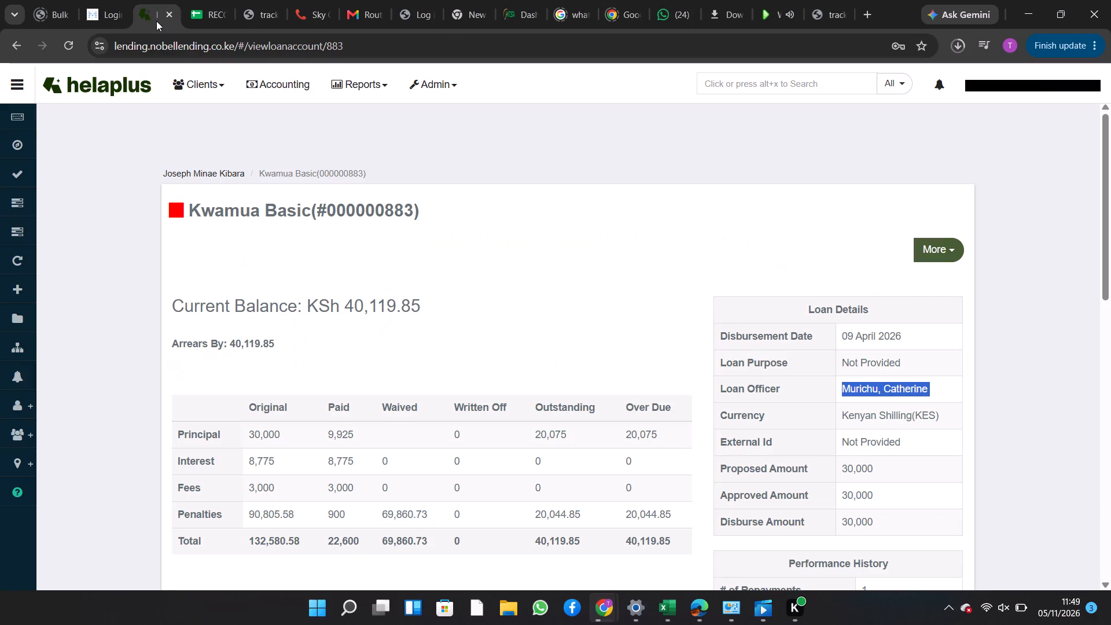
click(208, 112)
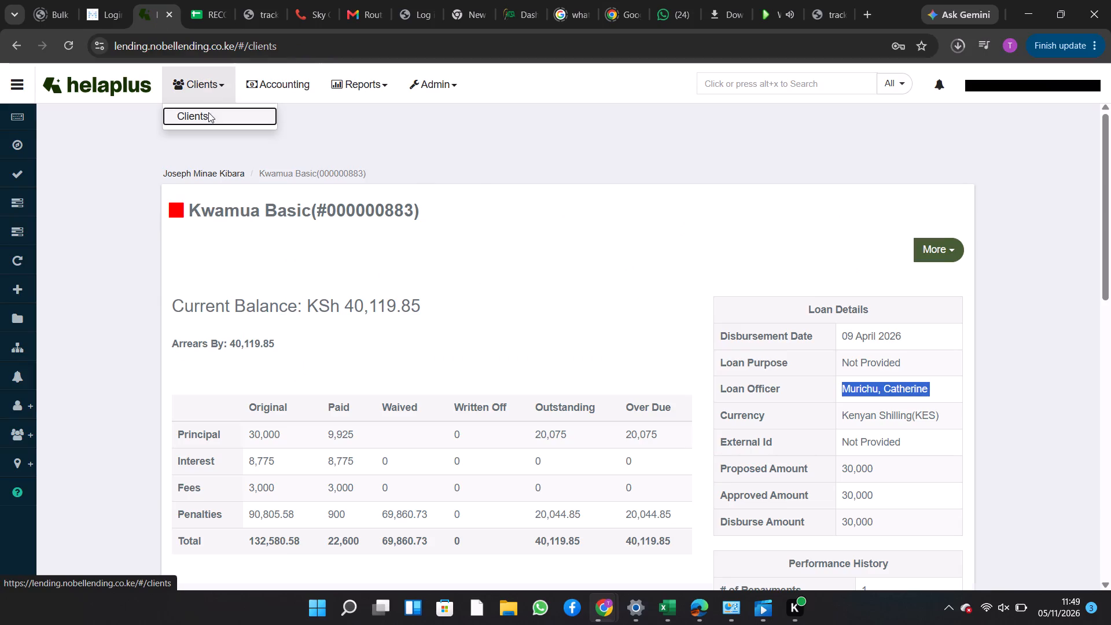
click(375, 252)
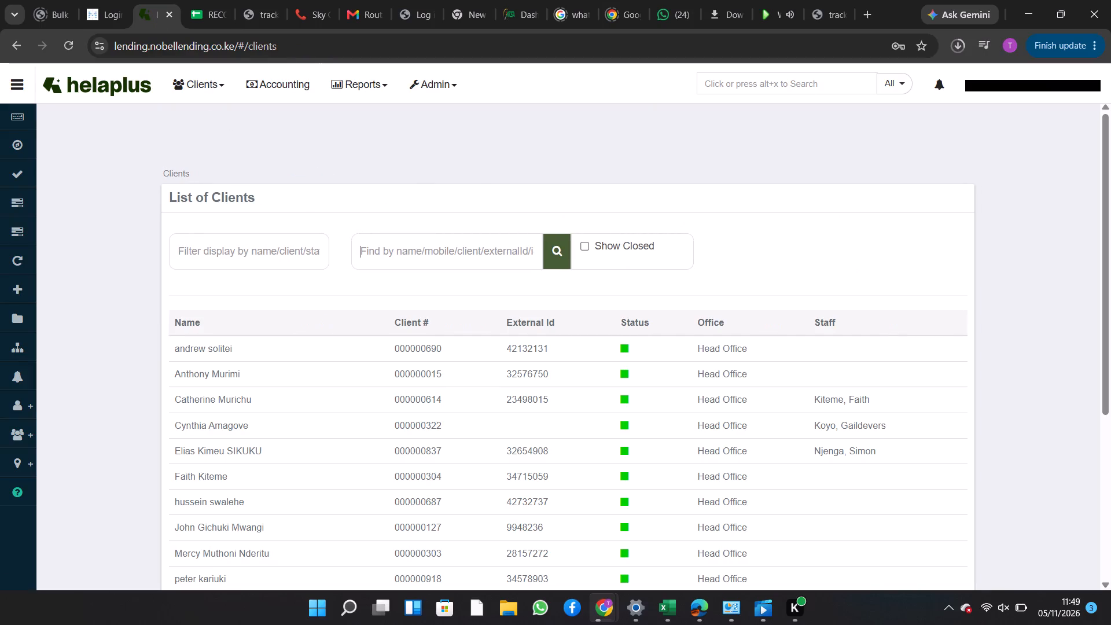
key(ctrl+v)
click(551, 252)
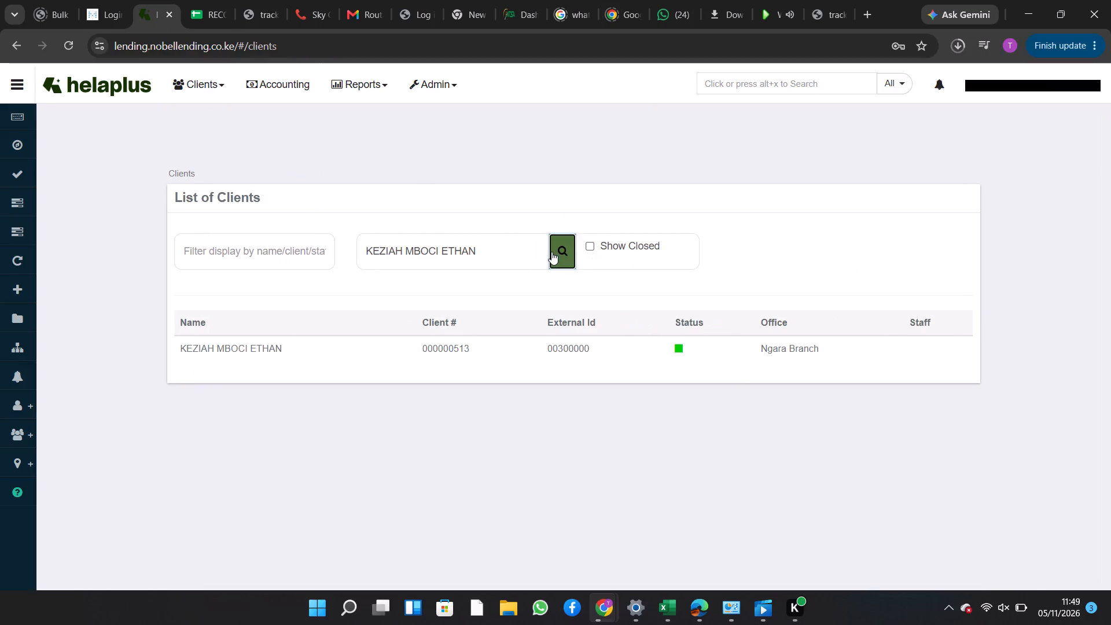
click(243, 350)
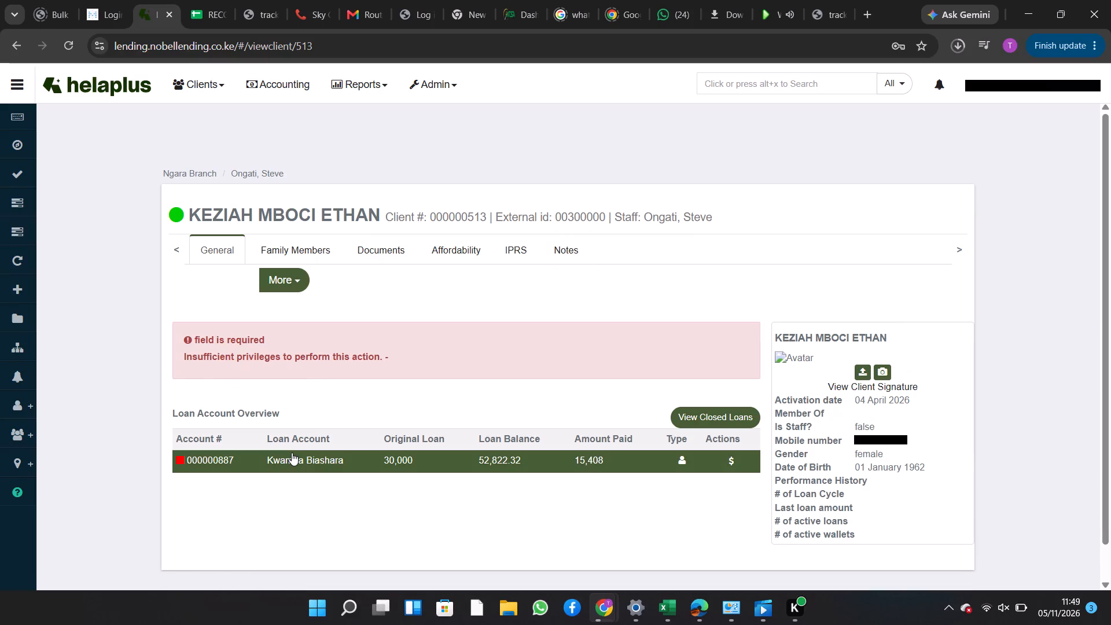
Open the row 104 client's Kwamua Biashara loan account and copy the loan officer's name from the loan details.
click(292, 453)
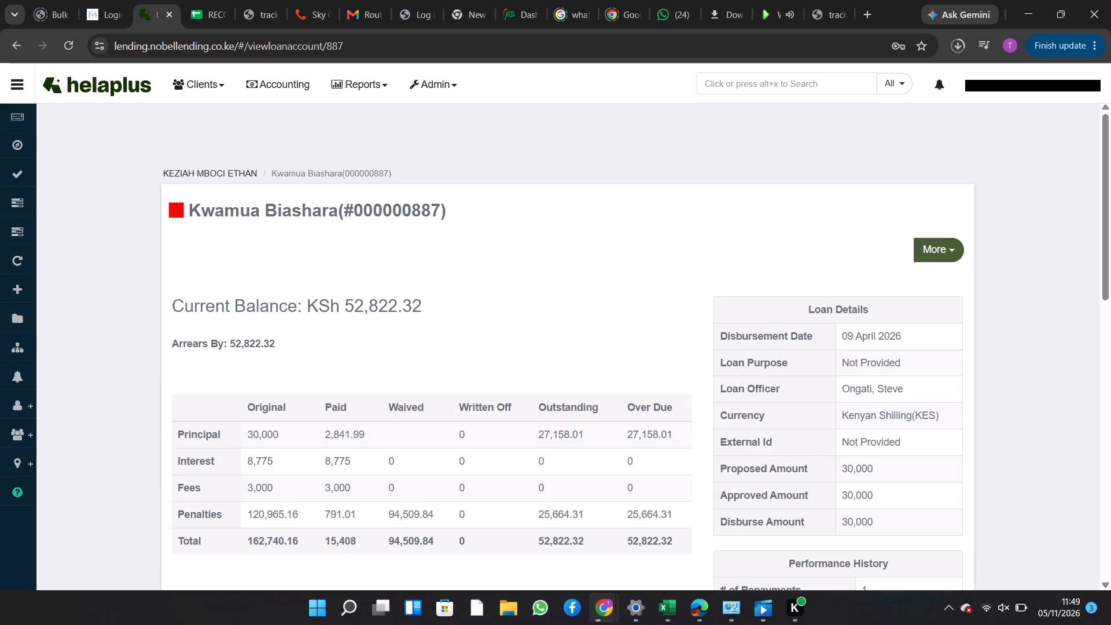
double_click(906, 386)
drag(904, 387, 843, 388)
key(ctrl+c)
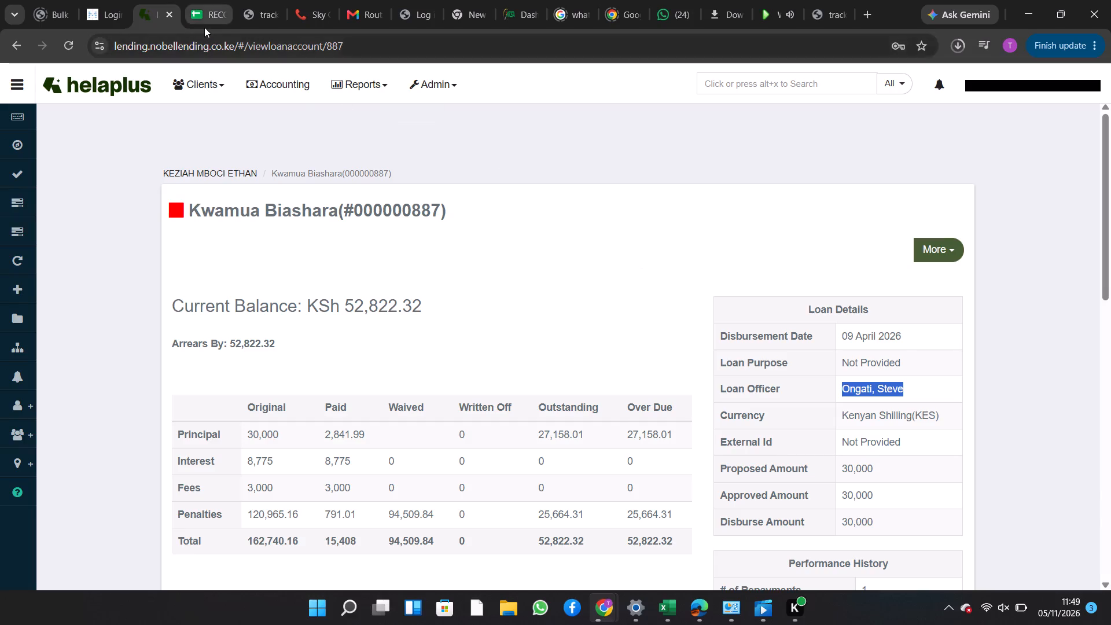
Return to the RECOVERY REPORT spreadsheet and enter the copied loan officer's name in cell Q104.
click(204, 27)
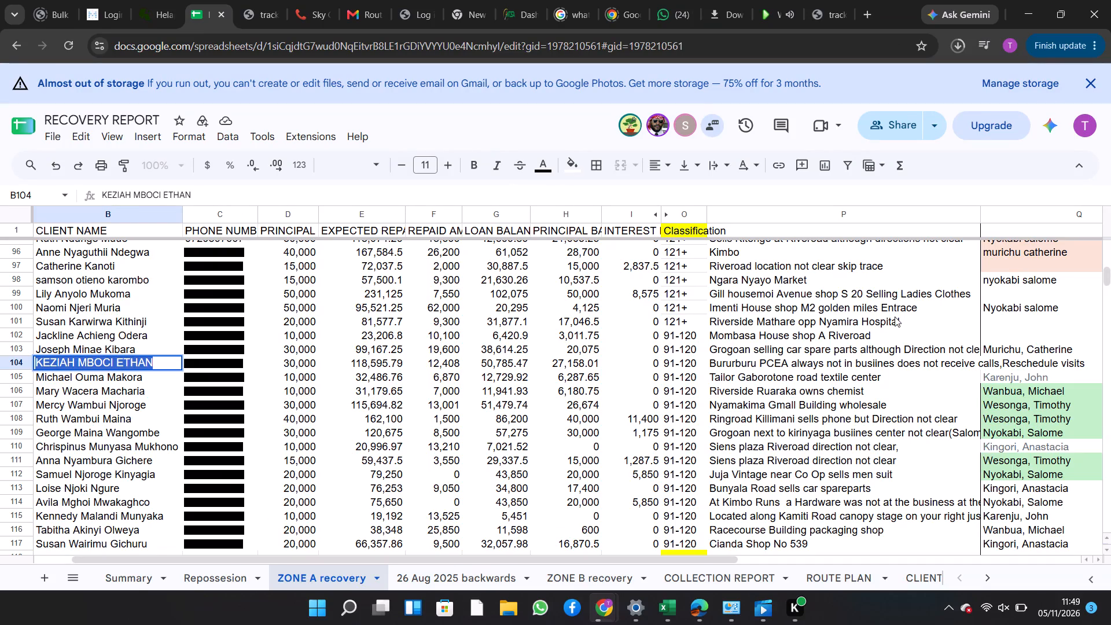
double_click(1022, 365)
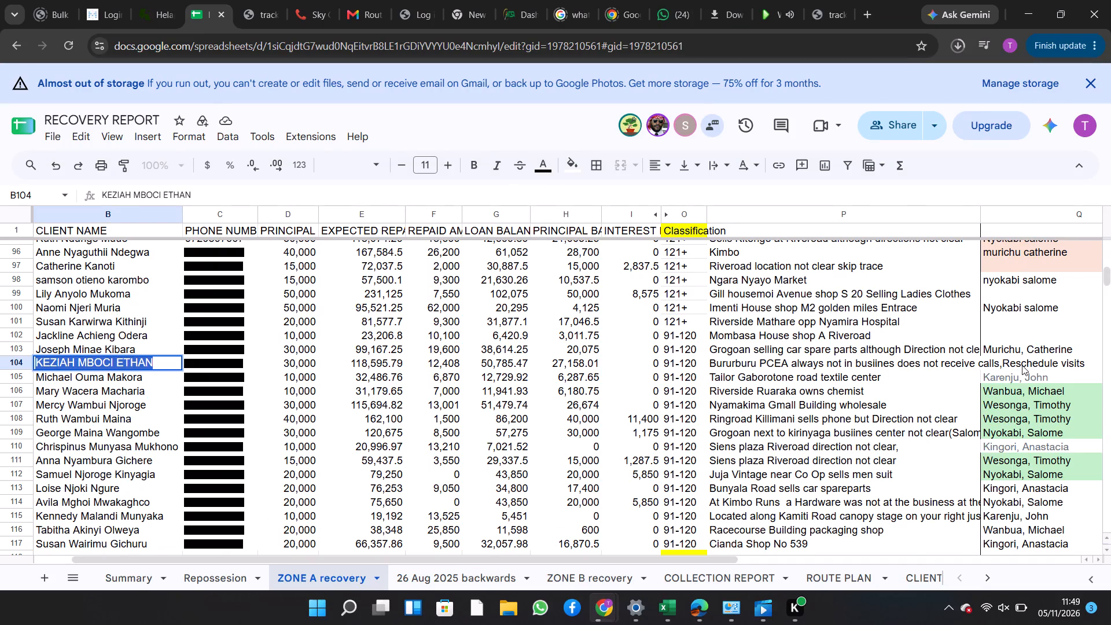
key(ctrl+v)
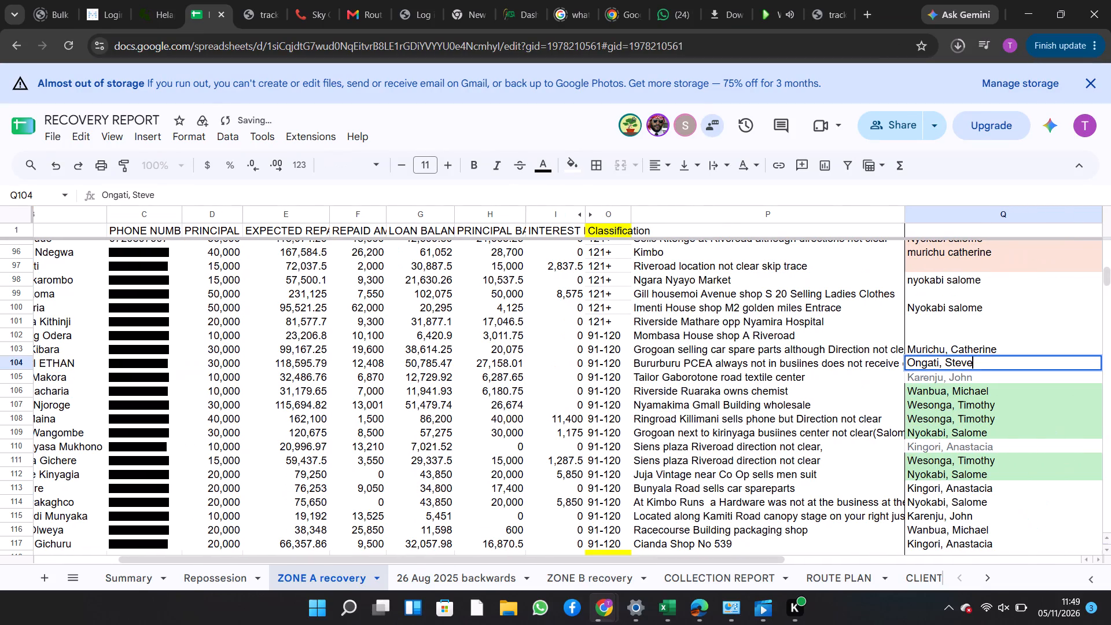
key(Return)
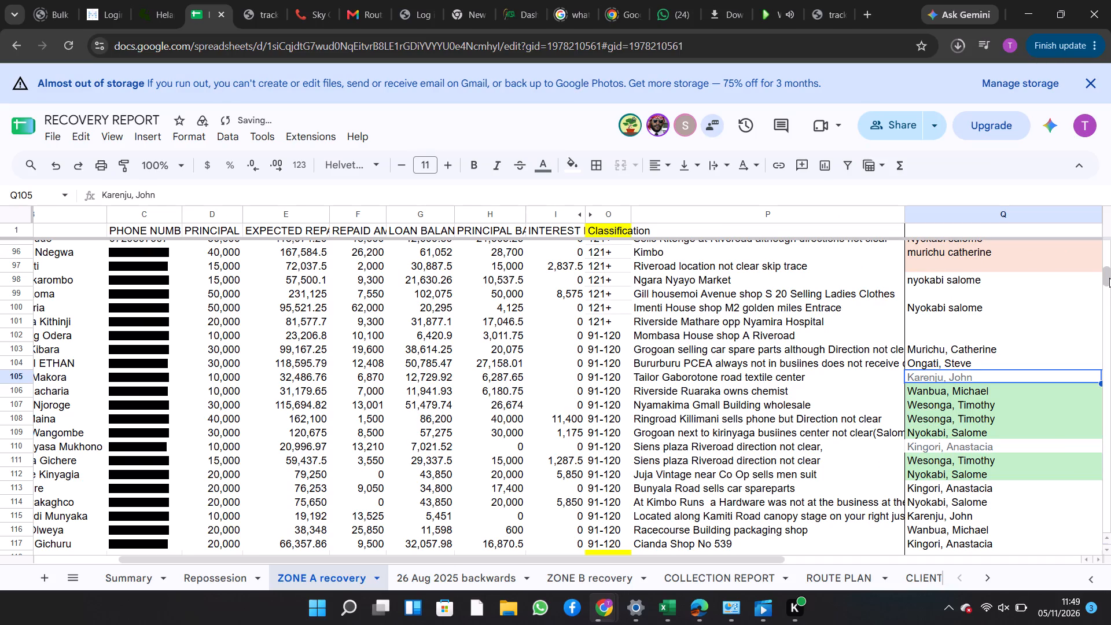
Widen column P of the ZONE A recovery sheet slightly.
drag(1107, 278, 1100, 236)
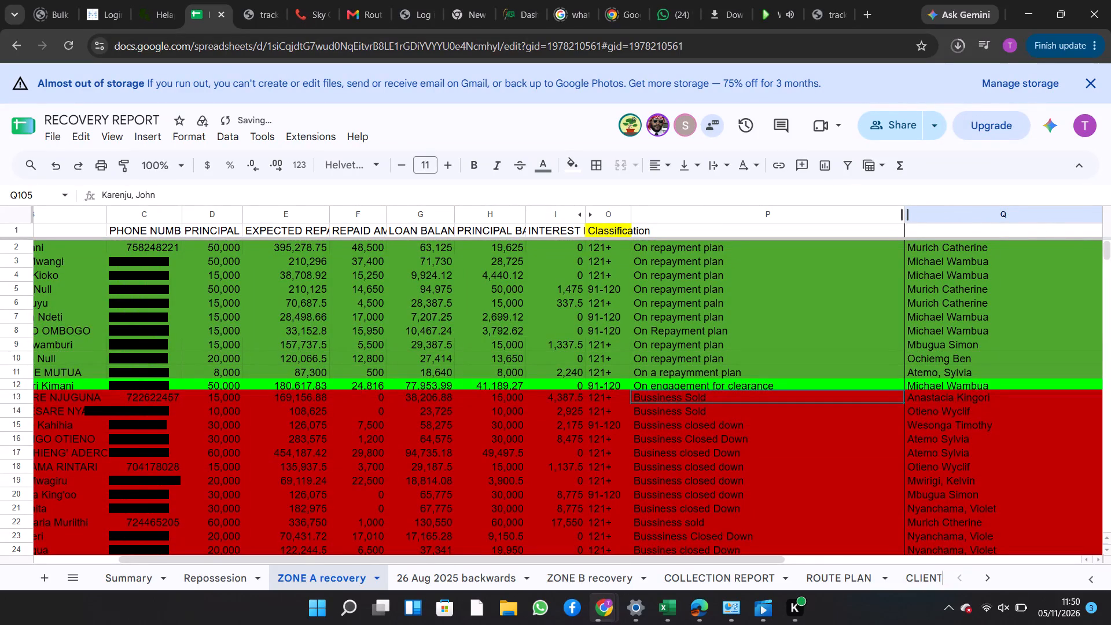
drag(905, 216, 924, 215)
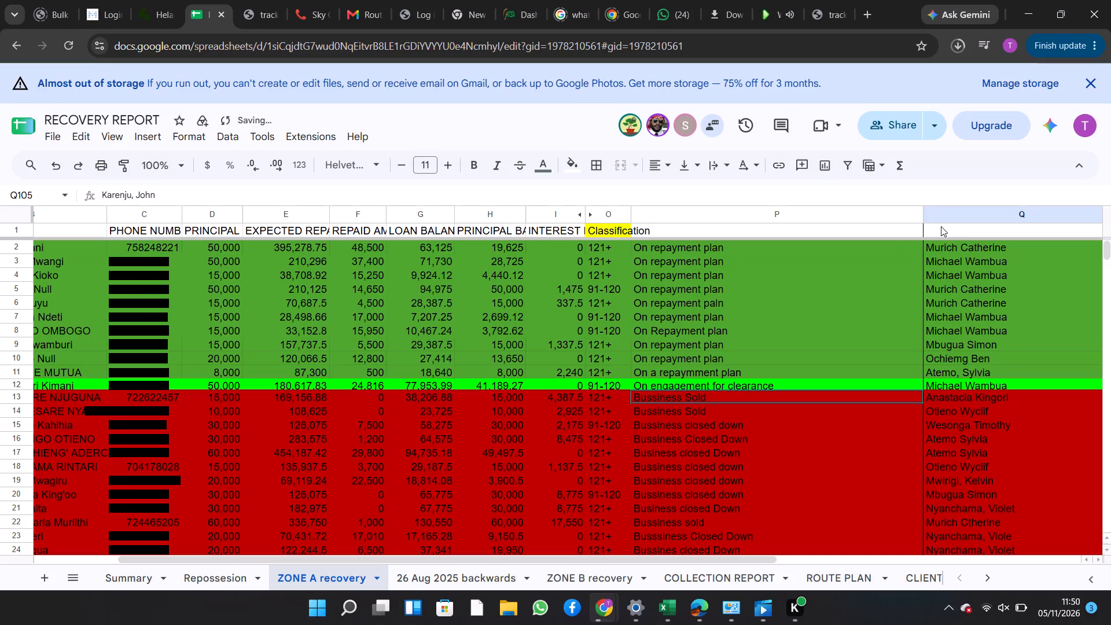
Enter the header AGENTS NAME in cell Q1 of the ZONE A recovery sheet.
double_click(940, 229)
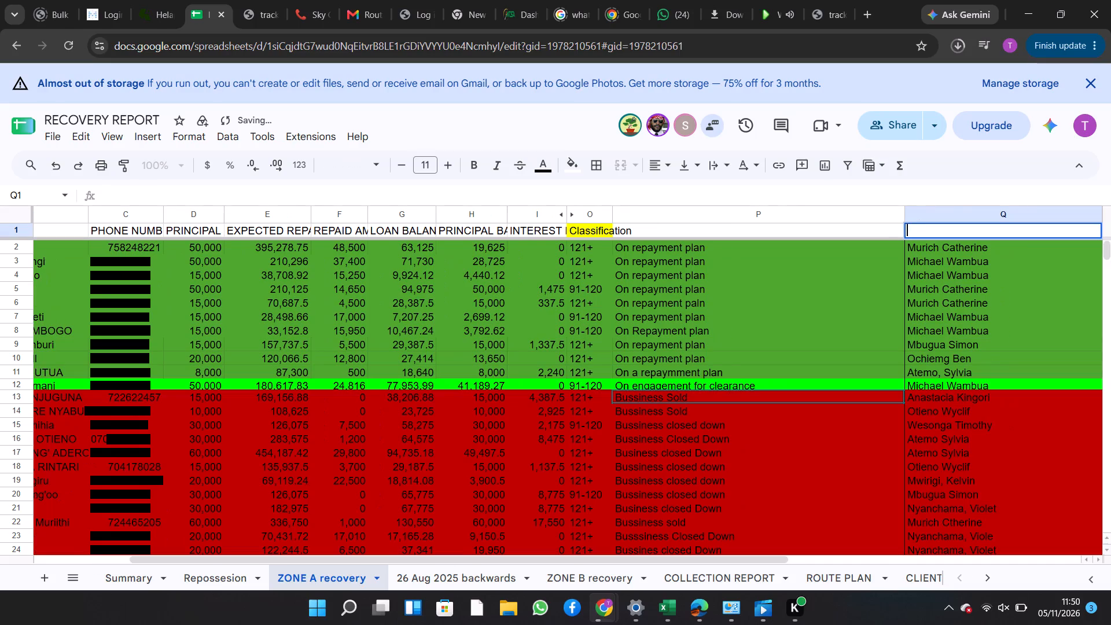
text(ag)
key(BackSpace)
key(BackSpace)
key(BackSpace)
text(AGENTS)
key(space)
text(NAME)
key(space)
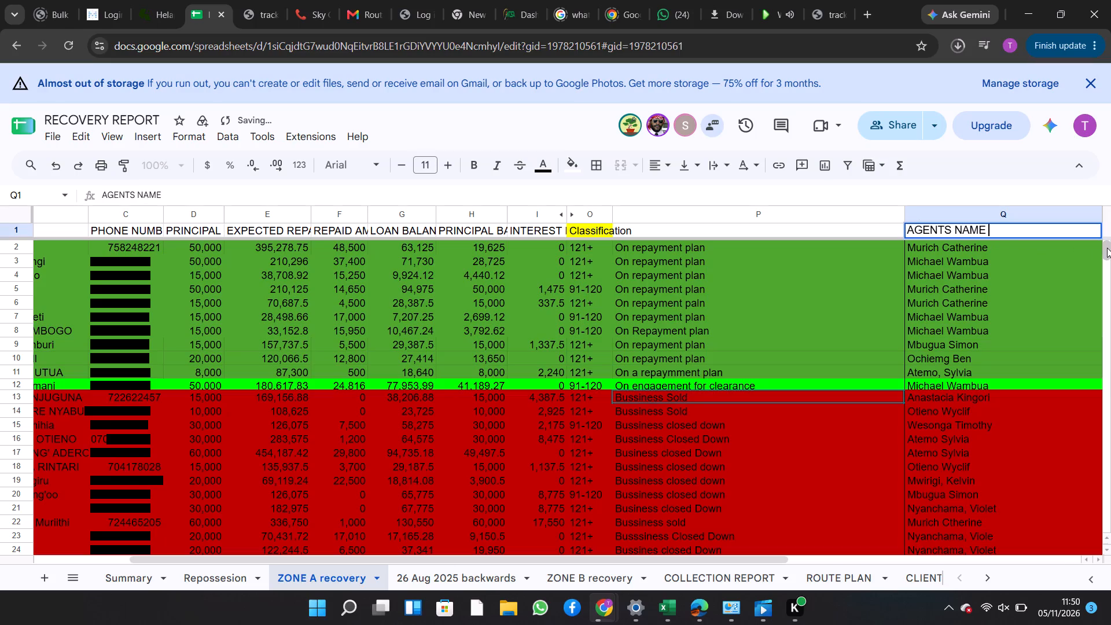
key(Return)
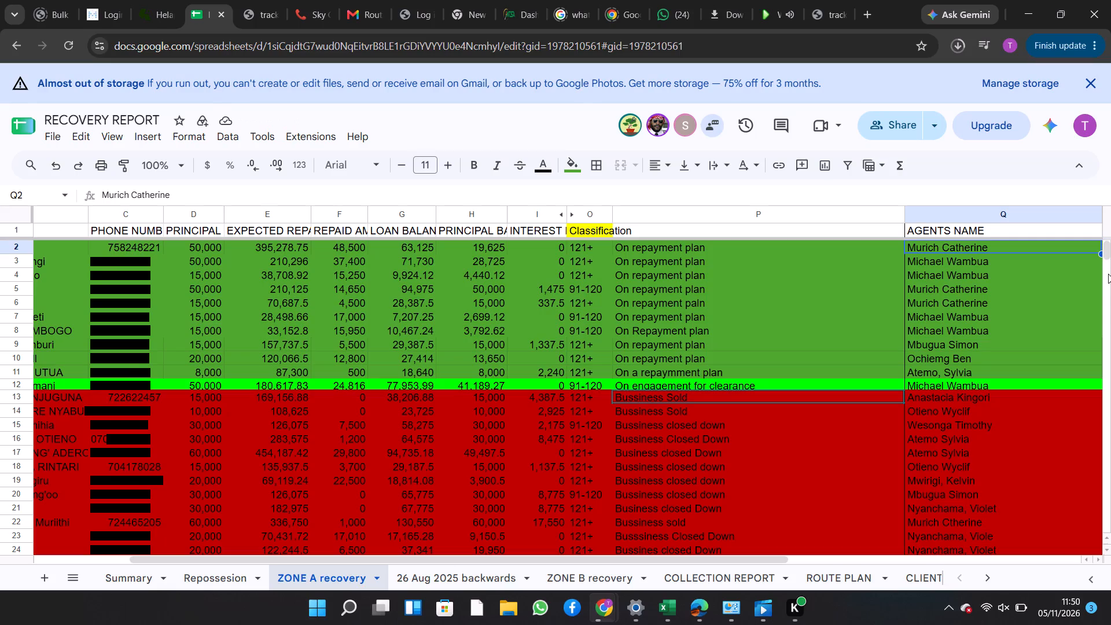
Glance at the ROUTE PLAN sheet and examine the ZONE A recovery rows for missing names in the AGENTS NAME column.
click(683, 453)
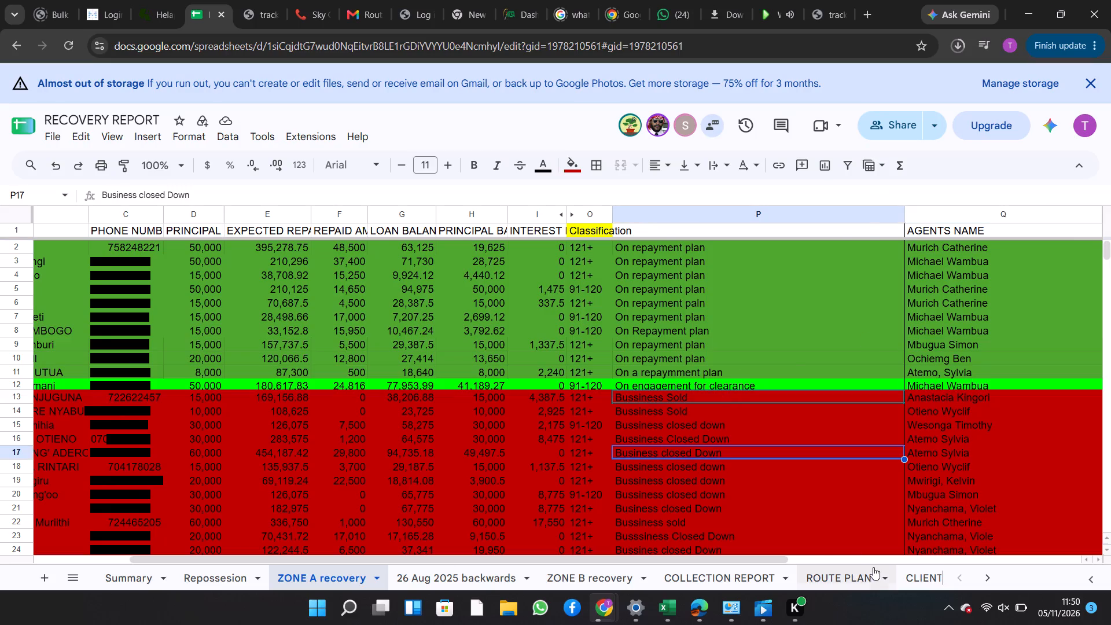
click(860, 578)
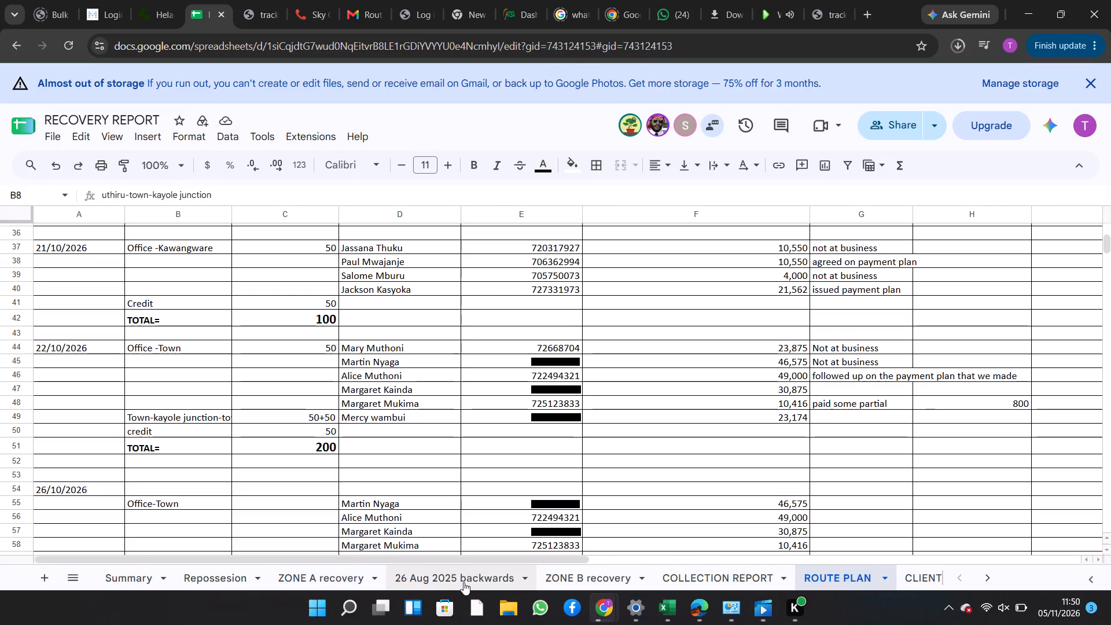
click(334, 581)
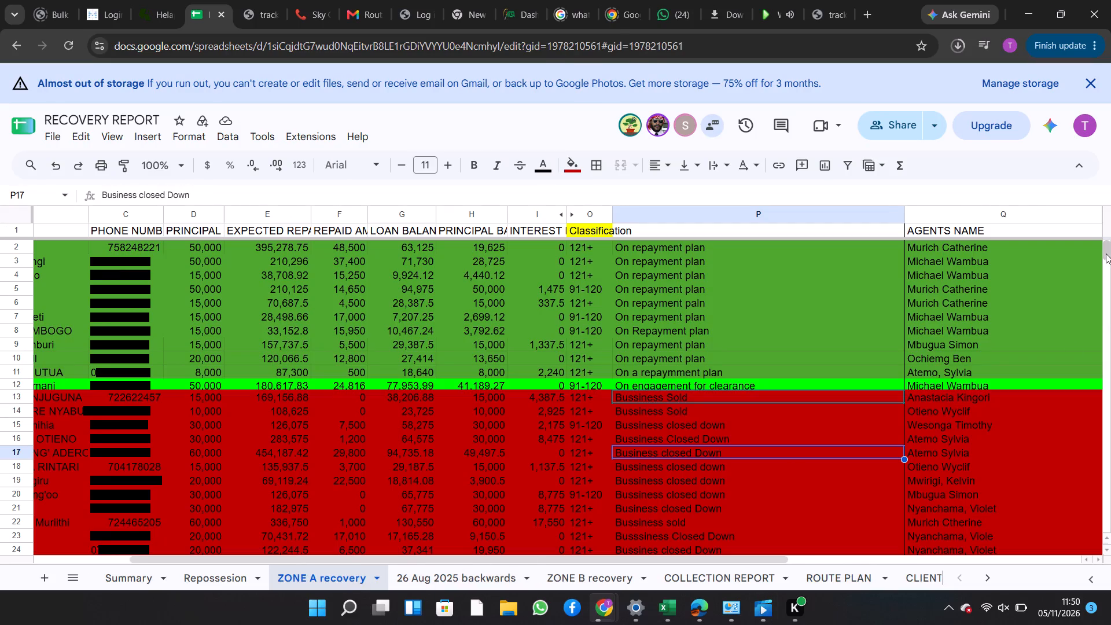
drag(1106, 253, 1108, 262)
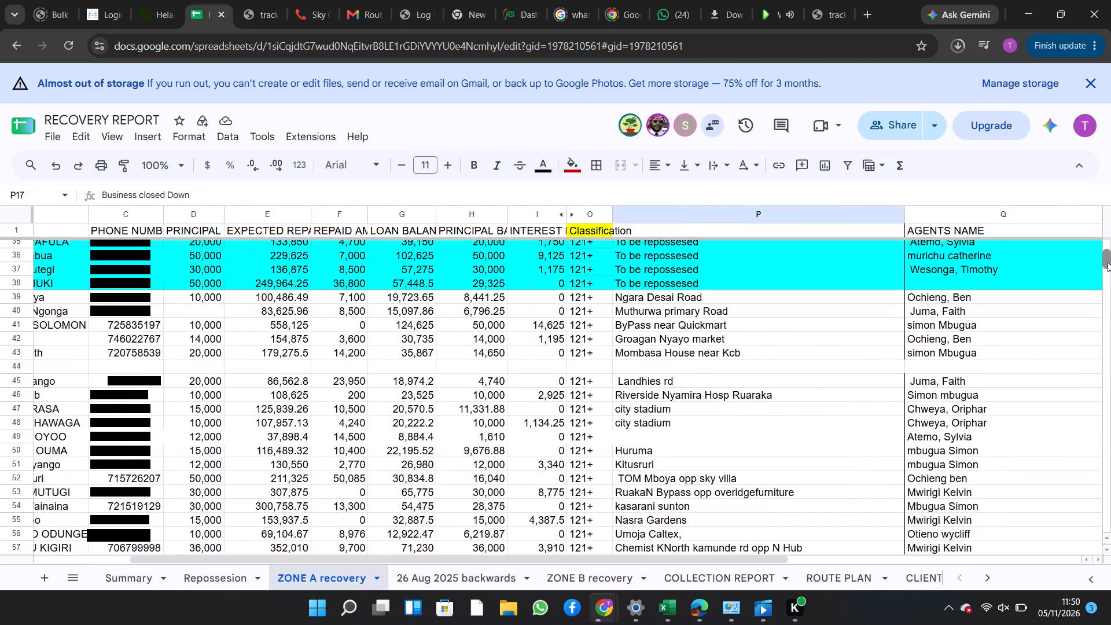
drag(1108, 262, 1108, 284)
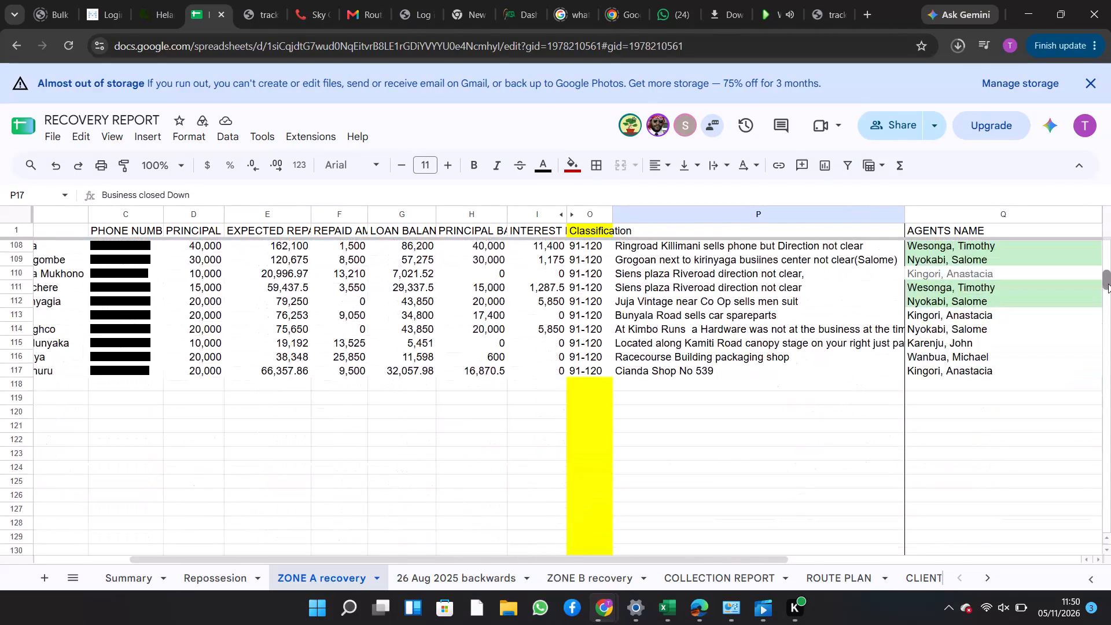
drag(1108, 284, 1108, 273)
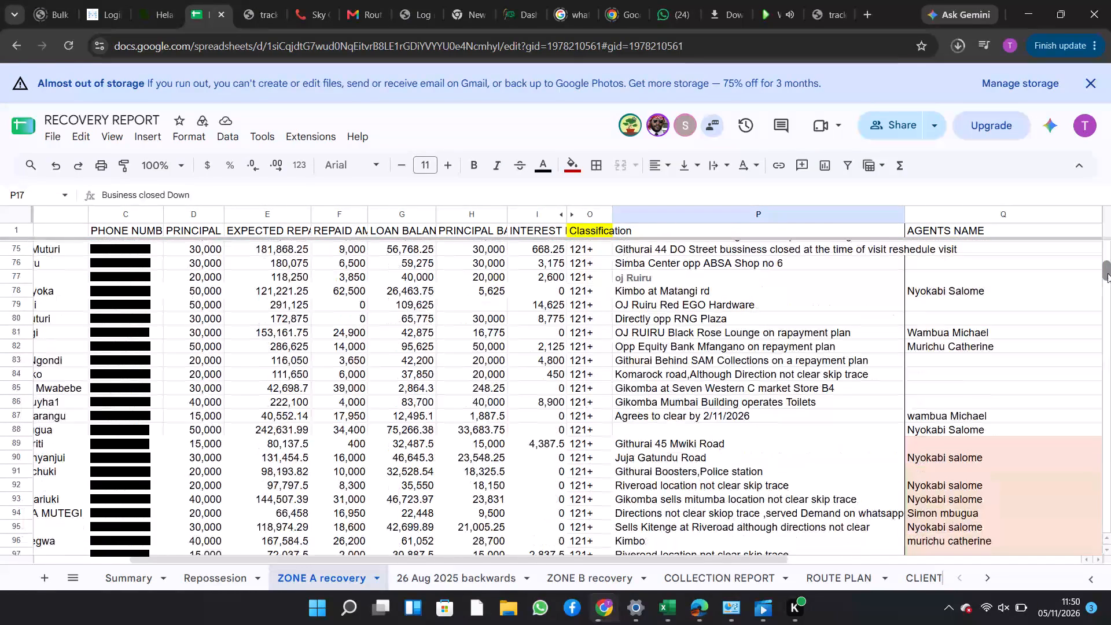
click(1108, 273)
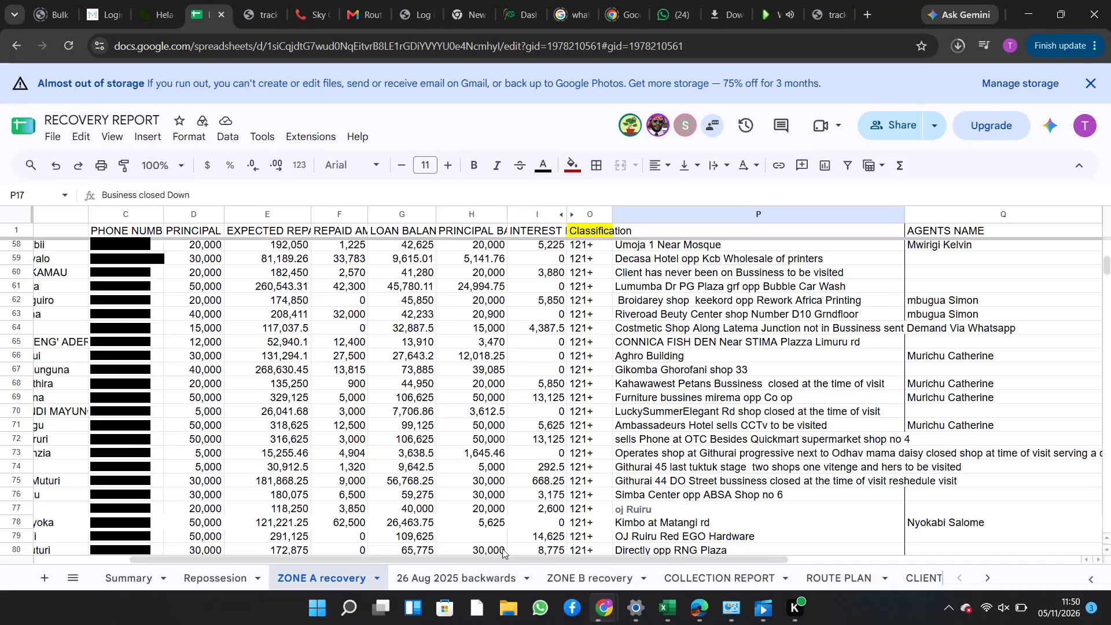
drag(488, 560, 356, 589)
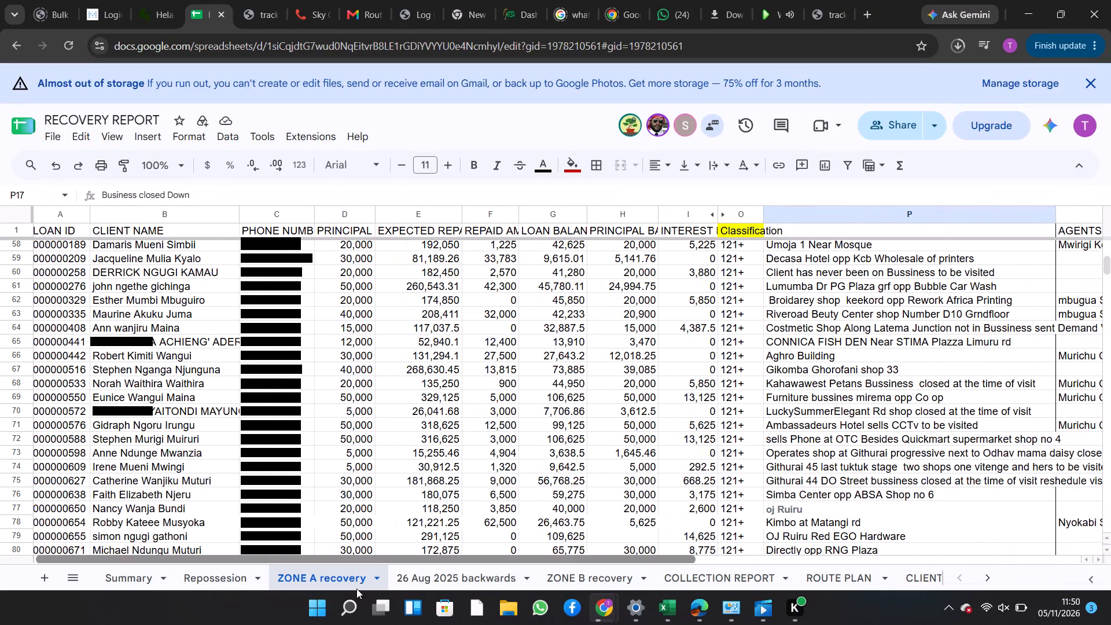
Move the ZONE A recovery sheet to directly after the 26 Aug 2025 backwards sheet.
drag(356, 589, 357, 589)
drag(357, 589, 451, 591)
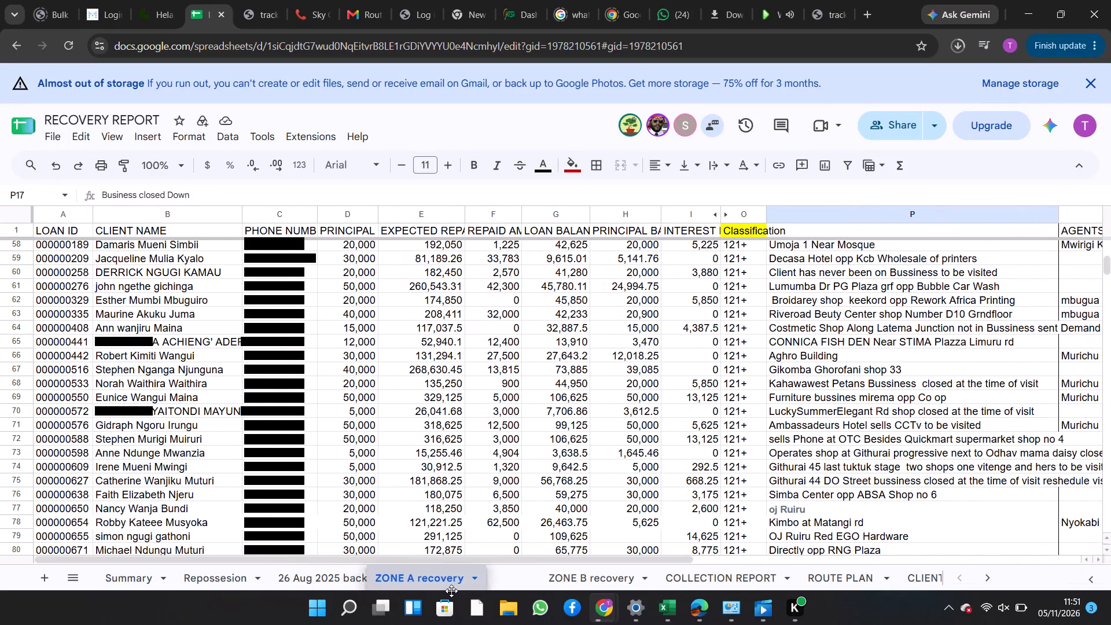
drag(451, 591, 439, 591)
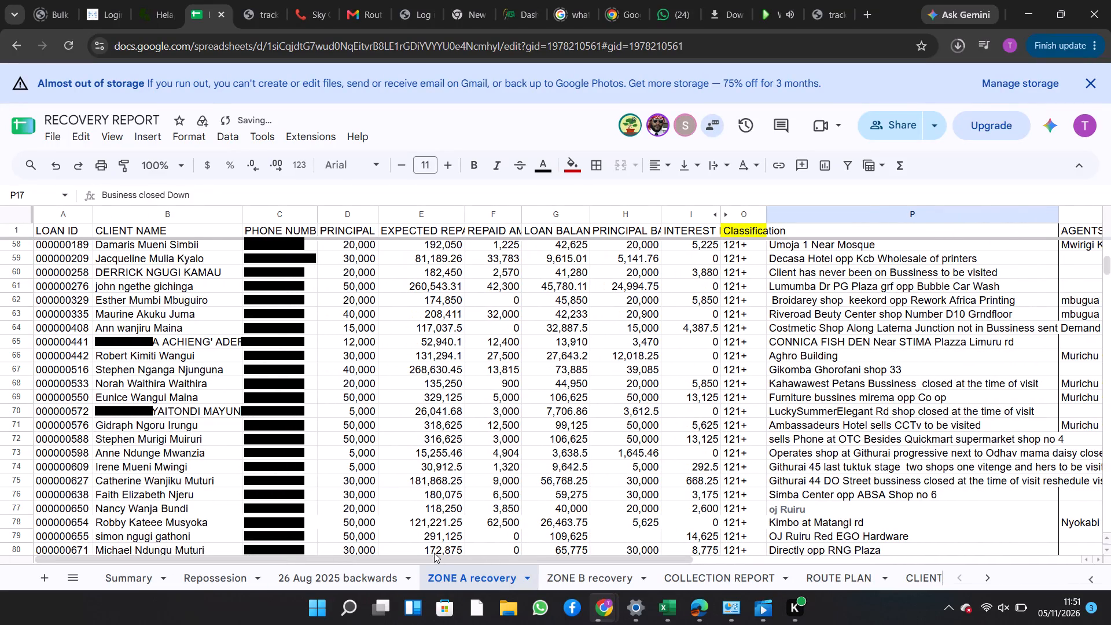
Copy the misplaced agent name from cell R59 into the AGENTS NAME column at Q59.
drag(433, 556, 592, 548)
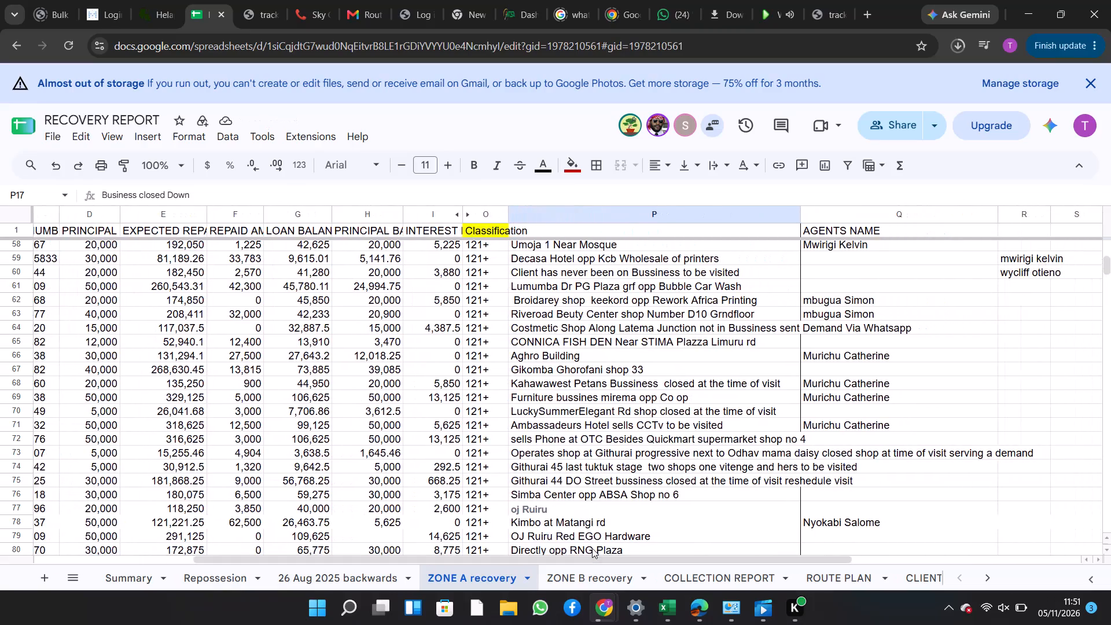
drag(598, 559, 636, 560)
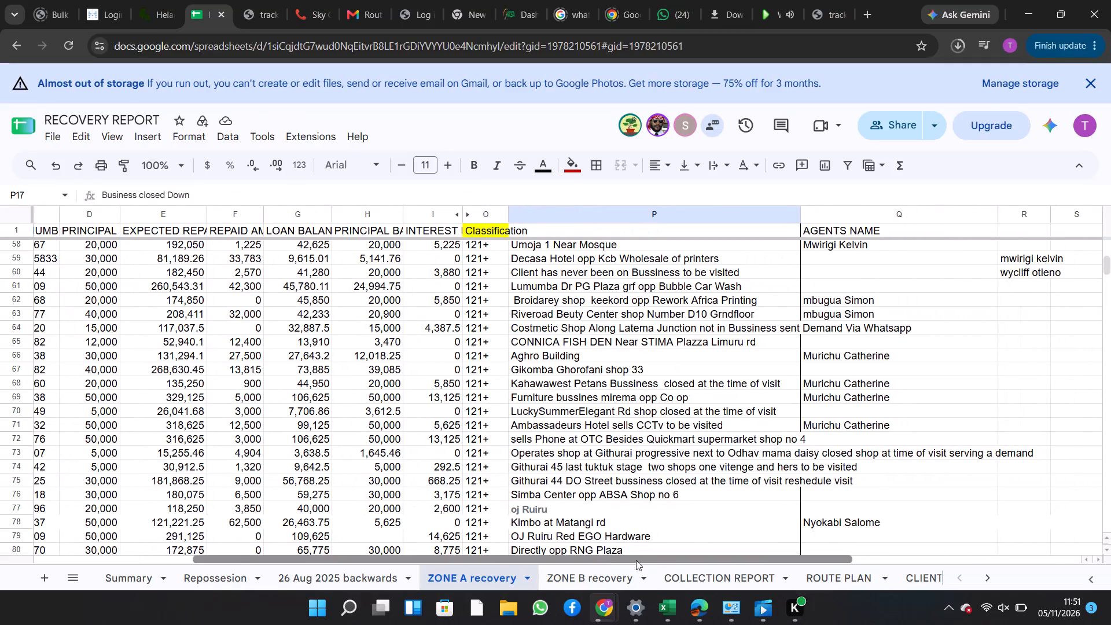
drag(636, 560, 716, 554)
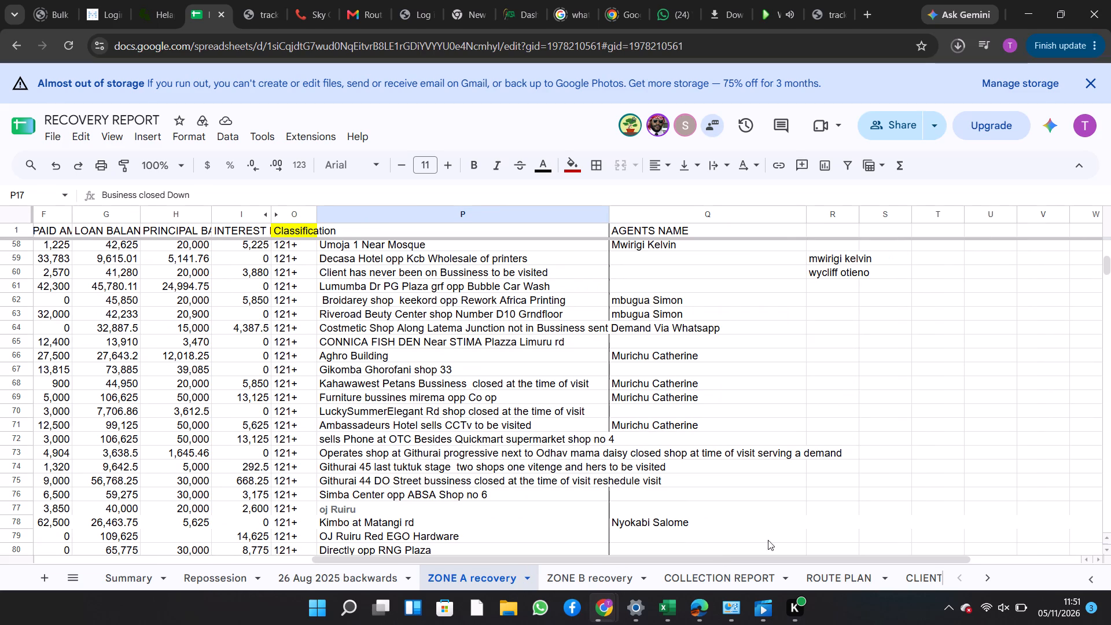
double_click(852, 255)
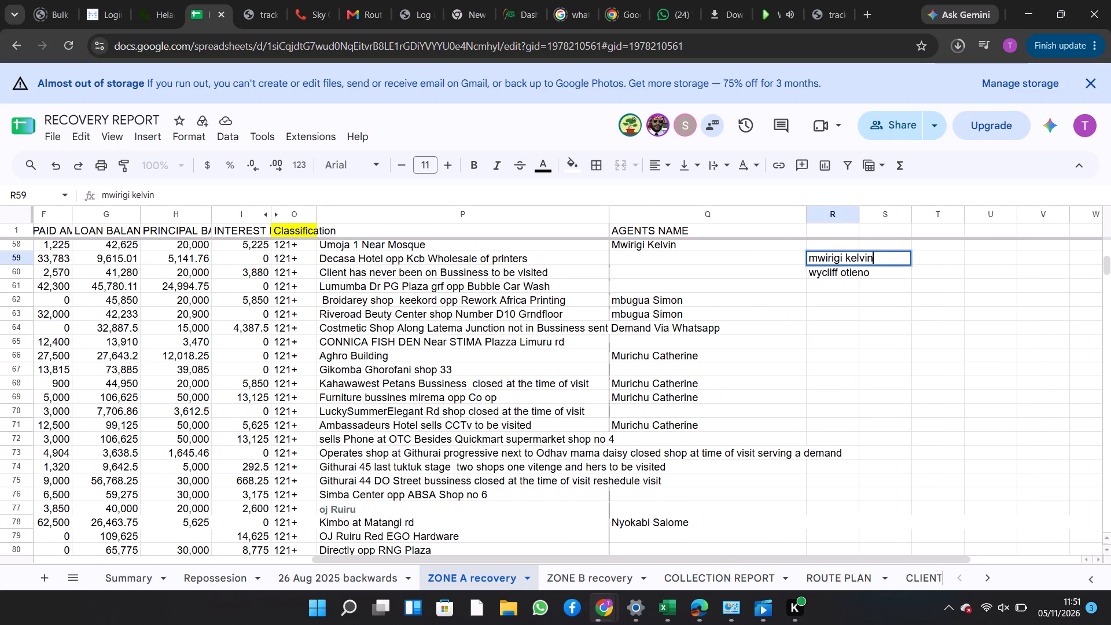
drag(875, 258, 810, 262)
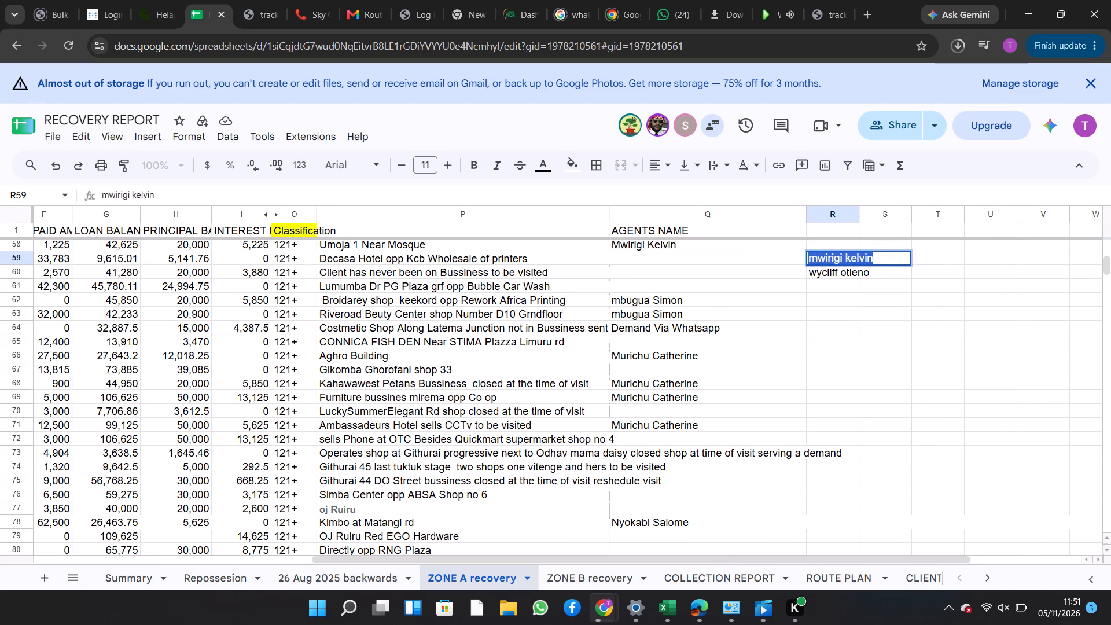
key(ctrl+c)
double_click(632, 253)
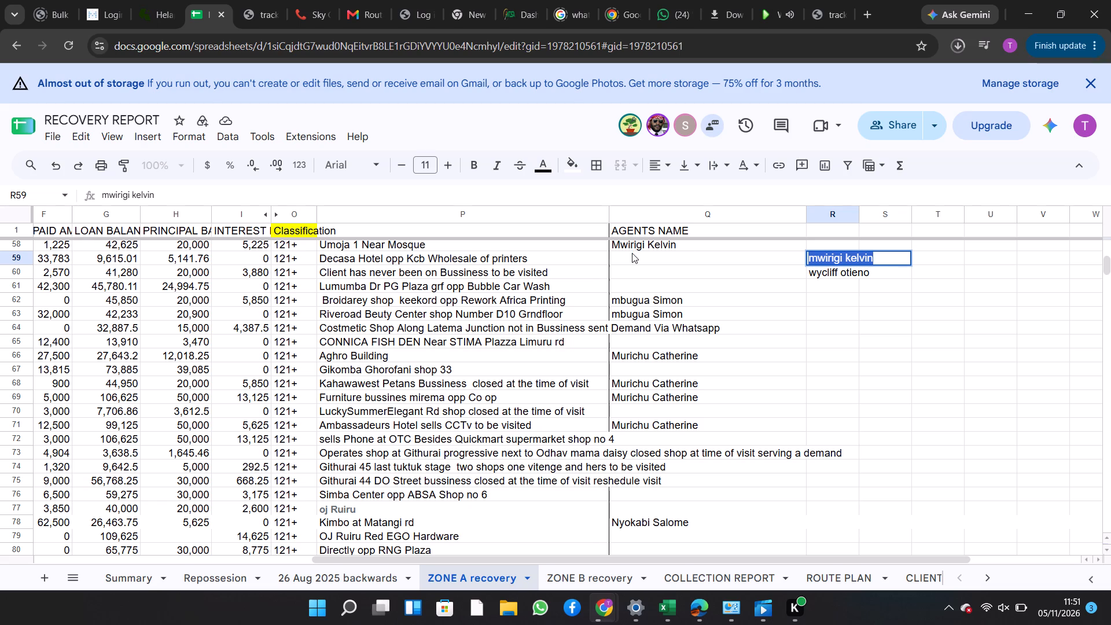
key(ctrl+v)
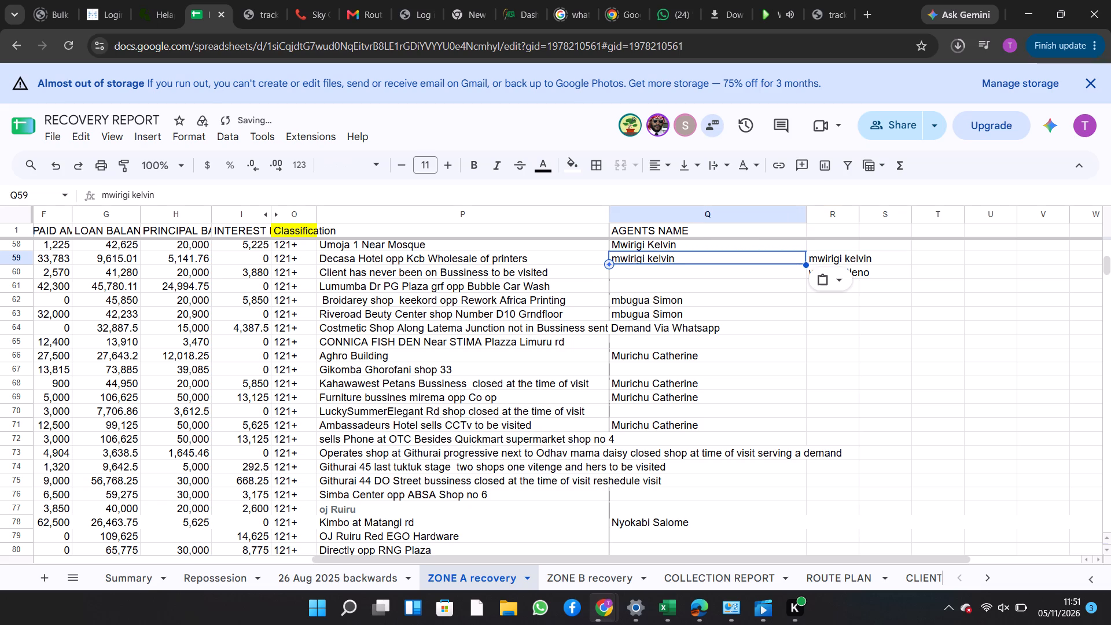
Copy the misplaced agent name from cell R60 into the AGENTS NAME column at Q60.
click(668, 271)
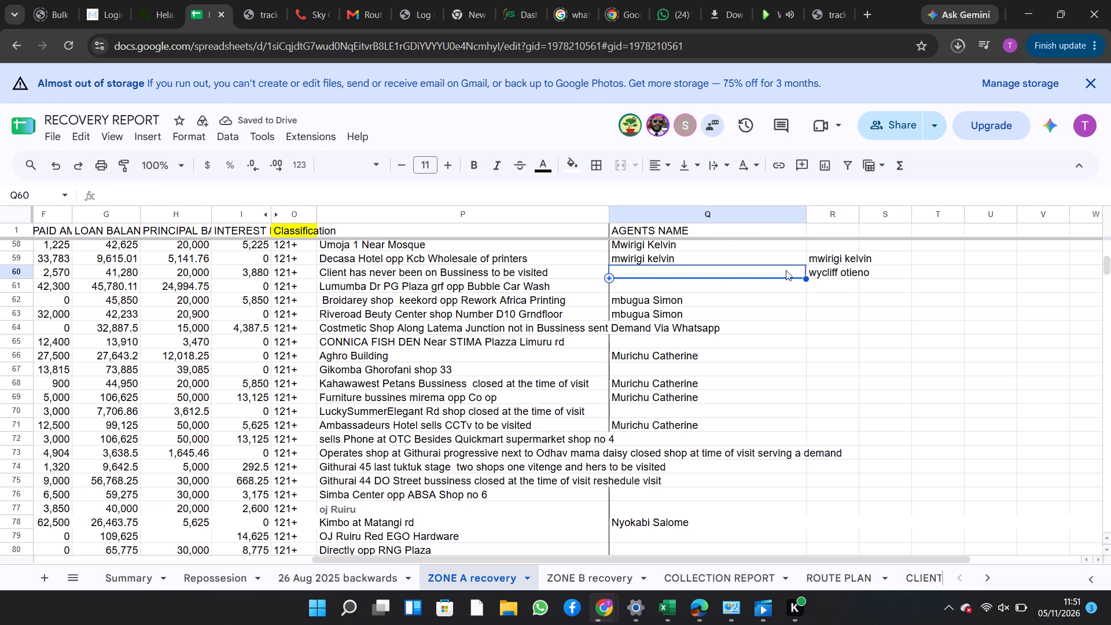
double_click(836, 271)
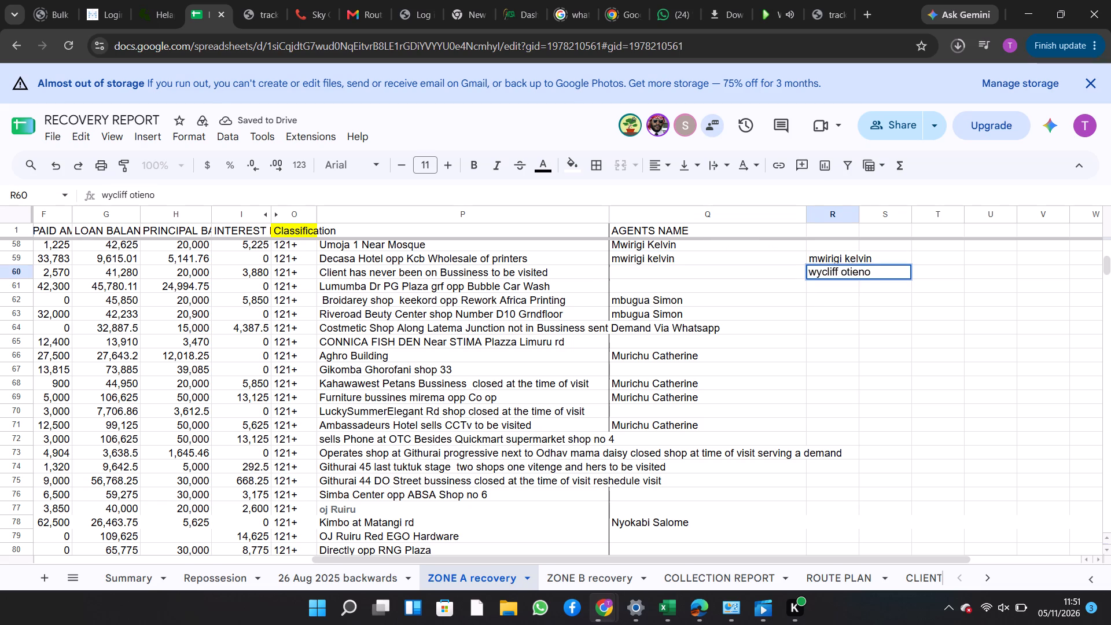
drag(873, 274, 808, 274)
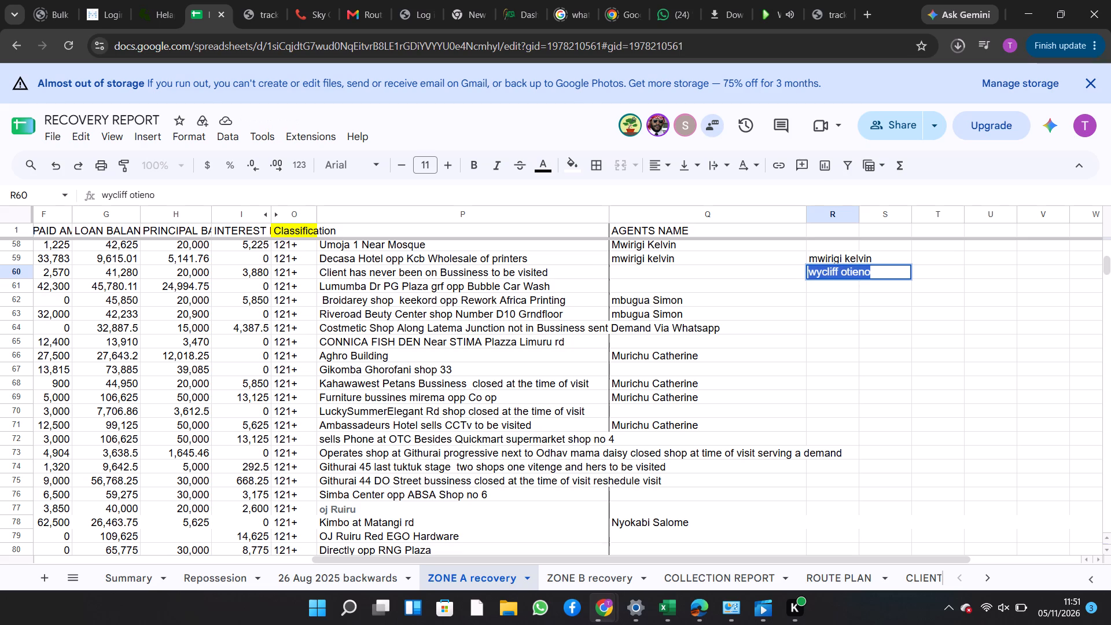
key(ctrl+c)
double_click(650, 271)
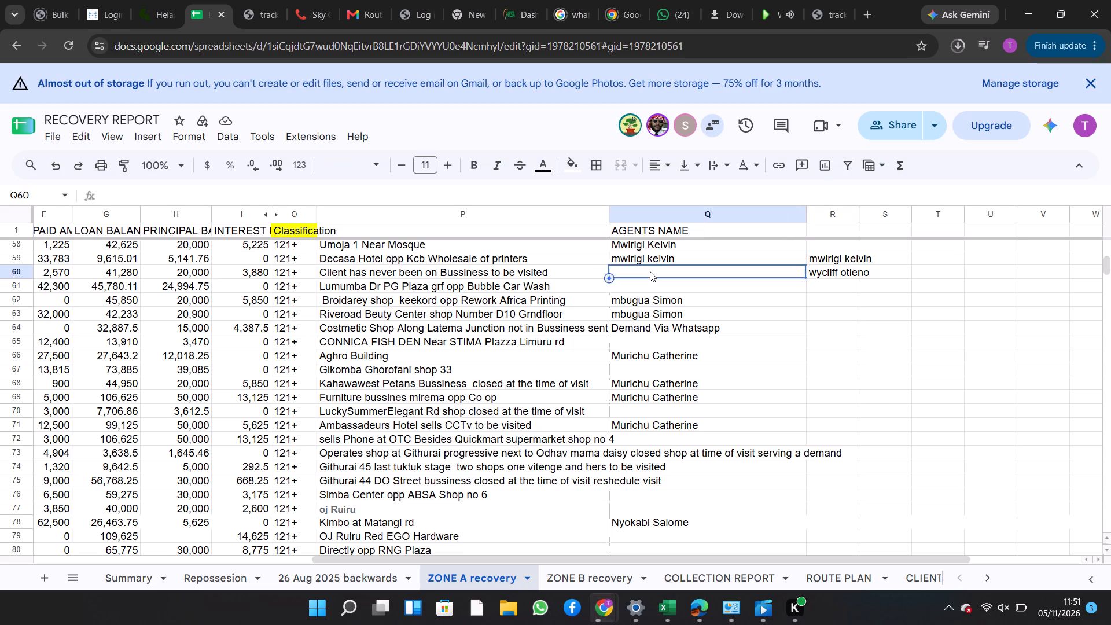
key(ctrl+v)
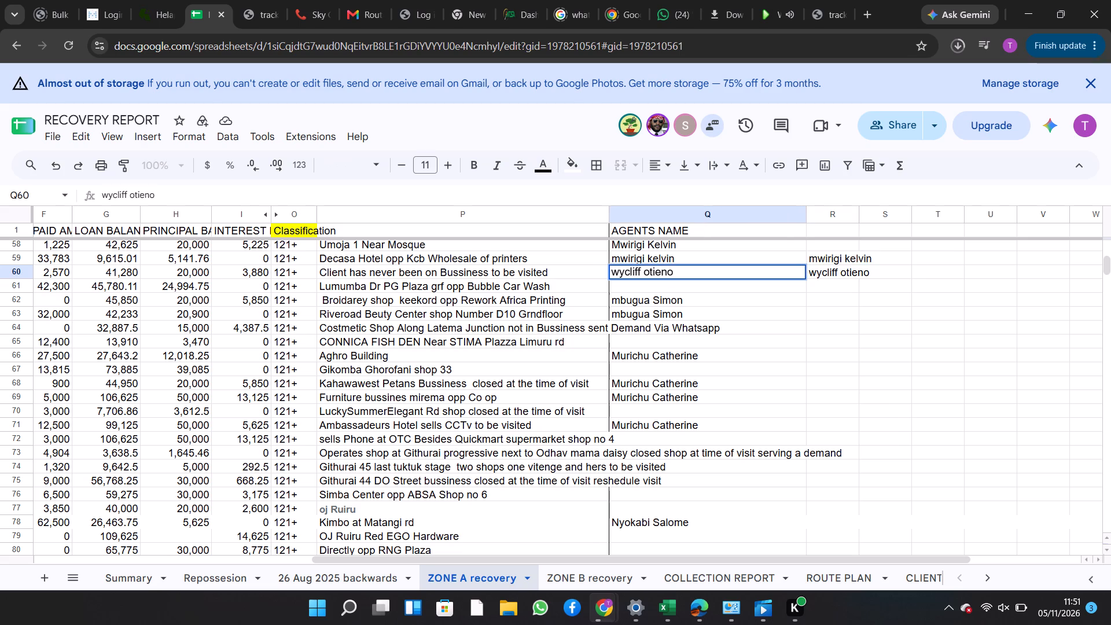
Clear the duplicate agent name from cell R60.
double_click(872, 271)
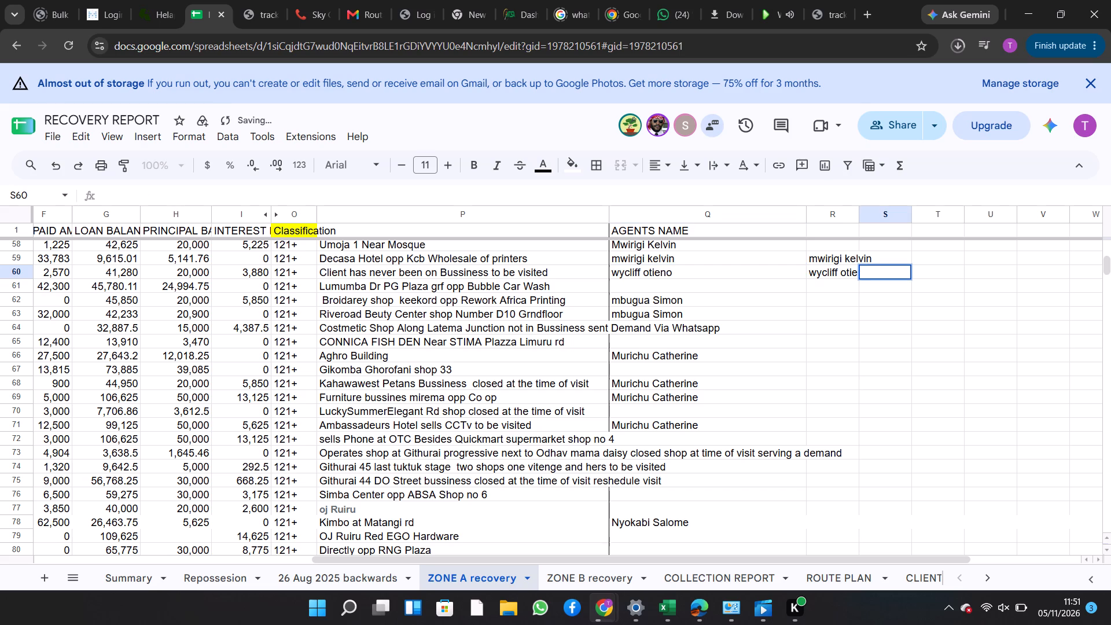
key(BackSpace)
key(BackSpace)
double_click(829, 273)
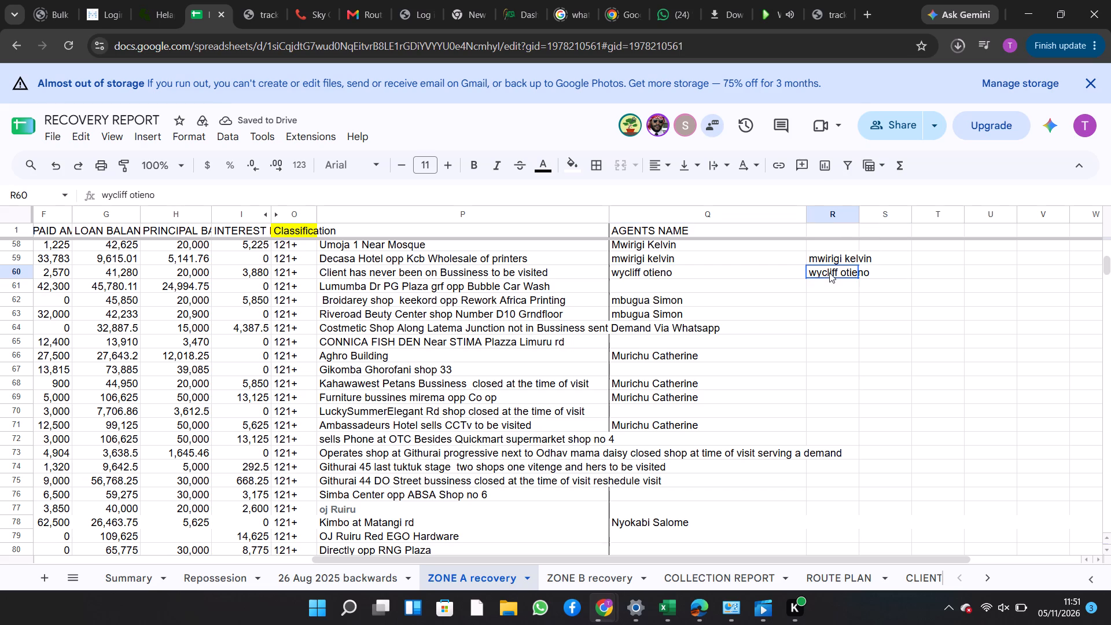
key(BackSpace)
key(BackSpace)
key(BackSpace)
key(BackSpace)
key(BackSpace)
key(BackSpace)
key(BackSpace)
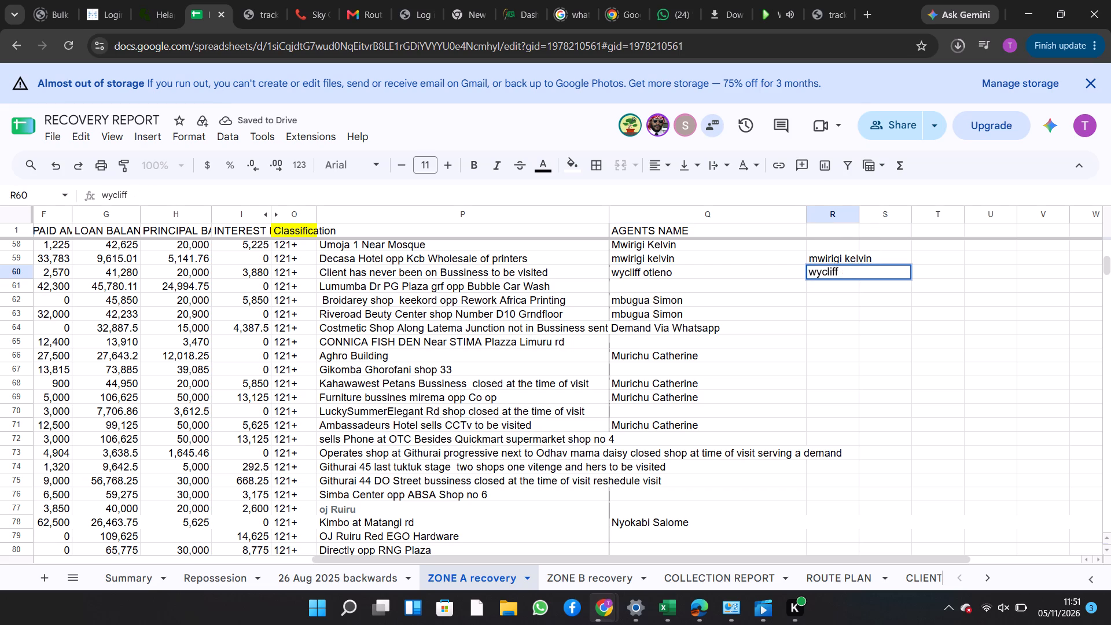
key(BackSpace)
key(BackSpace)
key(BackSpace)
key(BackSpace)
key(BackSpace)
key(BackSpace)
key(BackSpace)
key(BackSpace)
Clear the duplicate agent name from cell R59.
double_click(845, 256)
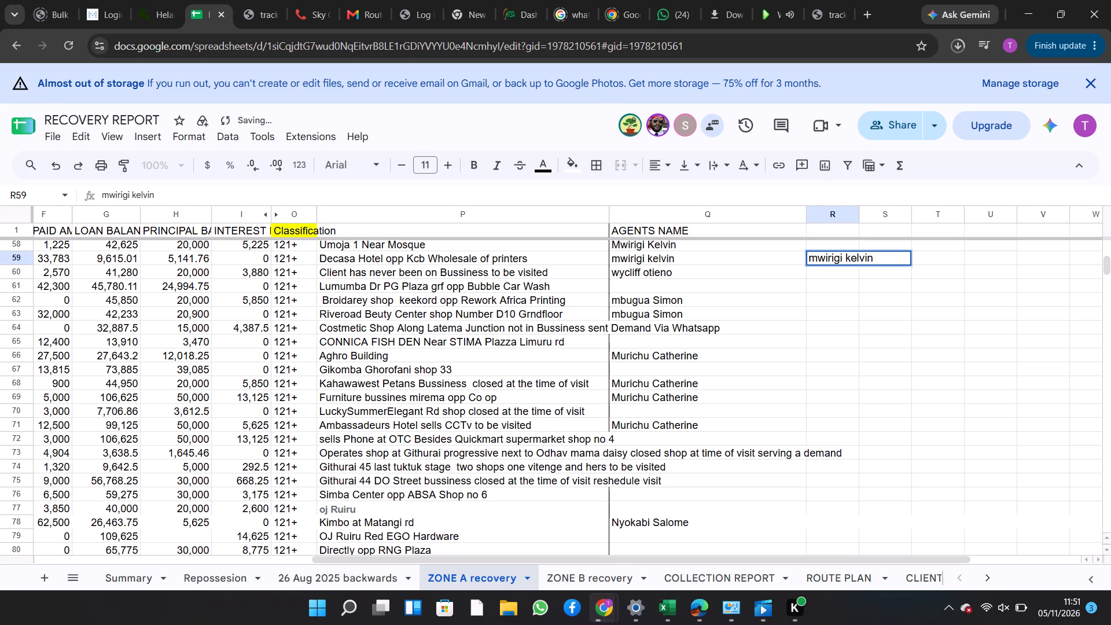
key(BackSpace)
key(BackSpace)
key(BackSpace)
key(BackSpace)
key(BackSpace)
key(BackSpace)
key(BackSpace)
key(BackSpace)
key(BackSpace)
key(BackSpace)
key(BackSpace)
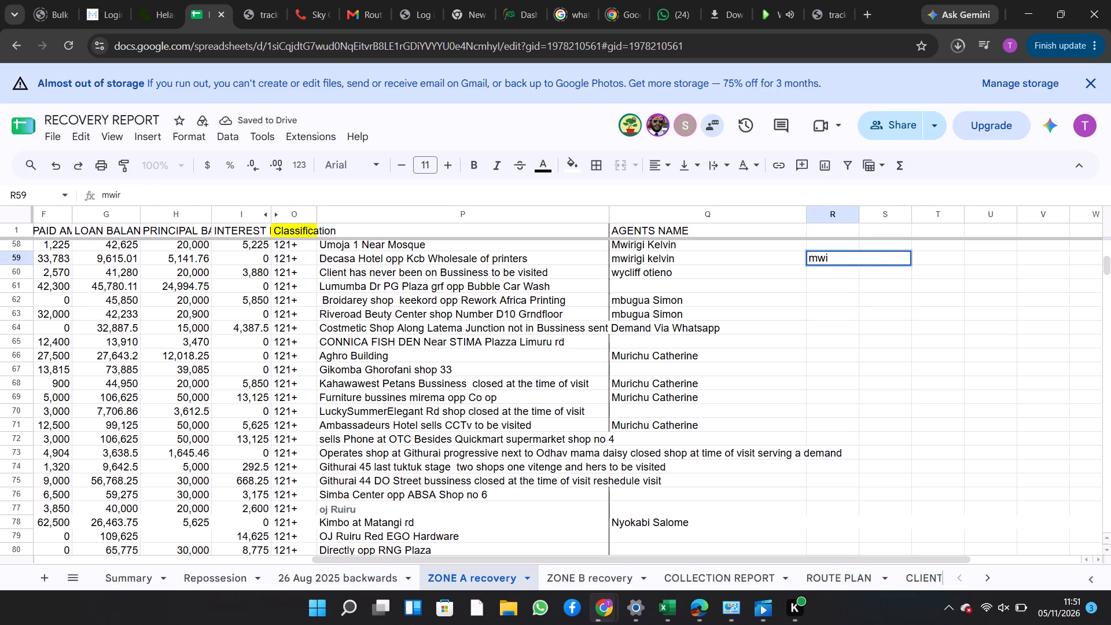
key(BackSpace)
key(BackSpace)
key(BackSpace)
key(BackSpace)
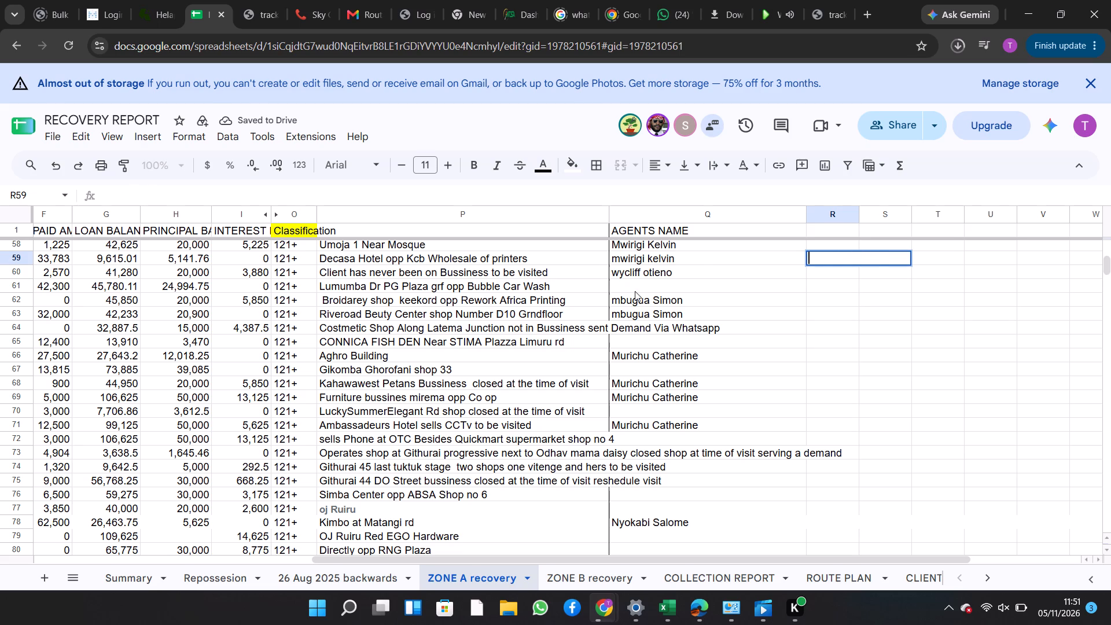
Copy the client name from cell B61 and search the Helaplus client list for it.
double_click(638, 284)
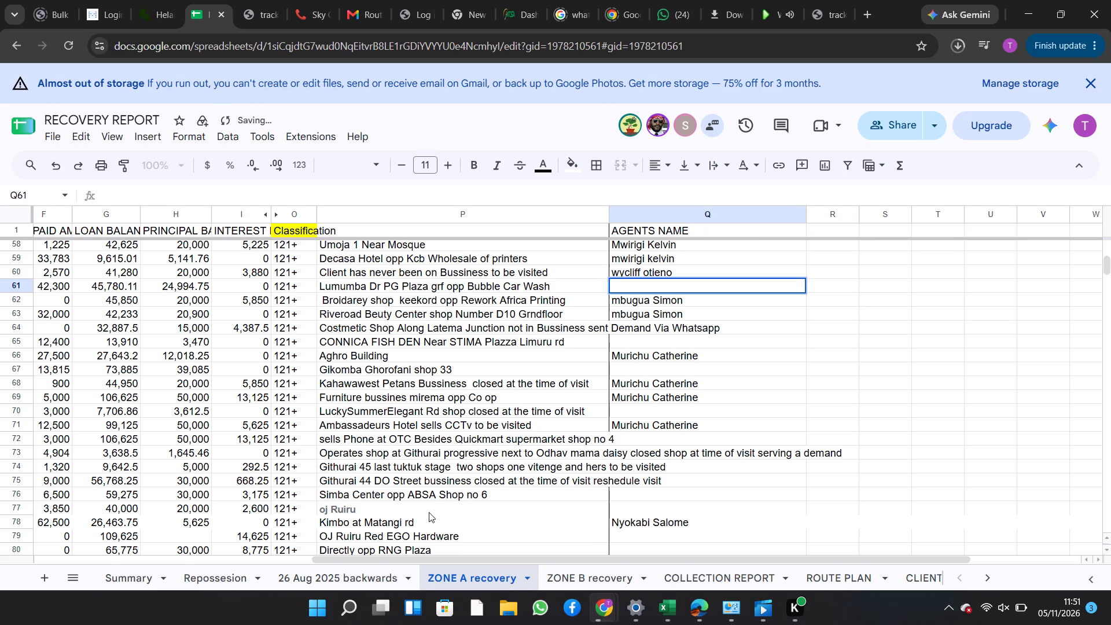
drag(409, 558, 318, 568)
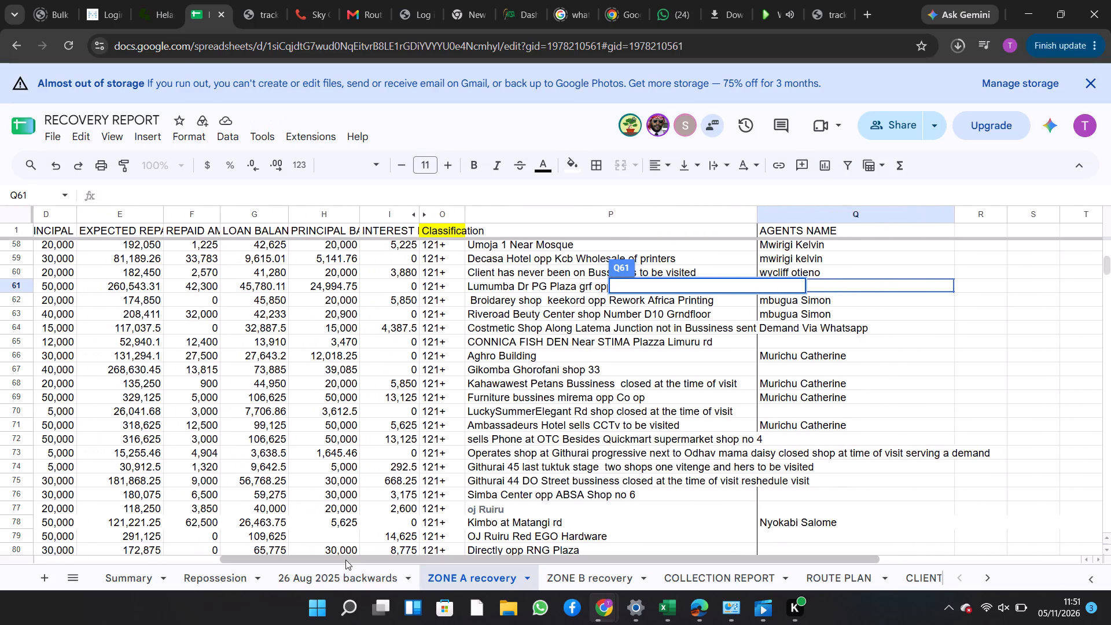
drag(345, 560, 205, 564)
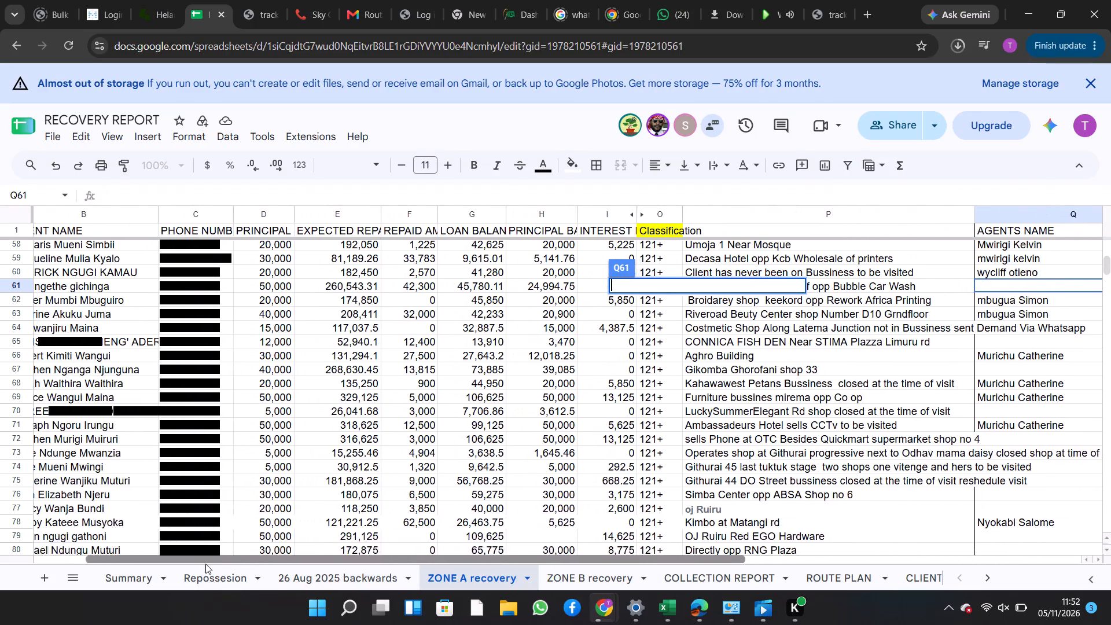
drag(205, 564, 204, 564)
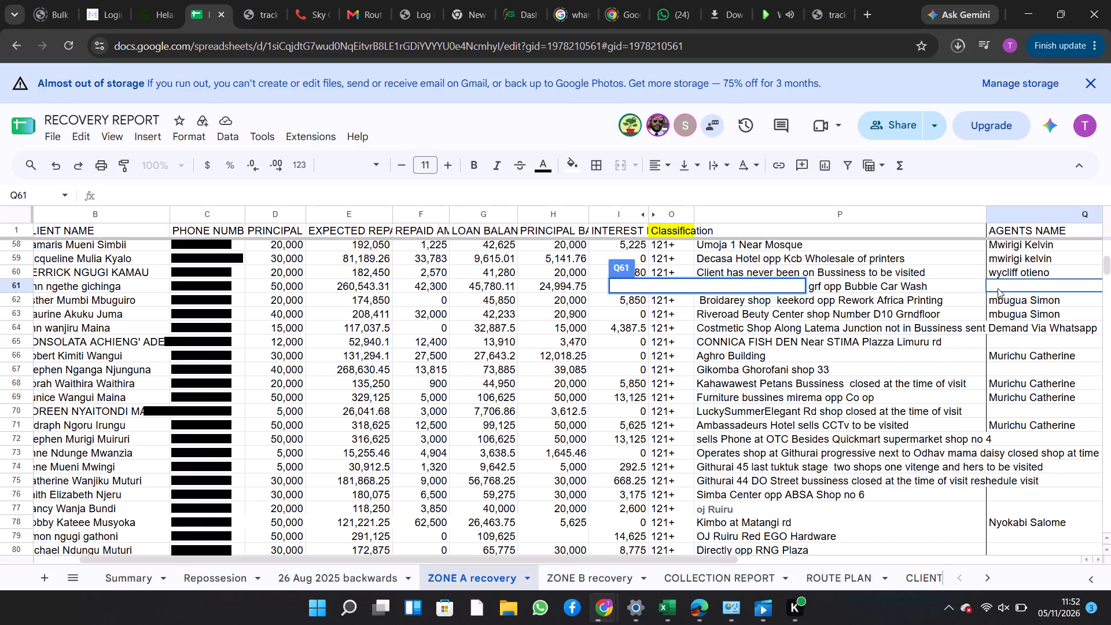
click(998, 288)
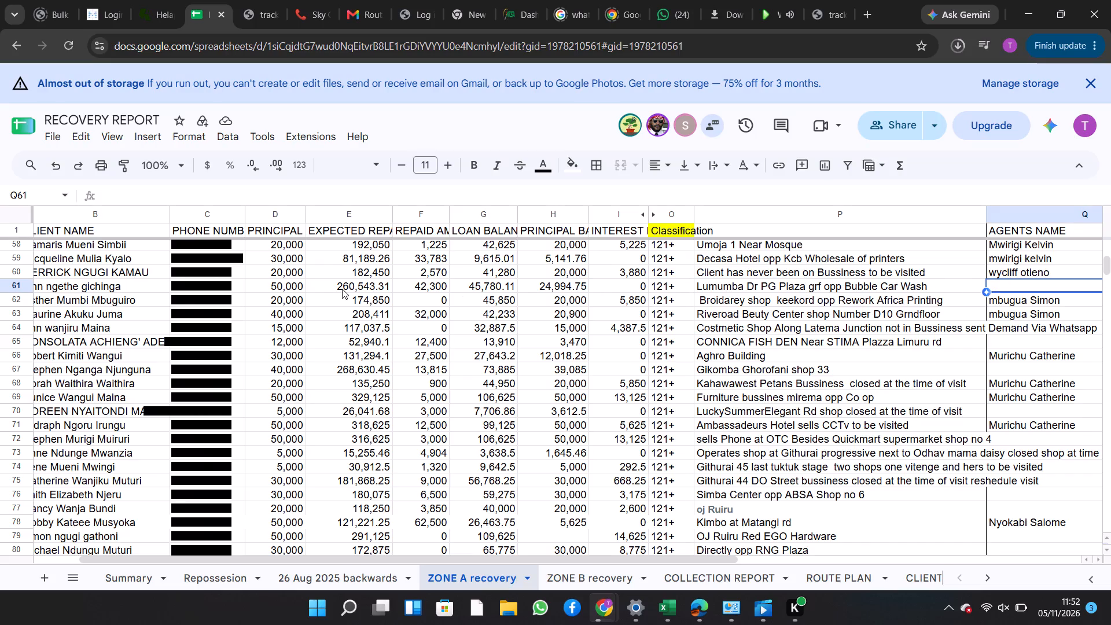
double_click(133, 284)
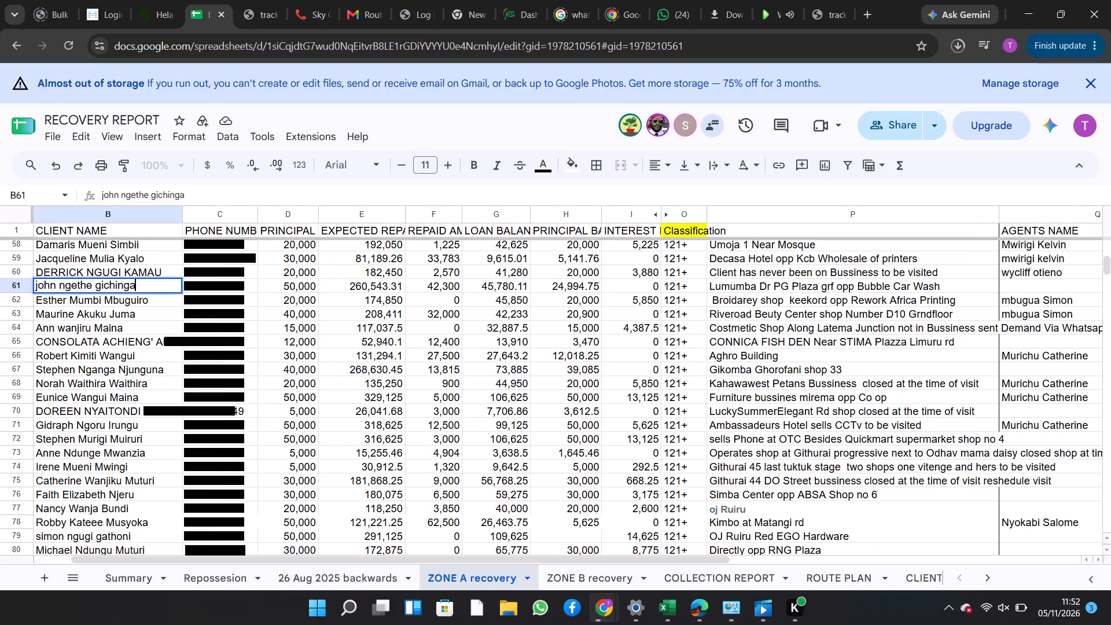
drag(139, 284, 38, 289)
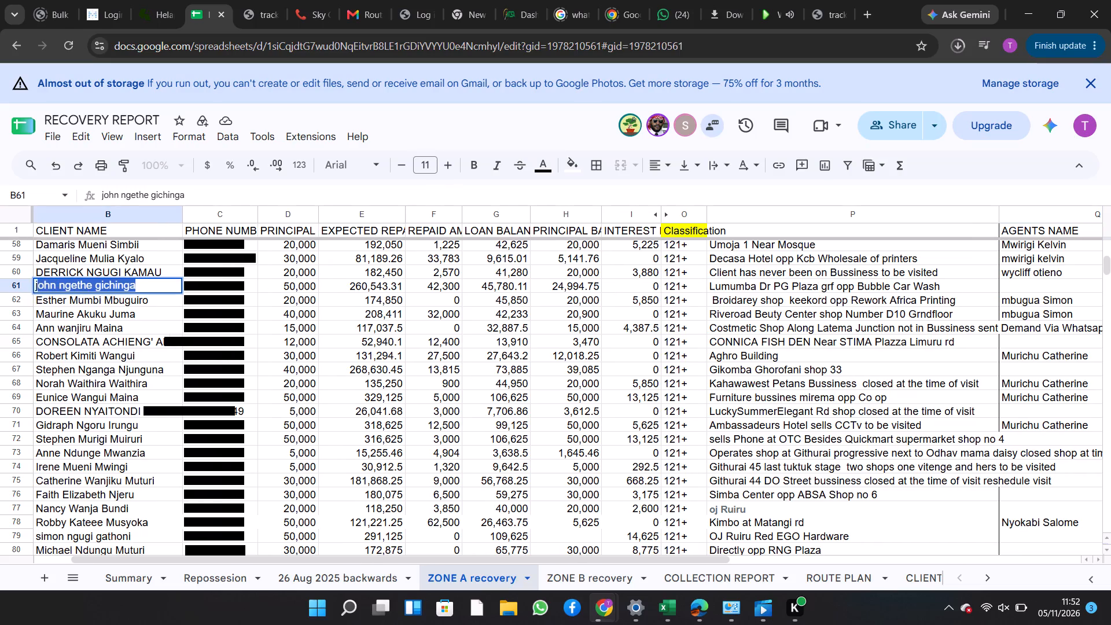
key(ctrl+c)
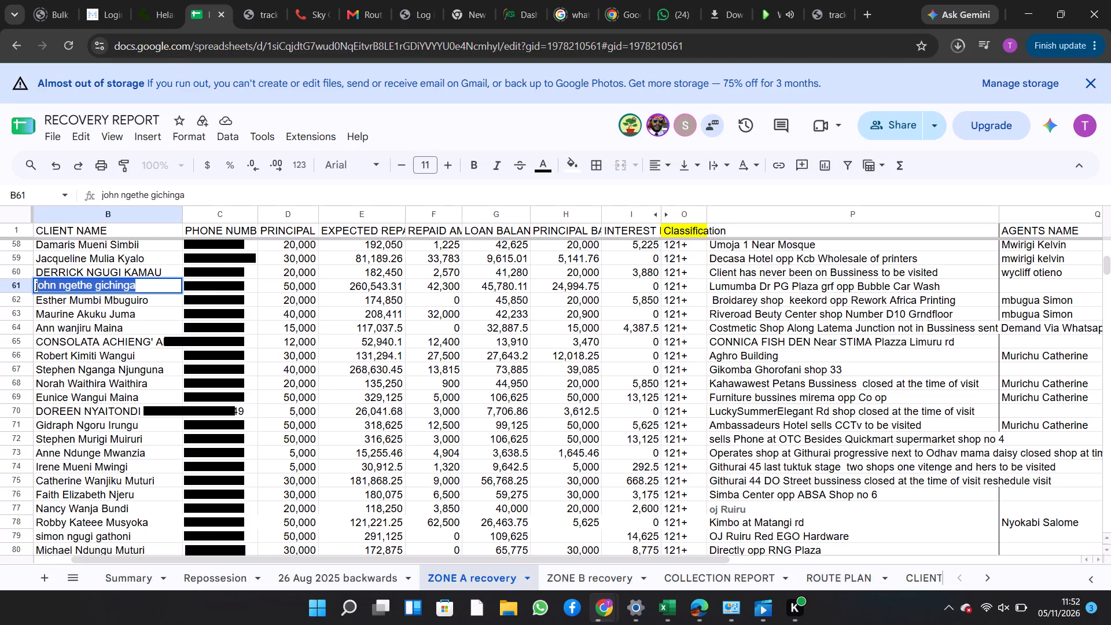
click(168, 12)
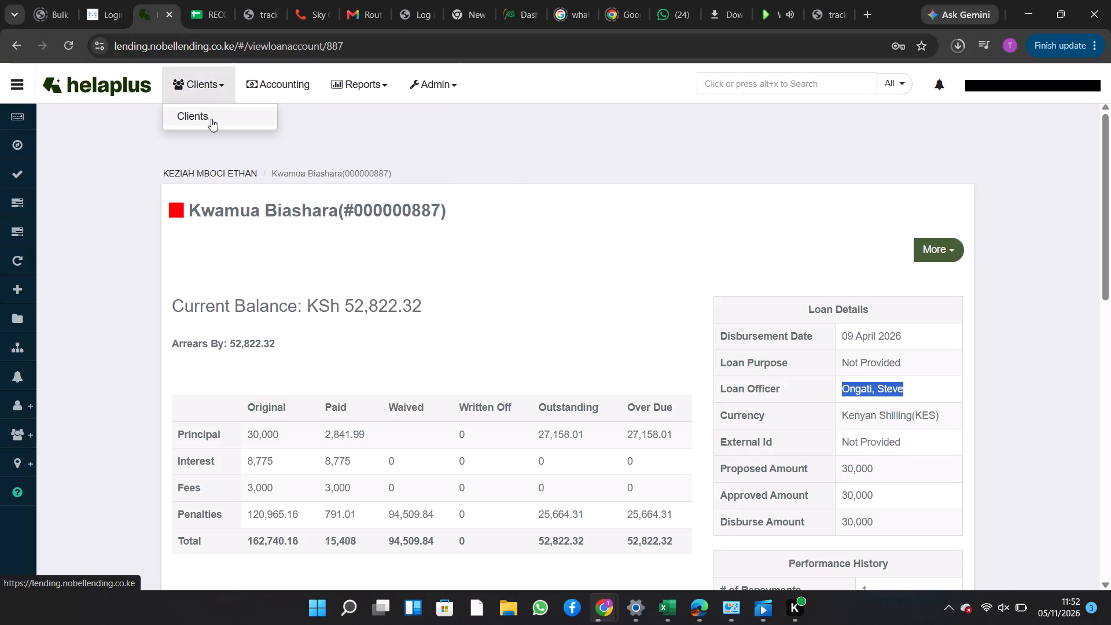
click(213, 118)
click(413, 246)
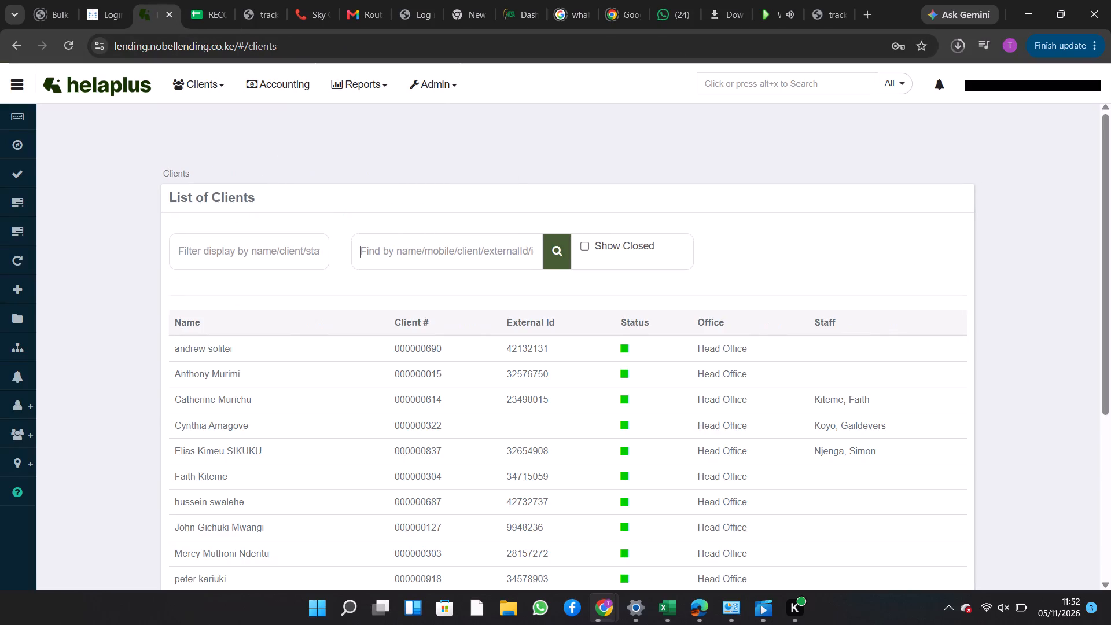
key(ctrl+v)
click(560, 245)
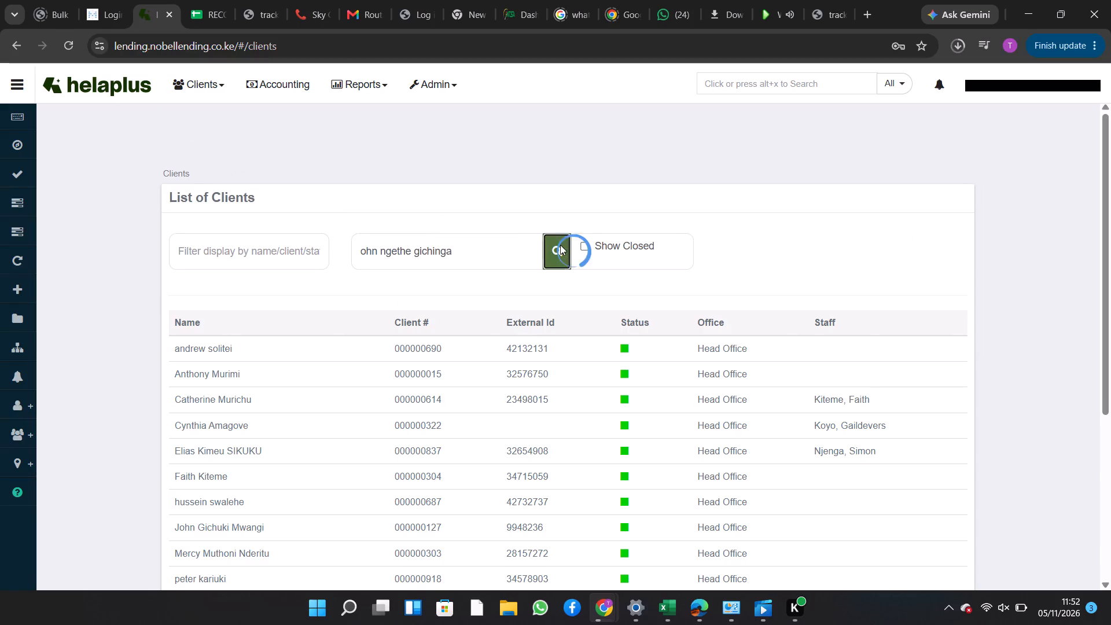
Open that client's Kwamua Biashara loan in Helaplus and copy its loan officer into AGENTS NAME cell Q61 of the recovery sheet.
double_click(209, 354)
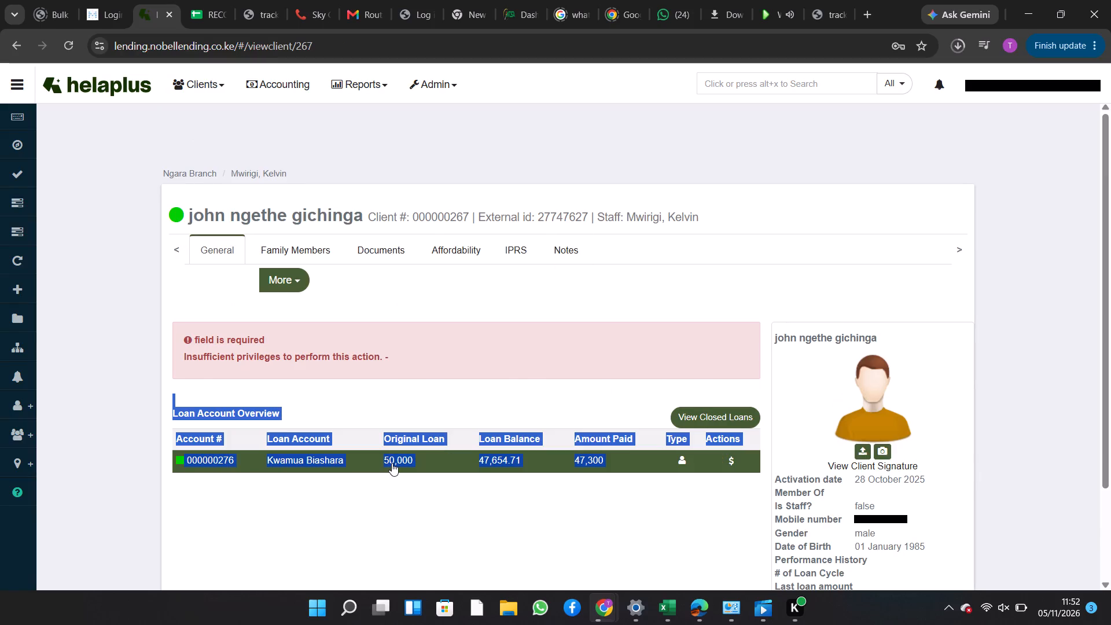
double_click(392, 463)
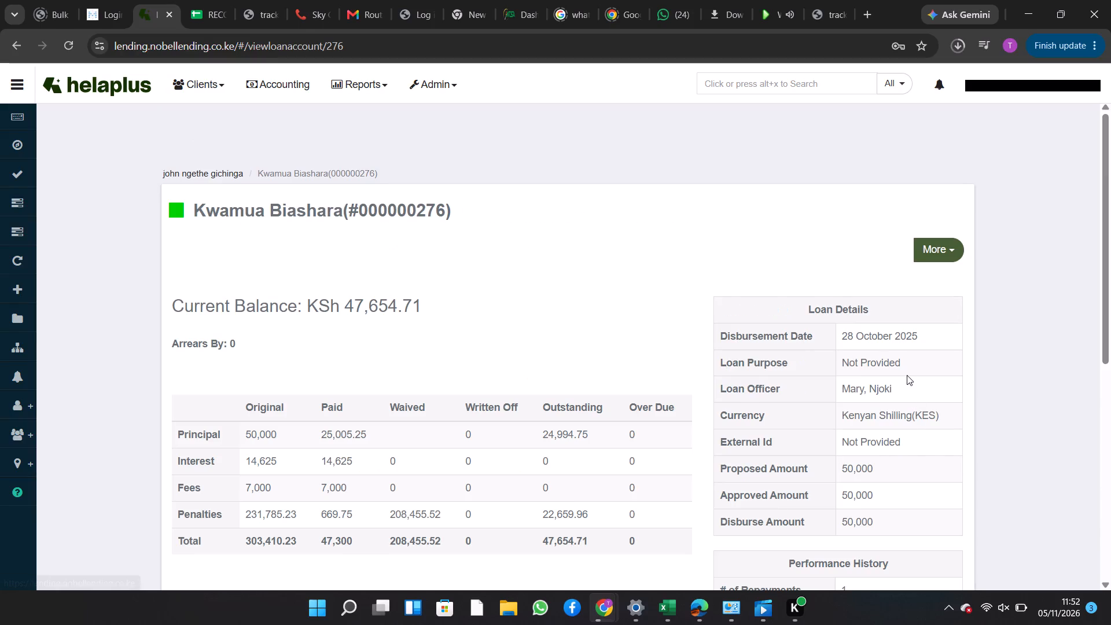
drag(893, 388, 822, 388)
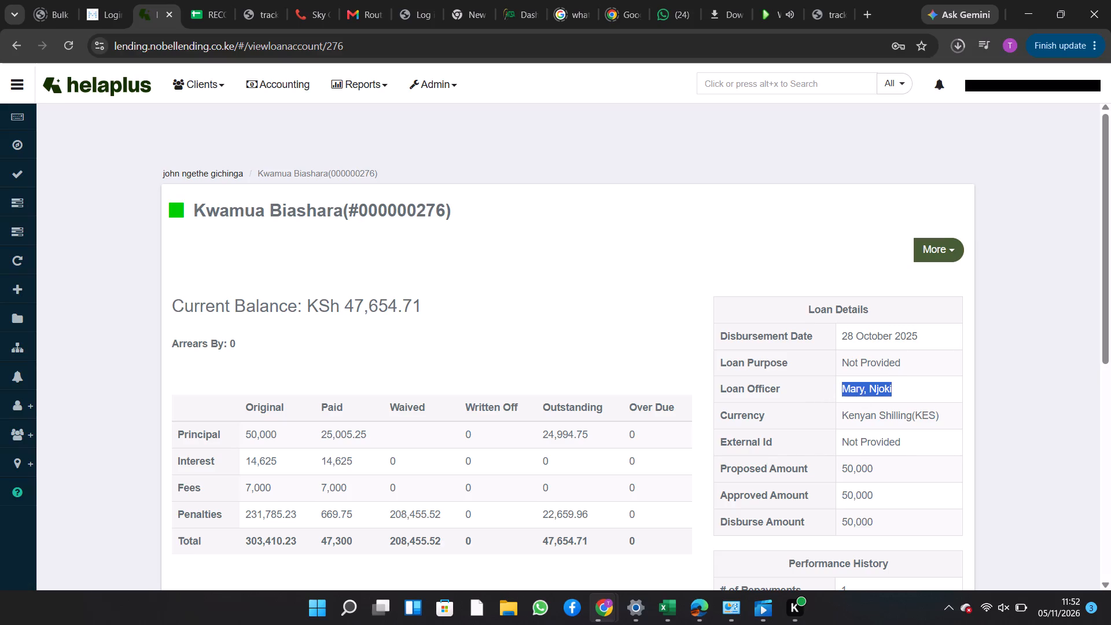
key(ctrl+c)
click(215, 3)
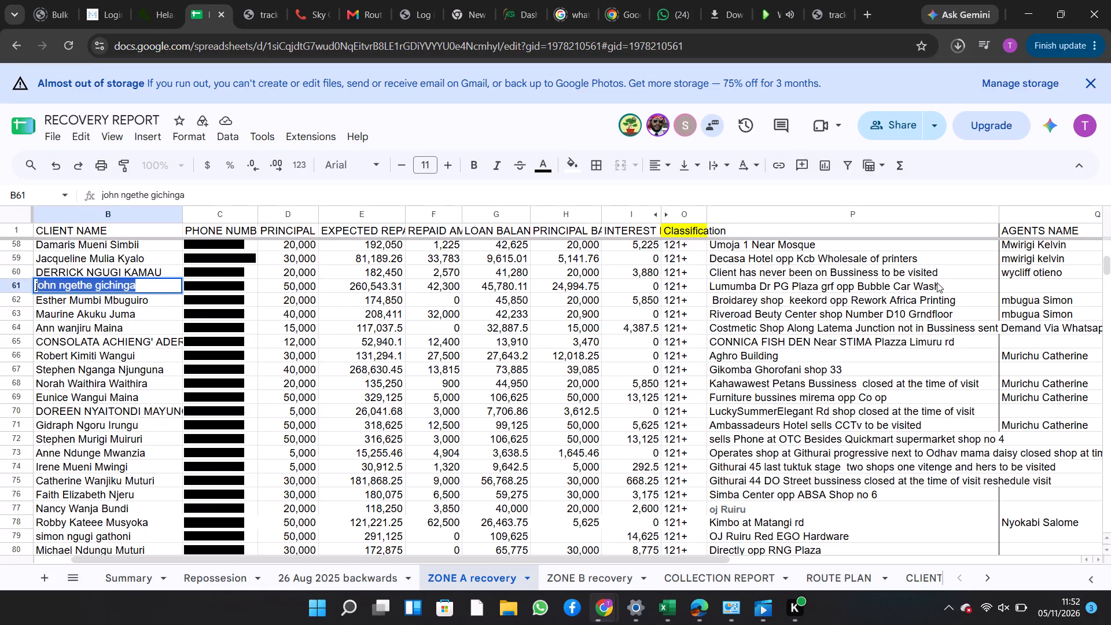
click(1005, 284)
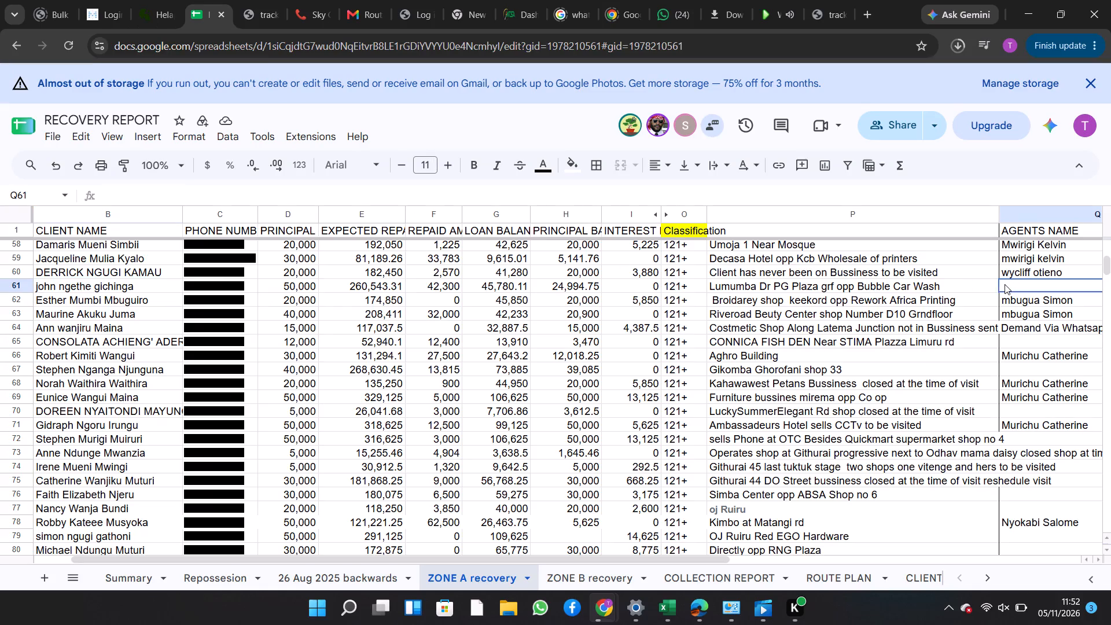
key(ctrl+v)
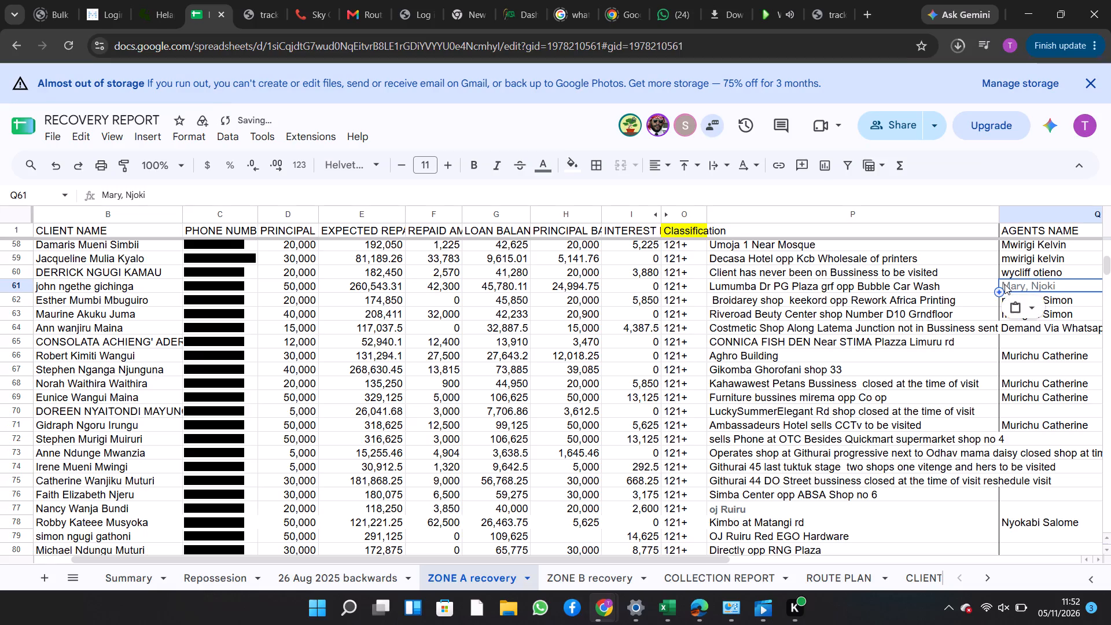
key(Return)
key(Return)
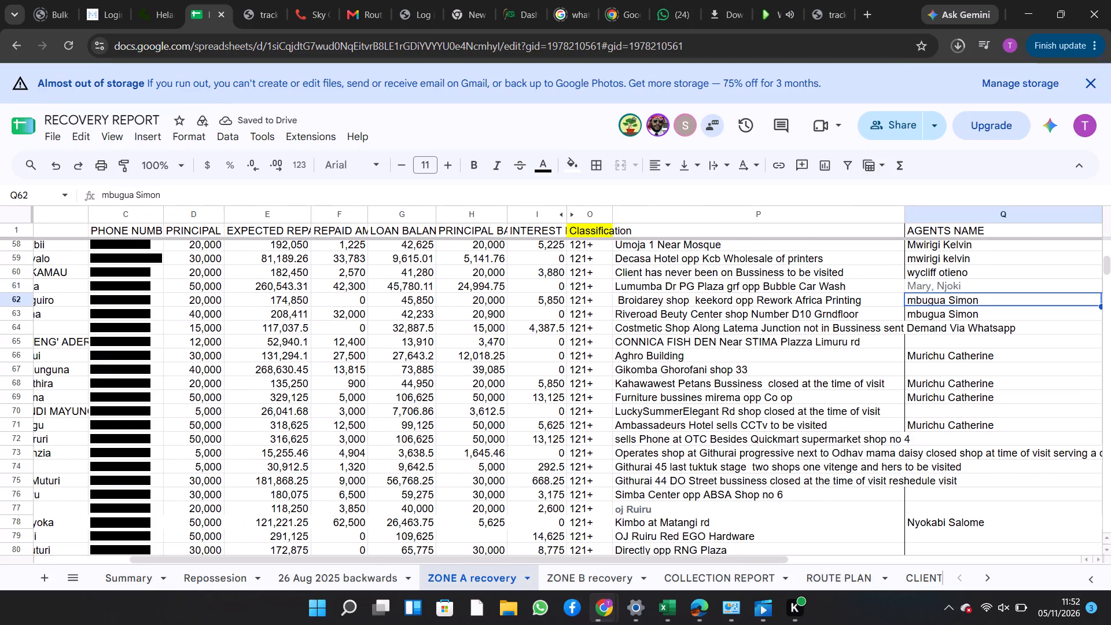
Copy the client name from cell B65 and search the Helaplus client list for it.
double_click(928, 336)
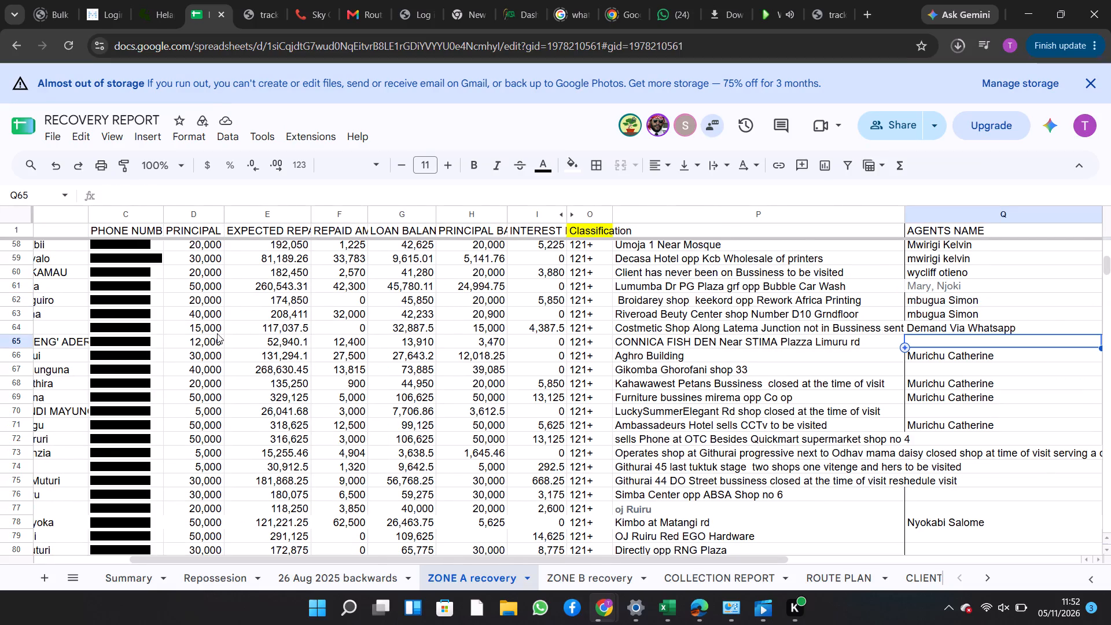
double_click(61, 341)
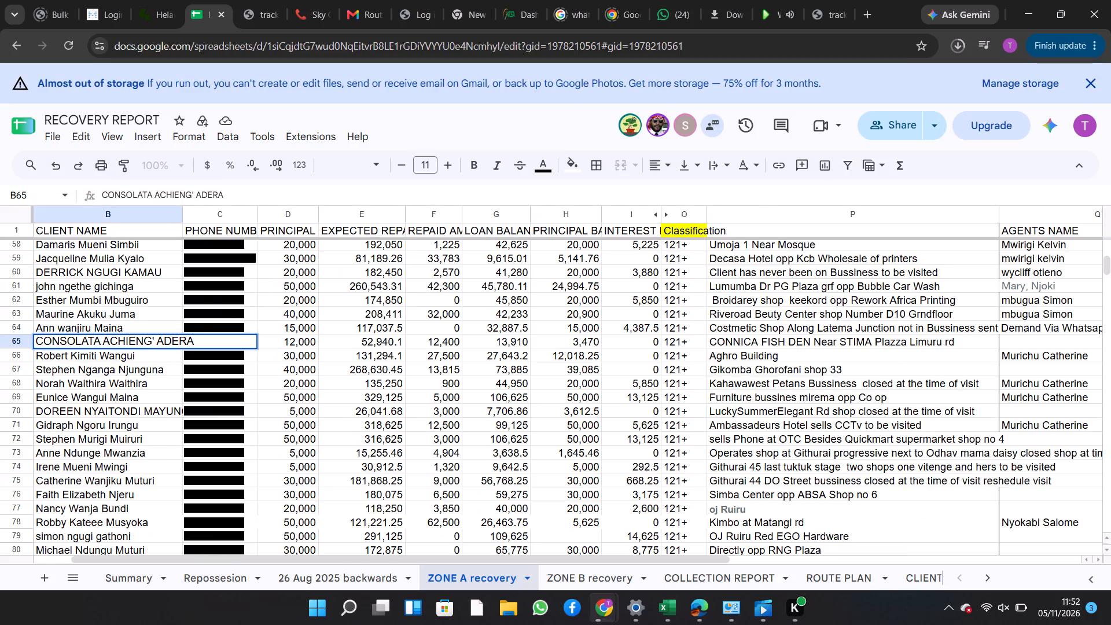
drag(197, 344, 28, 346)
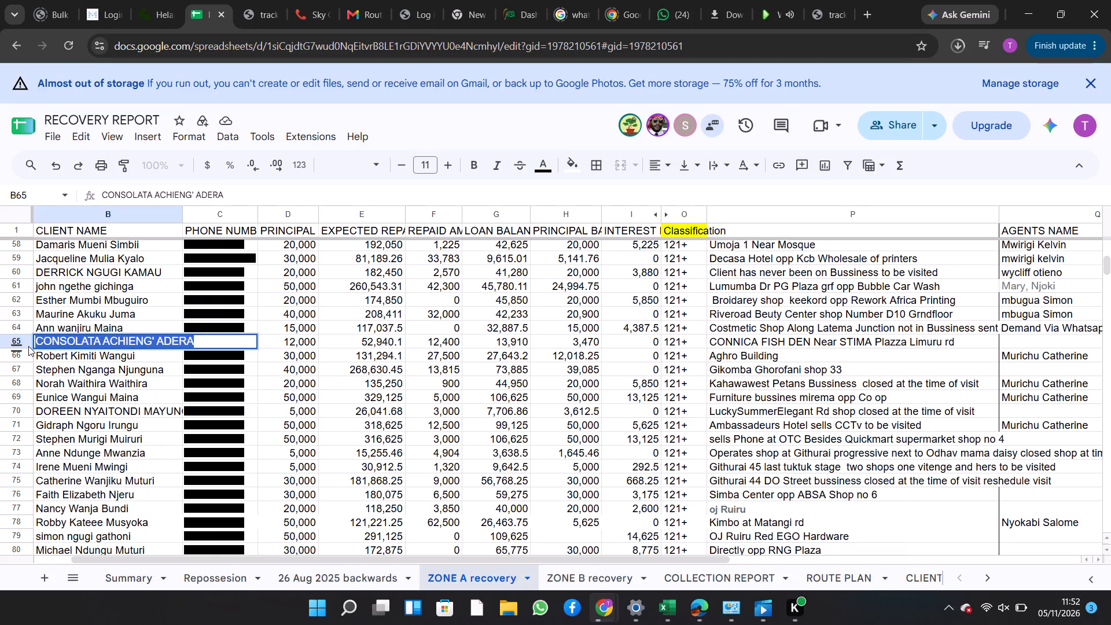
key(ctrl+c)
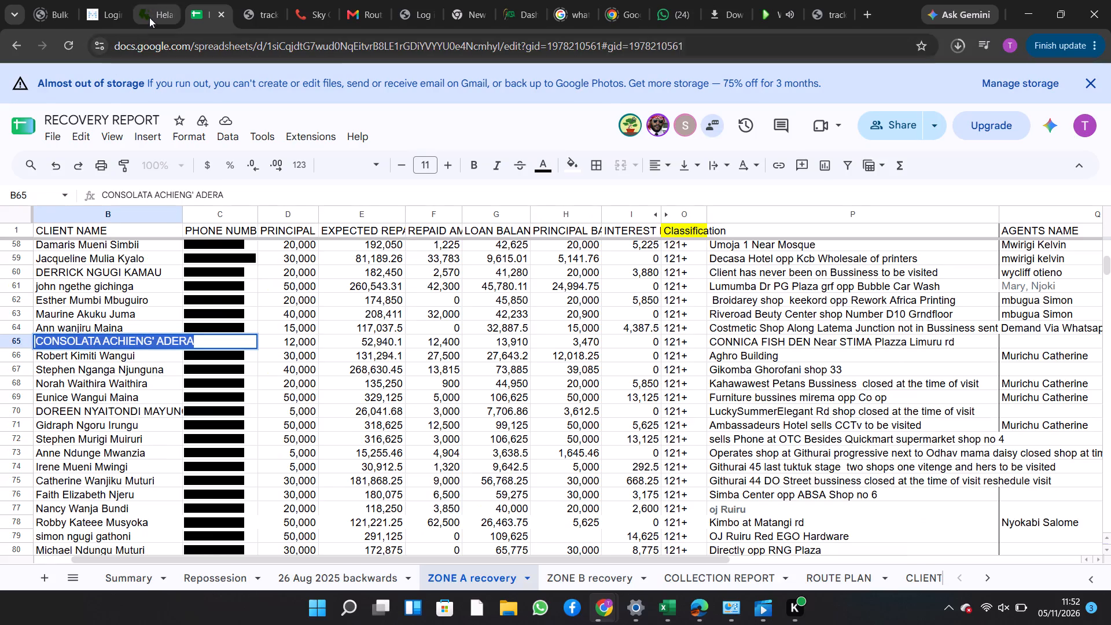
click(149, 18)
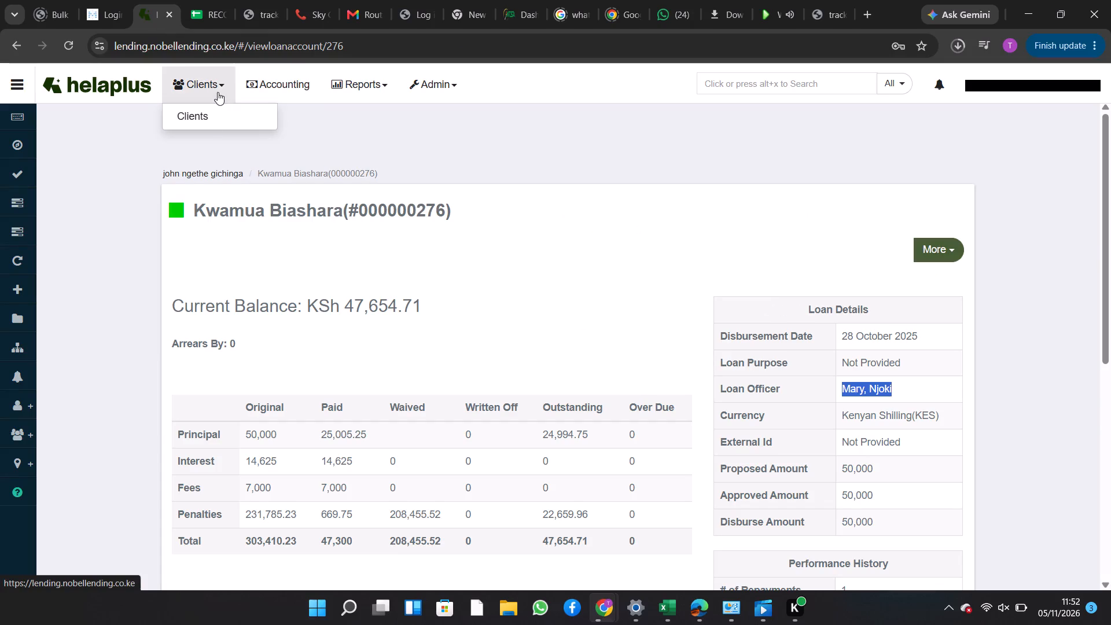
click(217, 115)
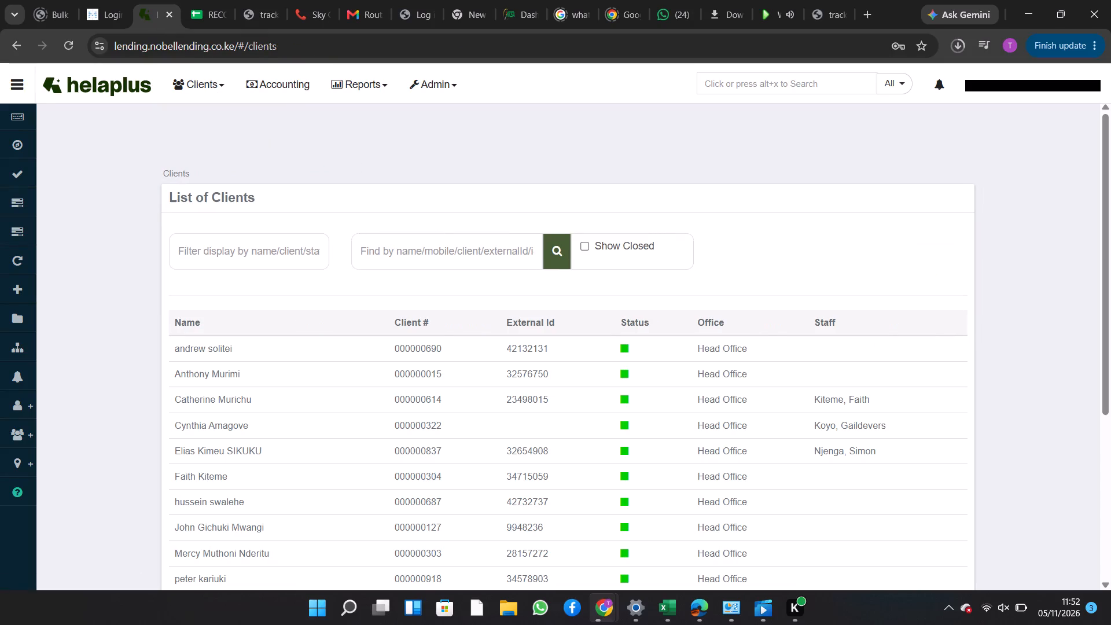
click(417, 252)
key(ctrl+v)
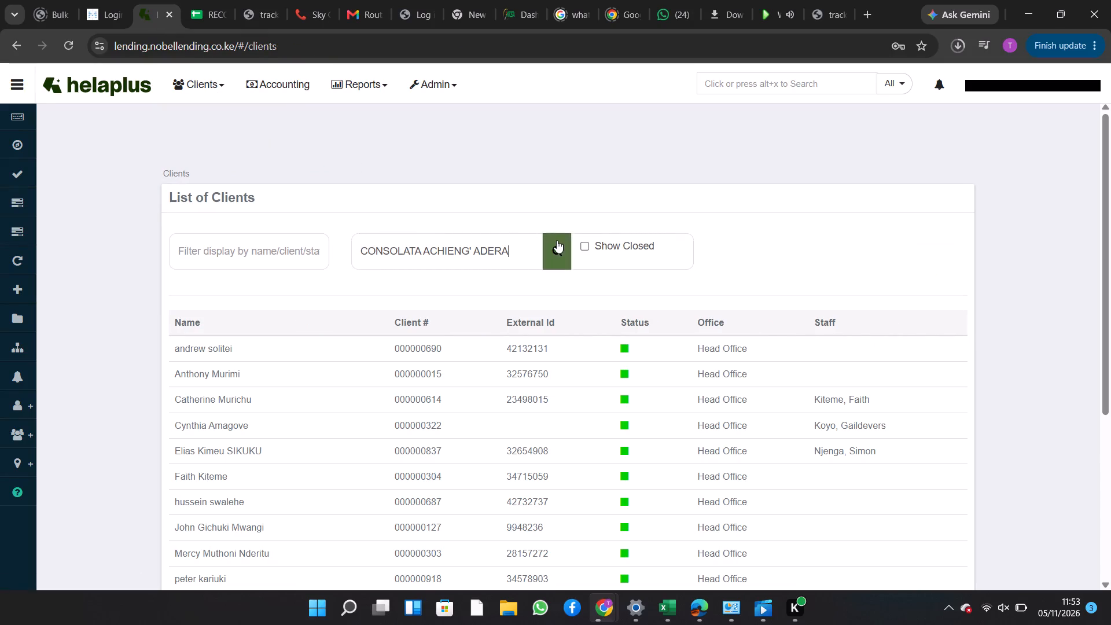
click(557, 240)
Open that client's Kwamua Biashara Plus loan in Helaplus and copy its loan officer into AGENTS NAME cell Q65 of the recovery sheet.
click(266, 347)
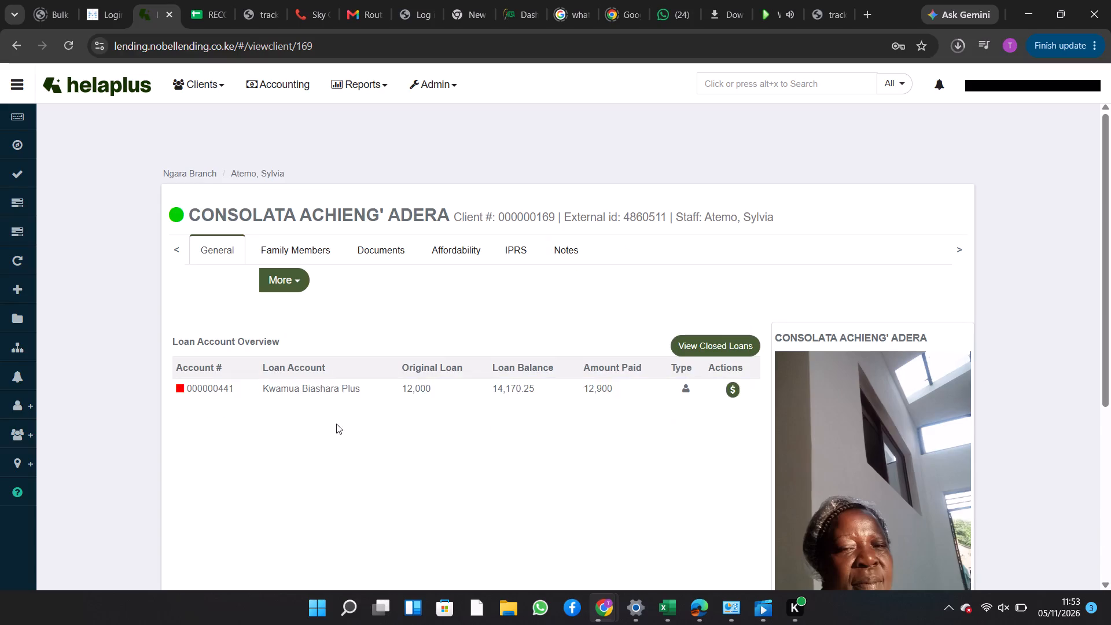
click(351, 396)
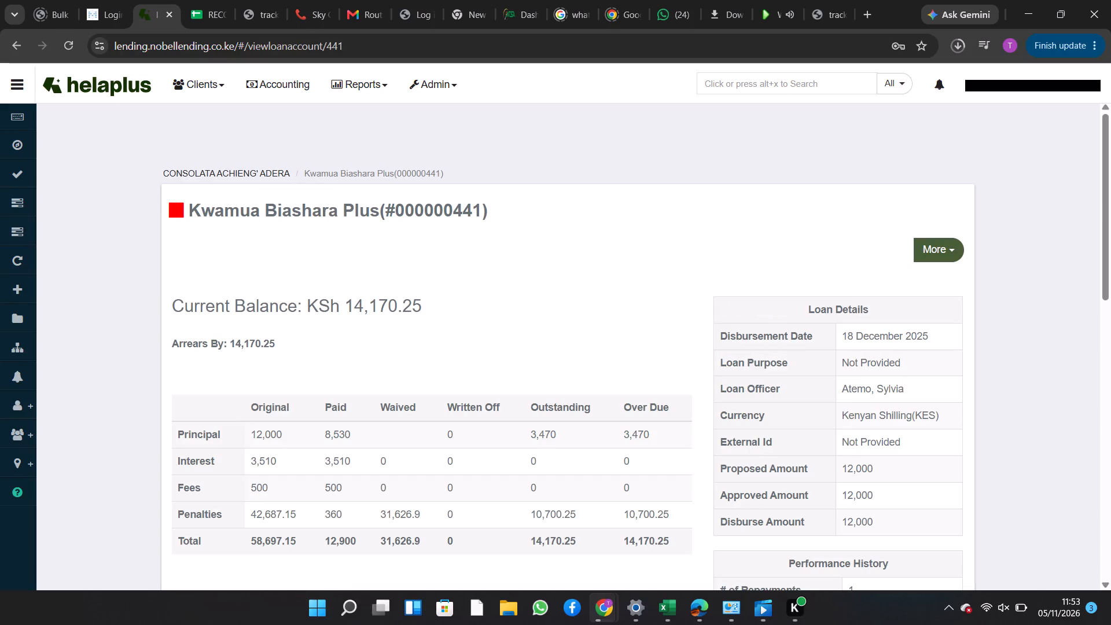
drag(904, 385, 843, 396)
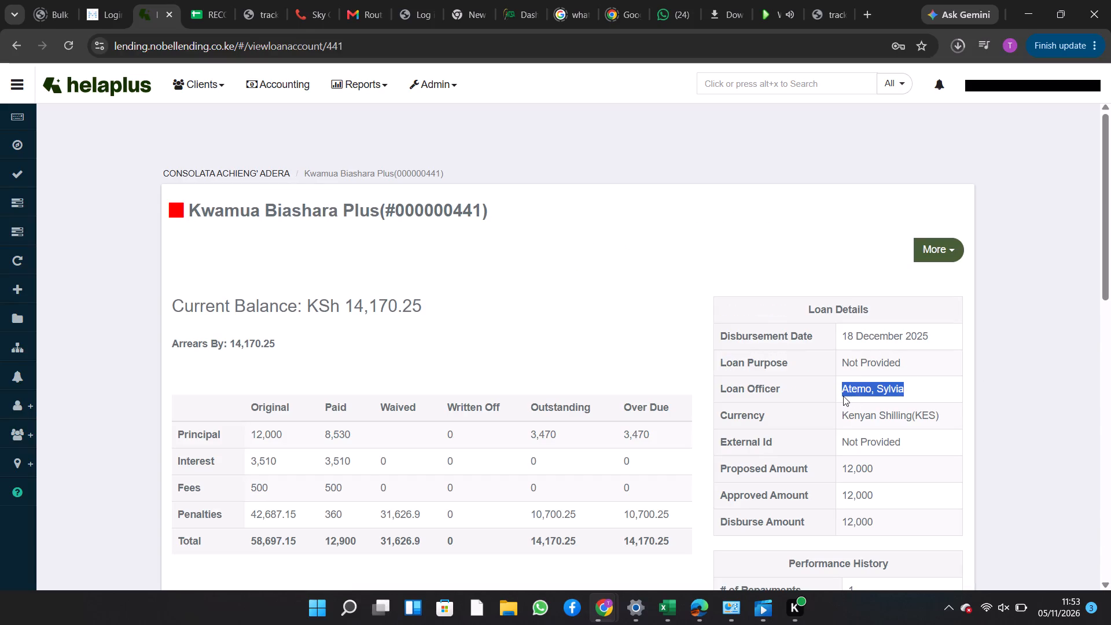
key(ctrl+c)
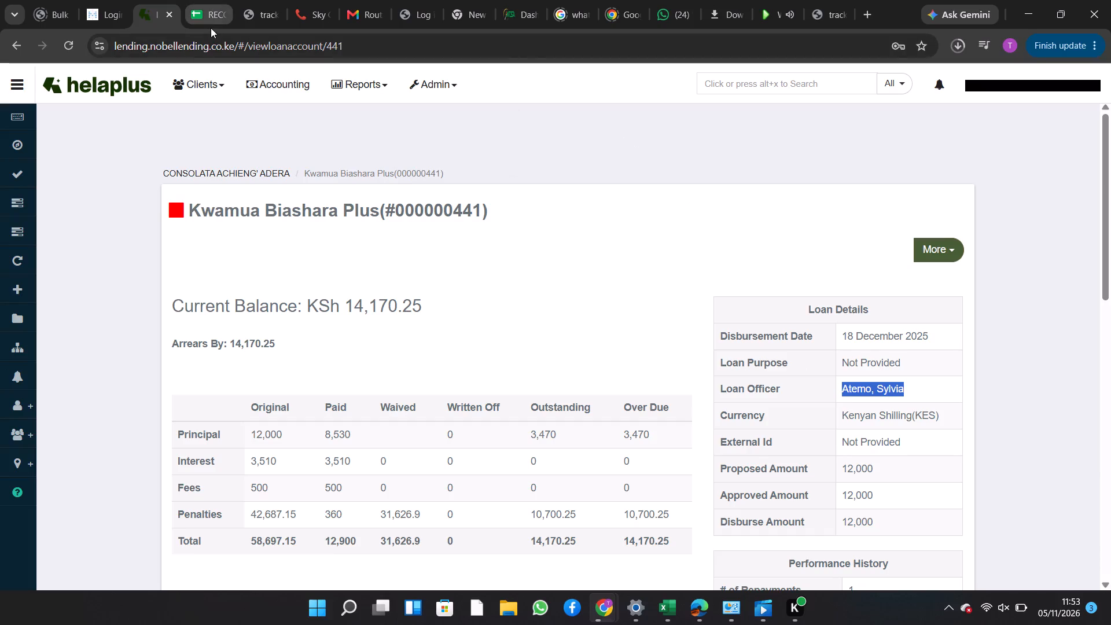
click(211, 28)
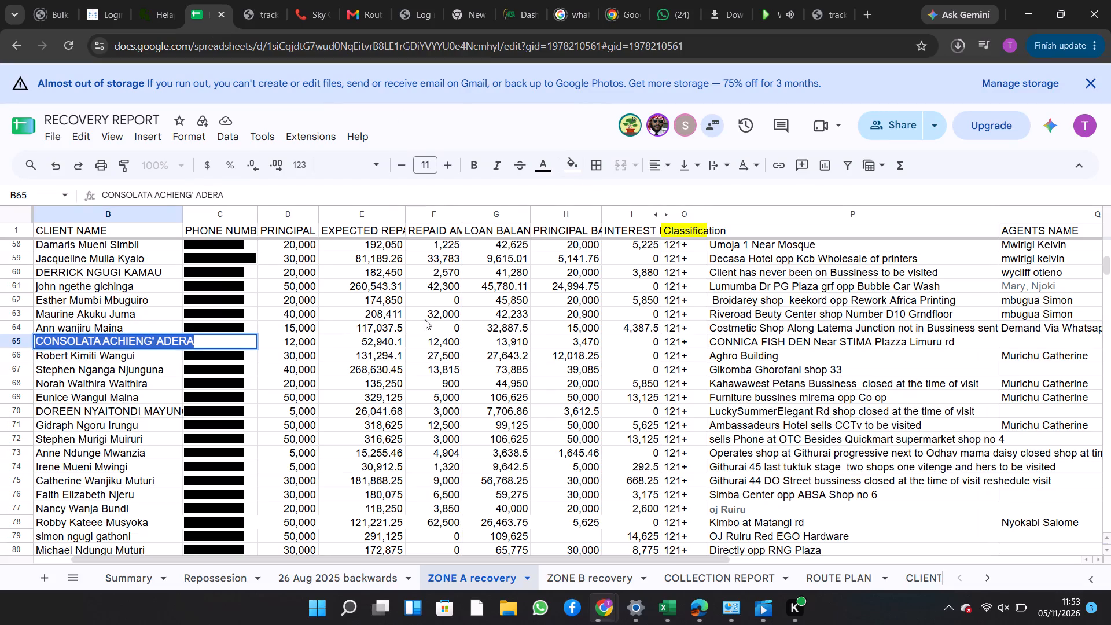
click(1016, 344)
key(ctrl+v)
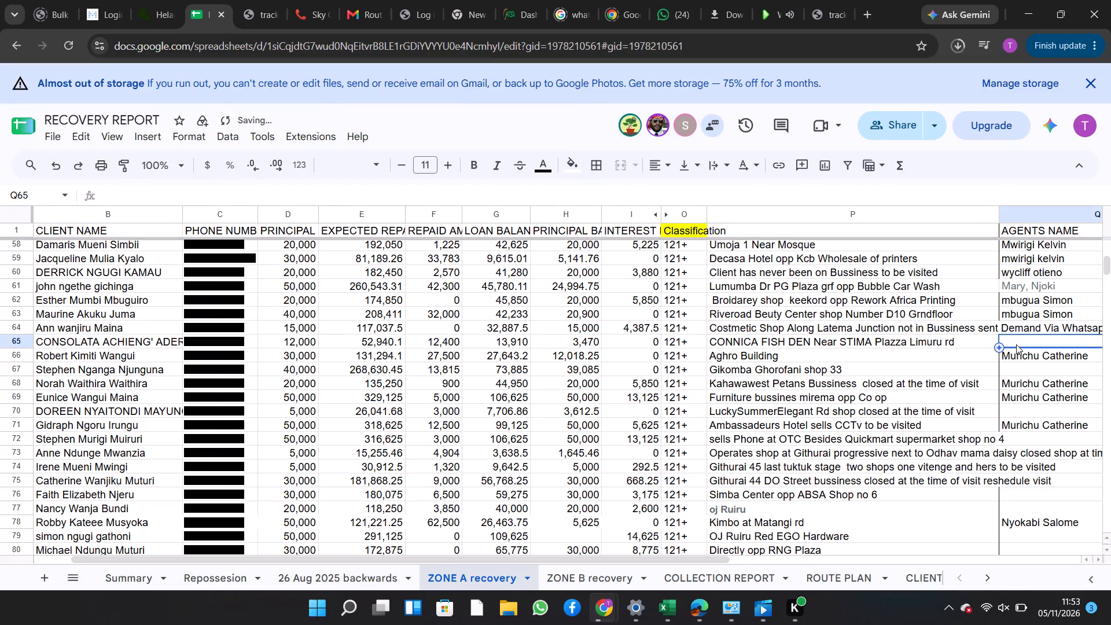
key(Return)
key(Return)
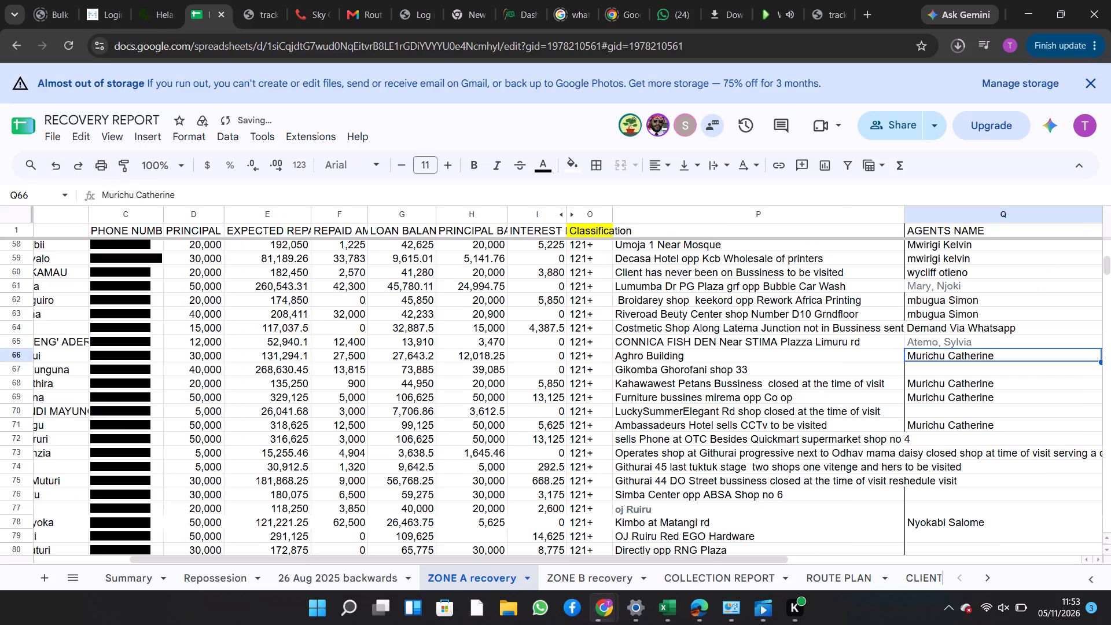
Copy the client name from cell B67 and search the Helaplus client list for it.
double_click(928, 365)
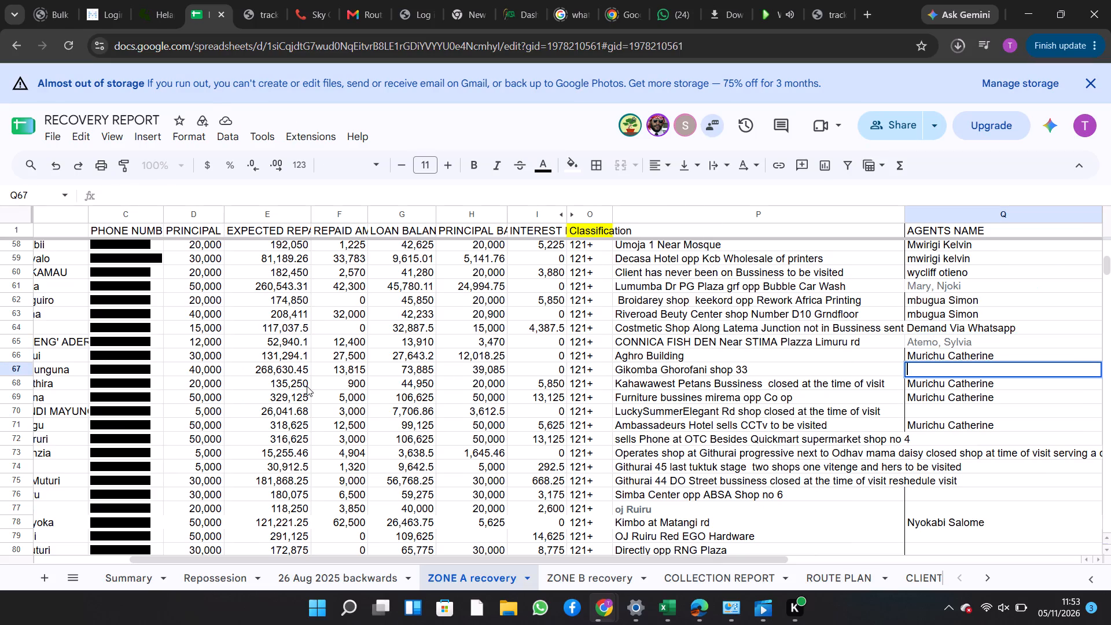
double_click(79, 367)
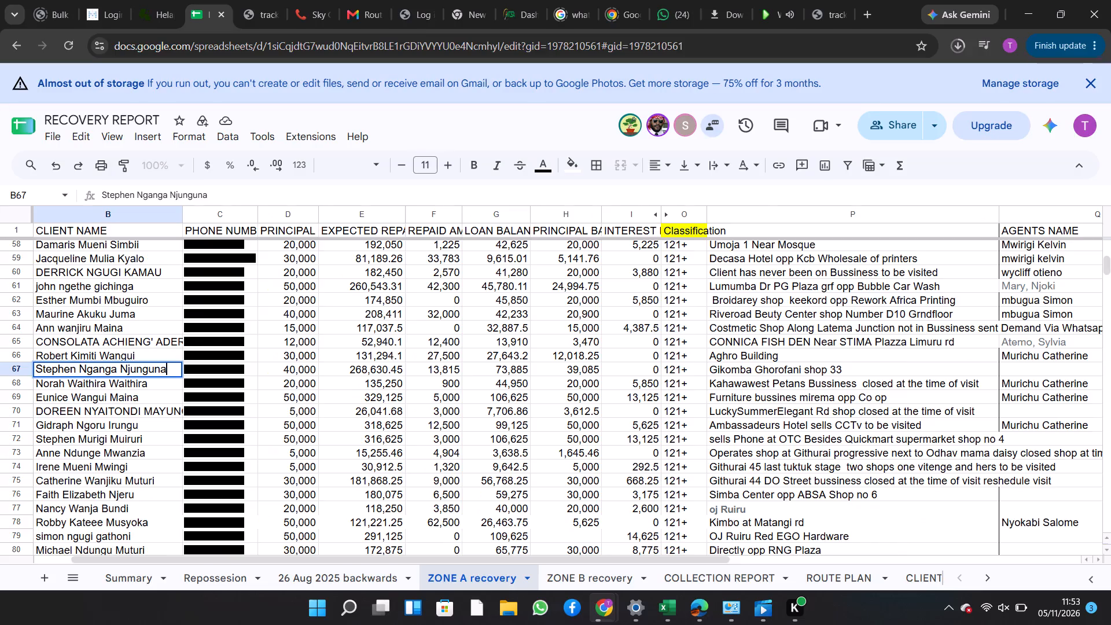
drag(171, 368, 27, 372)
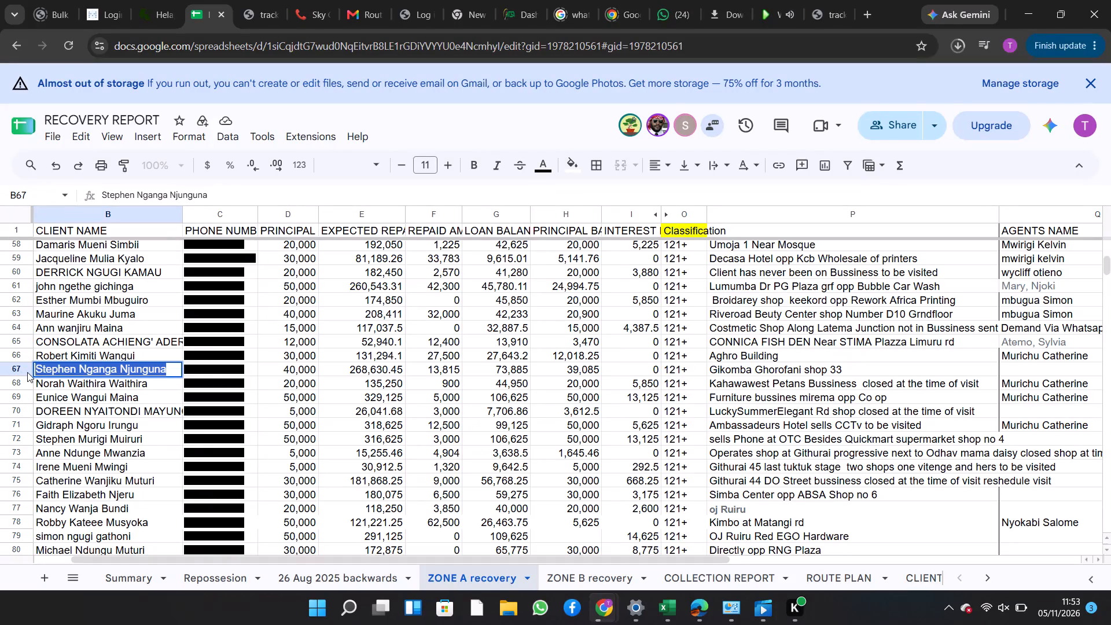
key(ctrl+c)
click(153, 16)
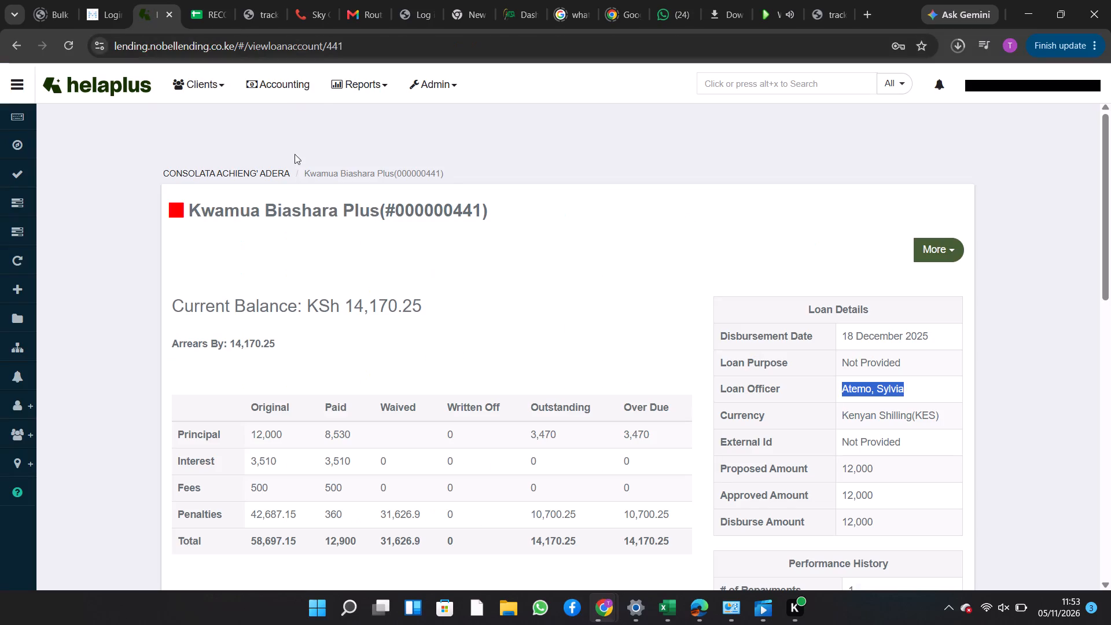
click(223, 119)
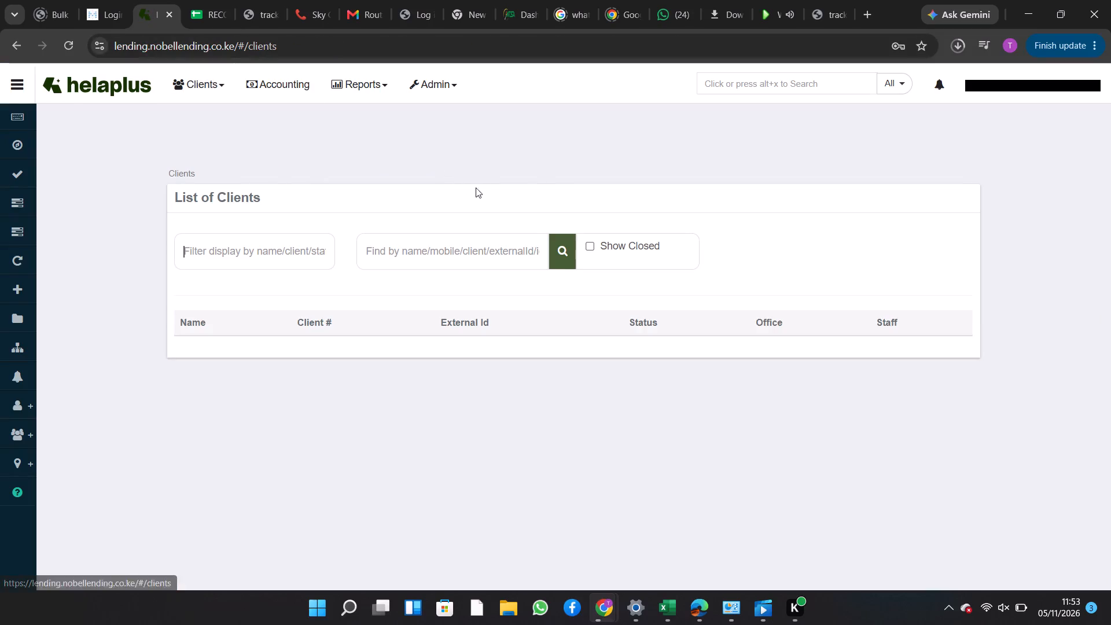
click(447, 242)
key(ctrl+v)
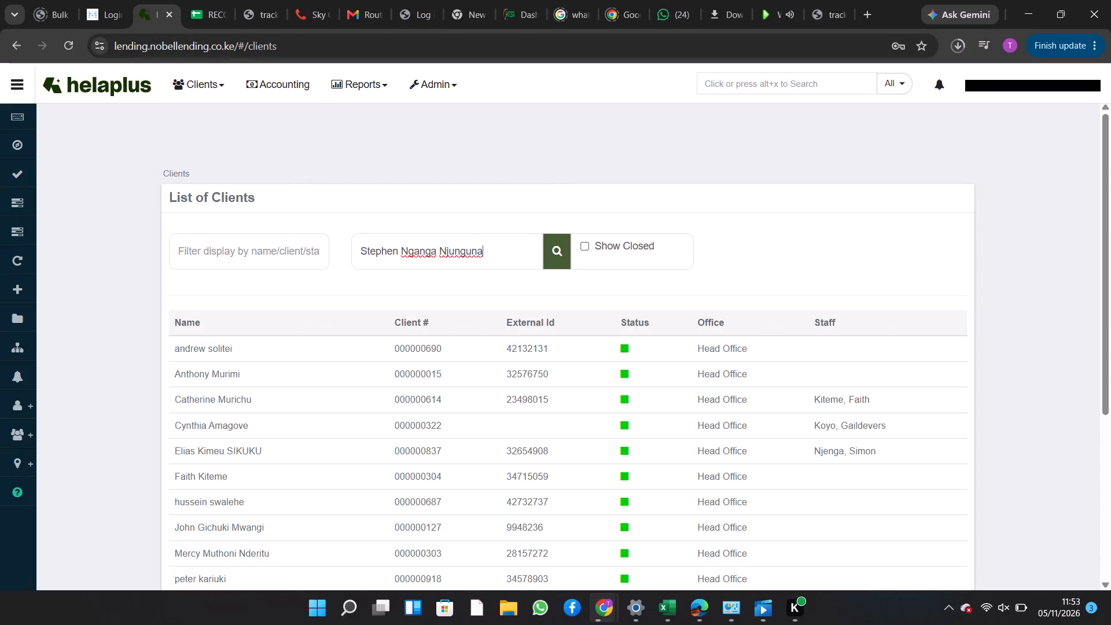
click(558, 255)
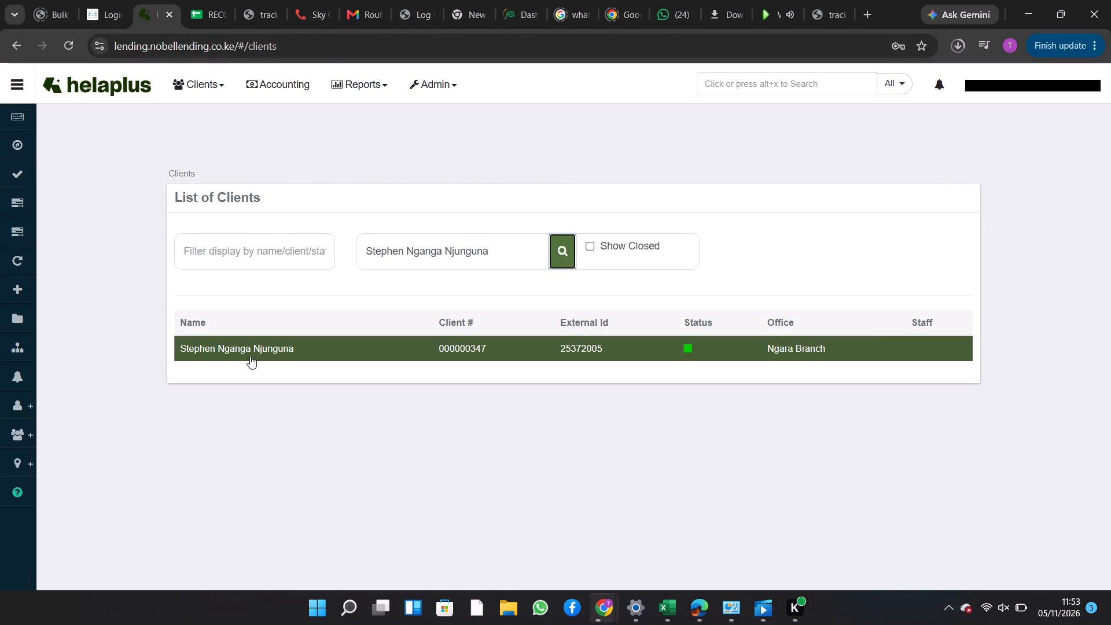
Open that client's Kwamua Biashara loan in Helaplus and copy its loan officer into AGENTS NAME cell Q67 of the recovery sheet.
double_click(255, 354)
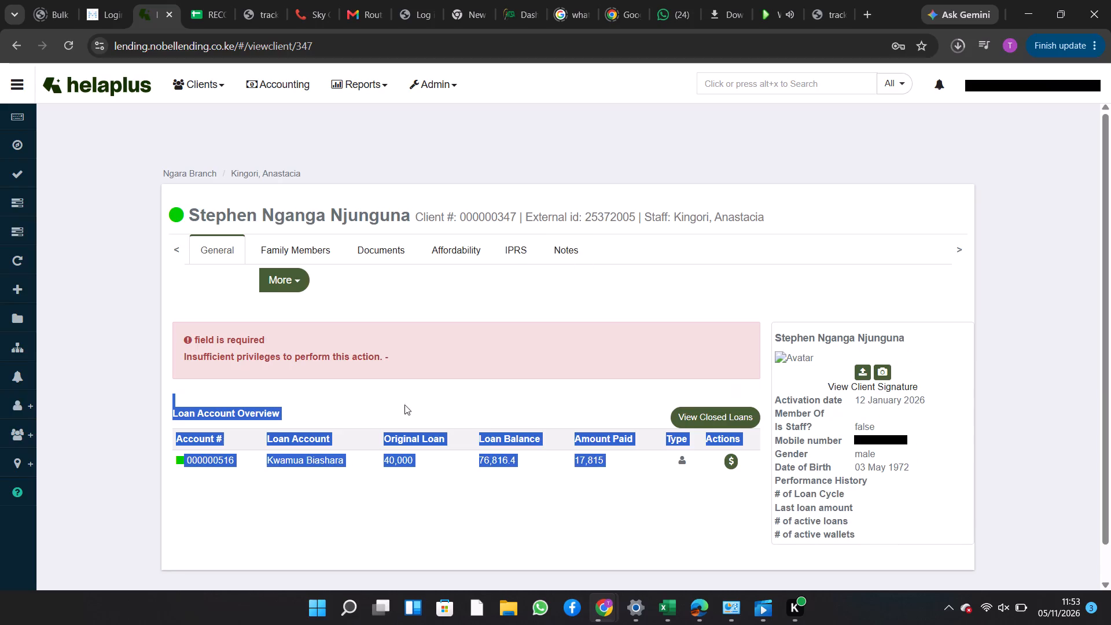
click(393, 459)
click(403, 395)
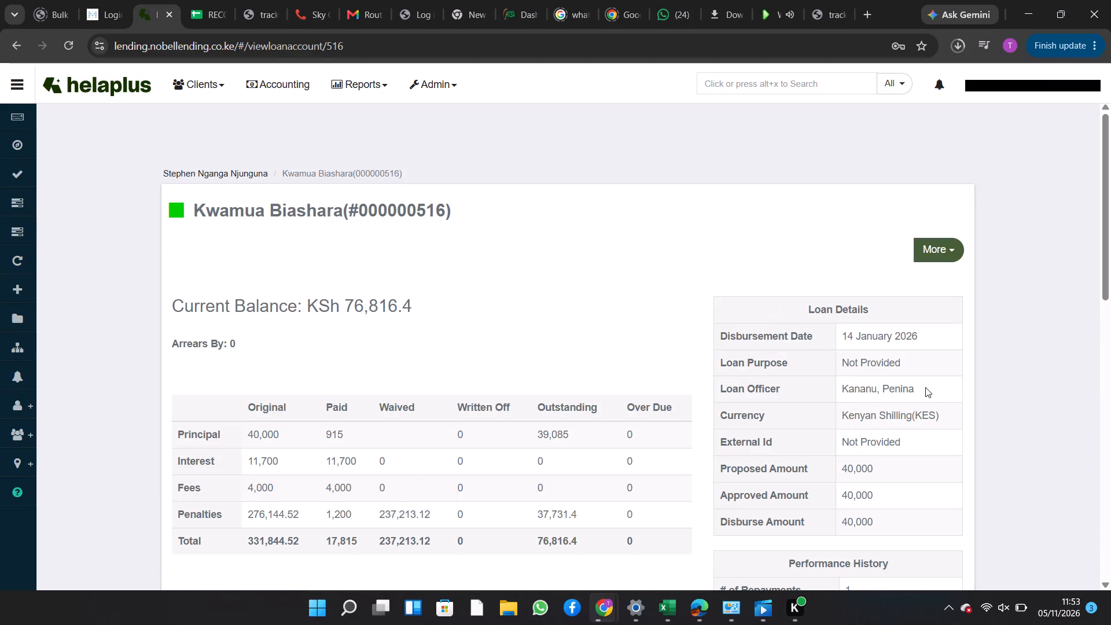
double_click(914, 388)
click(907, 388)
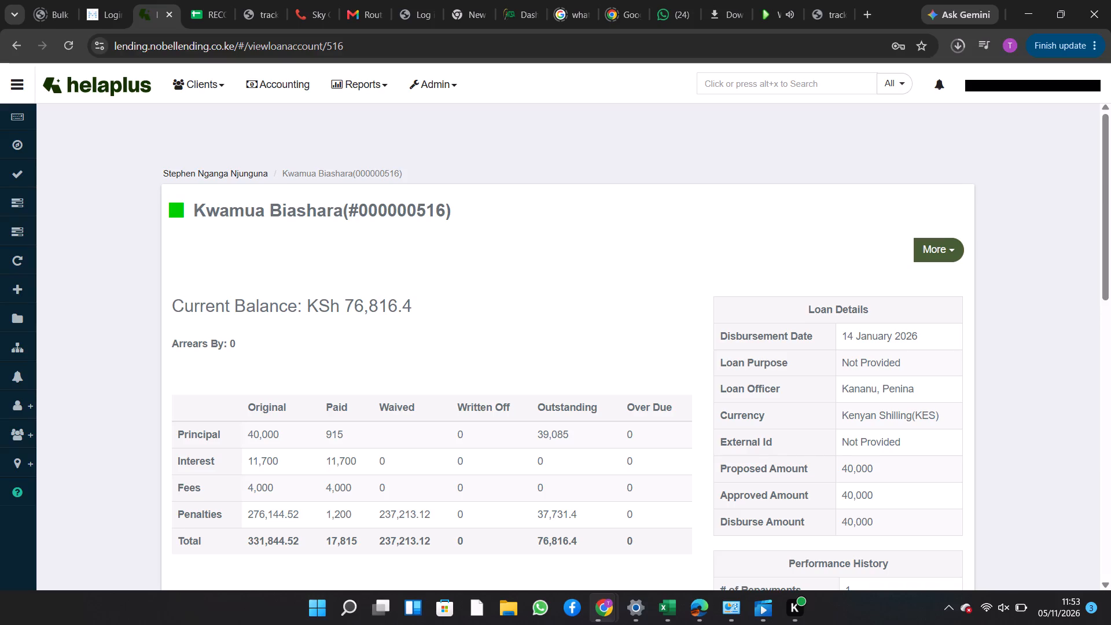
drag(913, 389, 840, 392)
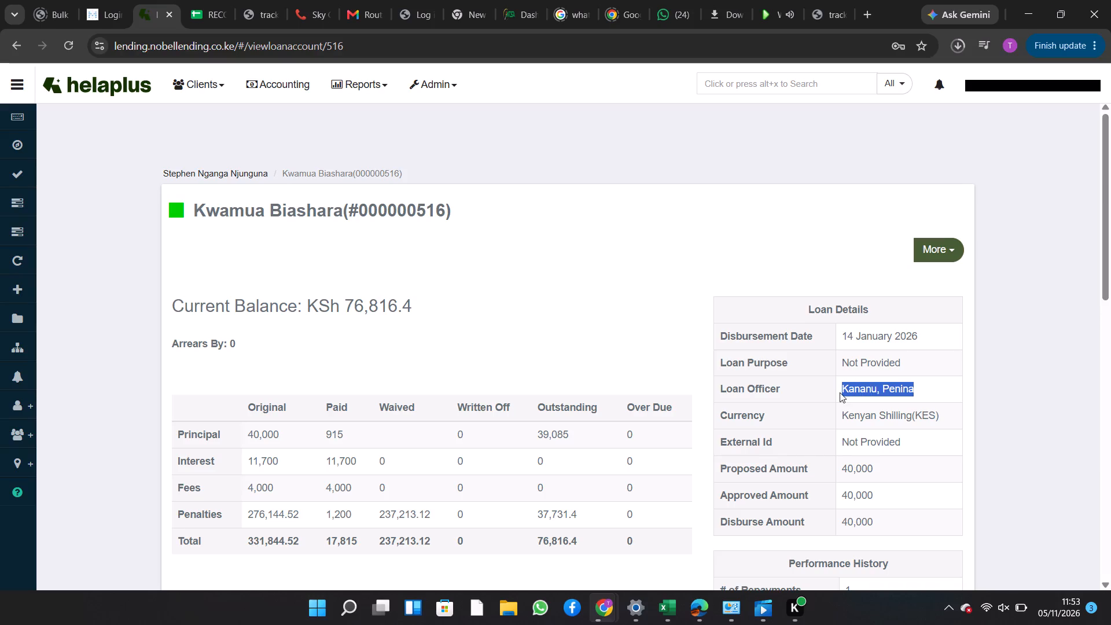
key(ctrl+c)
click(248, 87)
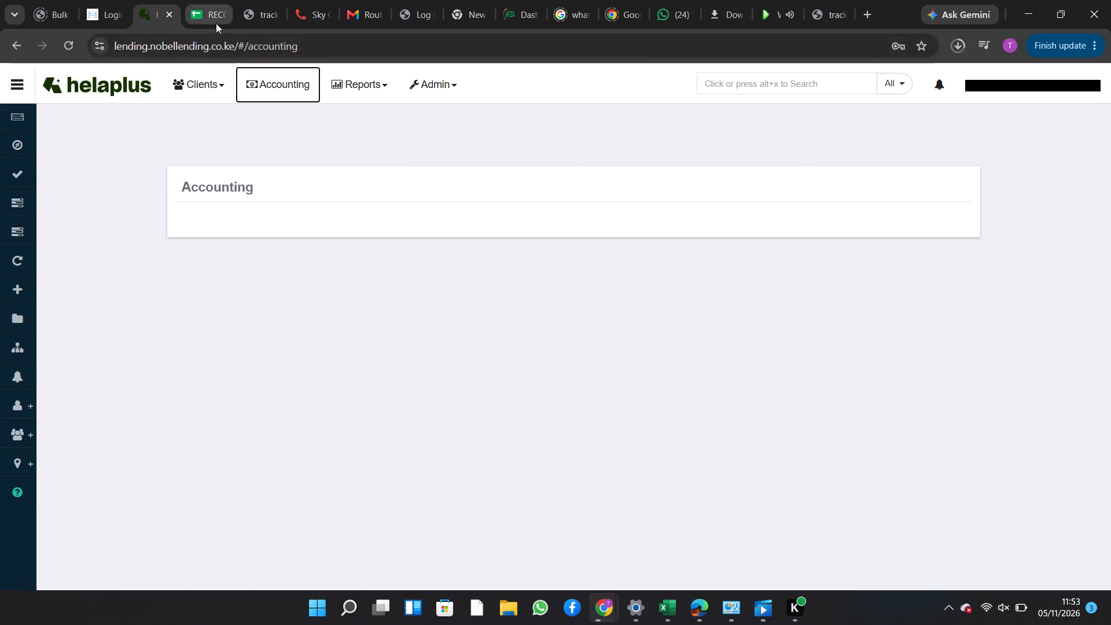
click(216, 23)
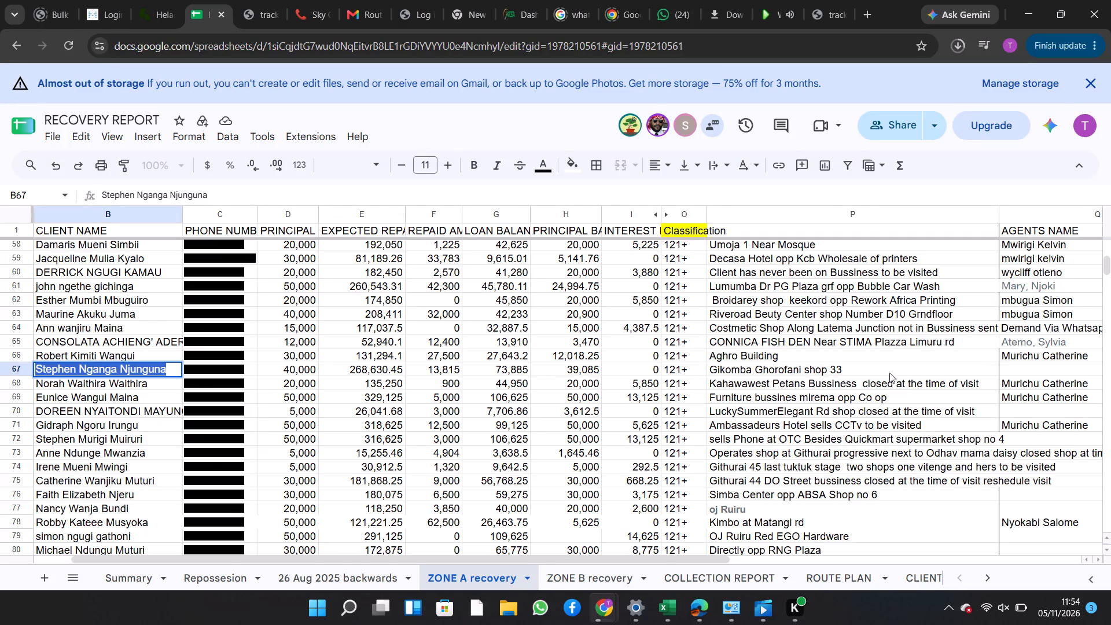
click(1003, 373)
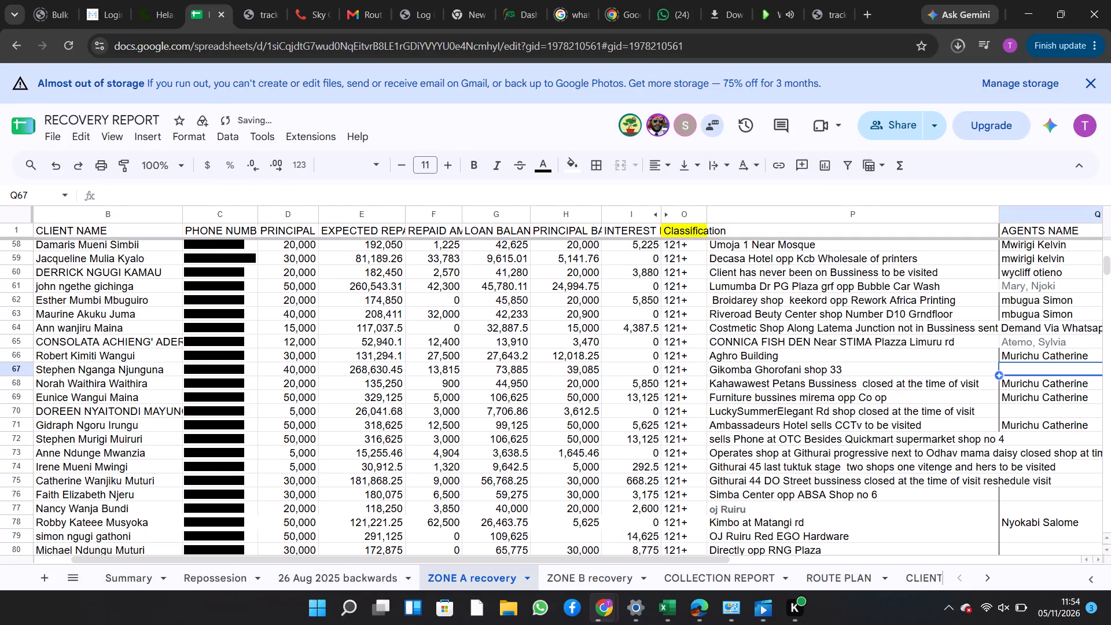
key(ctrl+v)
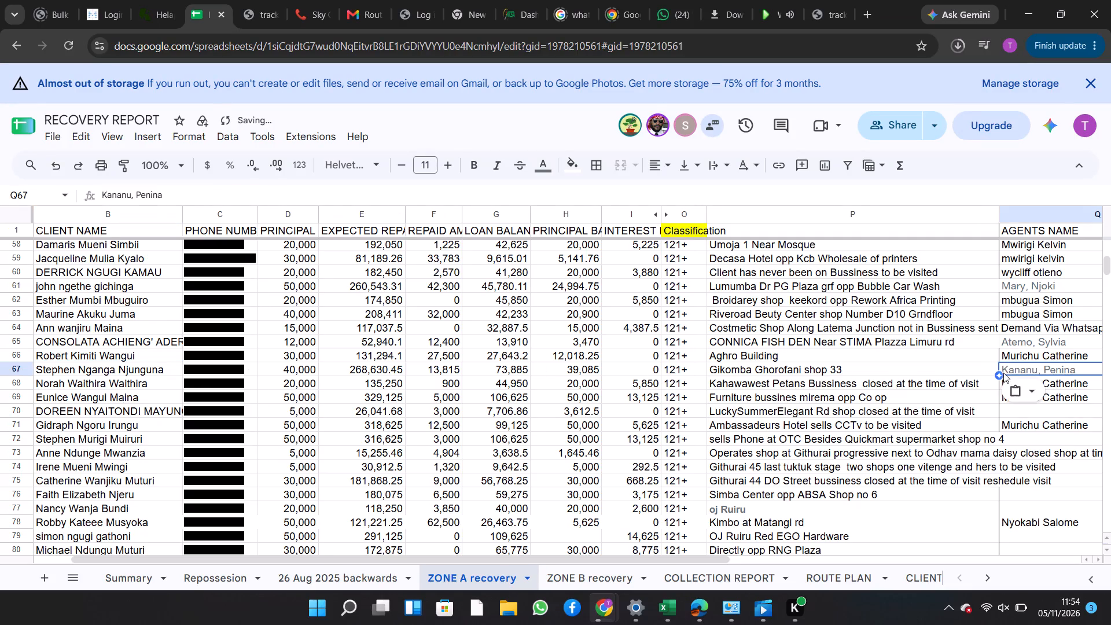
click(1003, 373)
key(Return)
key(Return)
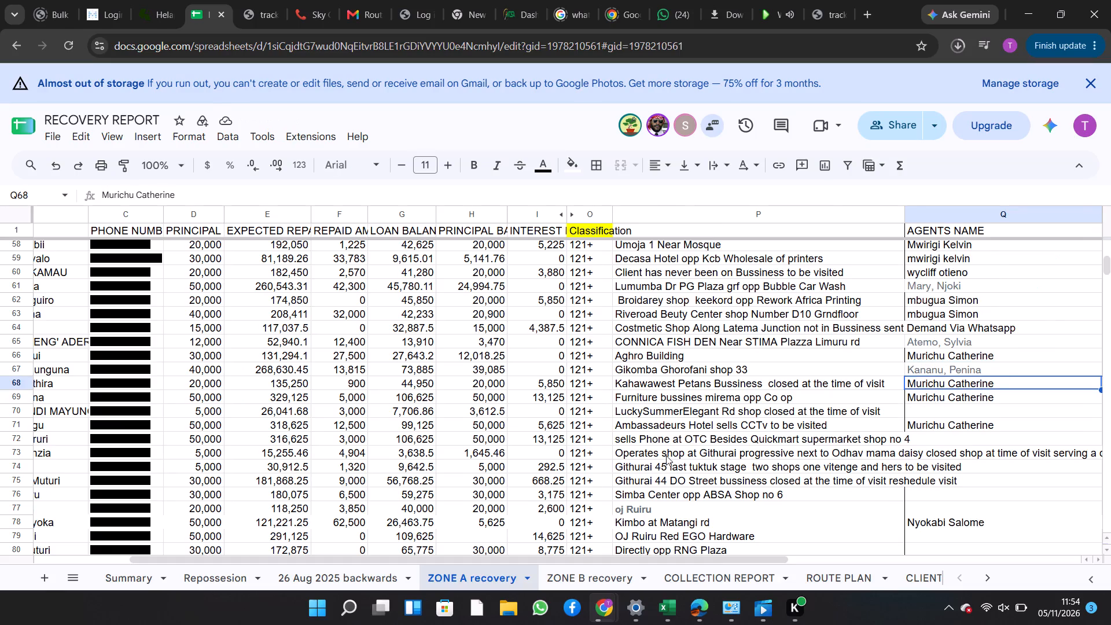
Copy the client name from cell B70 of the ZONE A recovery sheet and search the Helaplus client list for it.
click(605, 576)
click(481, 579)
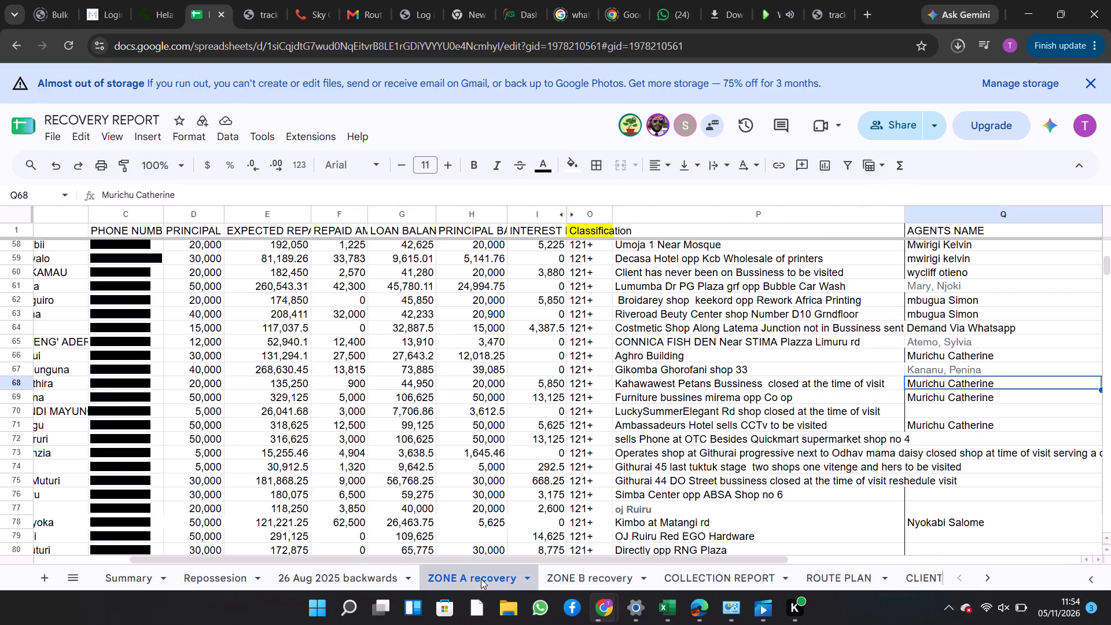
double_click(935, 409)
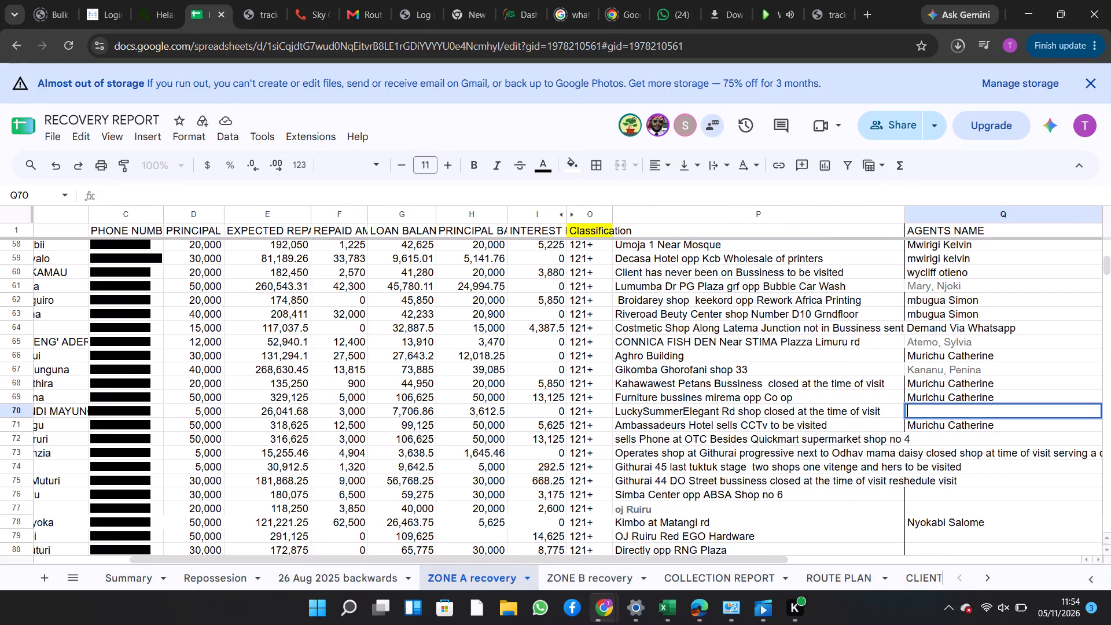
double_click(84, 409)
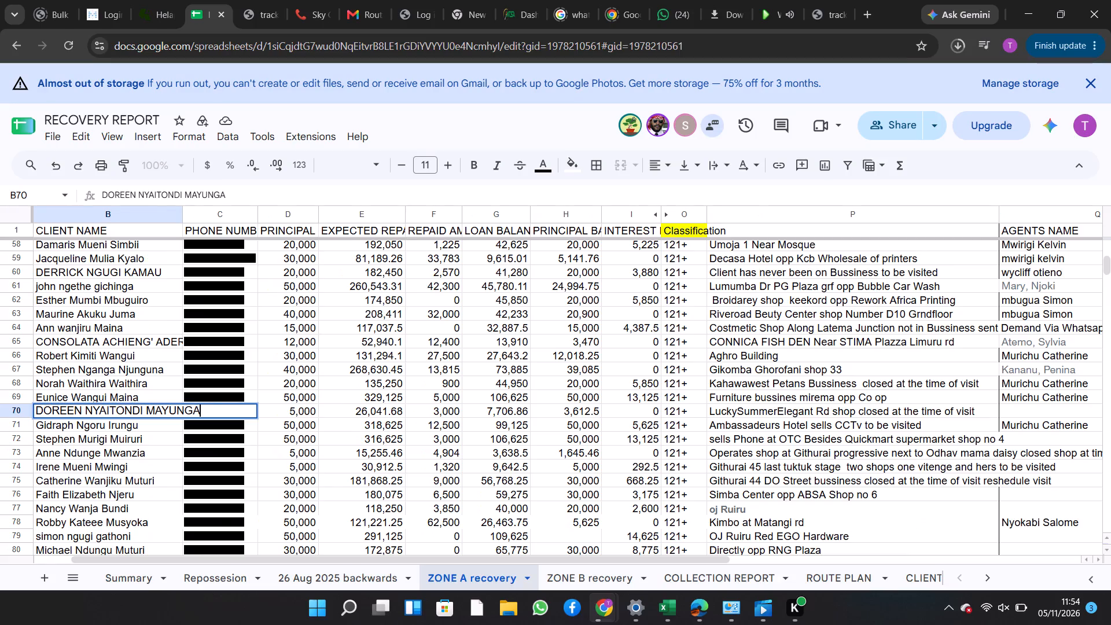
drag(203, 410, 13, 409)
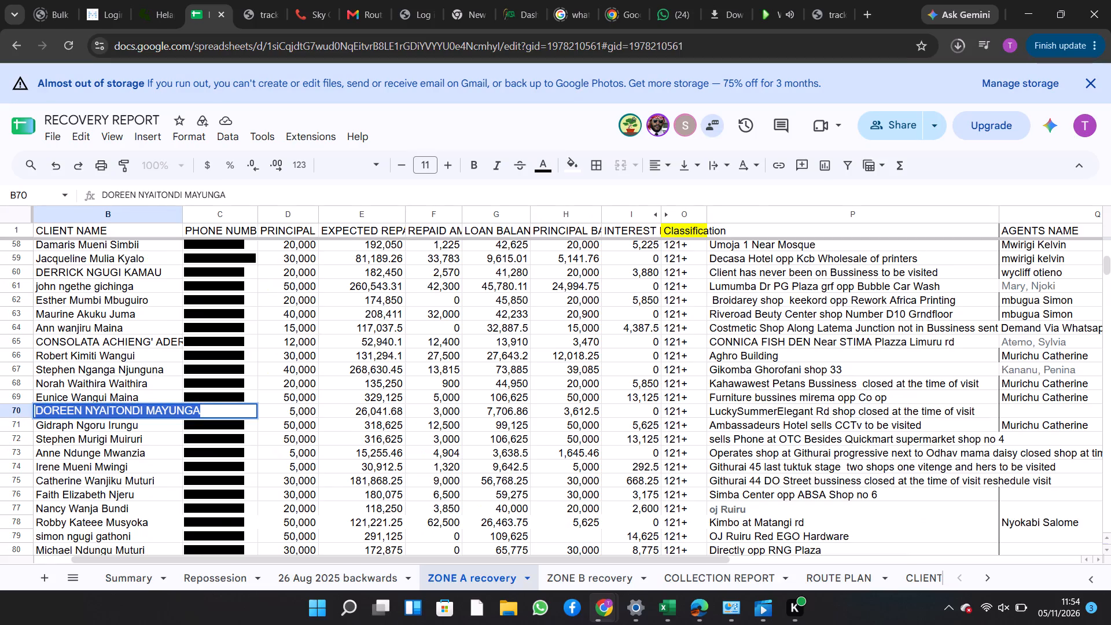
key(ctrl+c)
click(152, 21)
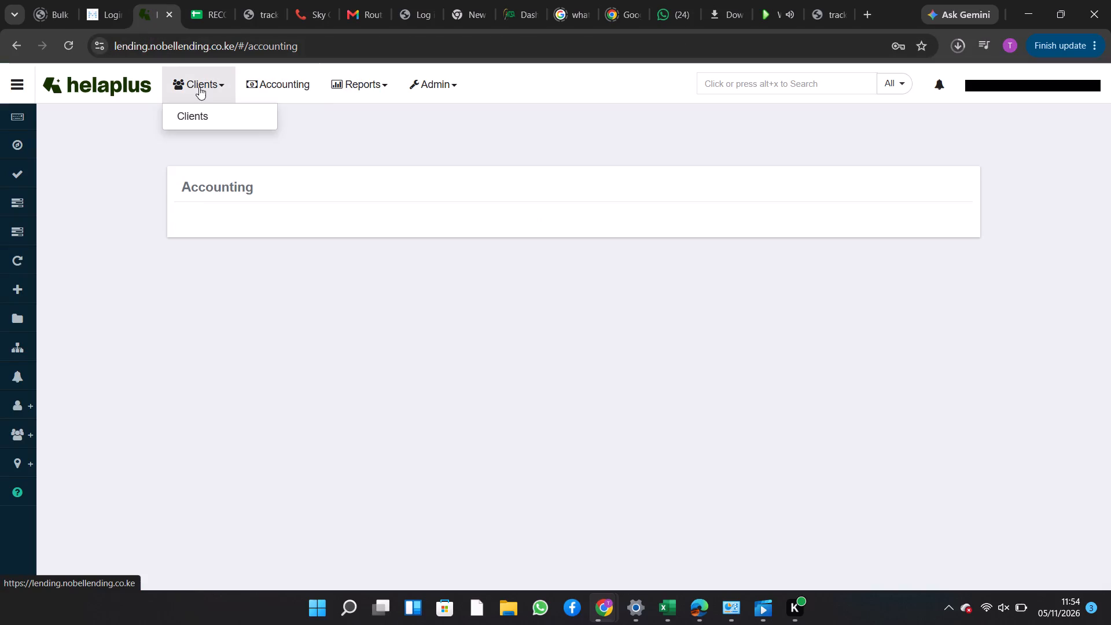
click(199, 87)
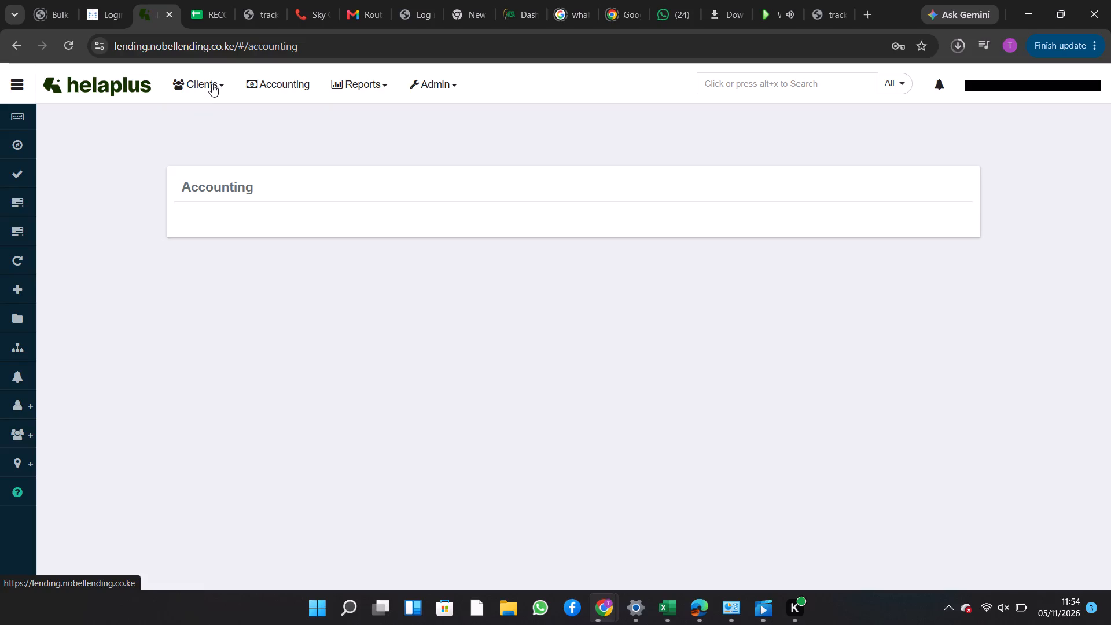
click(217, 86)
click(208, 115)
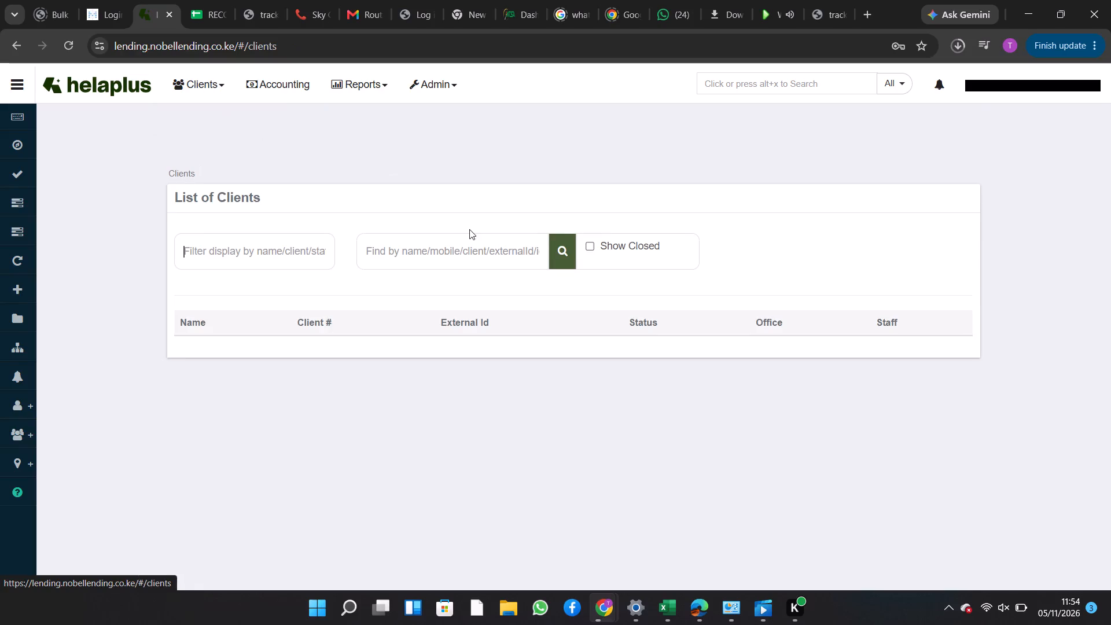
click(421, 252)
key(ctrl+v)
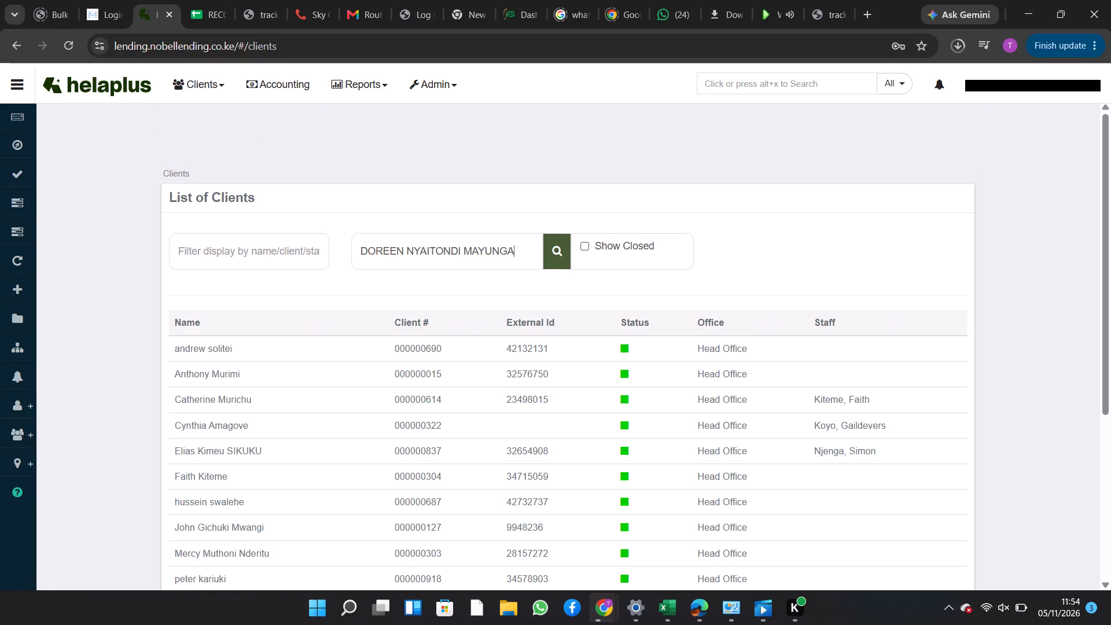
click(561, 244)
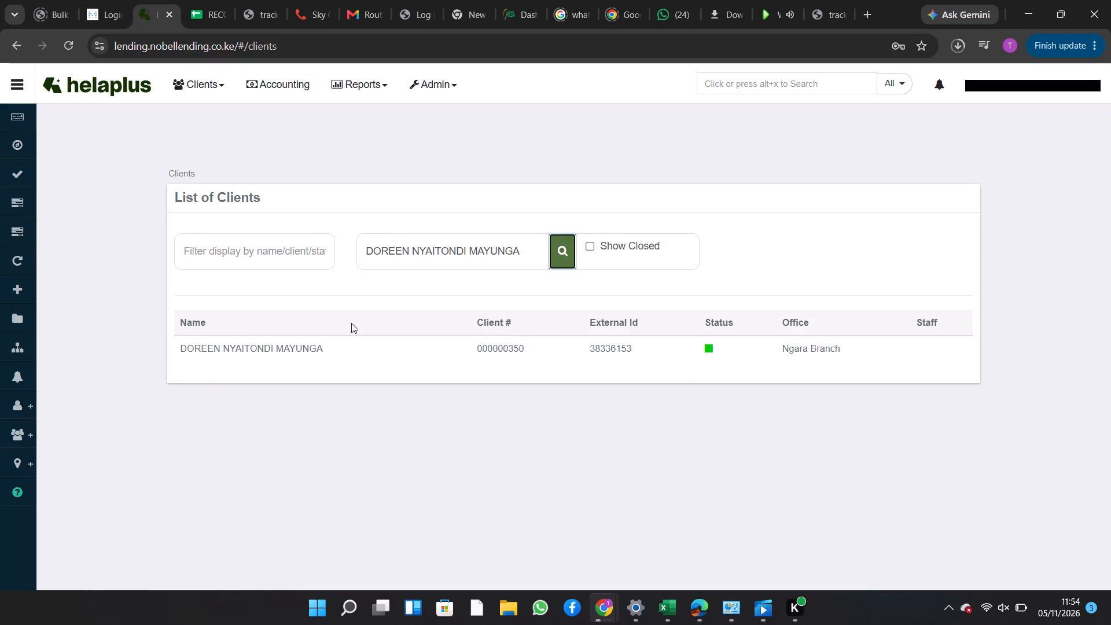
Open that client's Kwamua Biashara loan in Helaplus and copy its loan officer into AGENTS NAME cell Q70 of the recovery sheet.
double_click(309, 349)
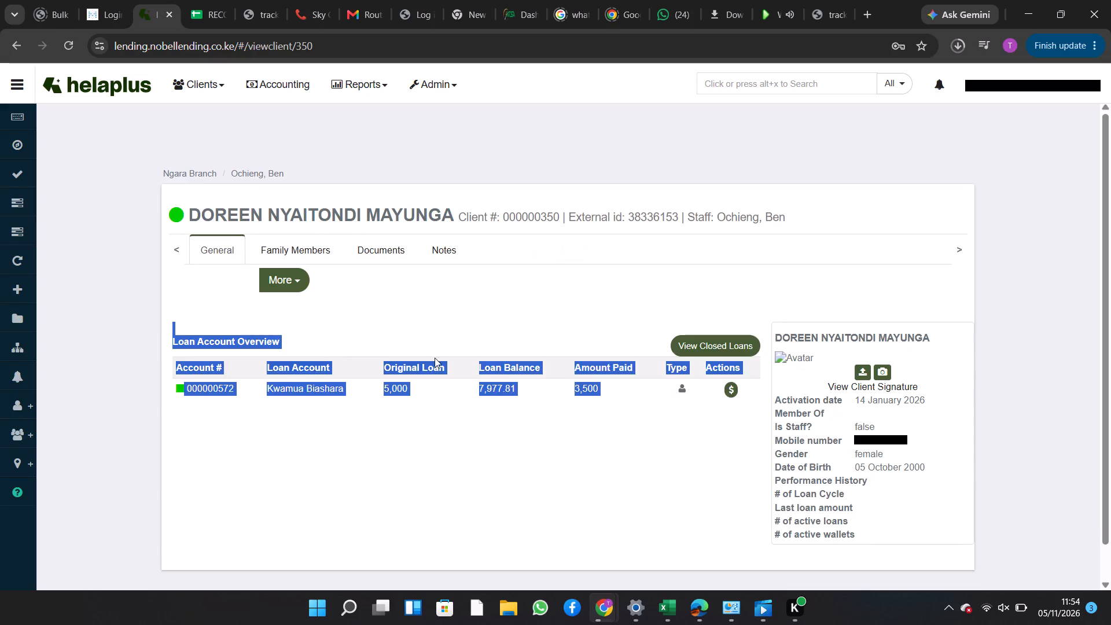
click(334, 459)
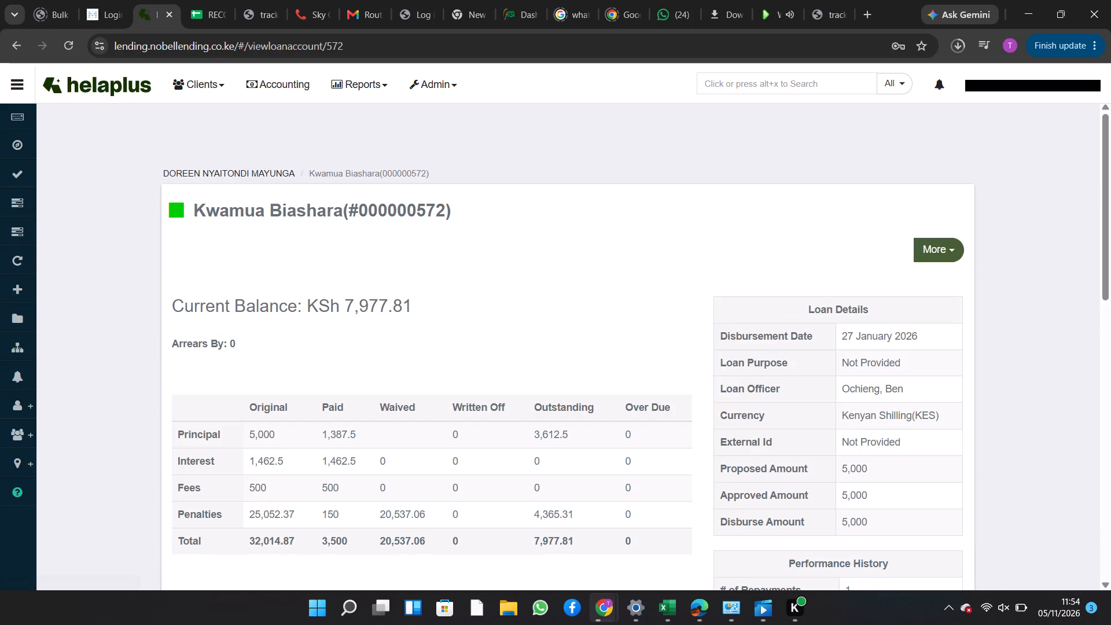
drag(902, 387, 841, 391)
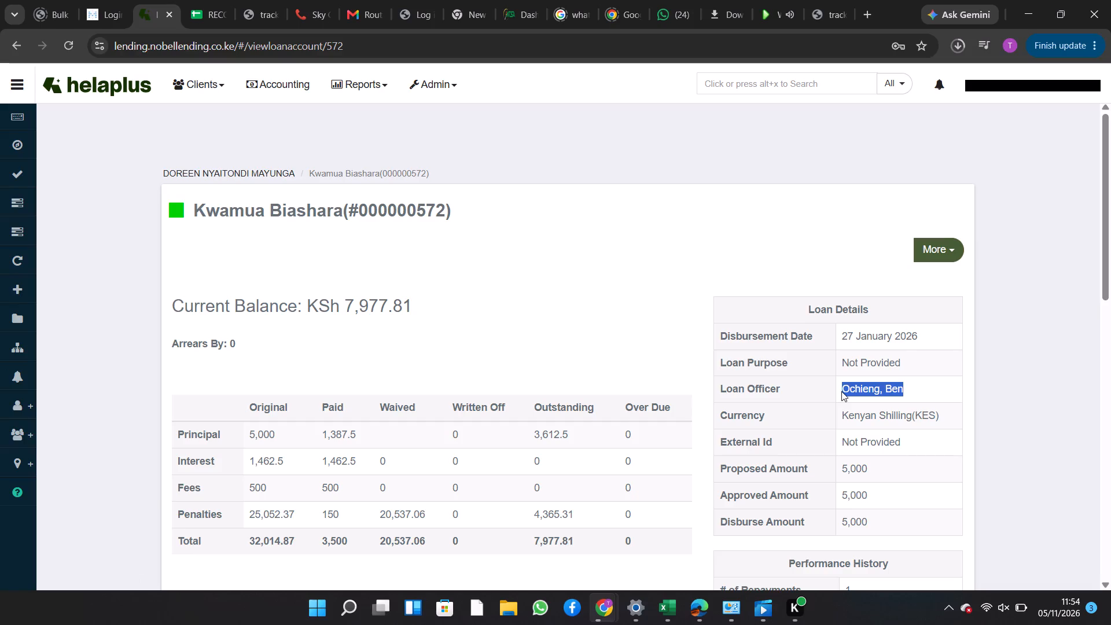
key(ctrl+c)
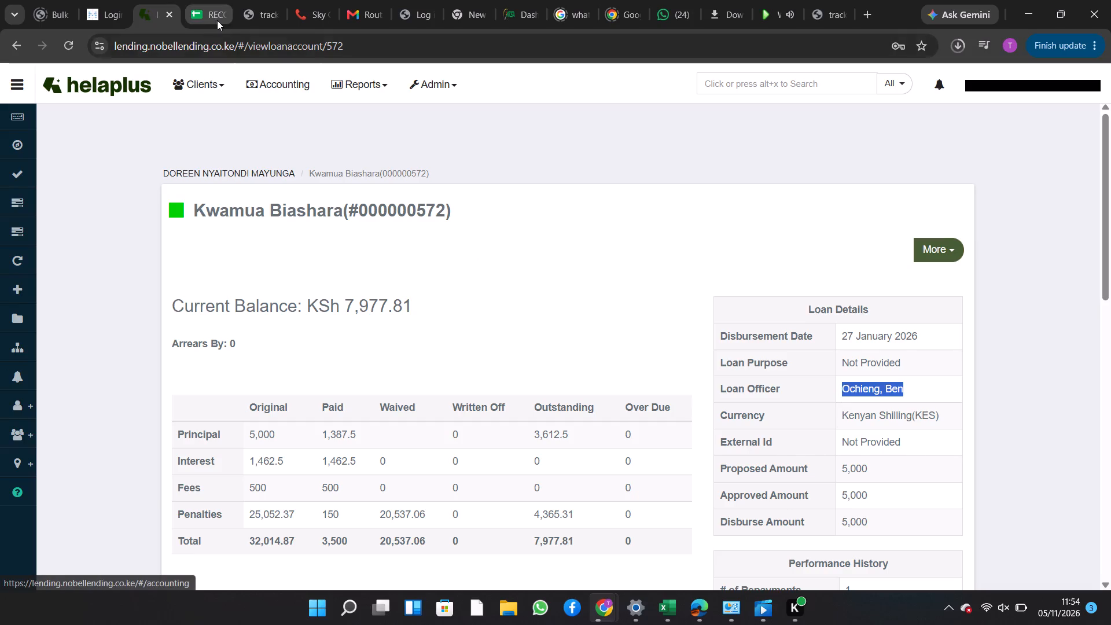
click(218, 20)
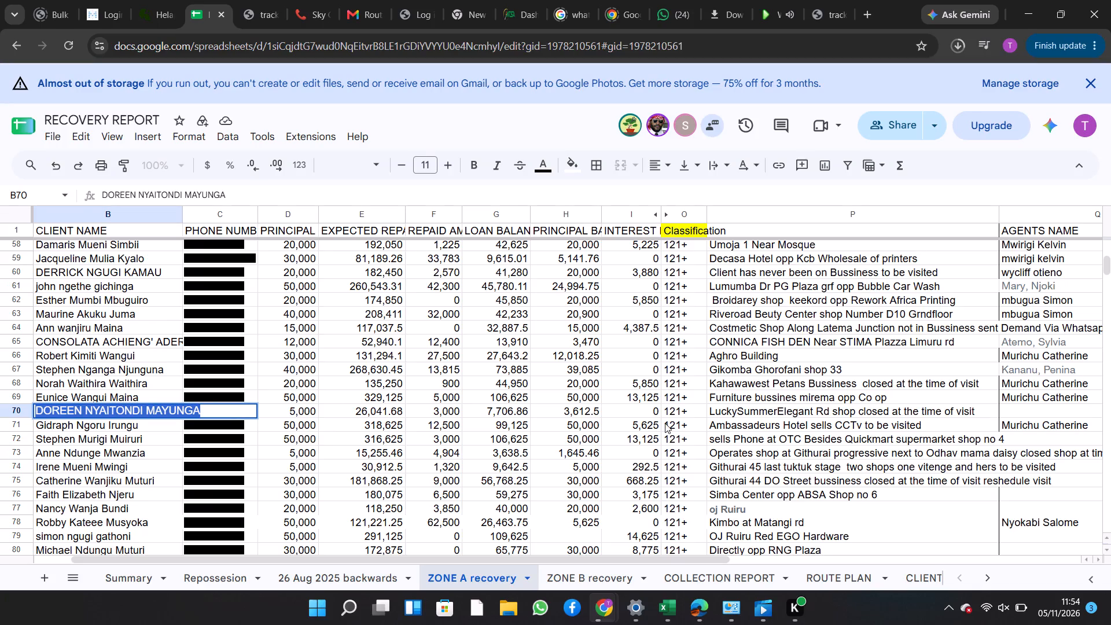
click(1016, 411)
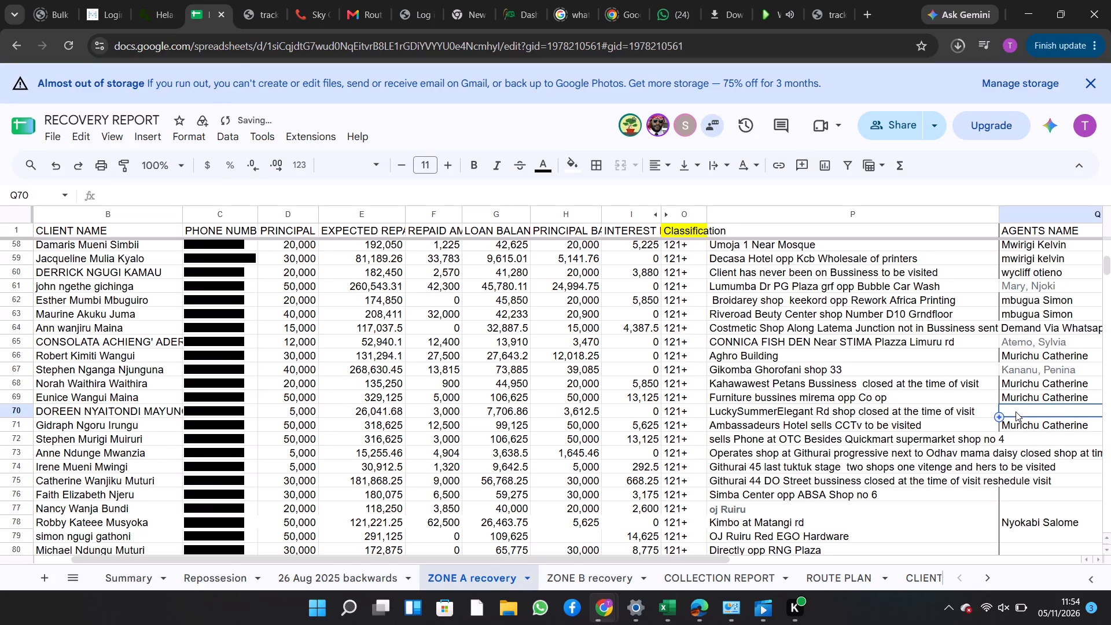
key(ctrl+v)
key(Return)
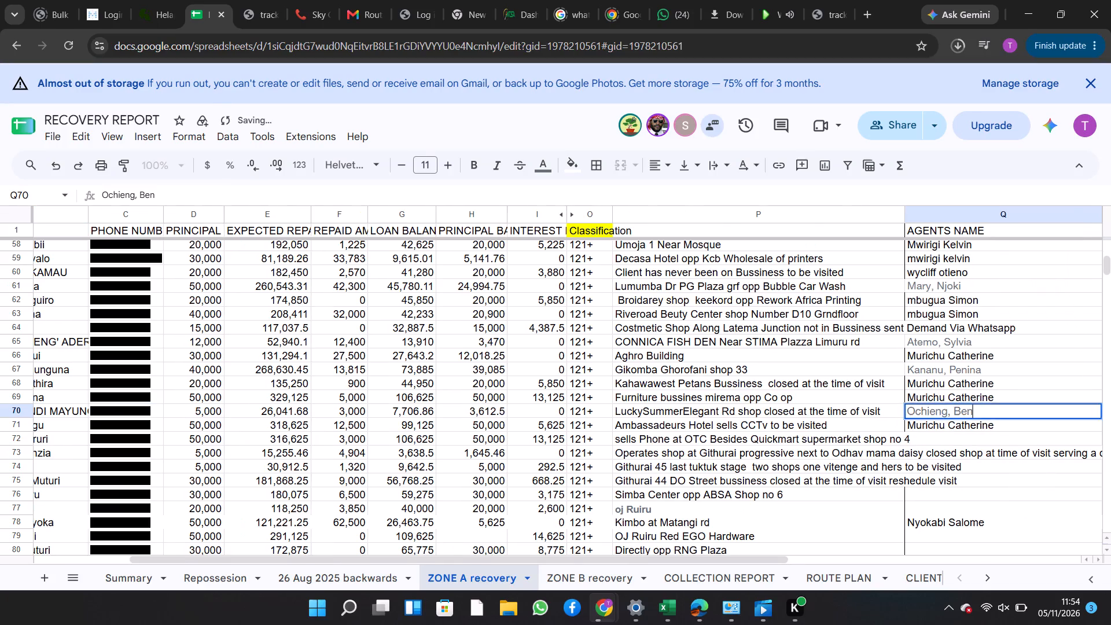
key(Return)
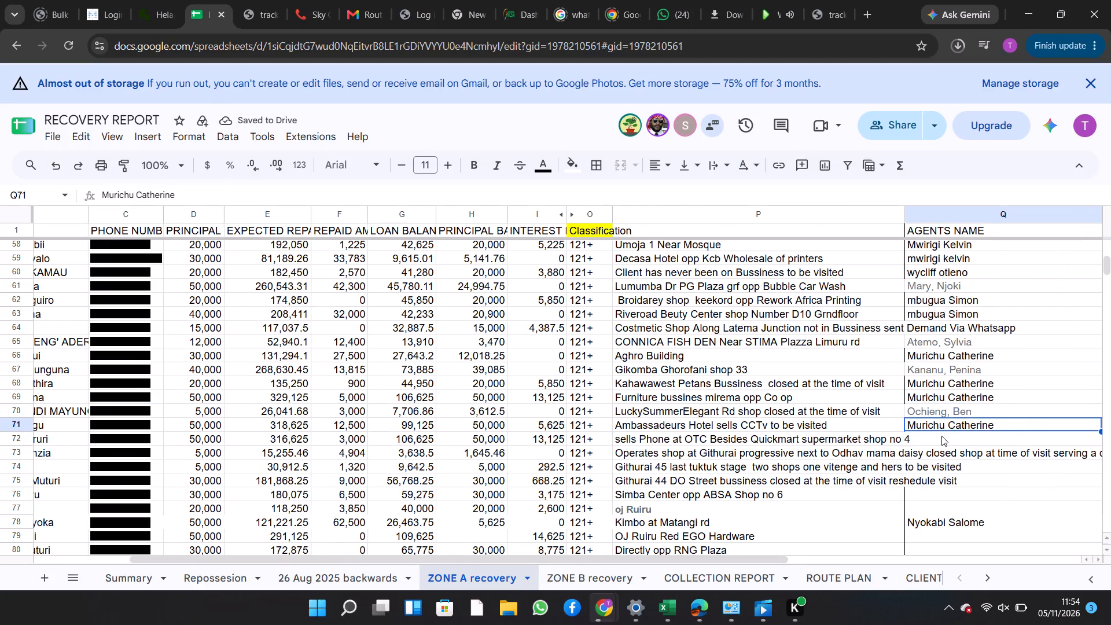
Copy the client name from cell B72 of the ZONE A recovery sheet and switch to Helaplus to look the client up.
double_click(941, 436)
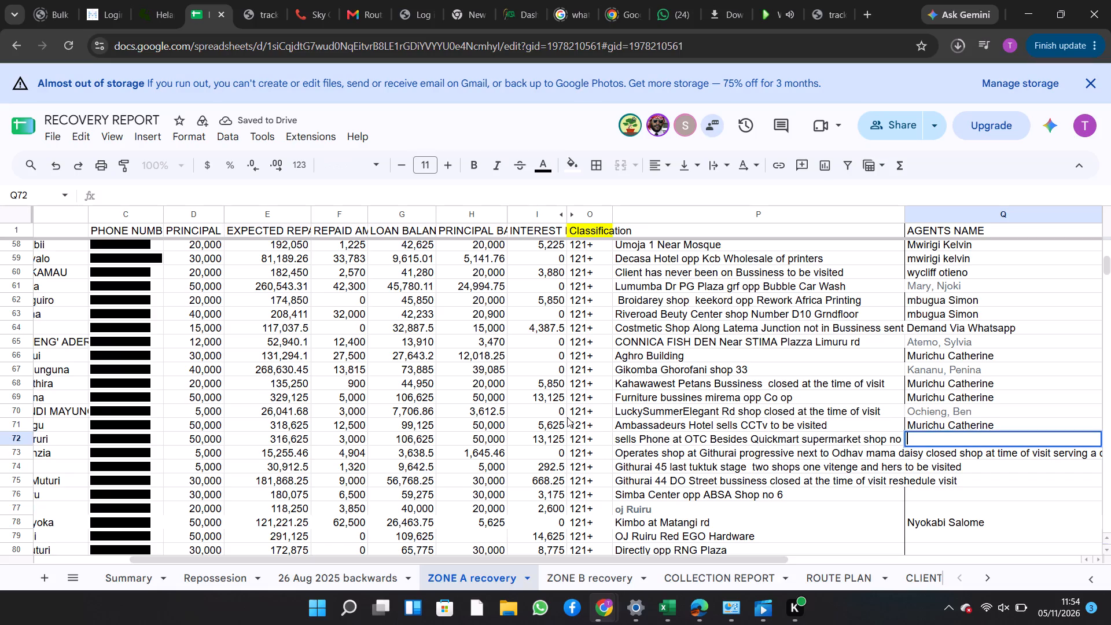
double_click(62, 436)
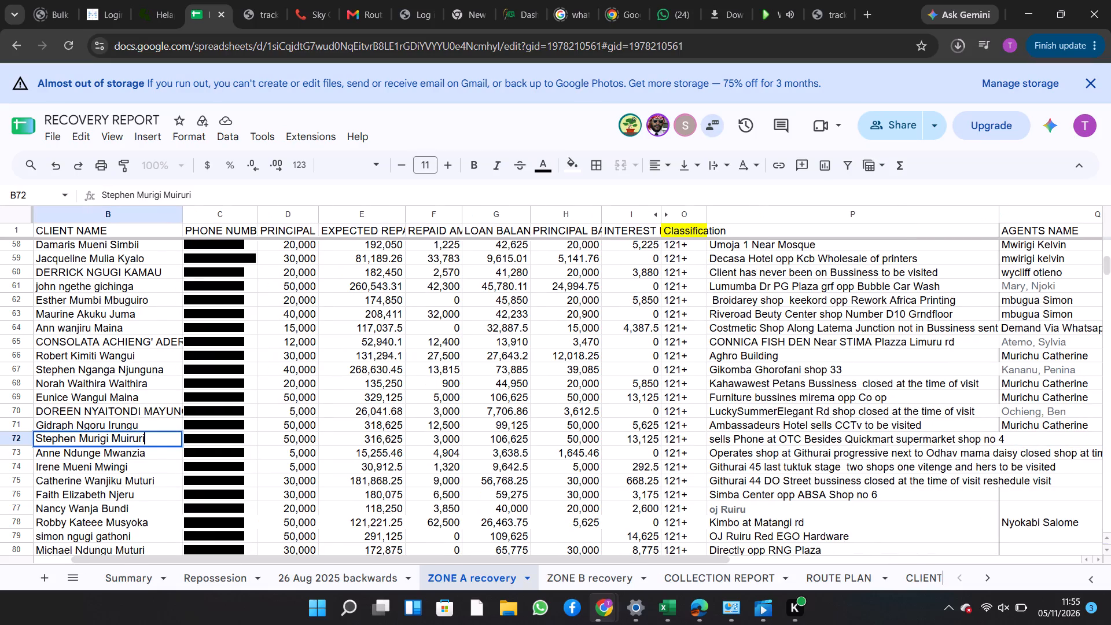
drag(149, 439, 33, 436)
key(ctrl+c)
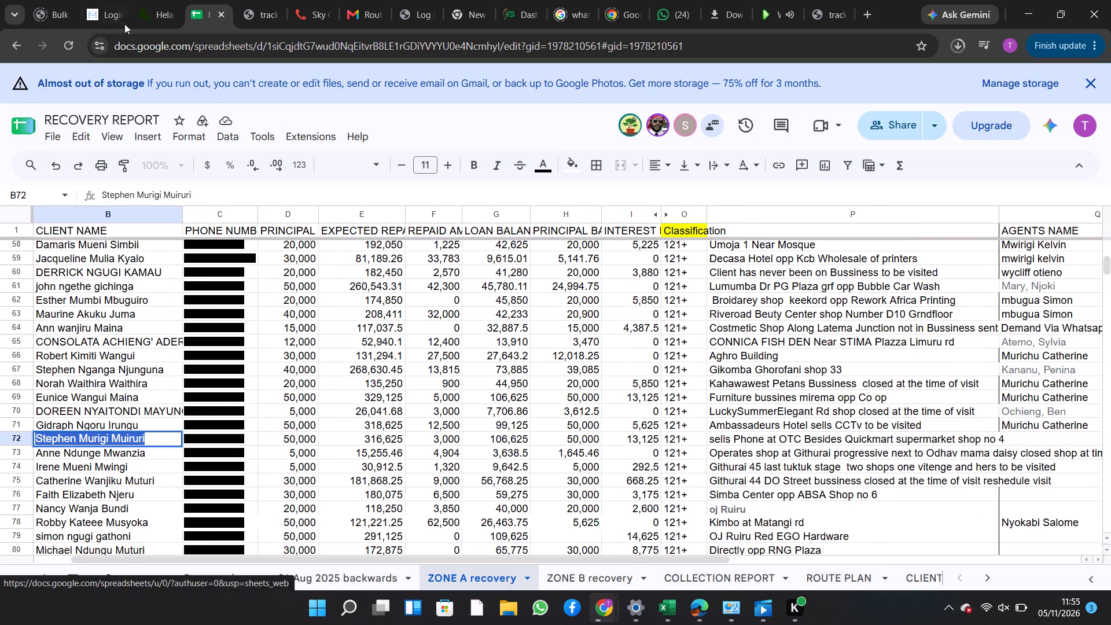
click(157, 17)
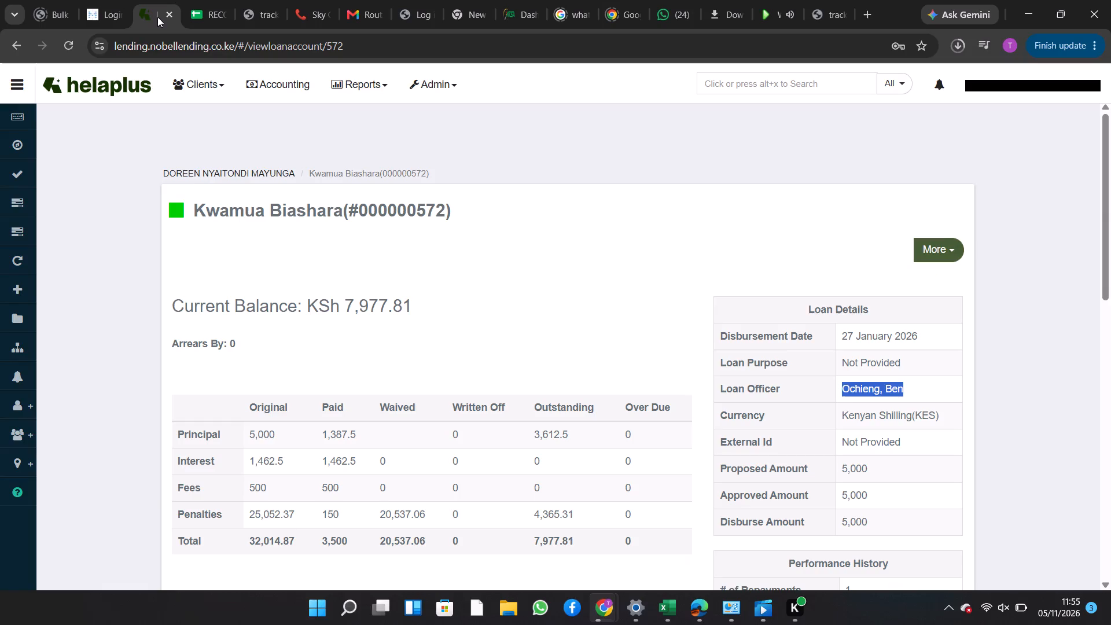
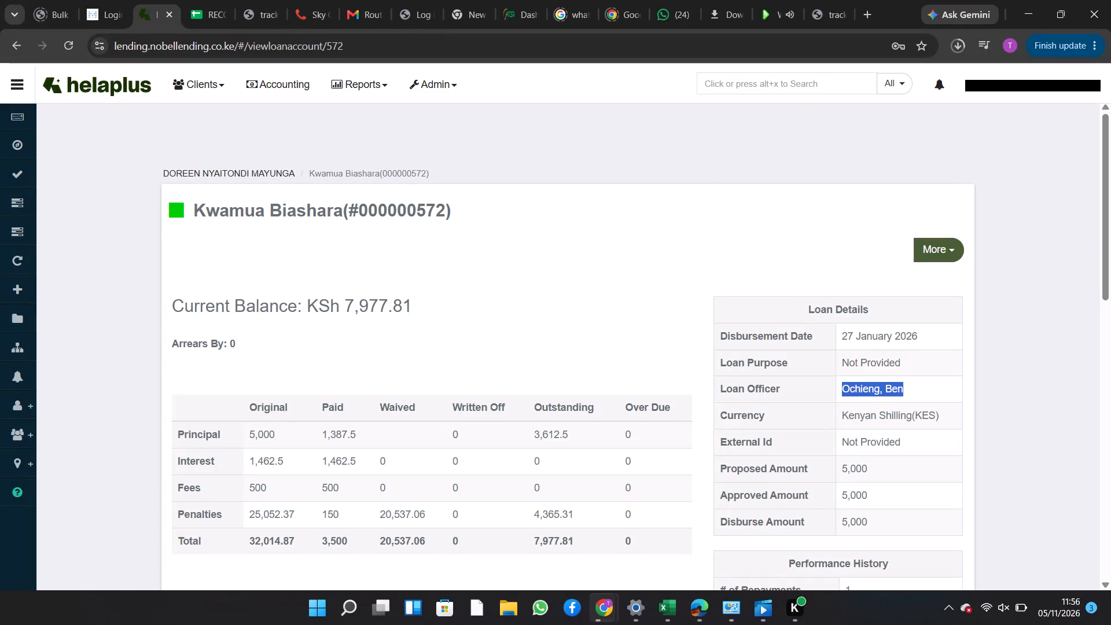
Copy the loan officer from the open Kwamua Biashara loan in Helaplus into AGENTS NAME cell Q72 of the ZONE A recovery sheet.
key(ctrl+c)
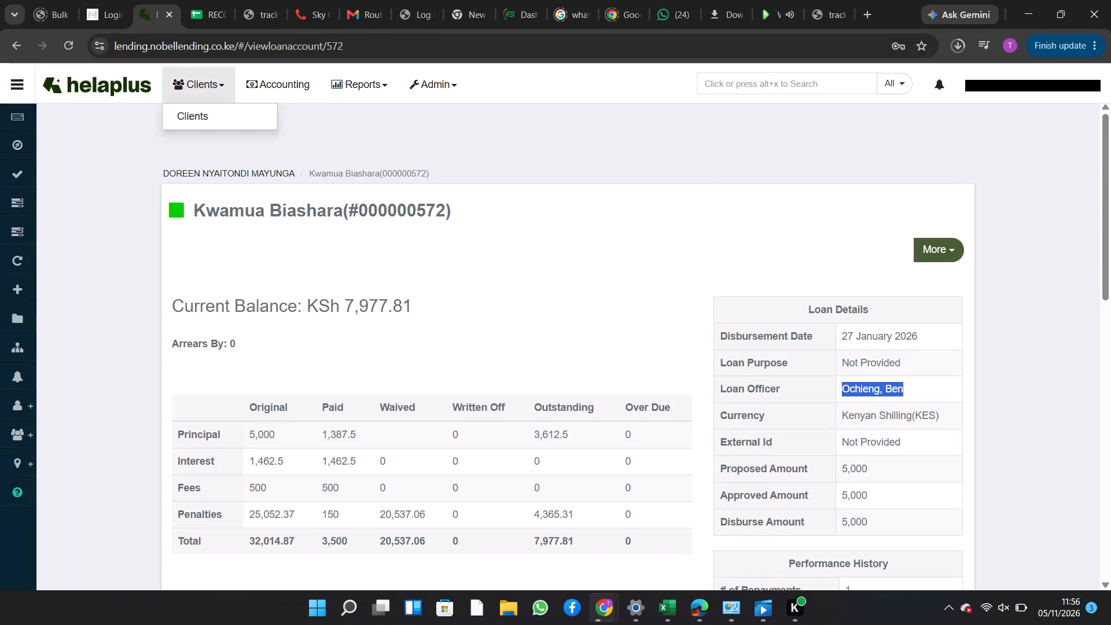
click(203, 21)
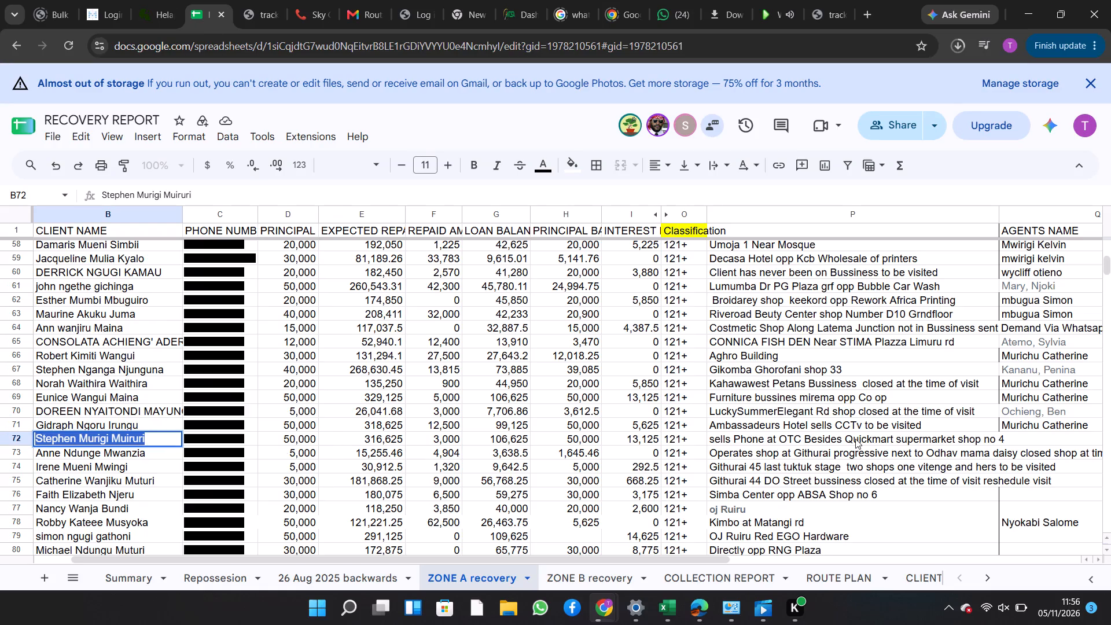
double_click(1044, 438)
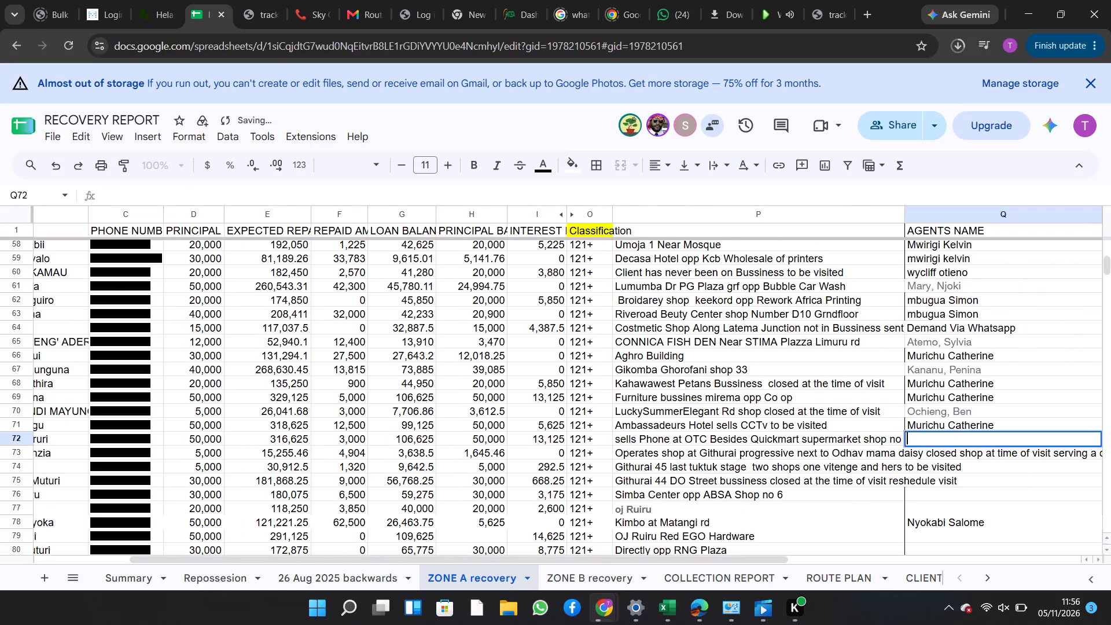
key(ctrl+v)
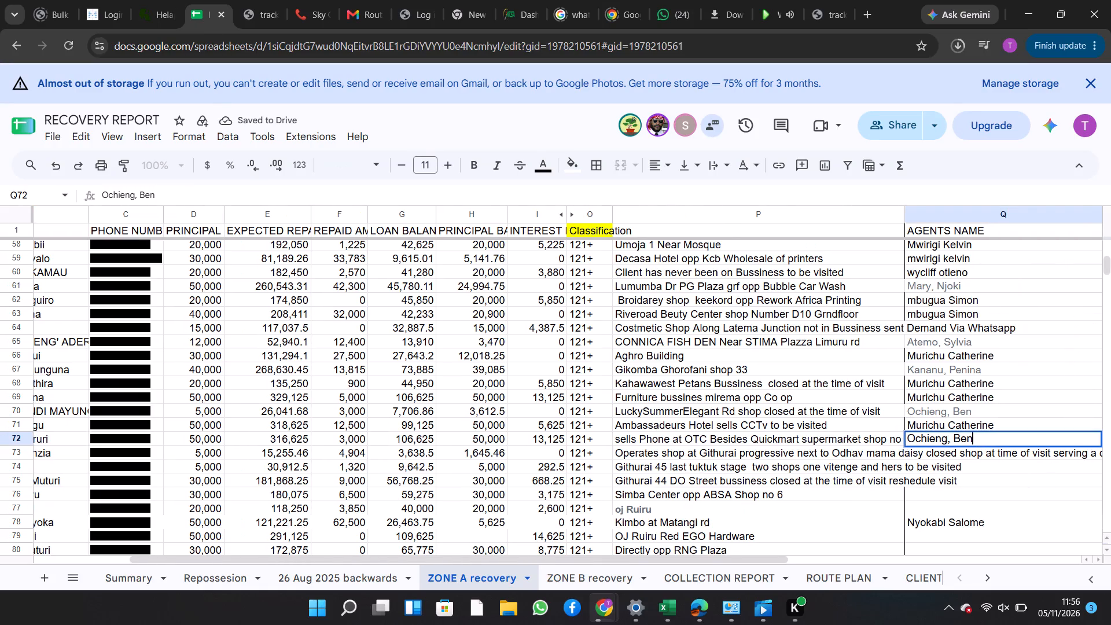
double_click(954, 454)
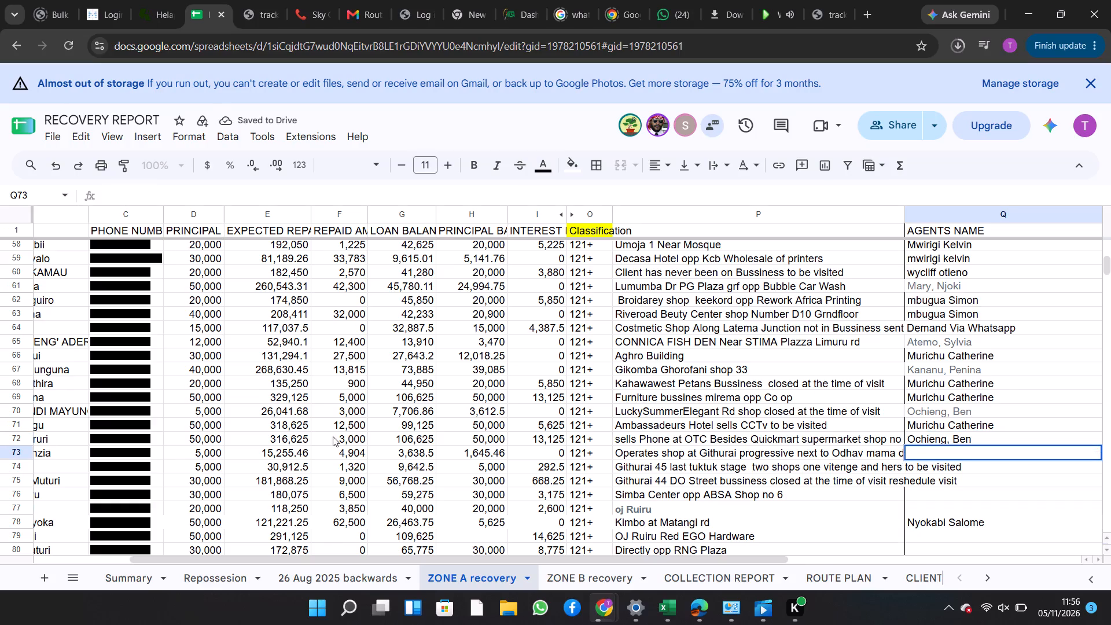
Copy the client name from cell B73 of the ZONE A recovery sheet and search the Helaplus client list for it.
double_click(72, 452)
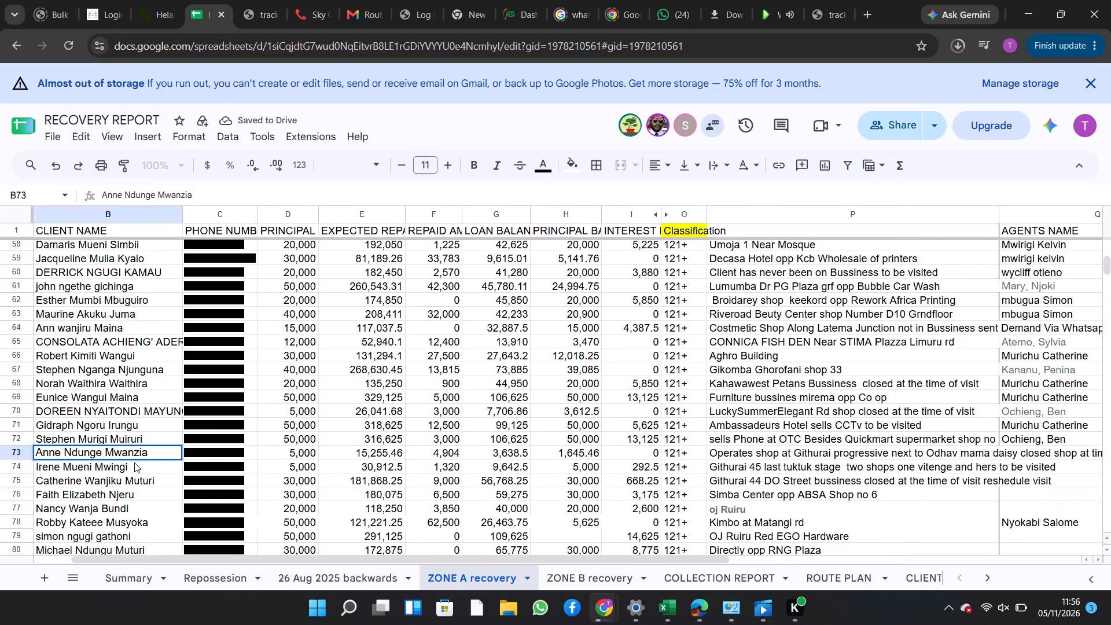
drag(149, 454, 35, 457)
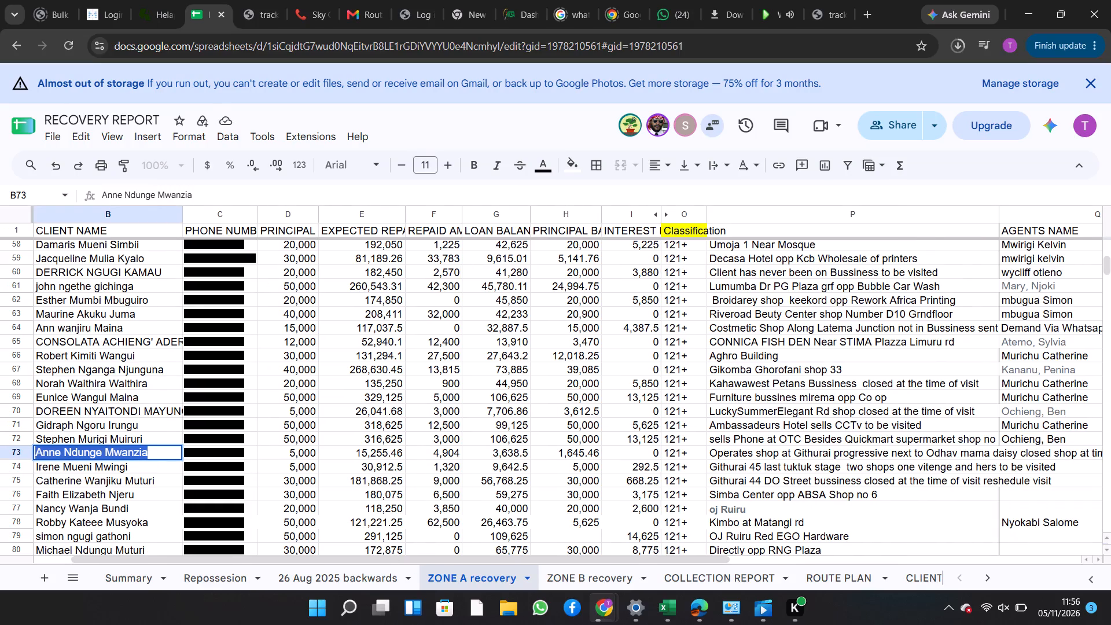
key(ctrl+c)
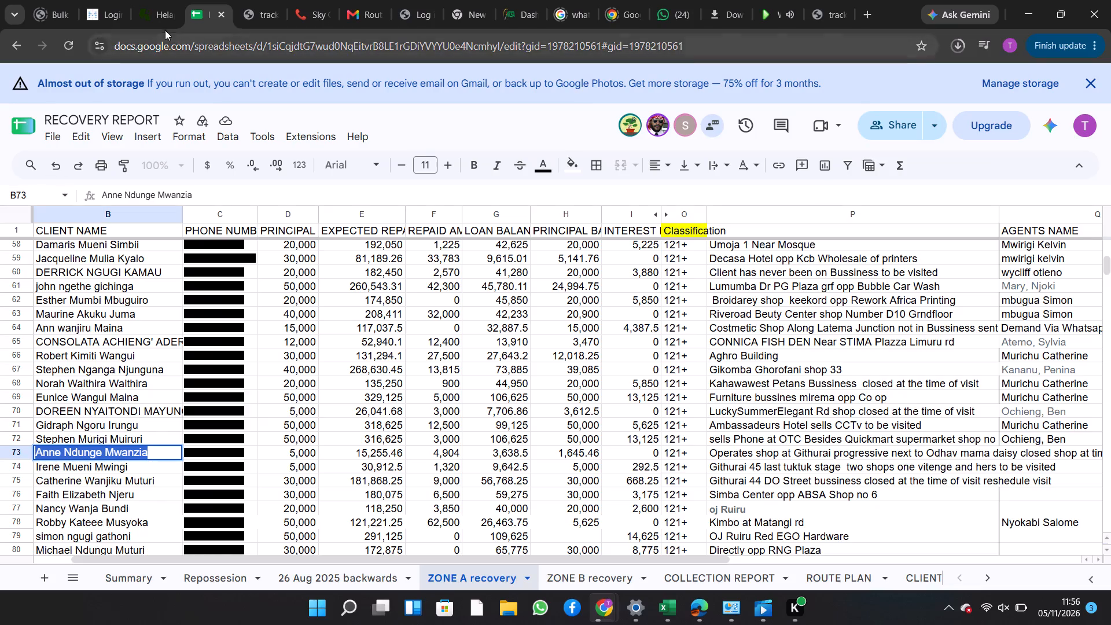
click(162, 26)
click(209, 115)
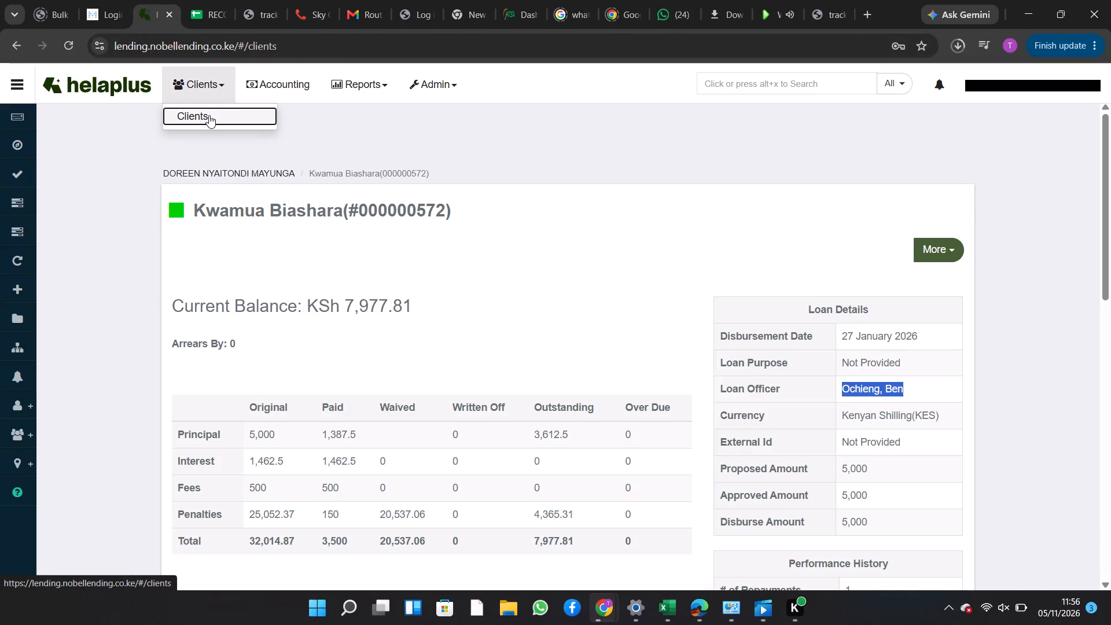
click(395, 248)
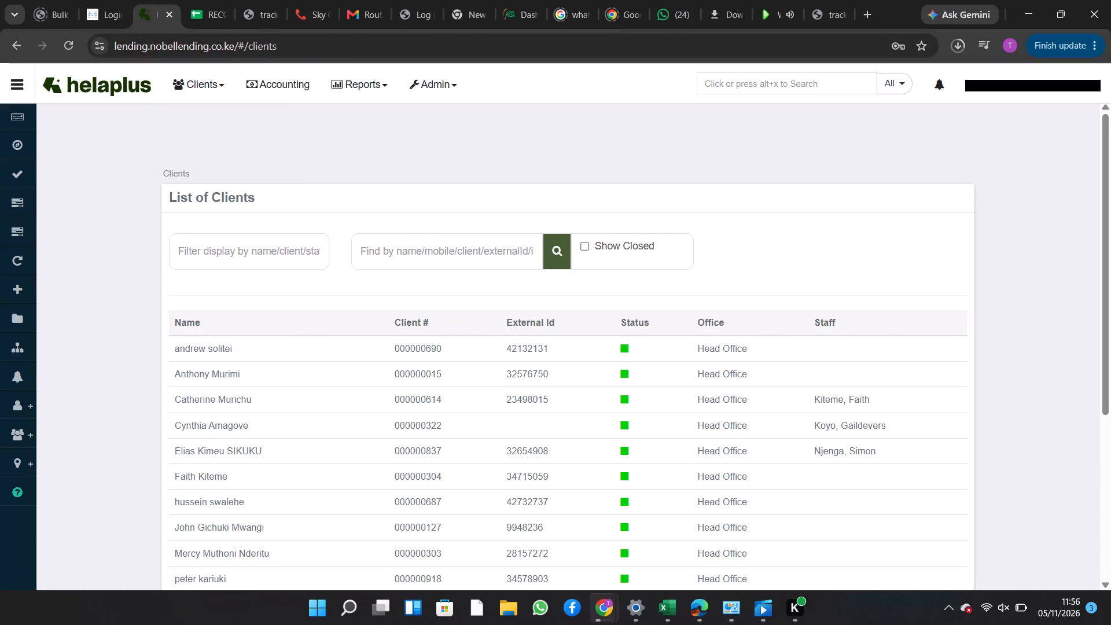
key(ctrl+v)
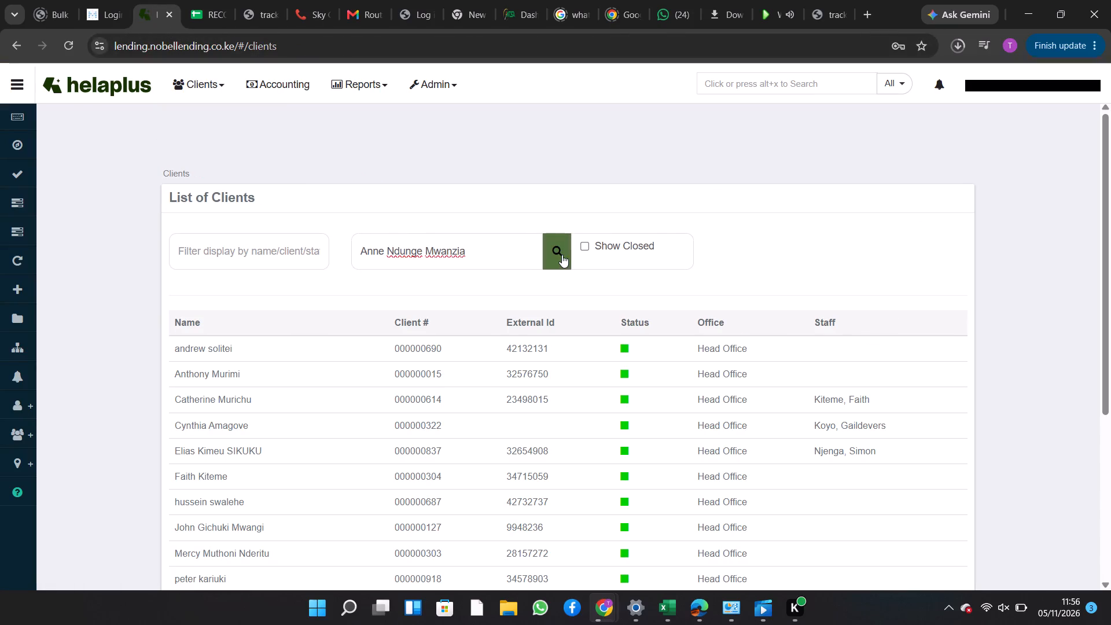
click(561, 255)
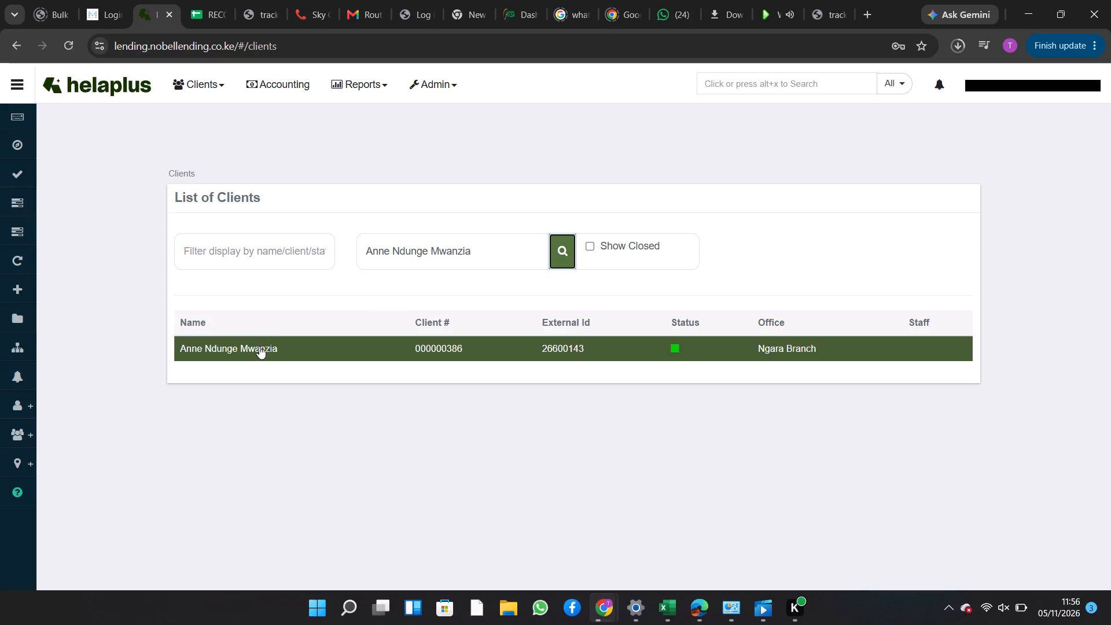
Open that client's Kwamua Basic loan in Helaplus and copy its loan officer into AGENTS NAME cell Q73 of the recovery sheet.
click(256, 348)
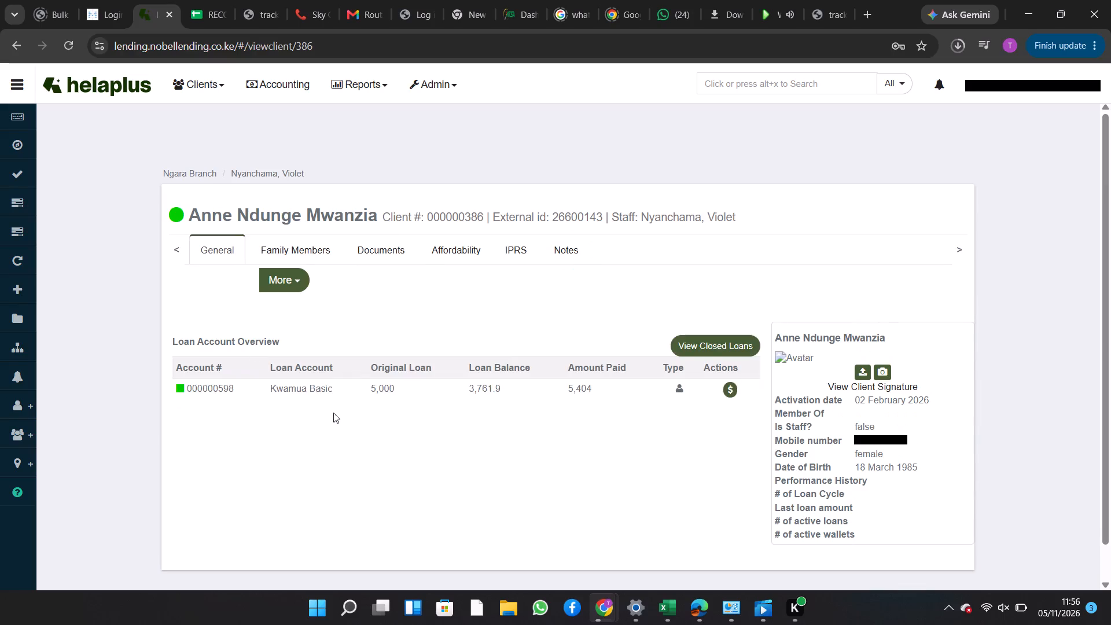
click(322, 399)
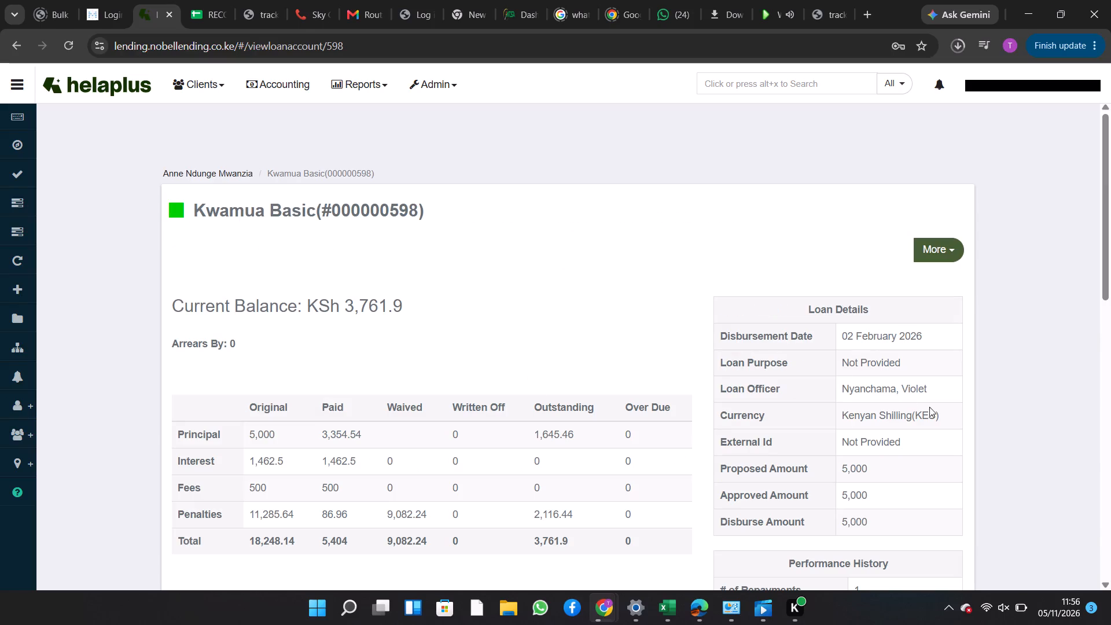
drag(927, 389, 884, 389)
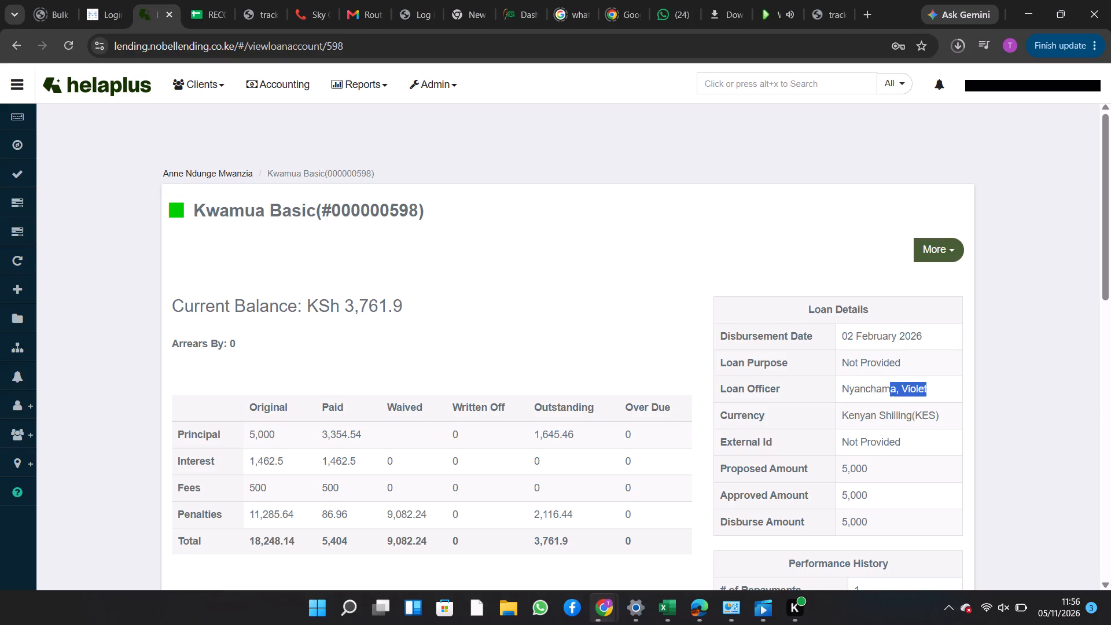
drag(884, 389, 843, 394)
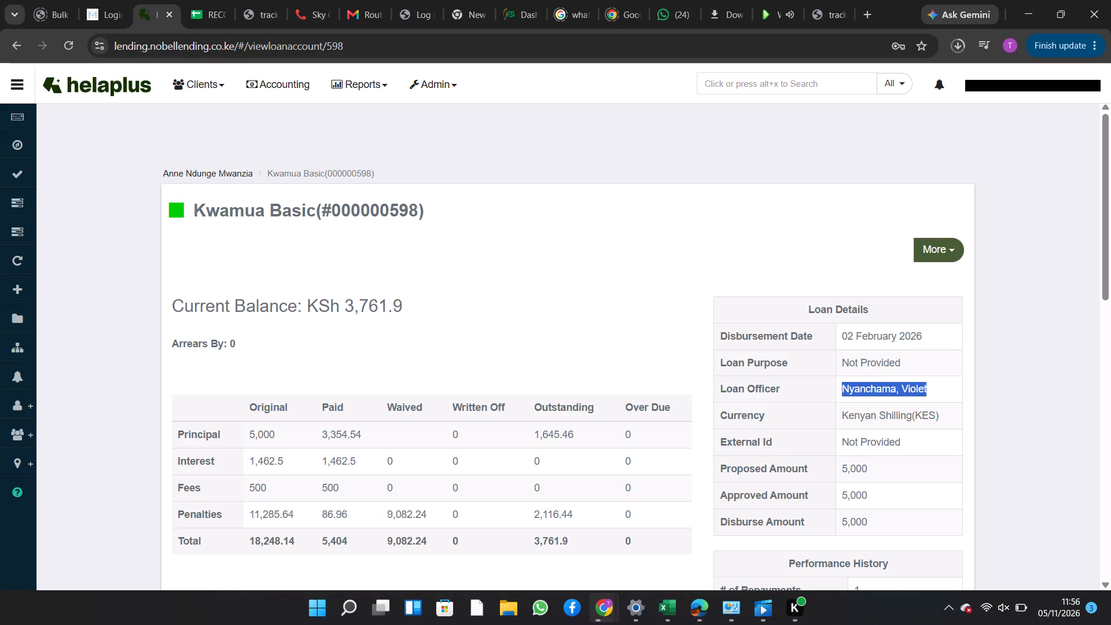
key(ctrl+c)
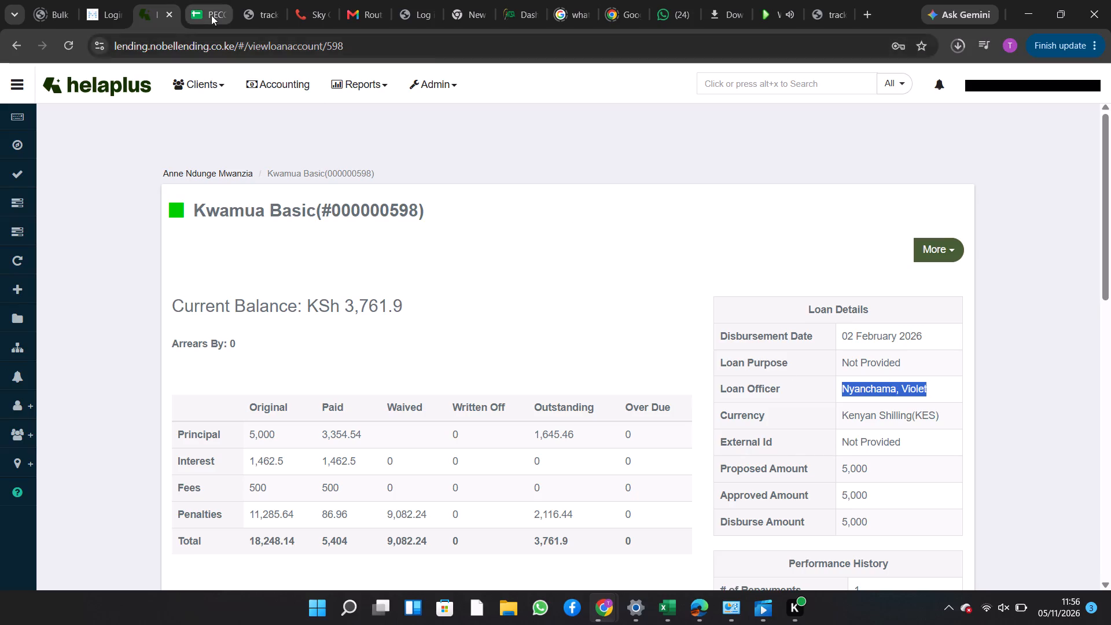
click(211, 15)
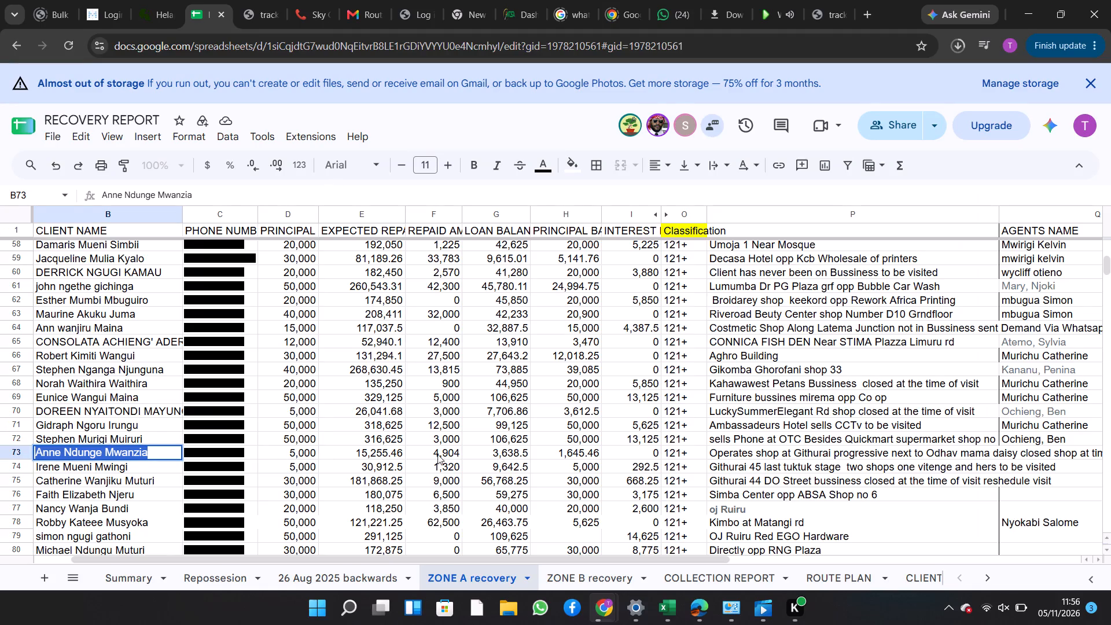
double_click(1021, 451)
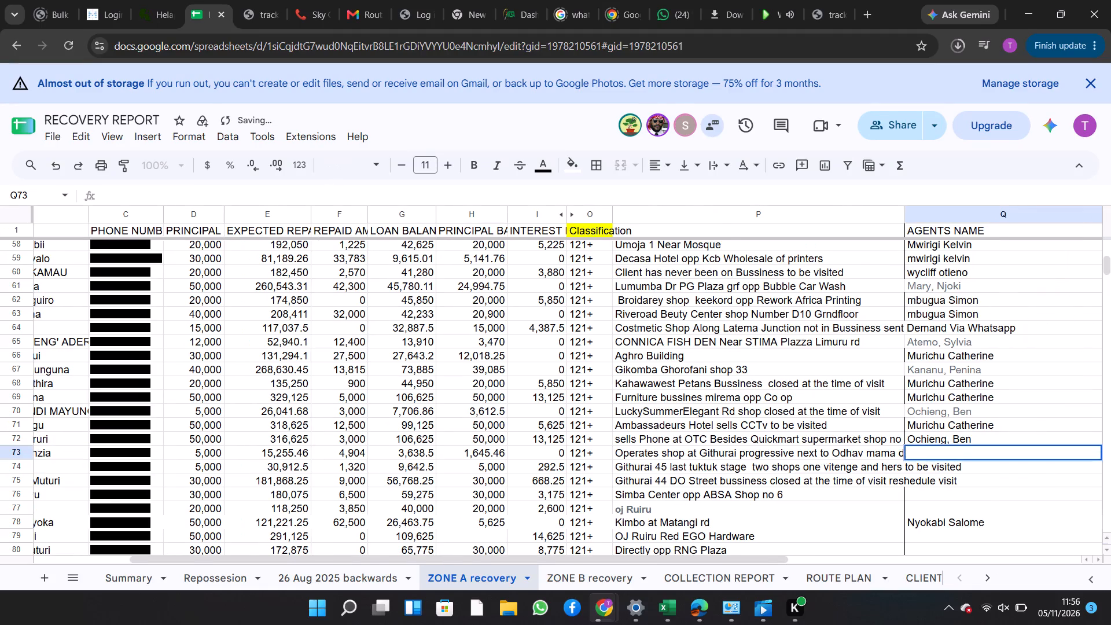
key(ctrl+v)
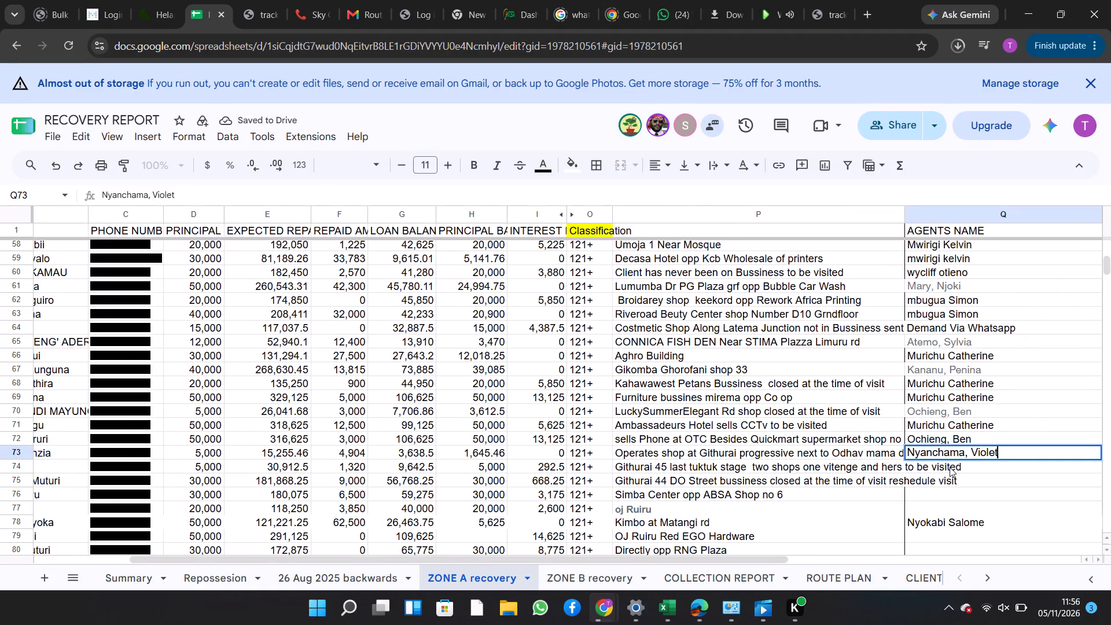
double_click(950, 467)
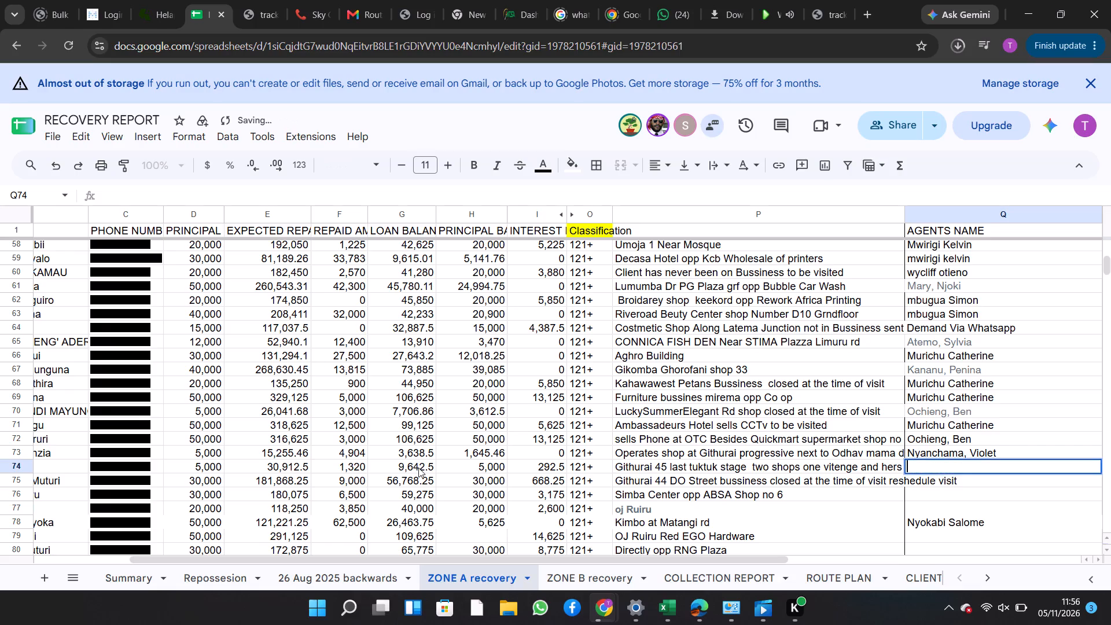
Copy the client name from cell B74 of the ZONE A recovery sheet and search the Helaplus client list for it.
double_click(75, 463)
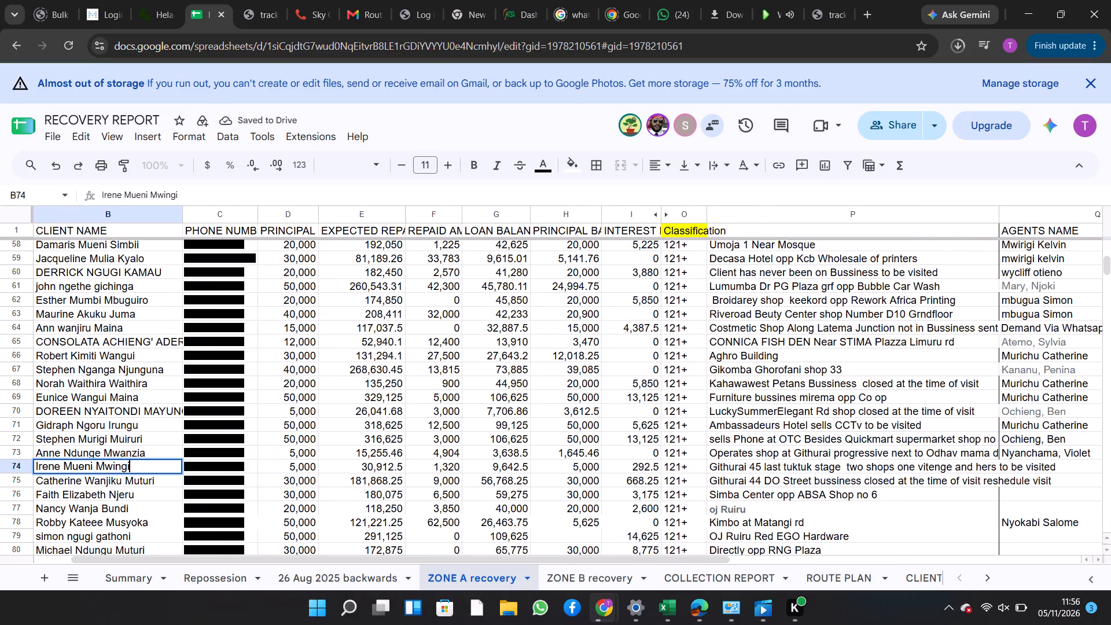
drag(138, 468, 53, 463)
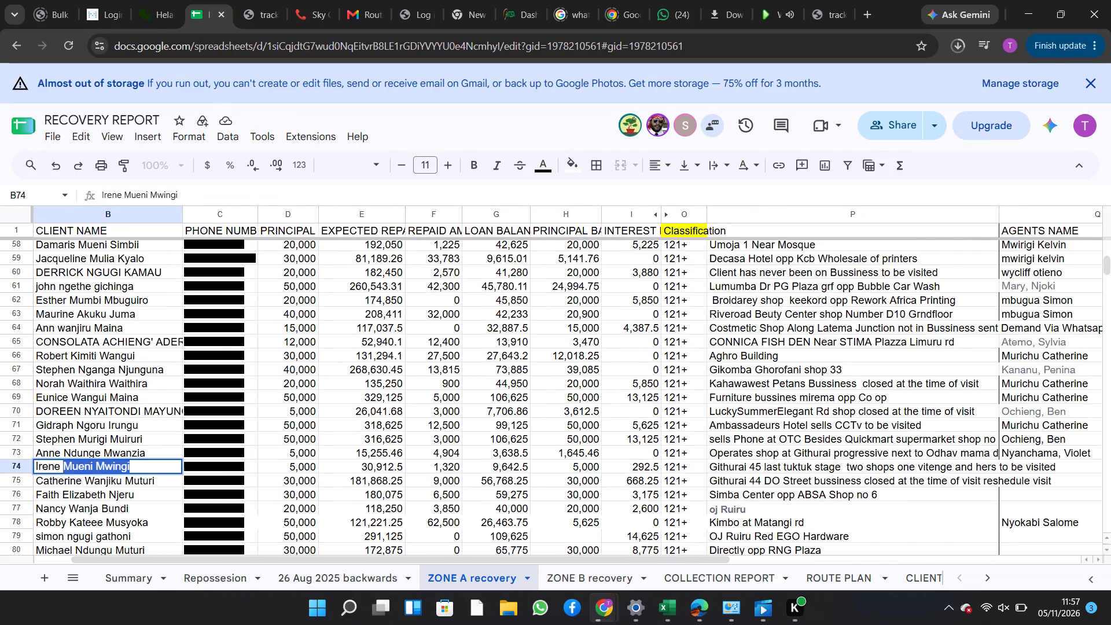
drag(53, 463, 38, 464)
key(ctrl+c)
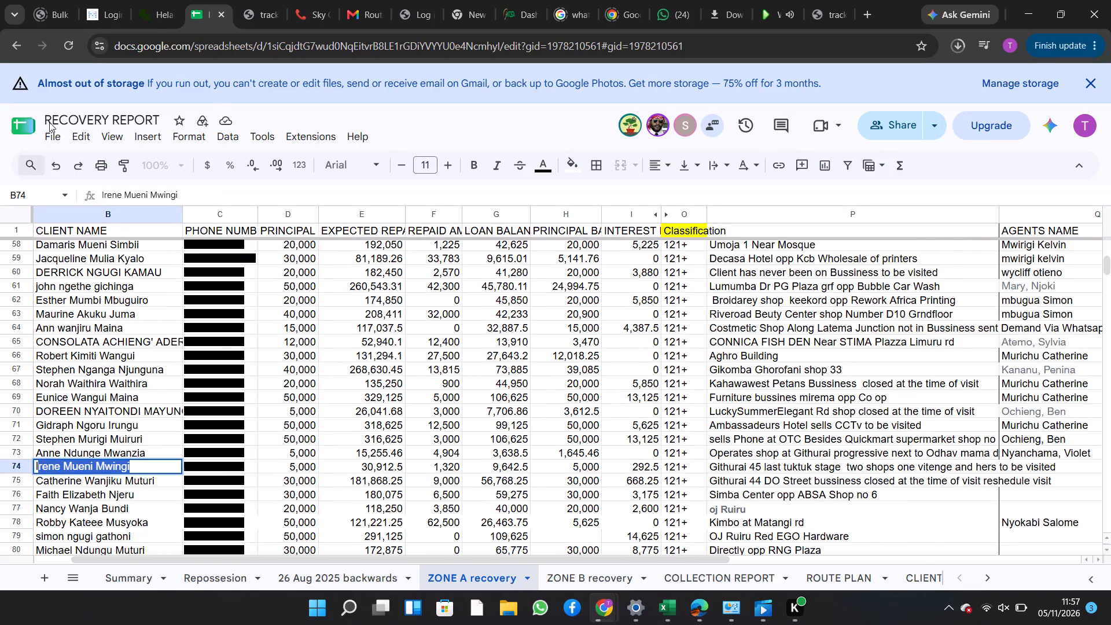
click(154, 16)
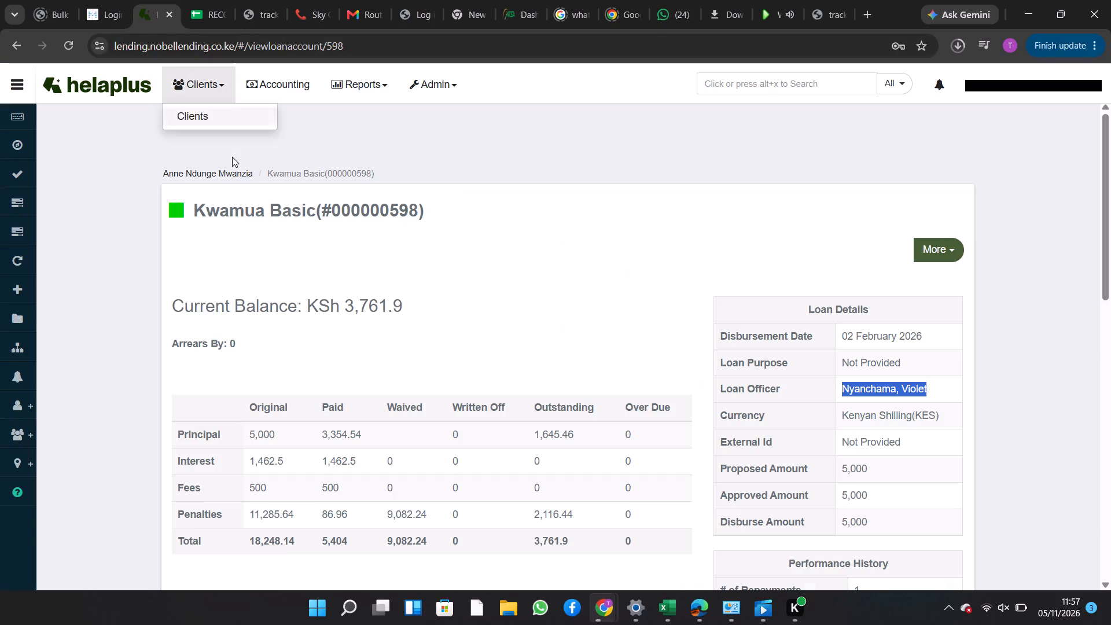
click(217, 117)
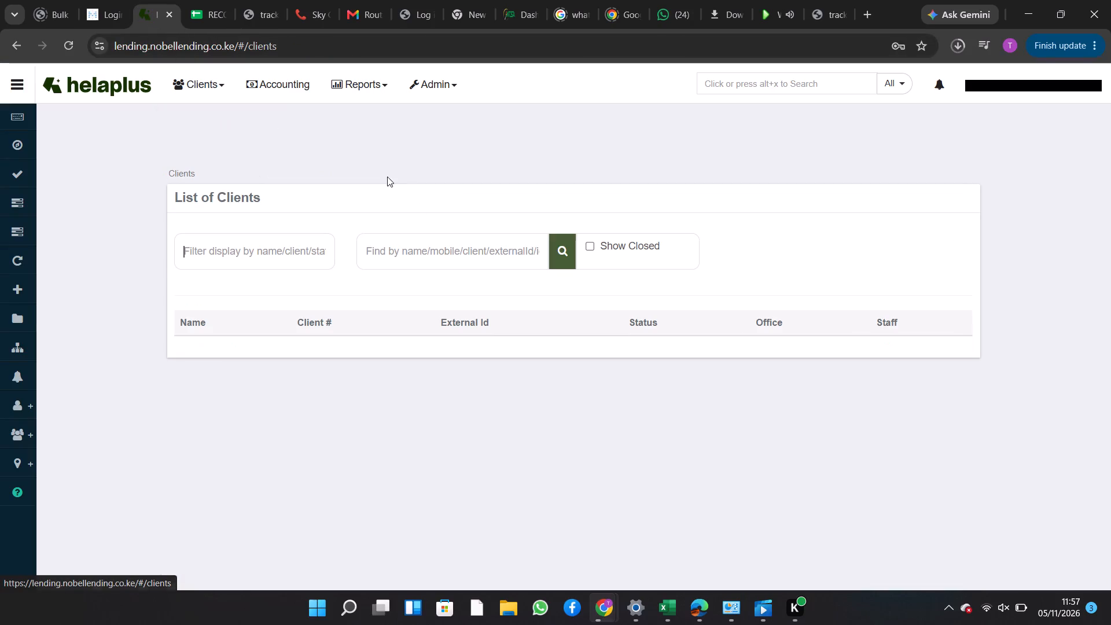
click(375, 256)
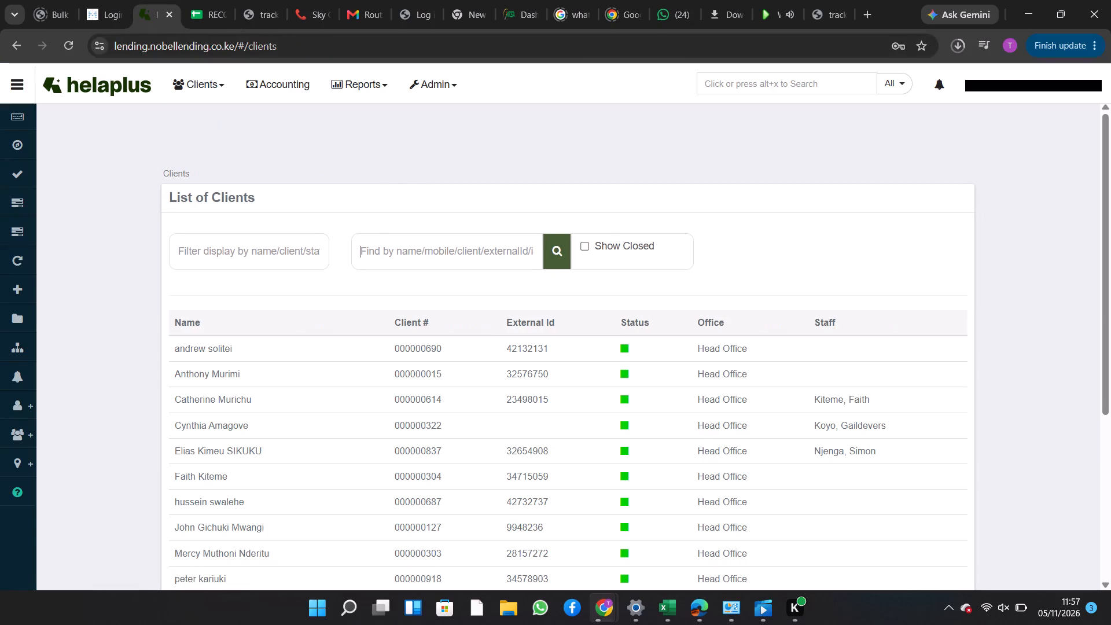
key(ctrl+v)
click(560, 241)
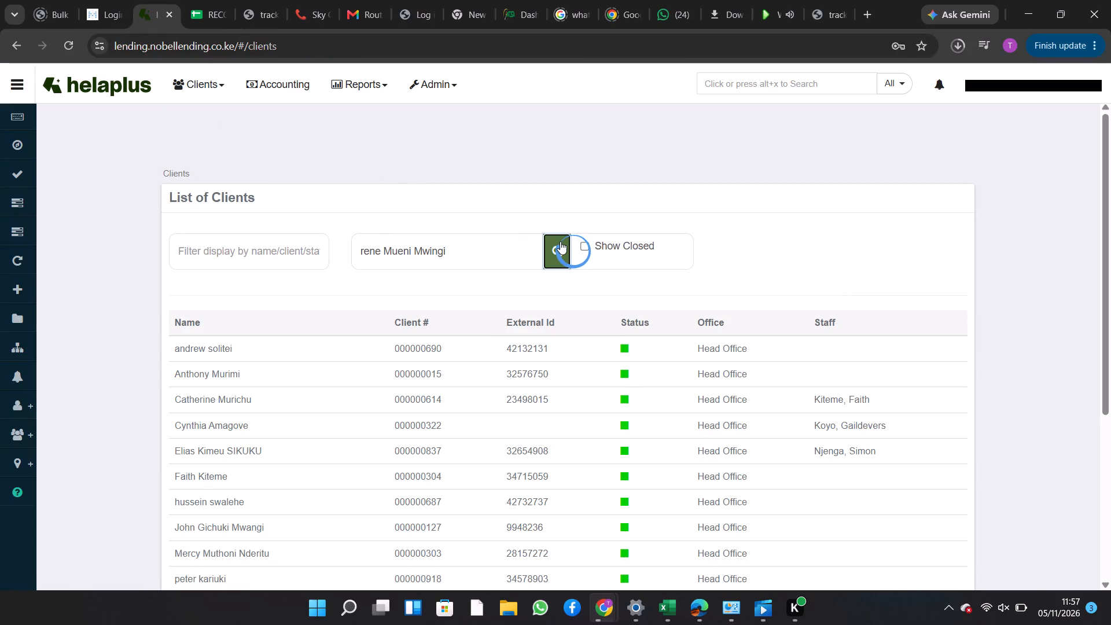
Open that client's Kwamua Basic loan in Helaplus and copy its loan officer into AGENTS NAME cell Q74 of the recovery sheet.
double_click(227, 338)
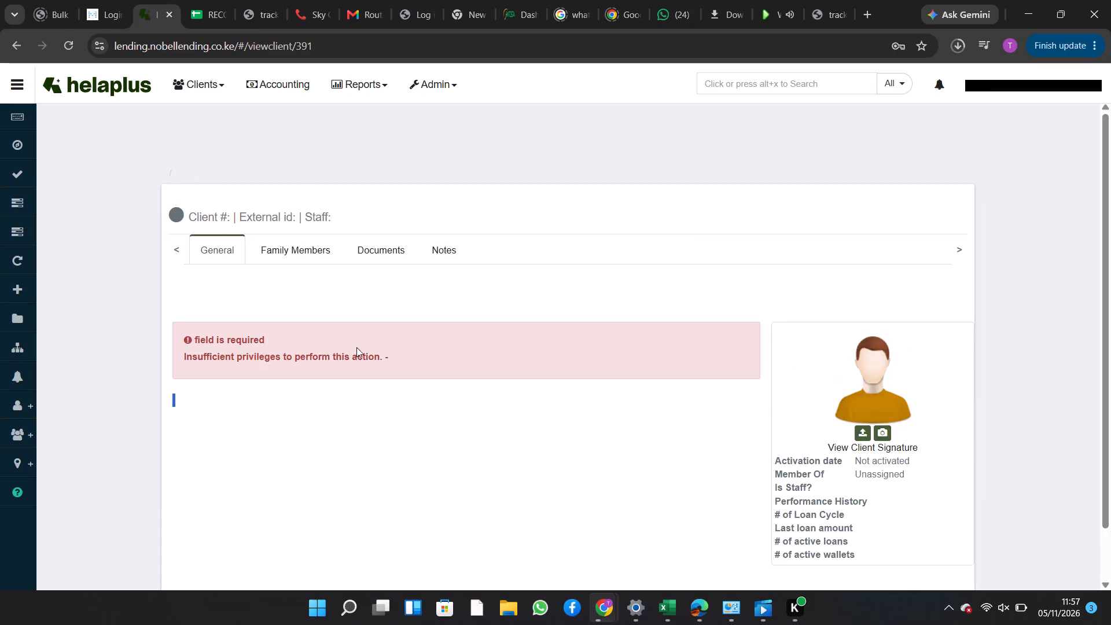
double_click(356, 385)
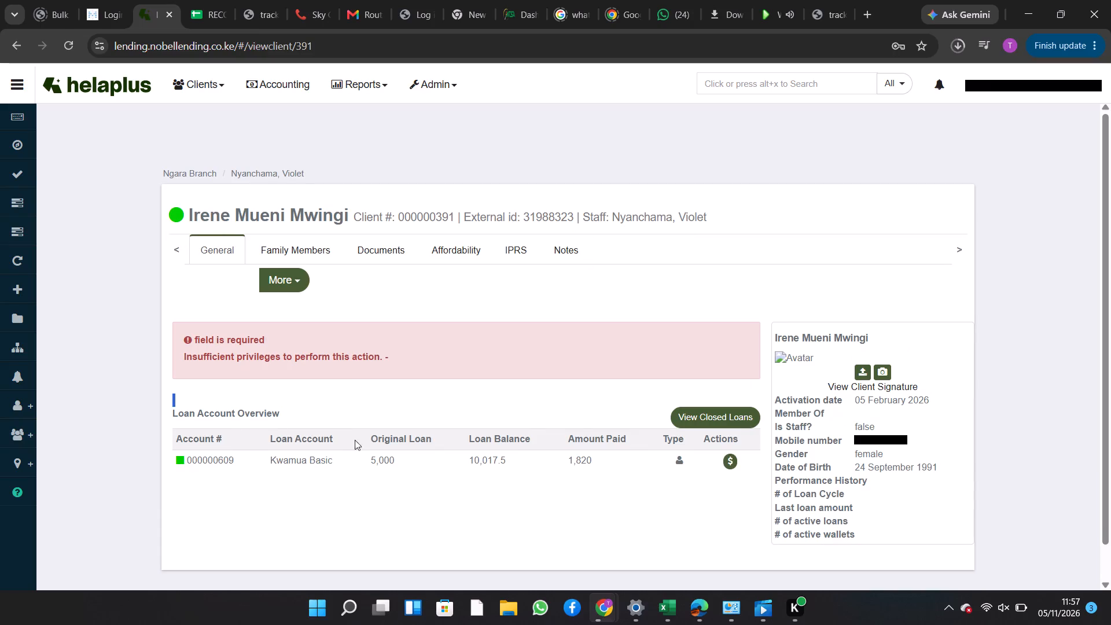
double_click(353, 453)
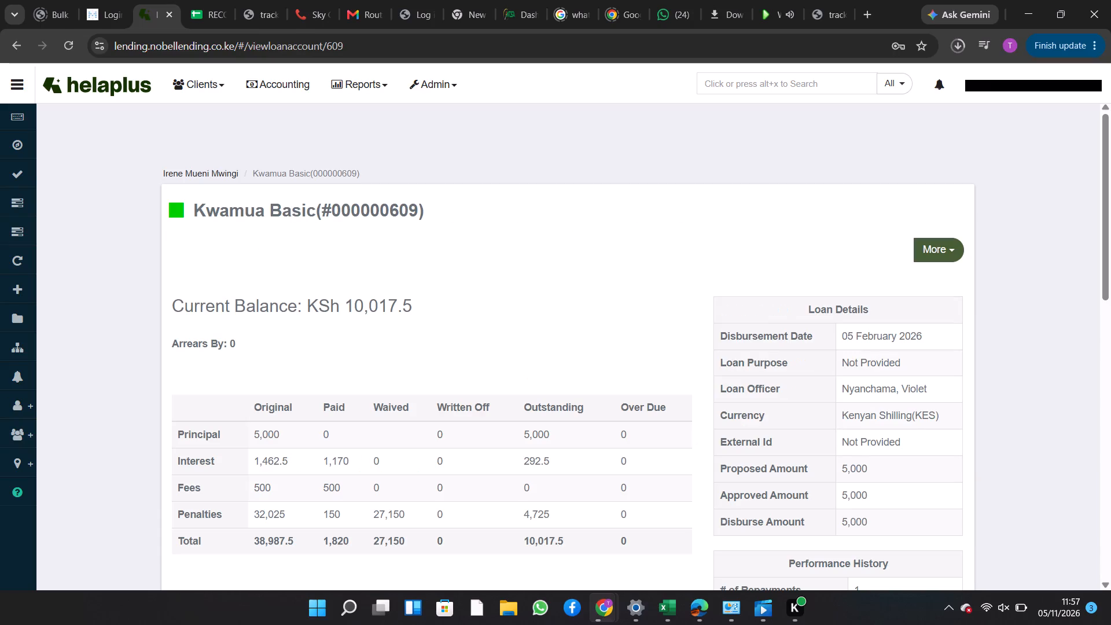
drag(929, 386, 843, 395)
key(ctrl+c)
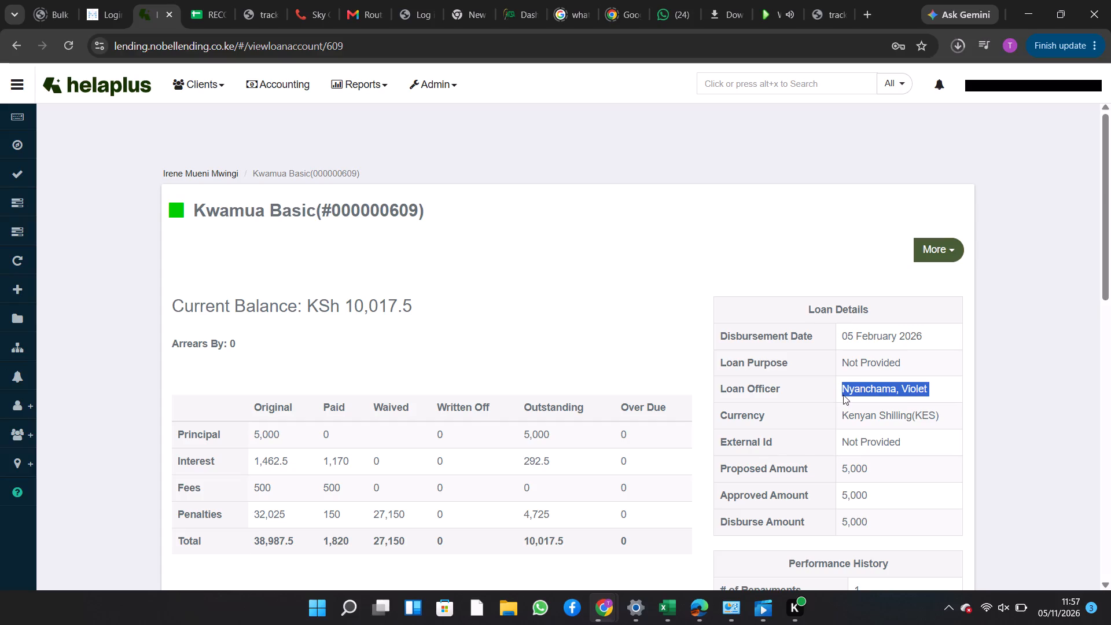
click(223, 5)
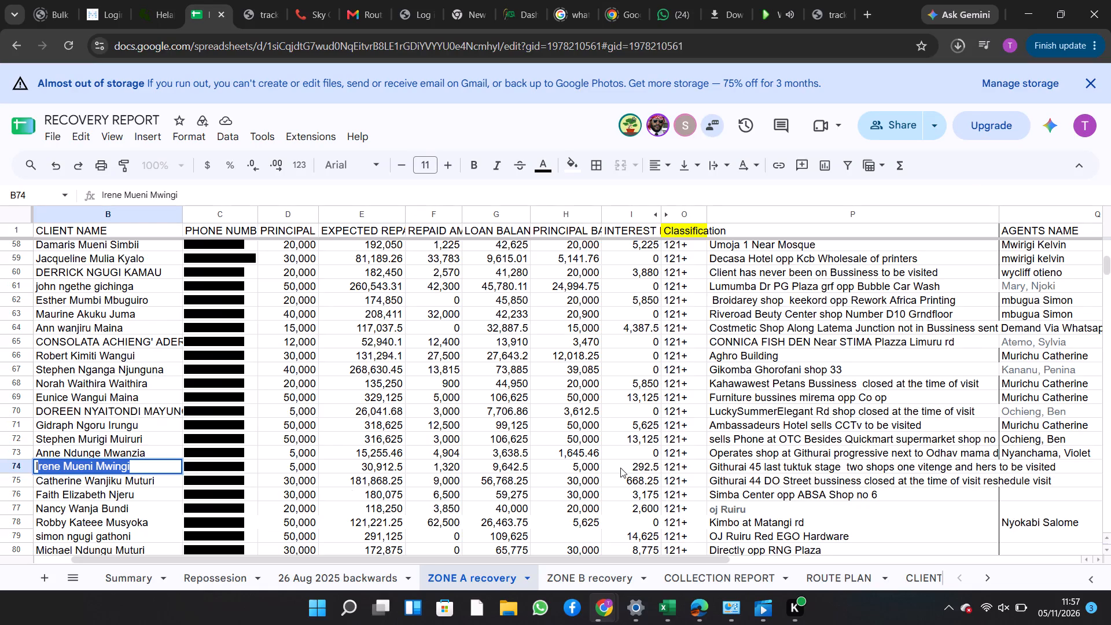
double_click(1018, 465)
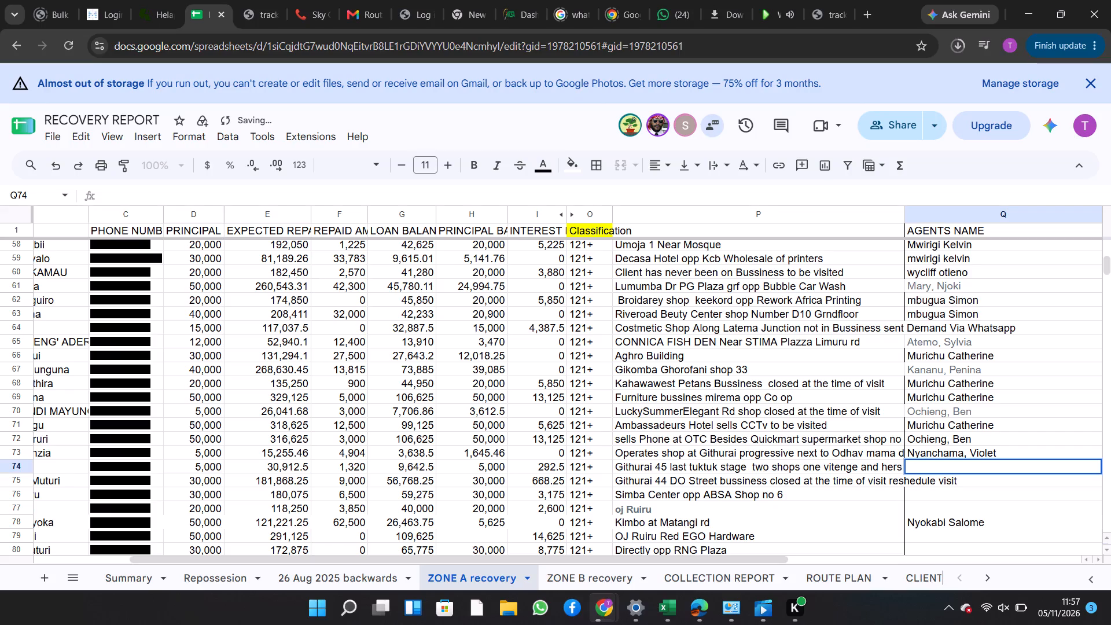
key(ctrl+v)
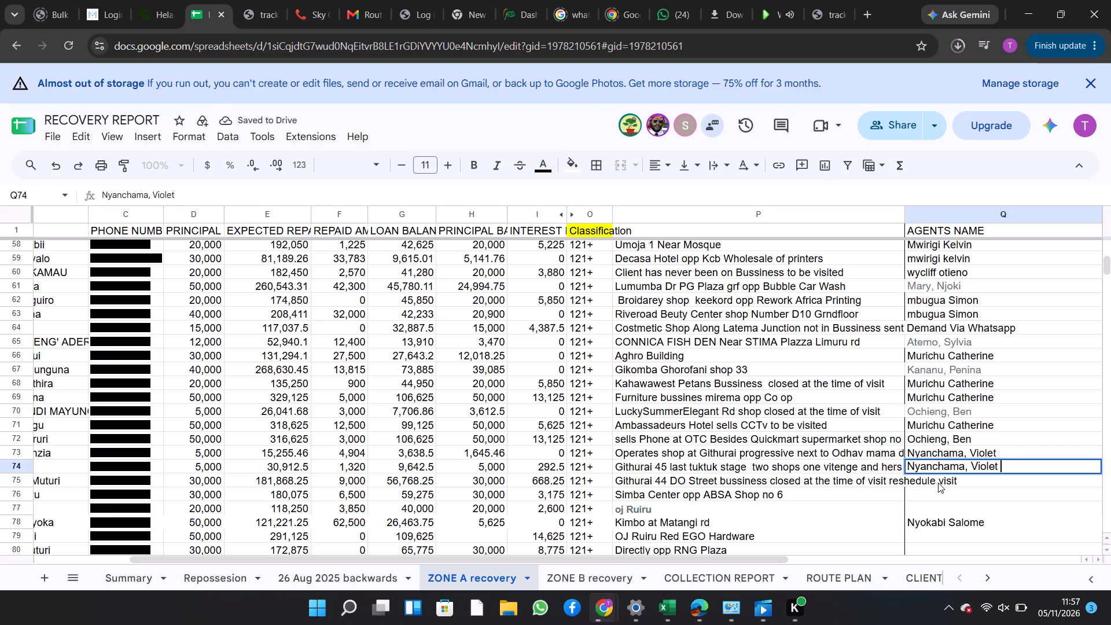
Copy the client name from cell B75 of the ZONE A recovery sheet and search the Helaplus client list for it.
double_click(938, 483)
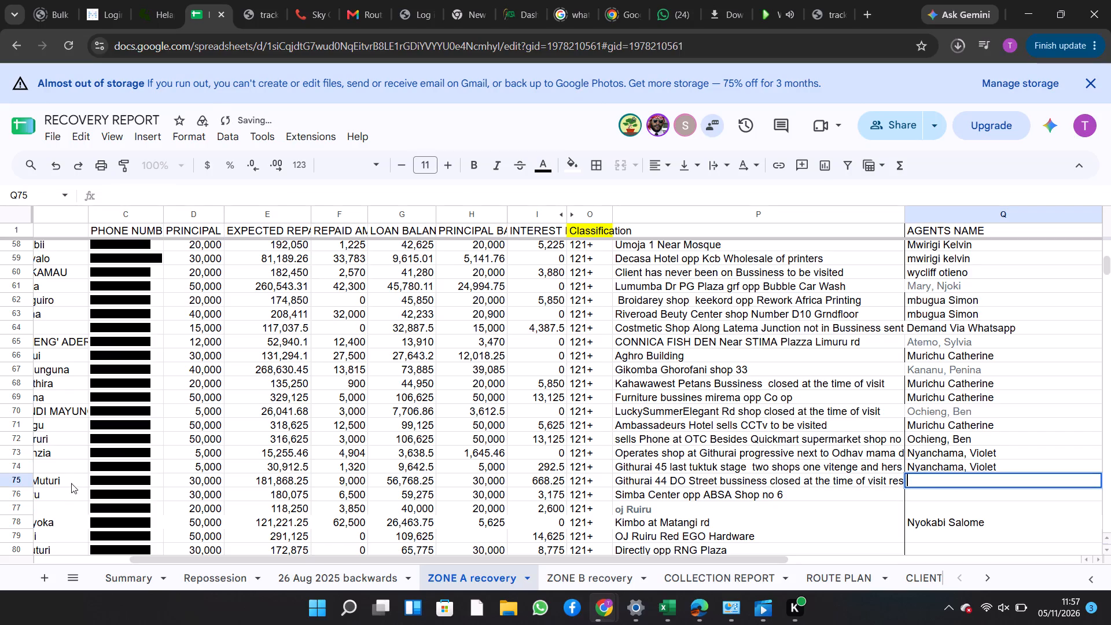
double_click(75, 481)
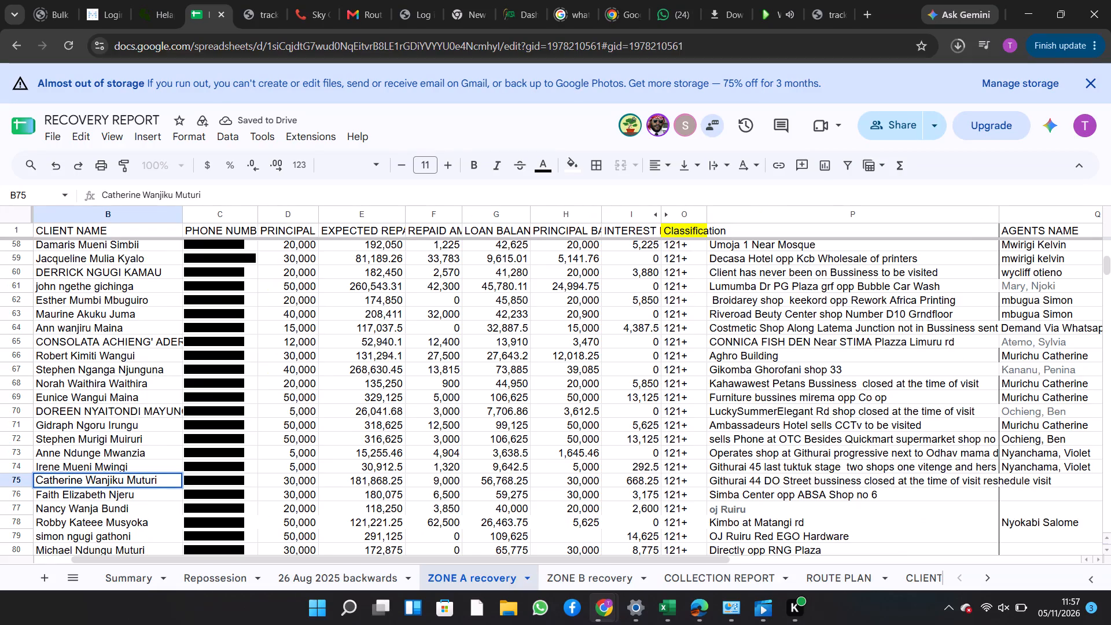
drag(161, 480, 42, 485)
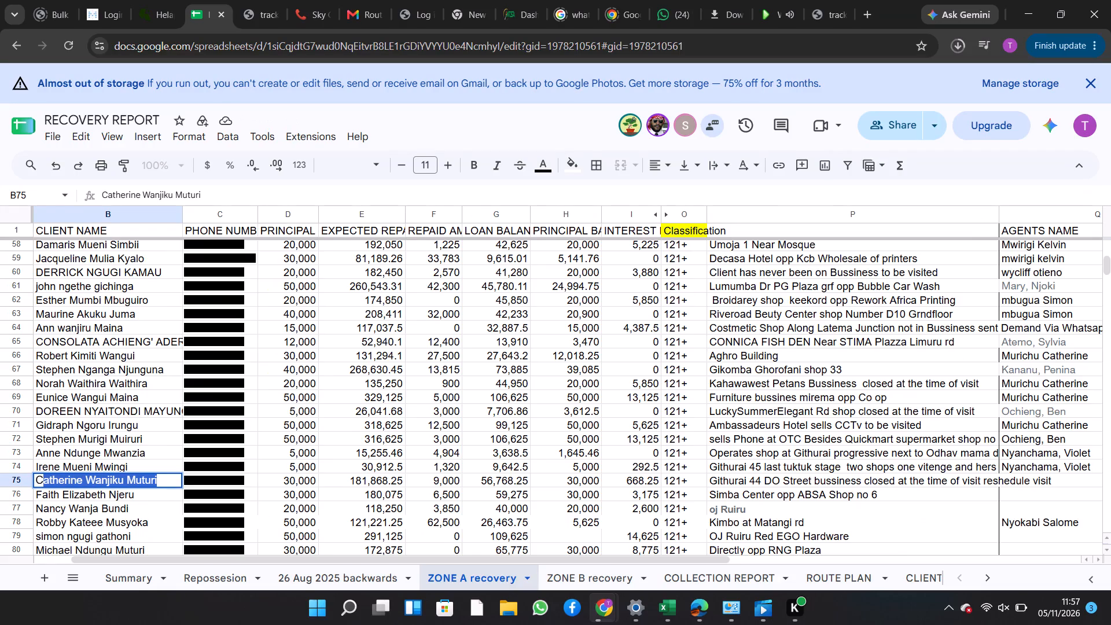
key(ctrl+c)
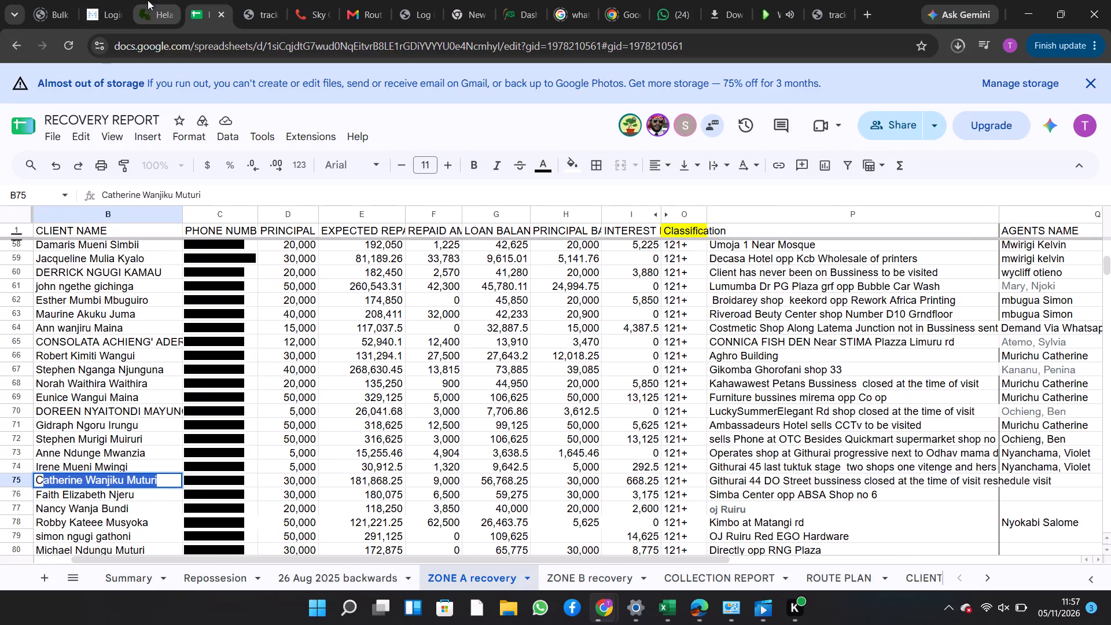
click(148, 3)
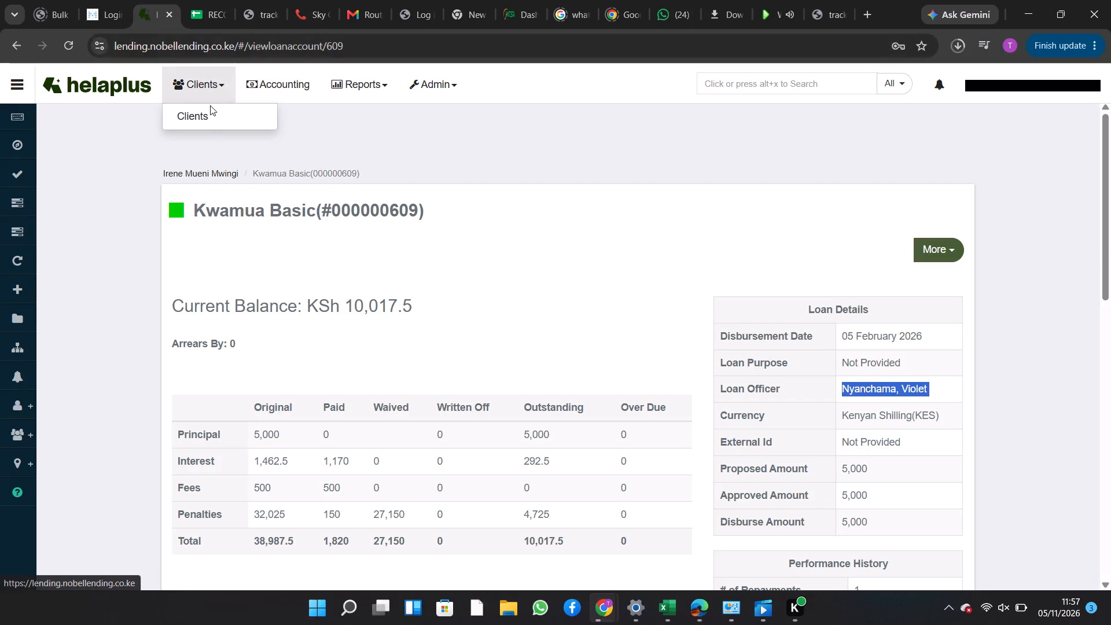
click(209, 119)
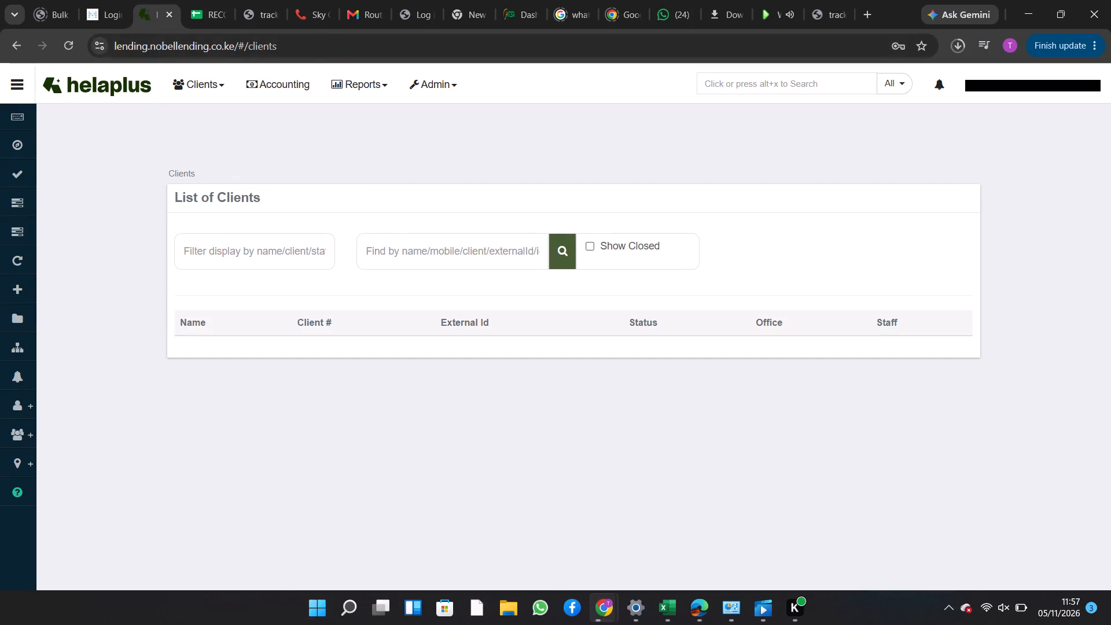
click(380, 245)
key(ctrl+v)
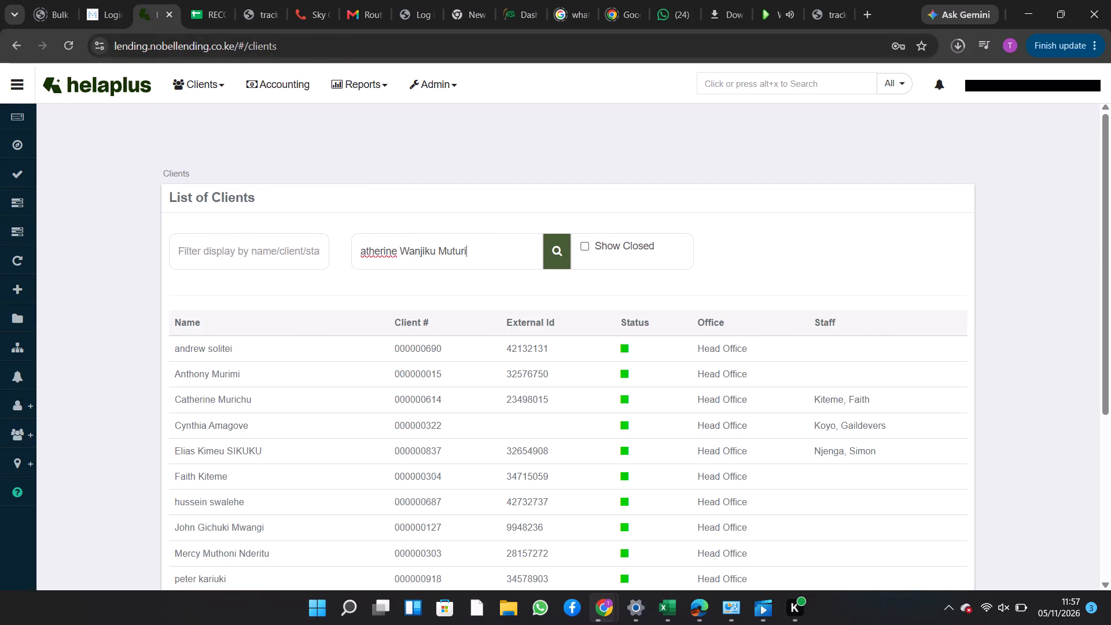
click(555, 251)
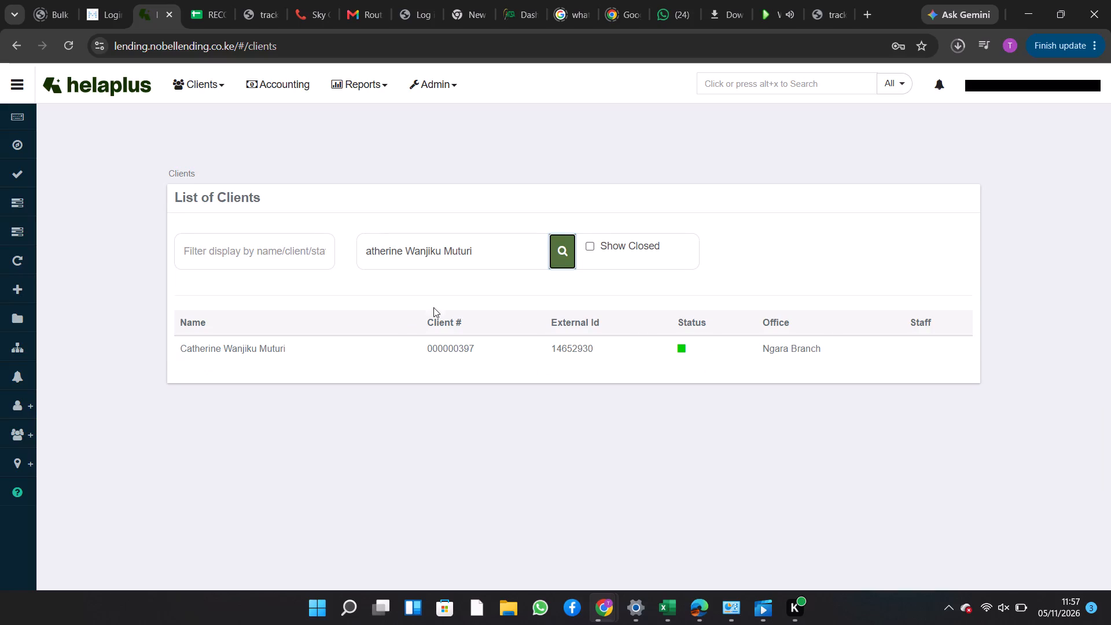
Open that client's Kwamua Biashara loan in Helaplus and copy its loan officer into AGENTS NAME cell Q75 of the recovery sheet.
double_click(325, 356)
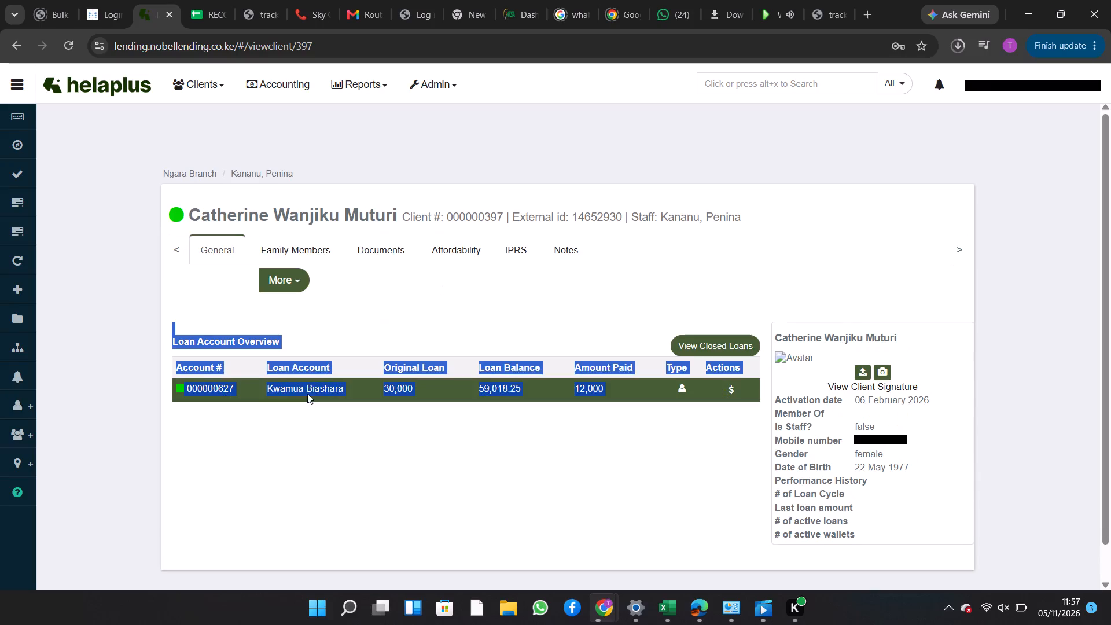
double_click(320, 464)
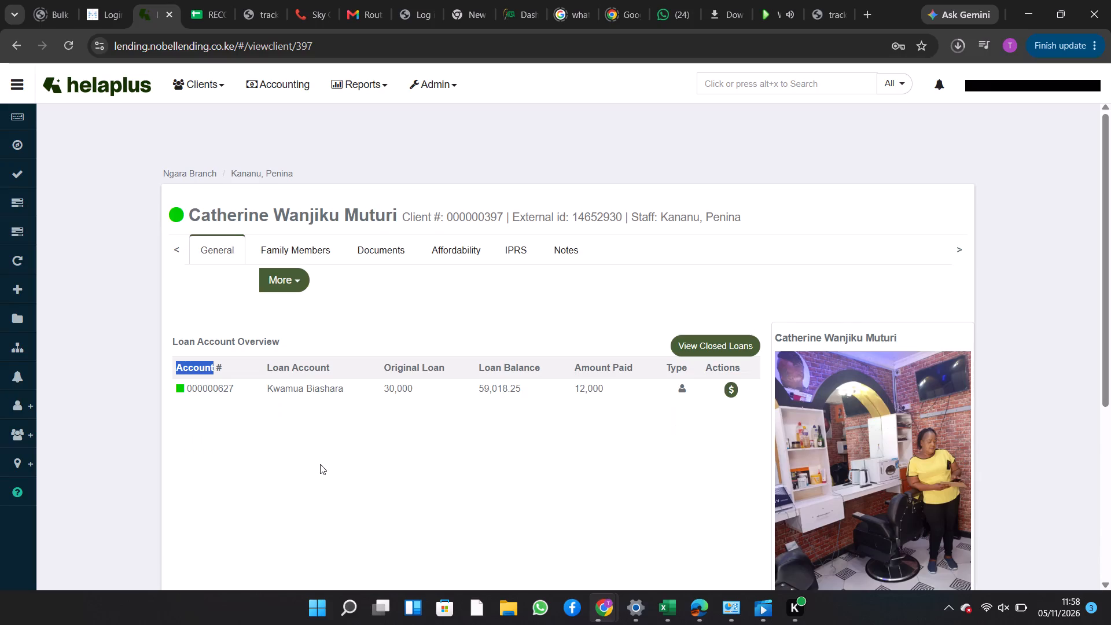
double_click(351, 389)
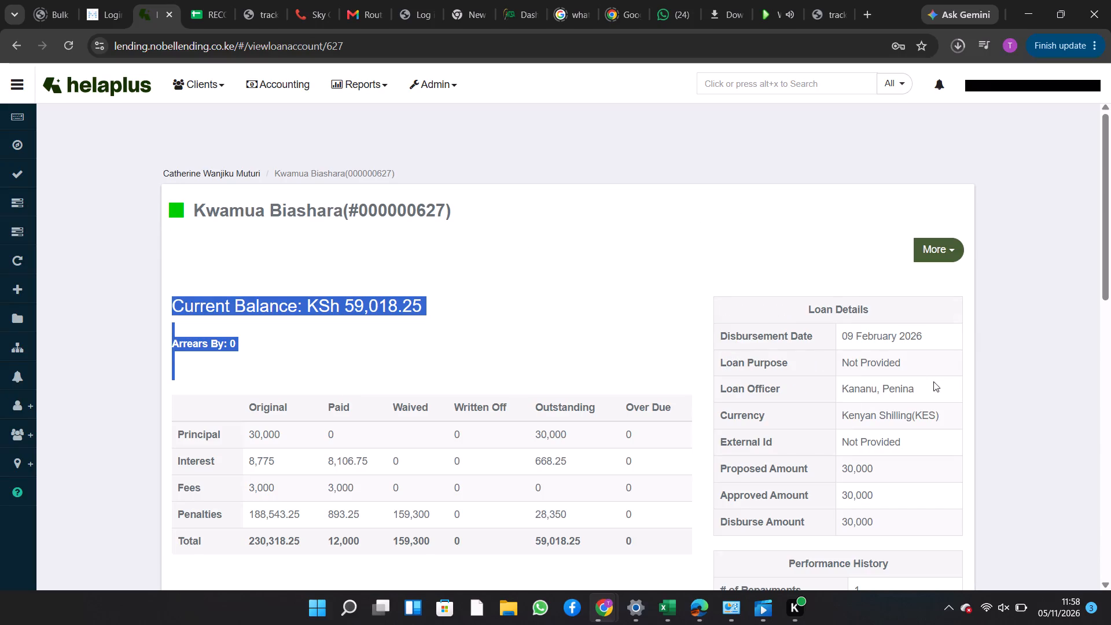
drag(913, 388, 844, 400)
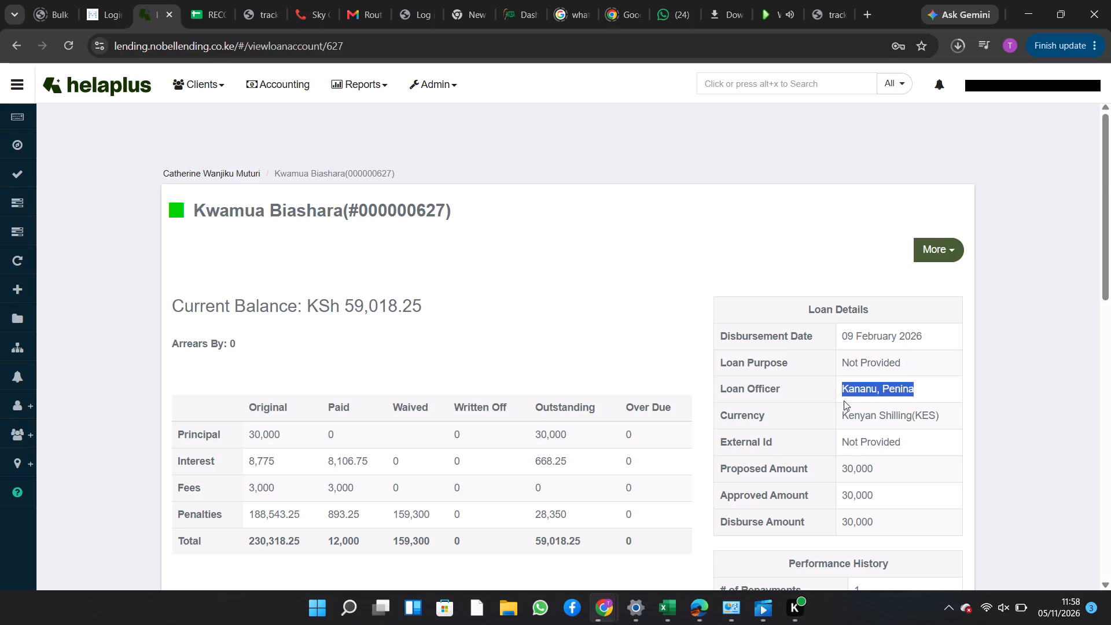
drag(844, 400, 832, 400)
key(ctrl+c)
click(220, 23)
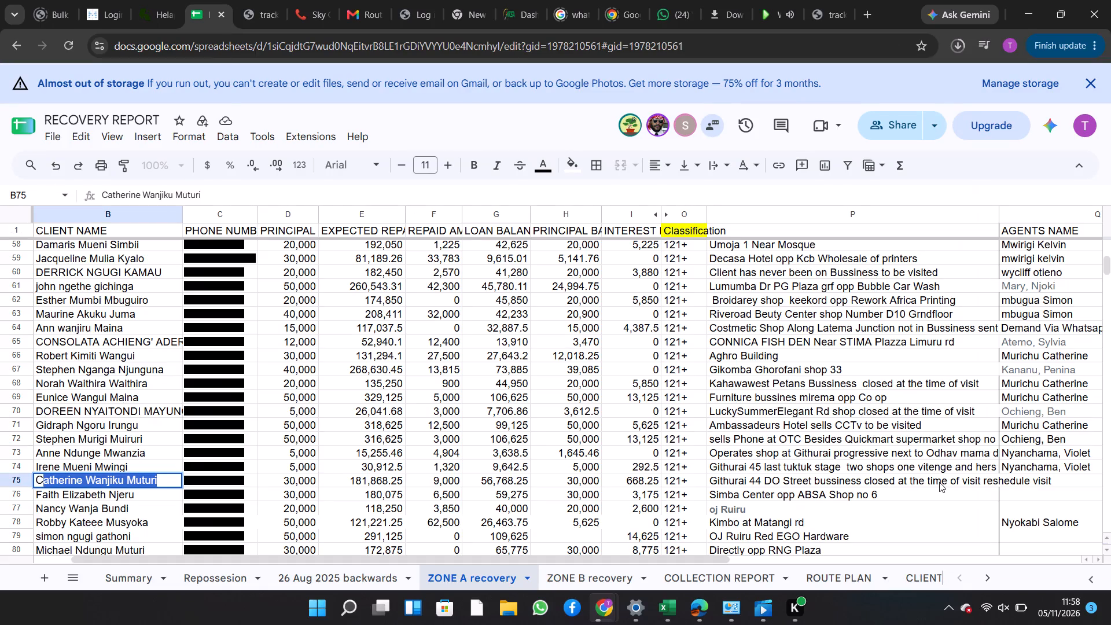
double_click(1024, 478)
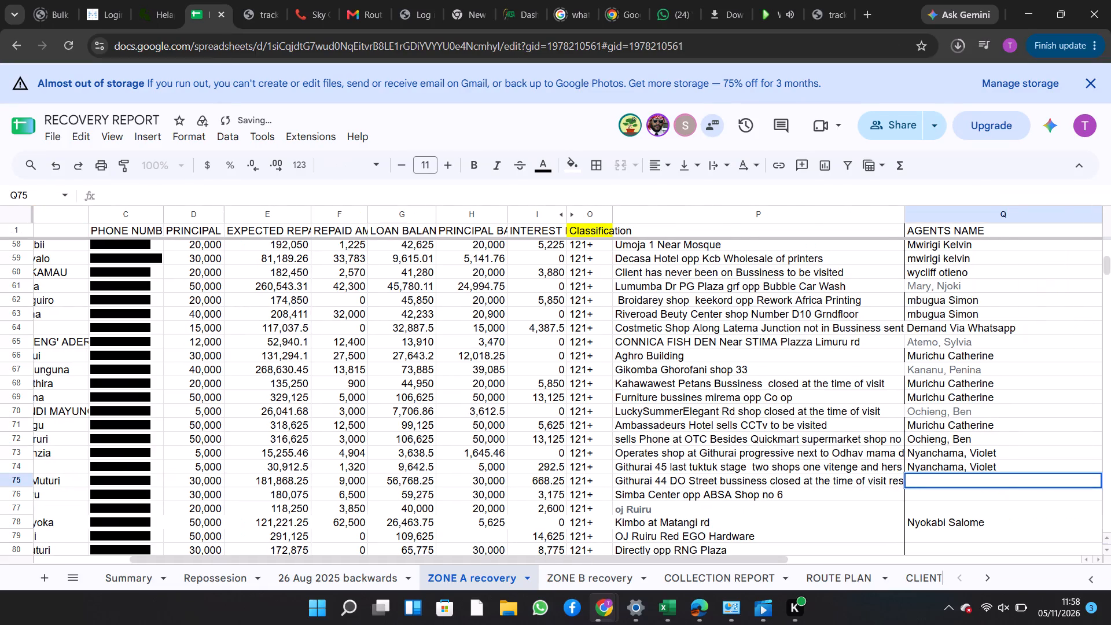
key(ctrl+v)
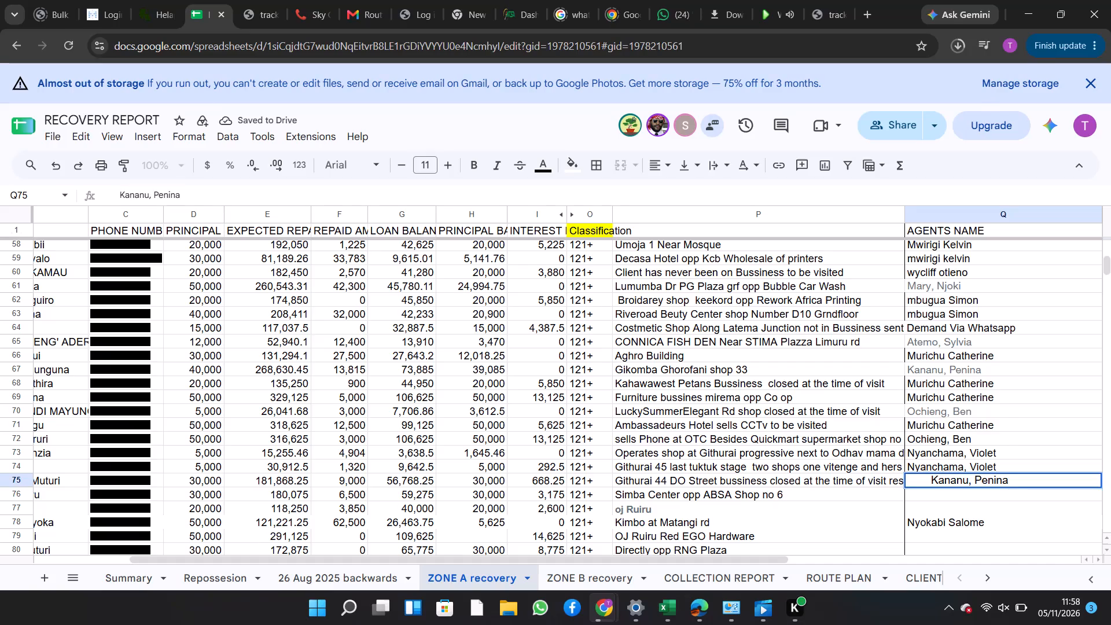
key(Return)
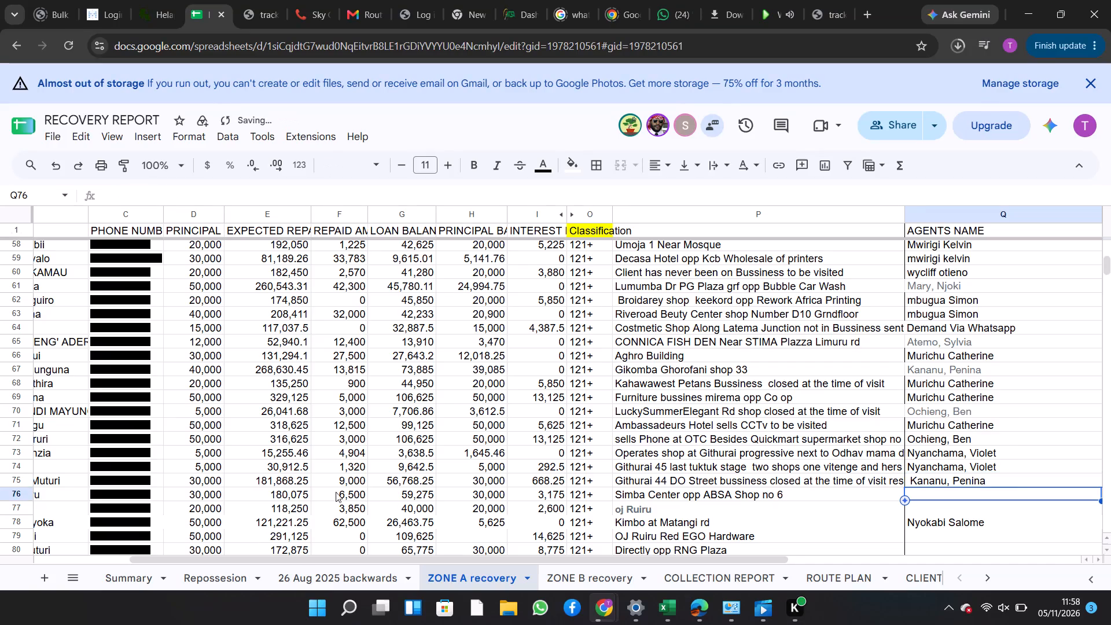
Copy the client name from cell B76 of the ZONE A recovery sheet and search the Helaplus client list for it.
double_click(68, 492)
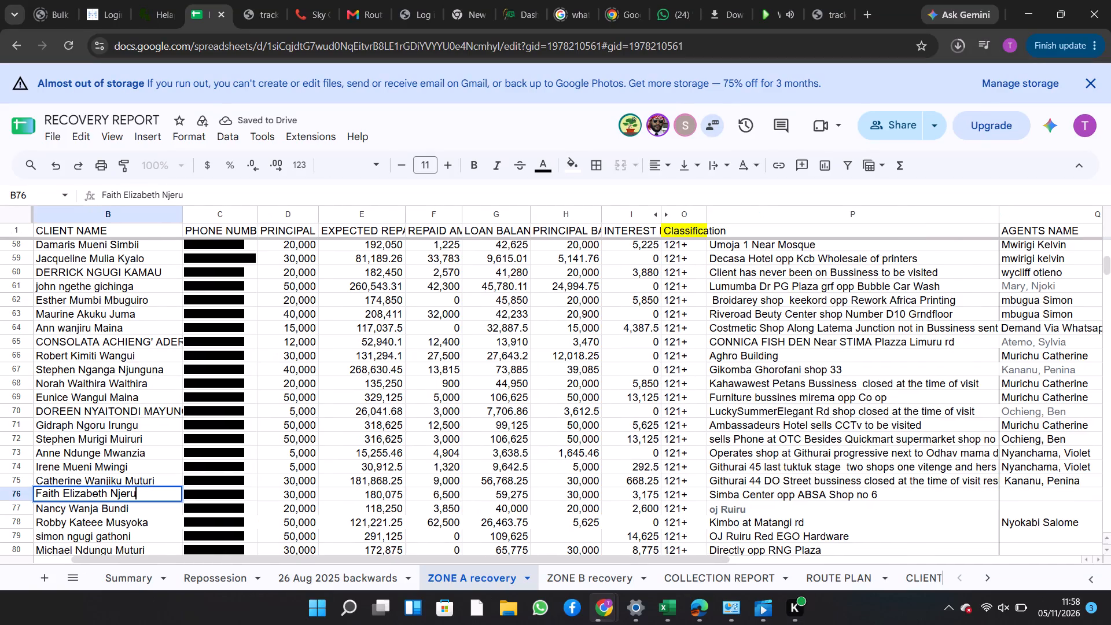
drag(147, 494, 42, 492)
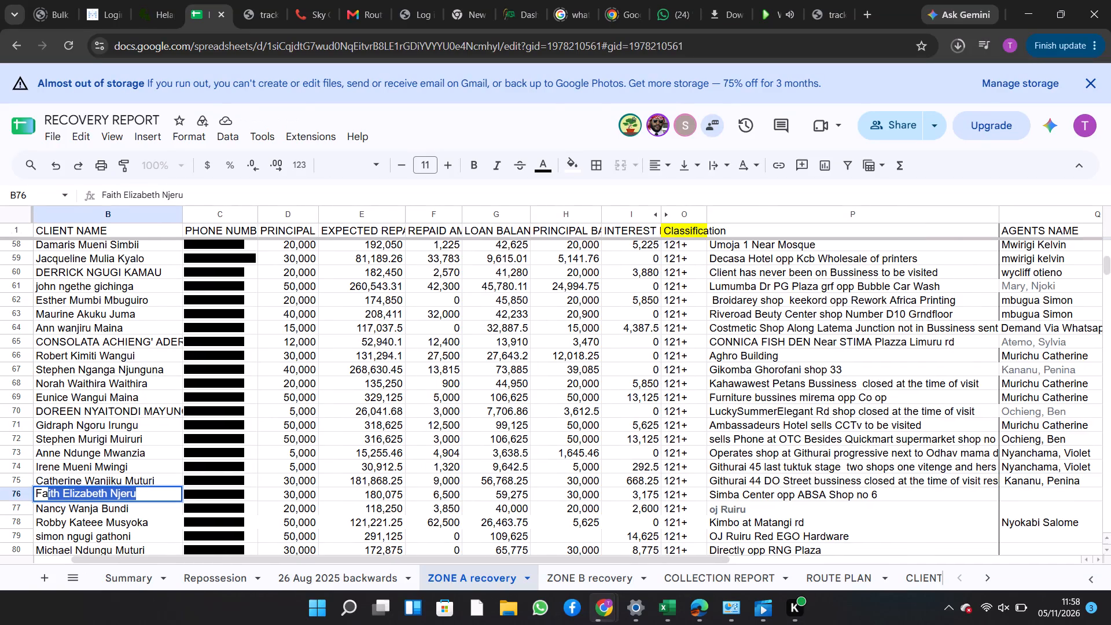
drag(42, 492, 40, 494)
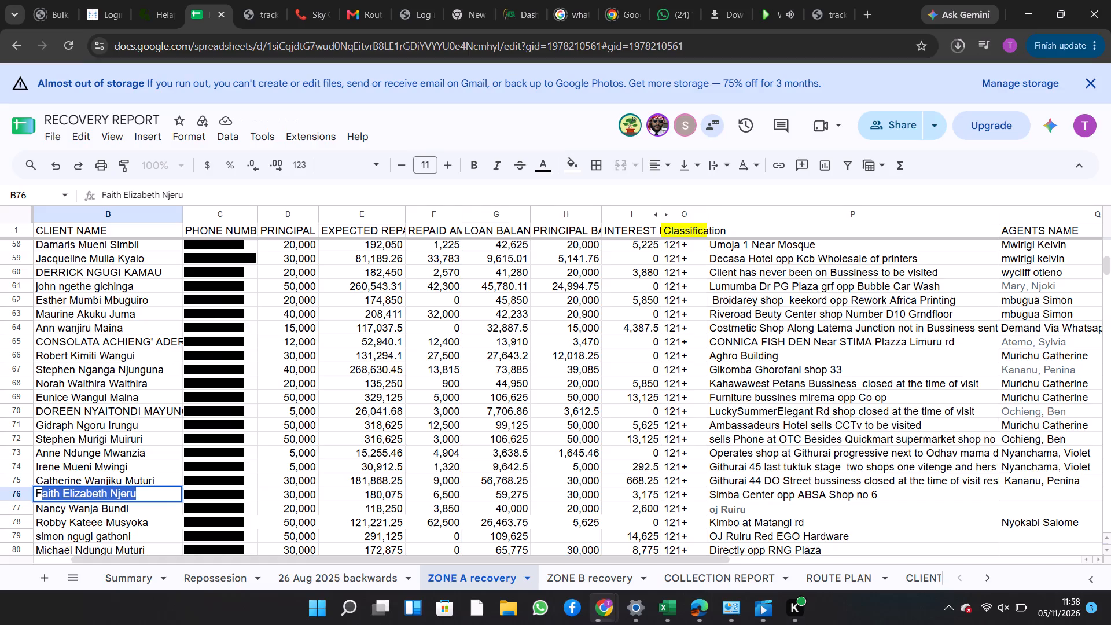
key(ctrl+c)
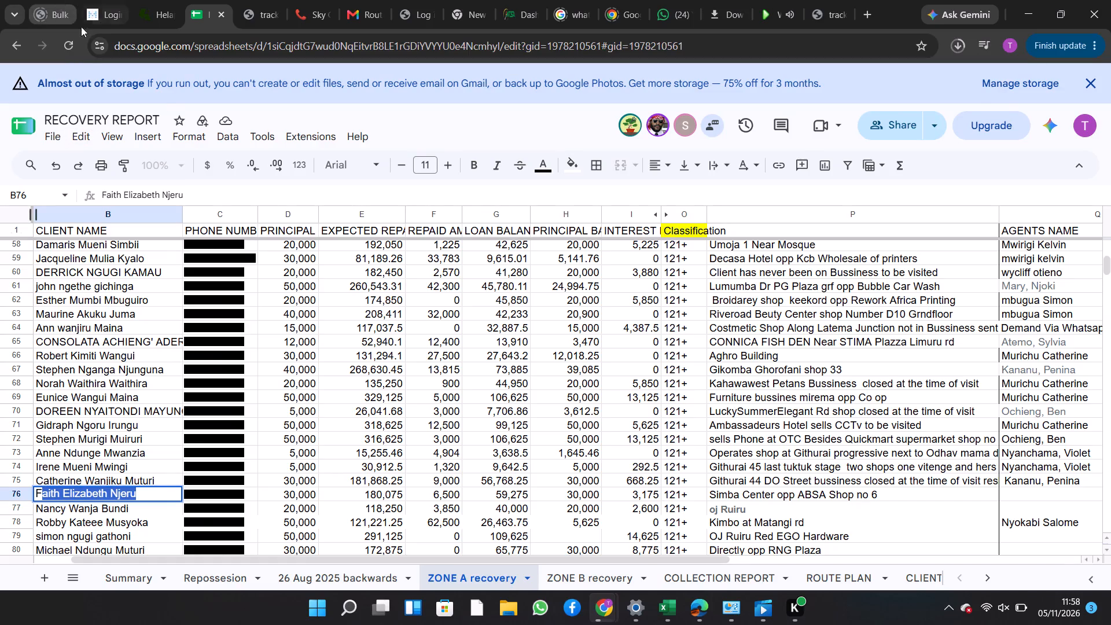
click(159, 14)
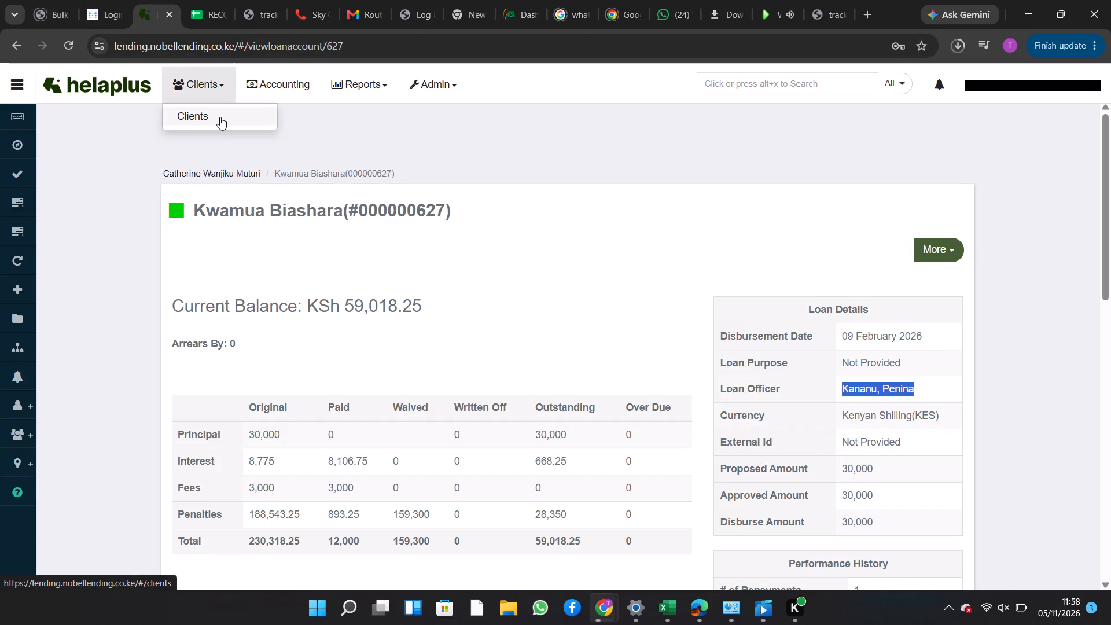
click(220, 117)
click(382, 247)
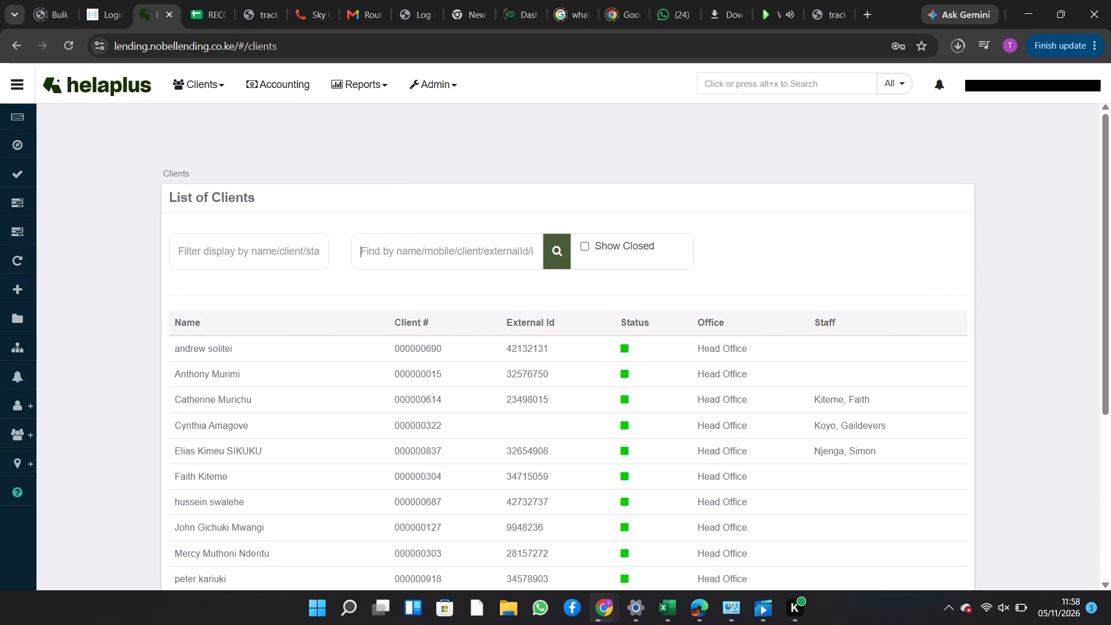
key(ctrl+v)
click(560, 260)
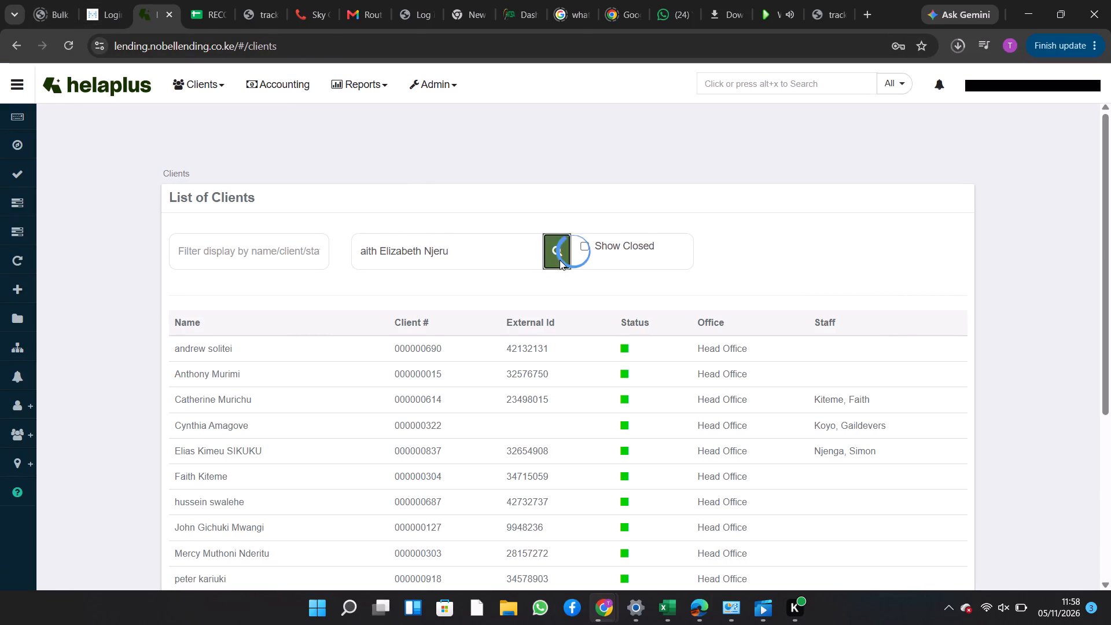
Open that client's Kwamua Biashara loan in Helaplus and copy its loan officer into AGENTS NAME cell Q76 of the recovery sheet.
double_click(252, 349)
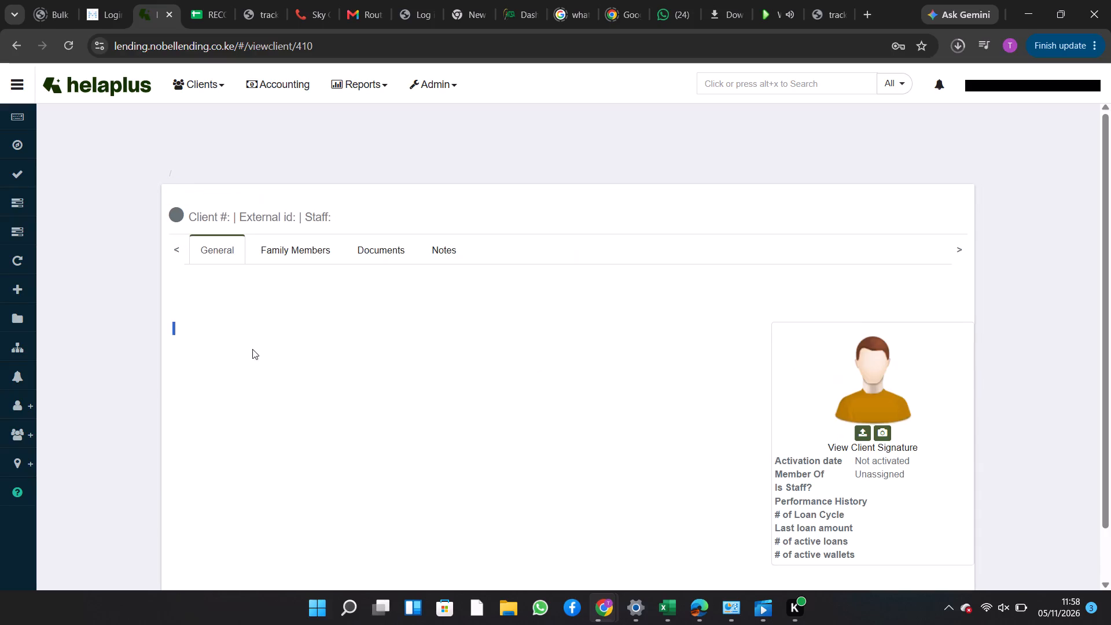
double_click(334, 398)
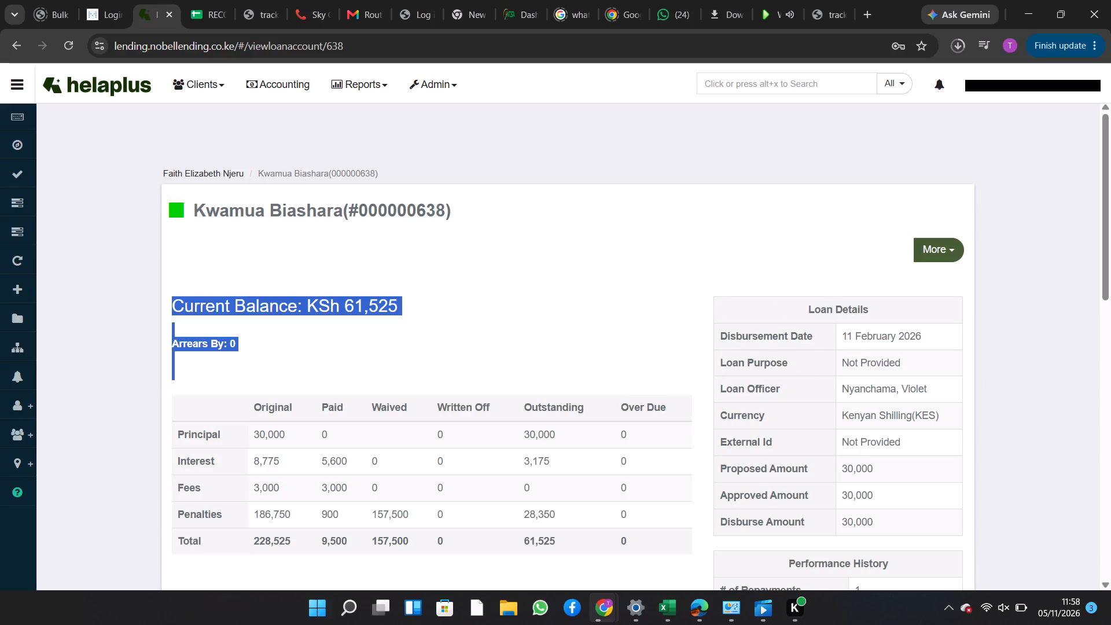
drag(929, 389, 840, 390)
key(ctrl+c)
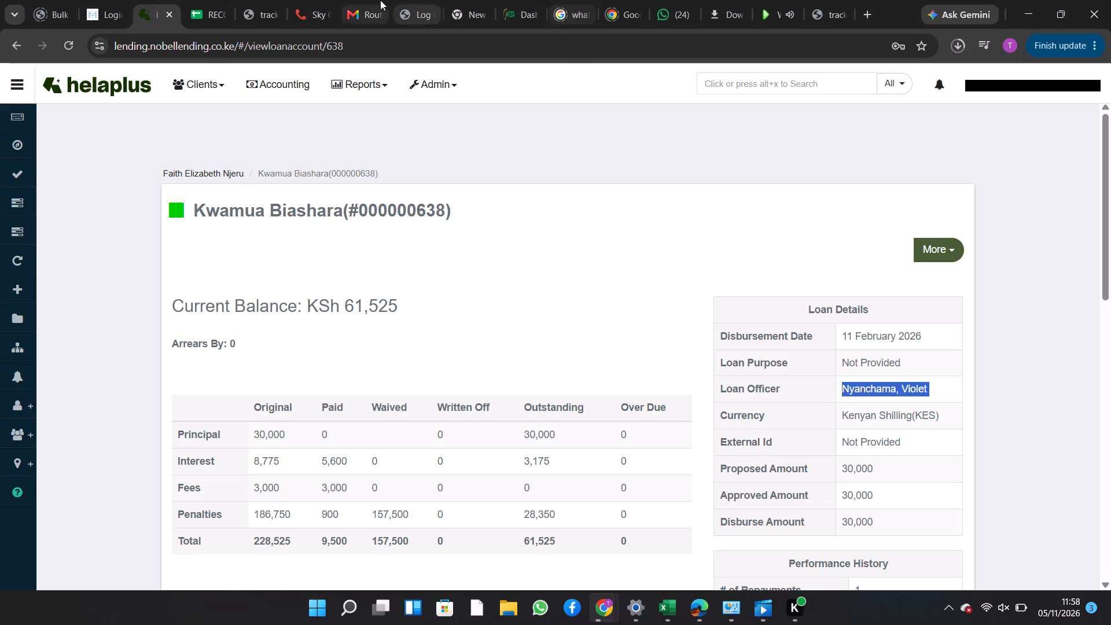
click(211, 24)
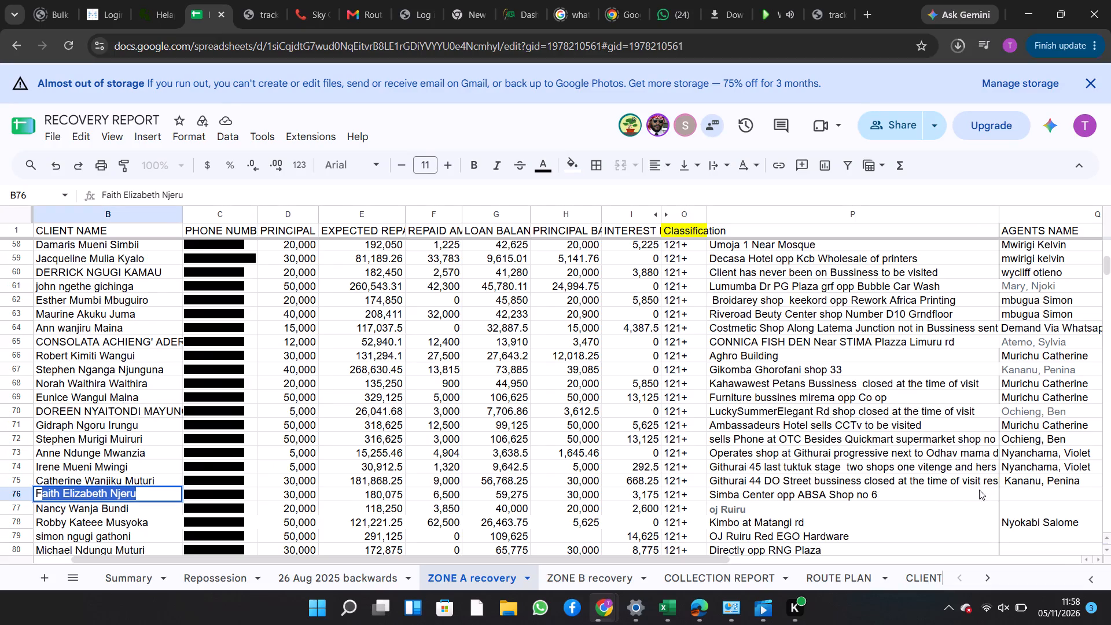
click(1018, 491)
key(ctrl+v)
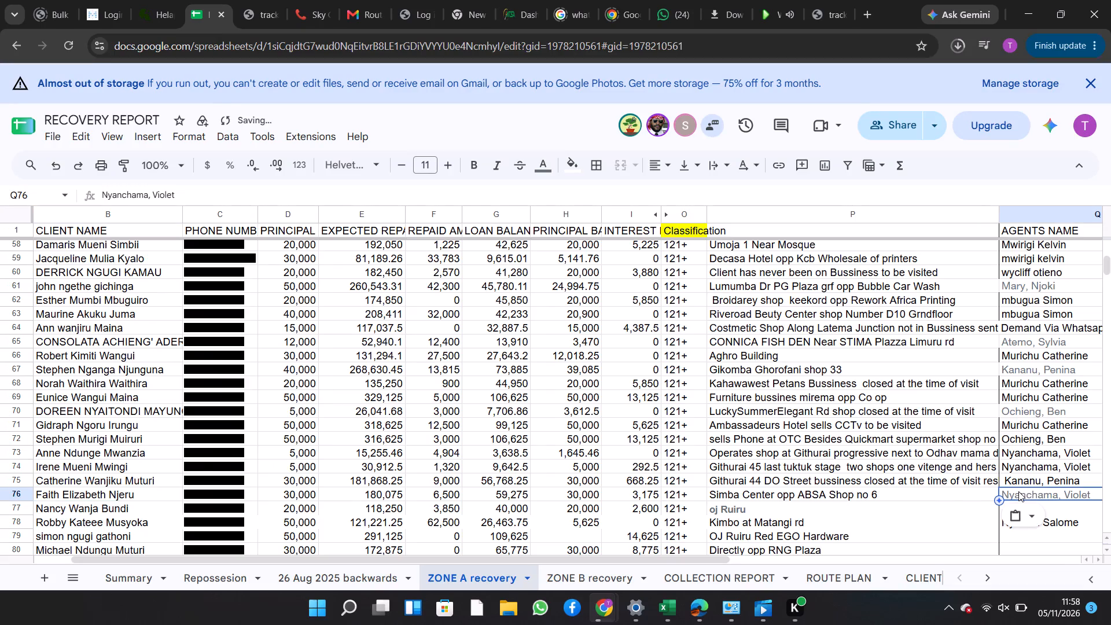
key(Return)
key(Return)
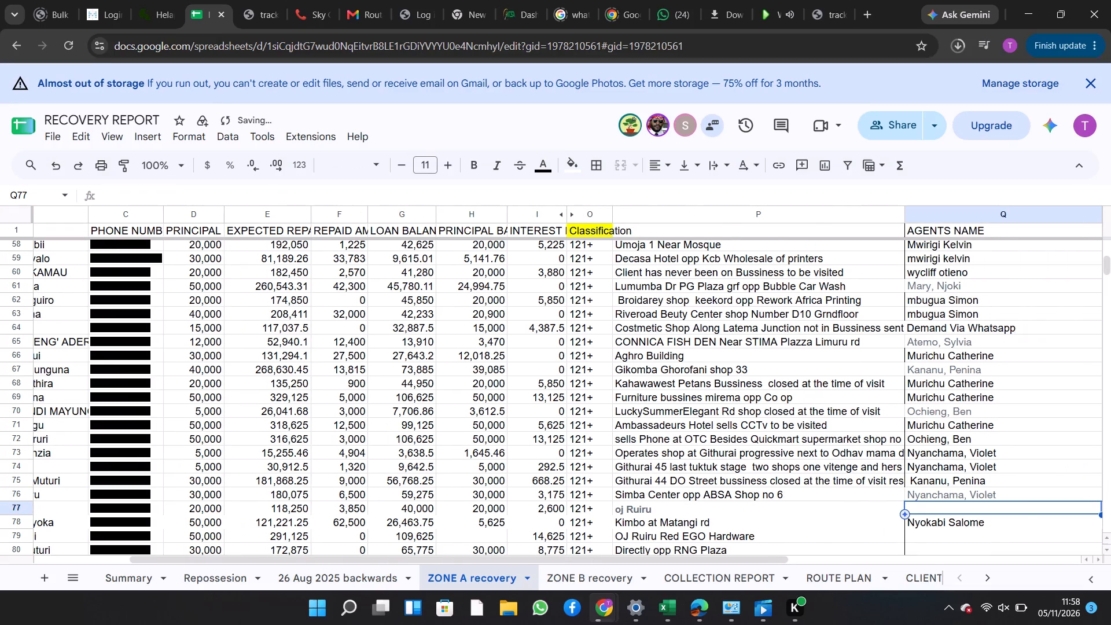
Copy the client name from cell B77 of the ZONE A recovery sheet and search the Helaplus client list for it.
double_click(64, 509)
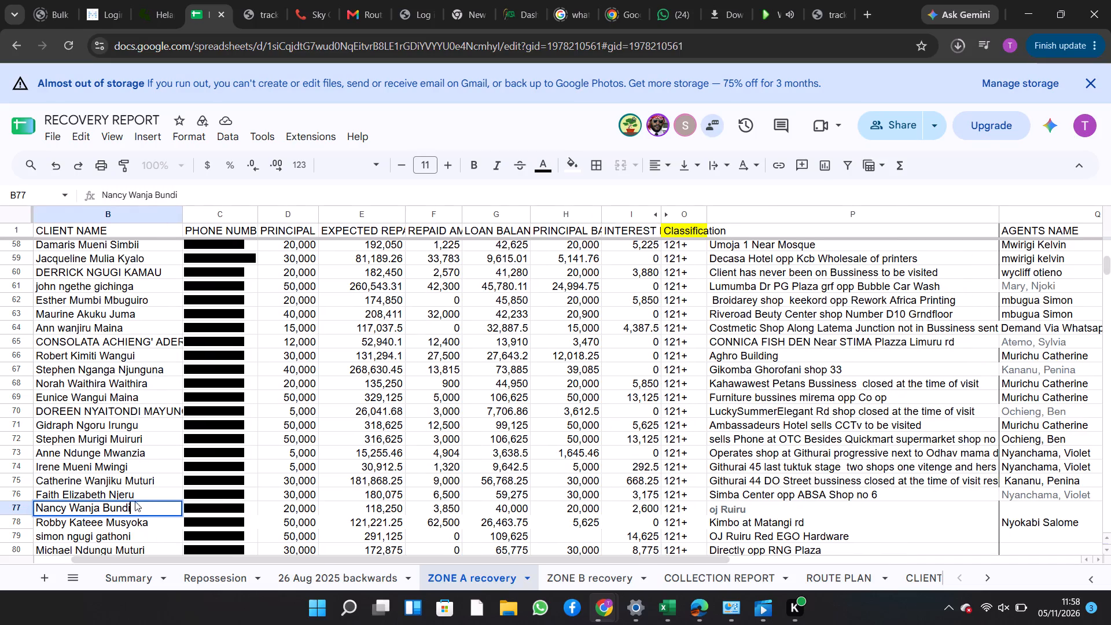
drag(132, 505, 36, 507)
key(ctrl+c)
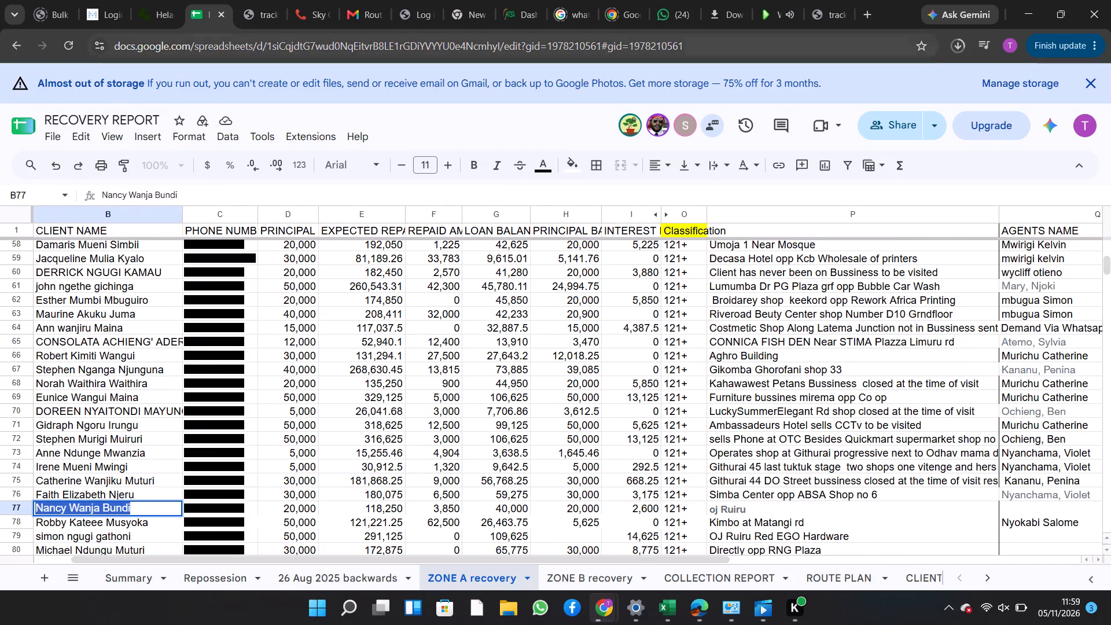
click(150, 14)
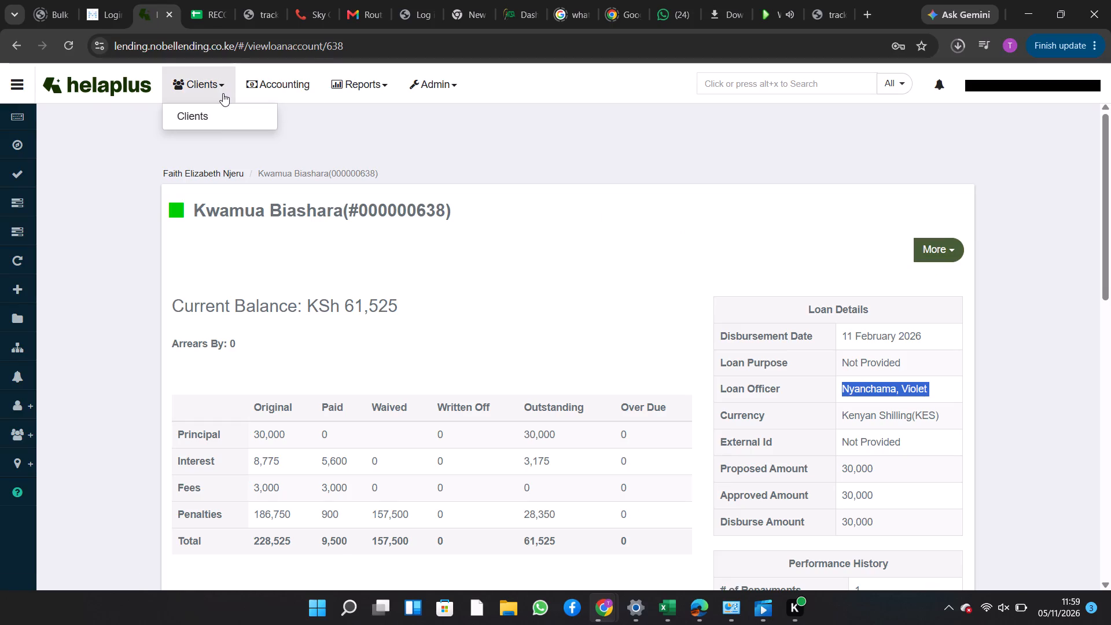
click(219, 122)
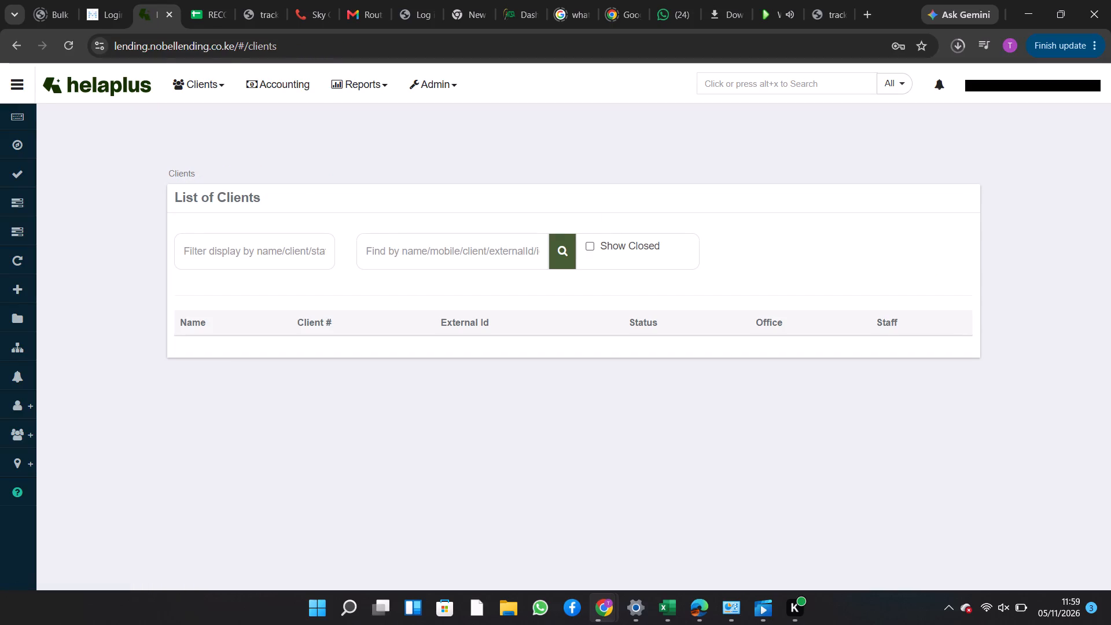
click(412, 251)
key(ctrl+v)
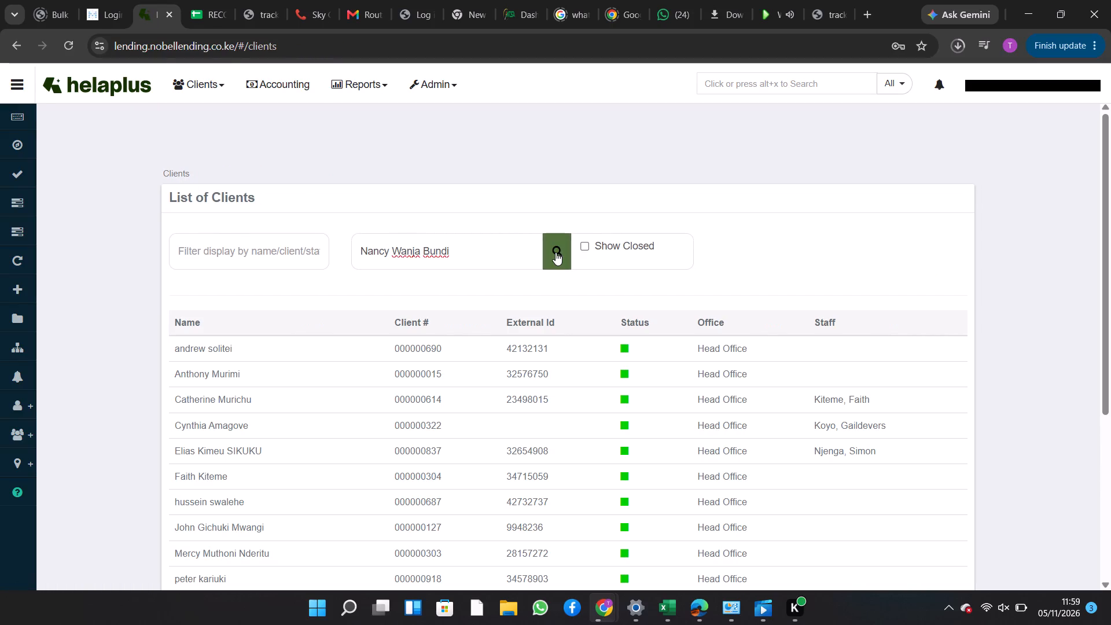
click(555, 252)
Open that client's Kwamua Basic loan in Helaplus and copy its loan officer into AGENTS NAME cell Q77 of the recovery sheet.
click(249, 342)
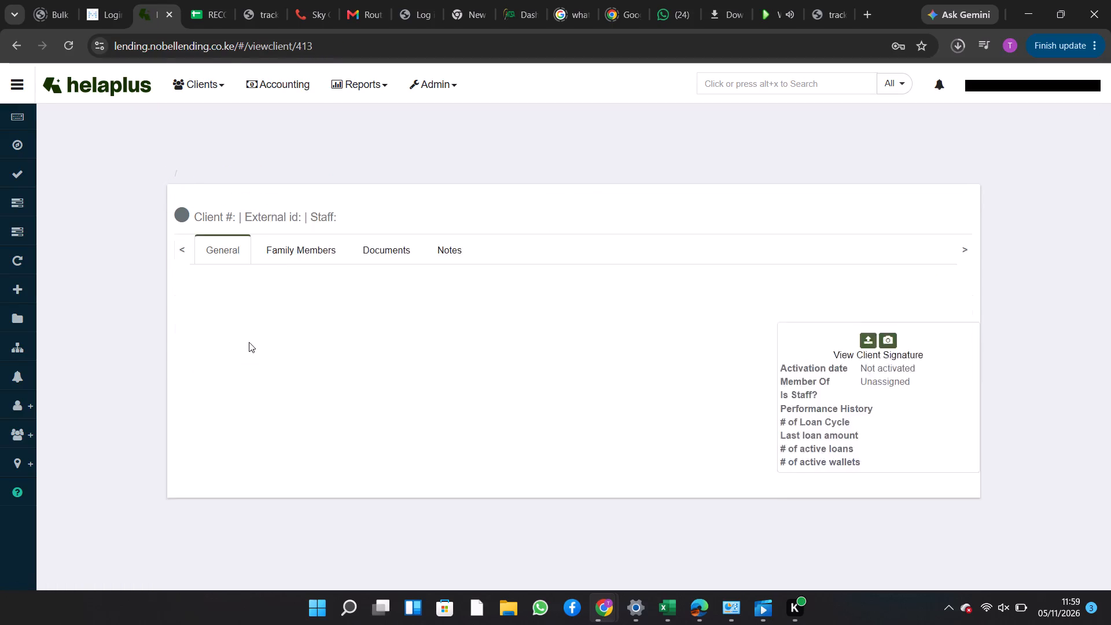
double_click(341, 390)
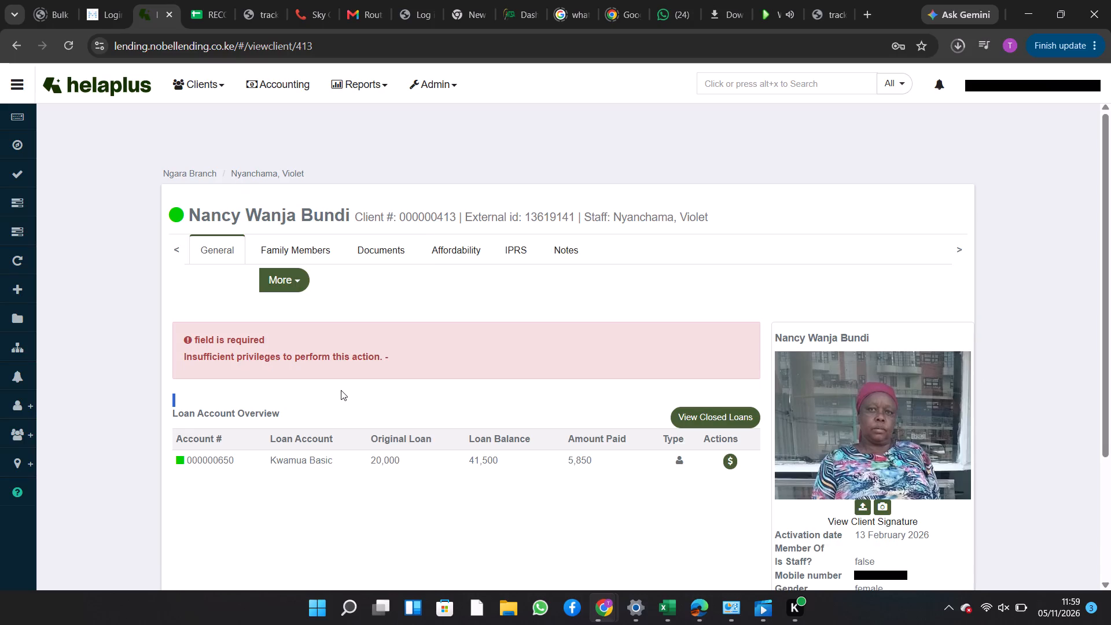
double_click(316, 457)
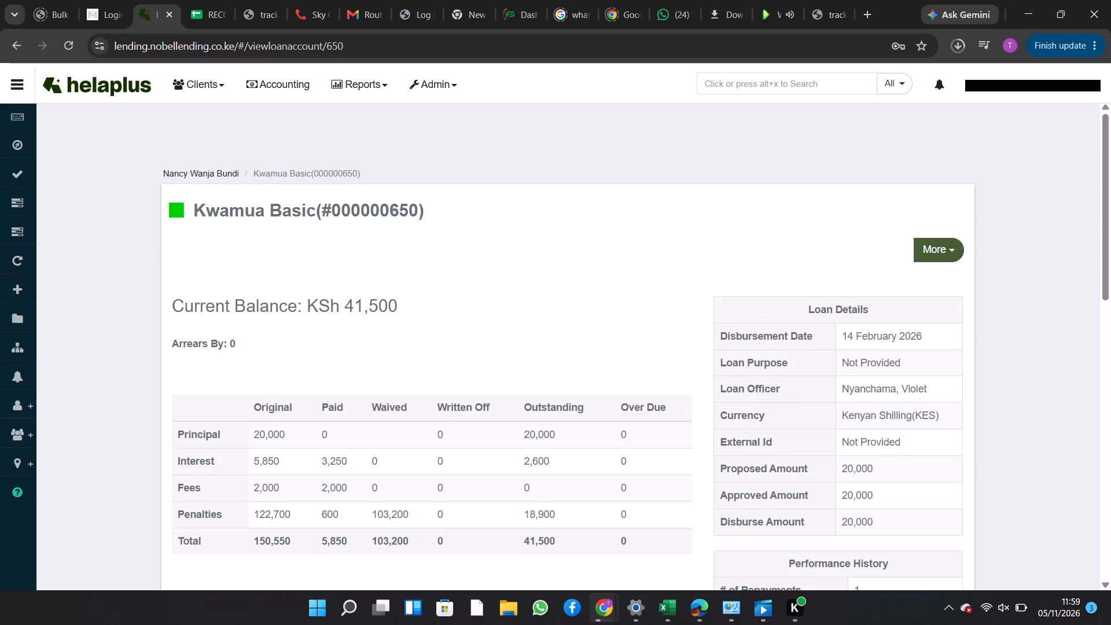
drag(926, 387, 842, 395)
key(ctrl+c)
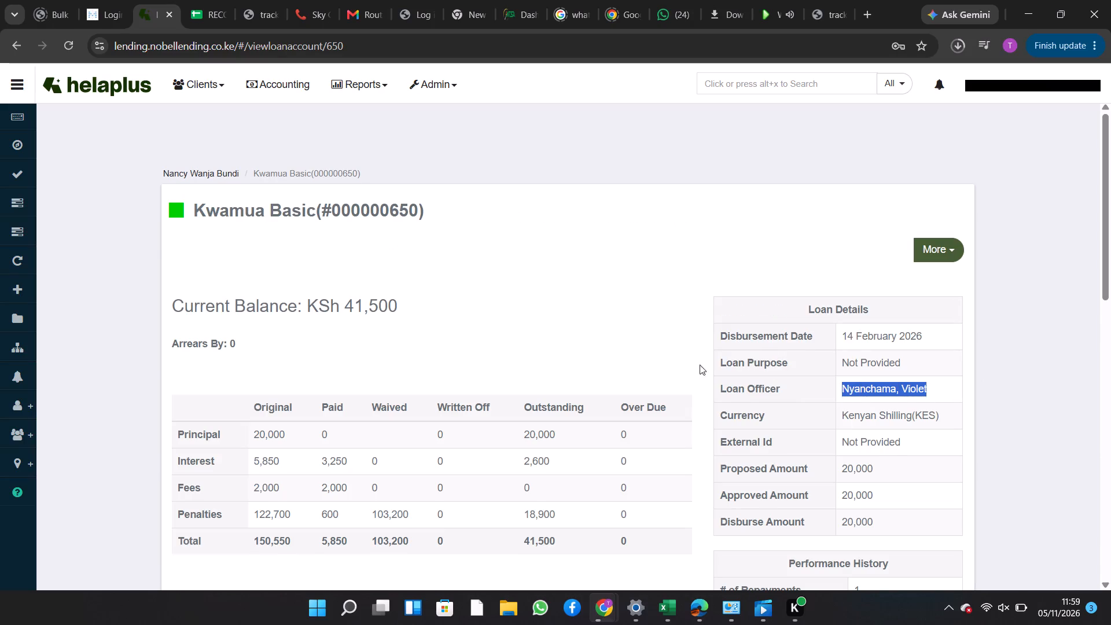
click(208, 13)
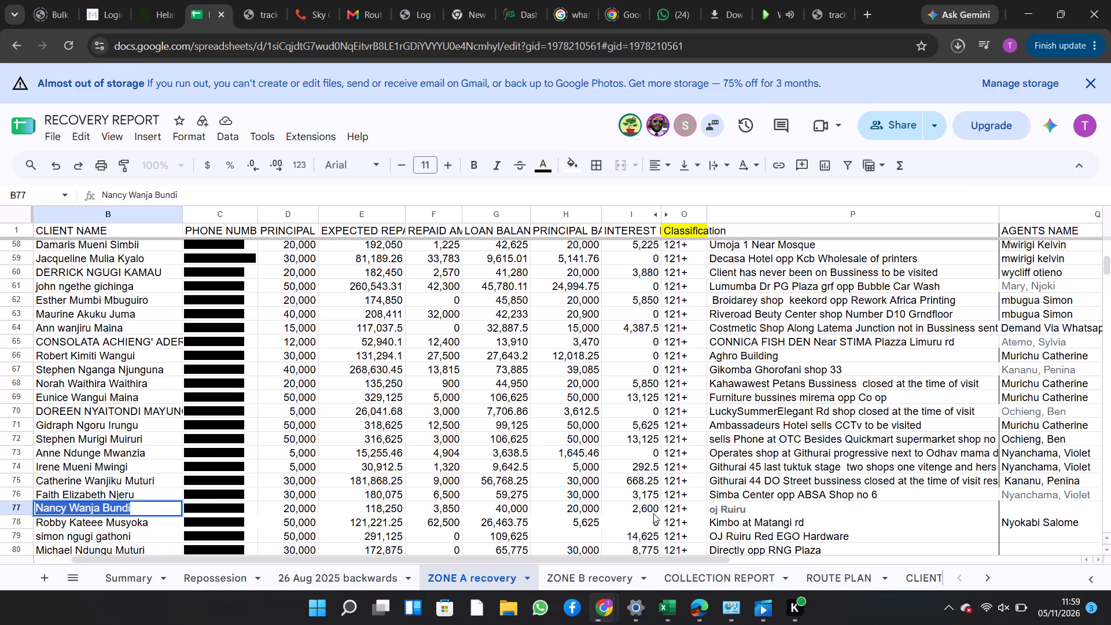
double_click(1031, 505)
key(ctrl+v)
ctrl+click(1031, 505)
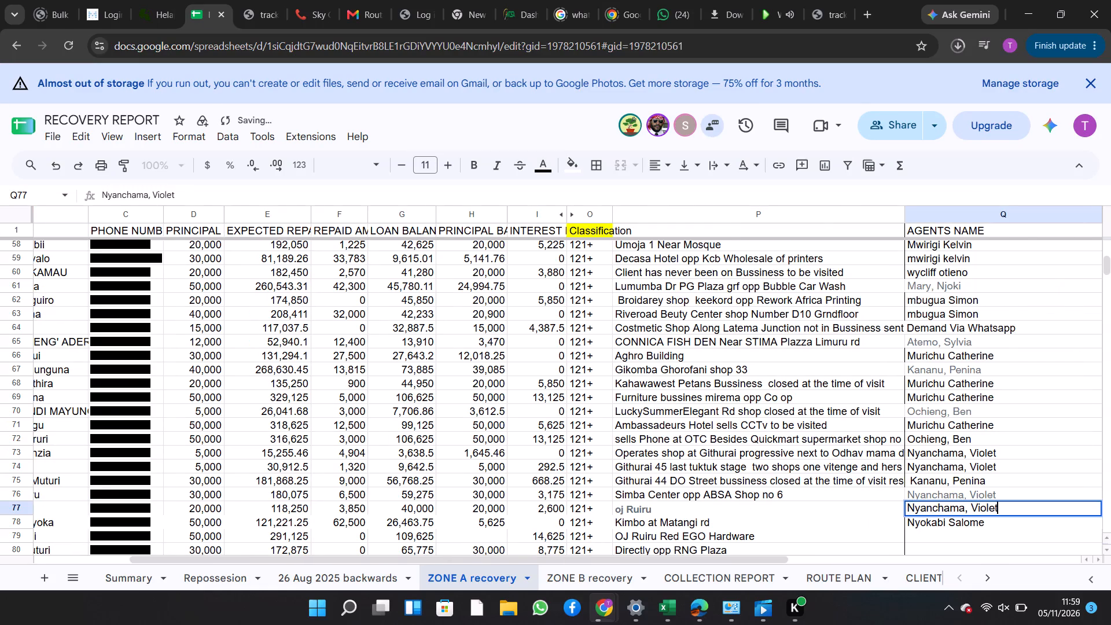
double_click(936, 532)
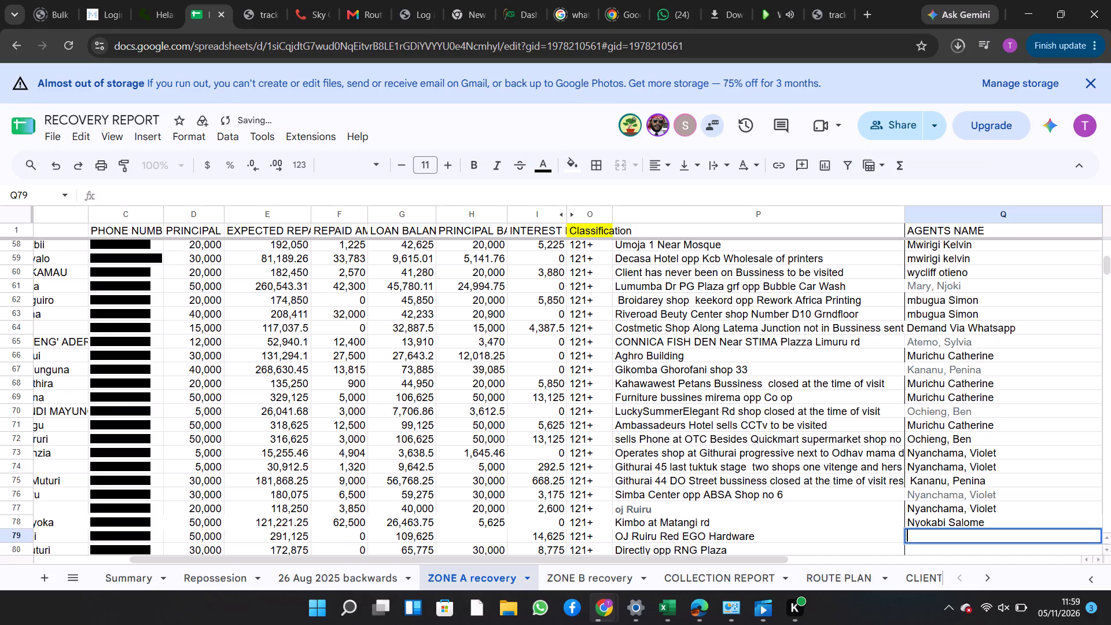
Copy the client name from cell B79 of the ZONE A recovery sheet and search the Helaplus client list for it.
double_click(67, 538)
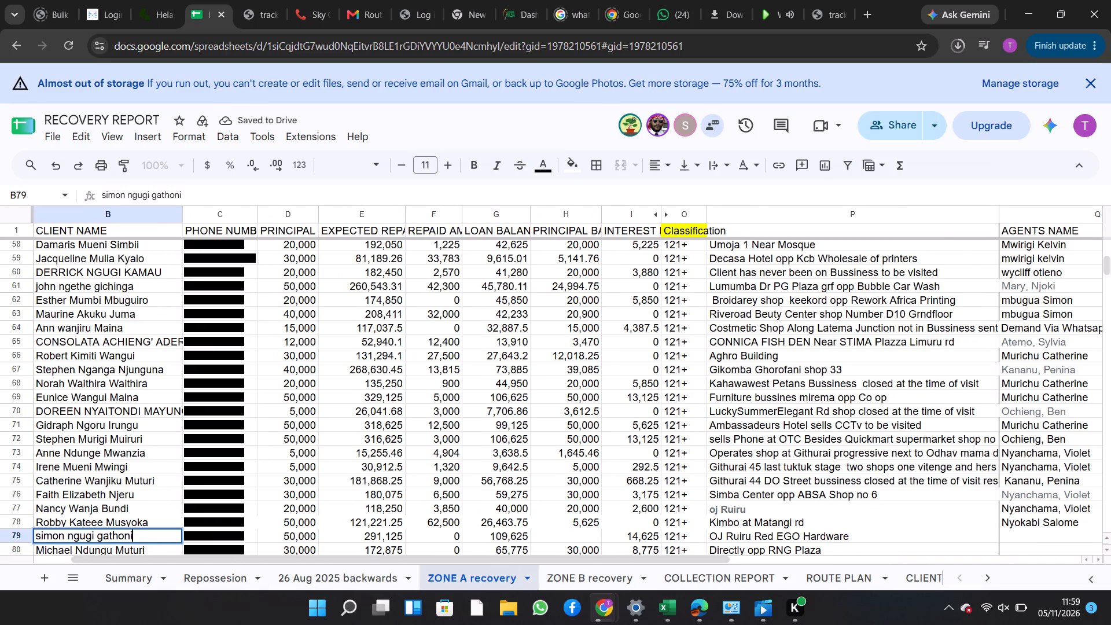
drag(139, 536, 25, 541)
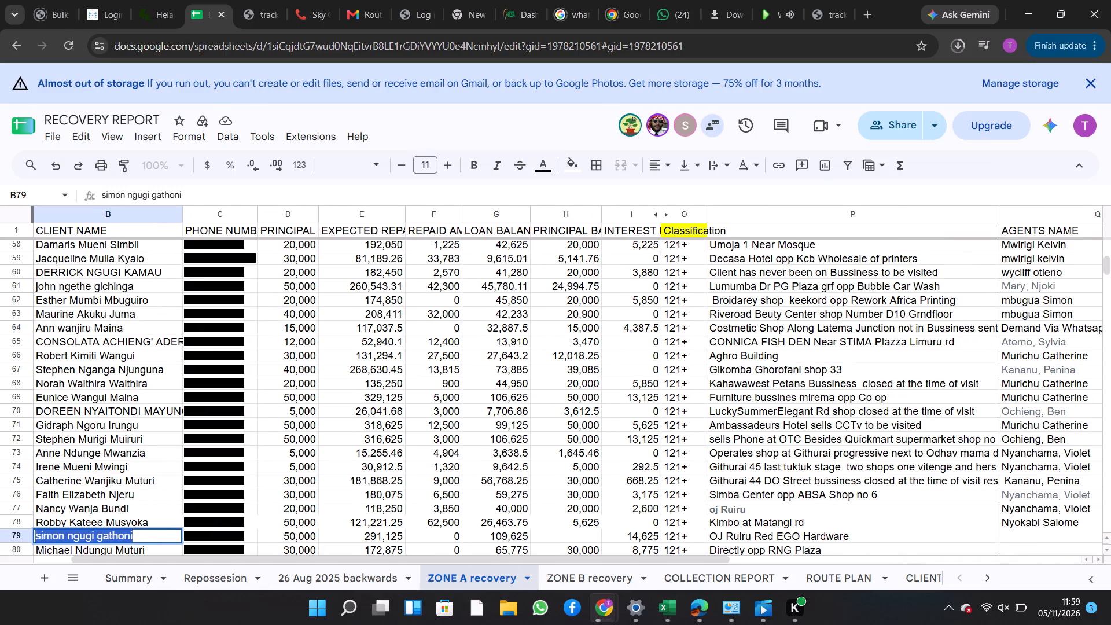
key(ctrl+c)
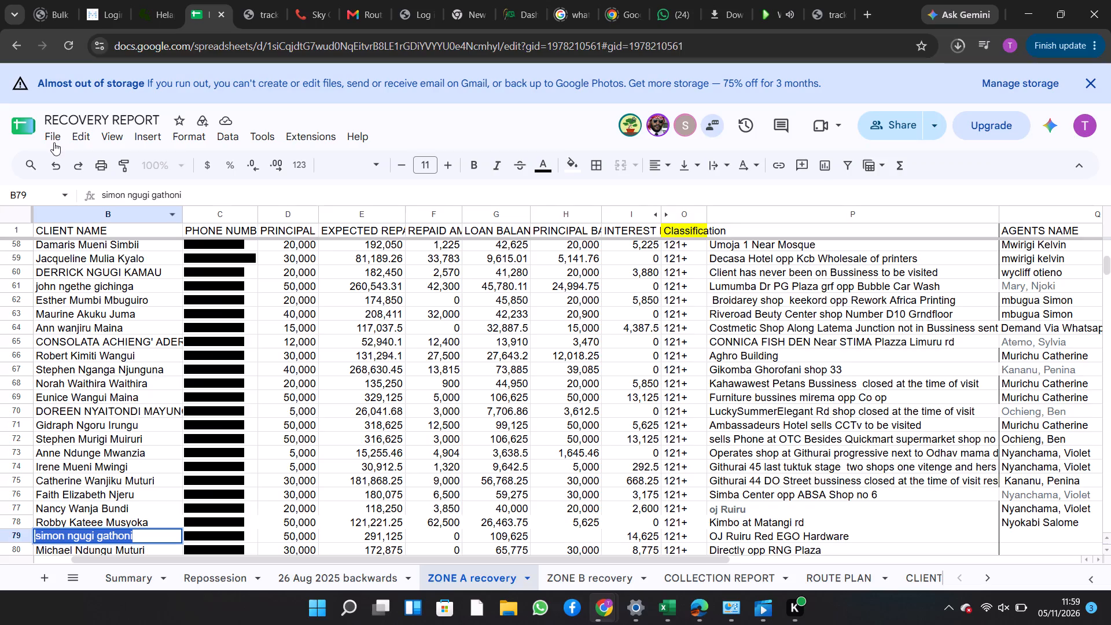
click(149, 24)
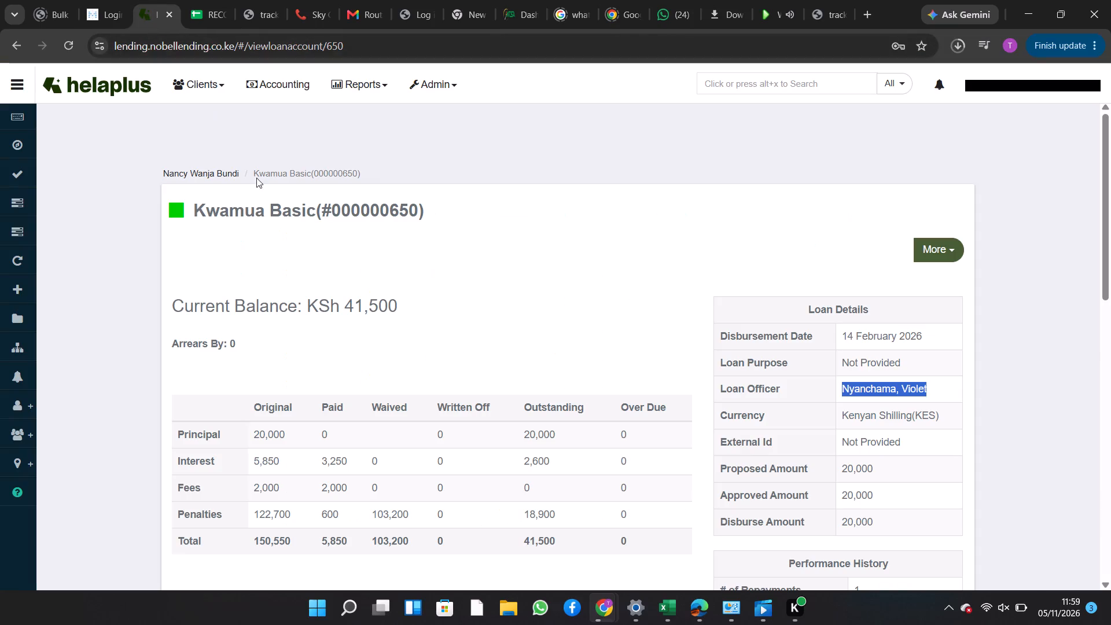
click(216, 108)
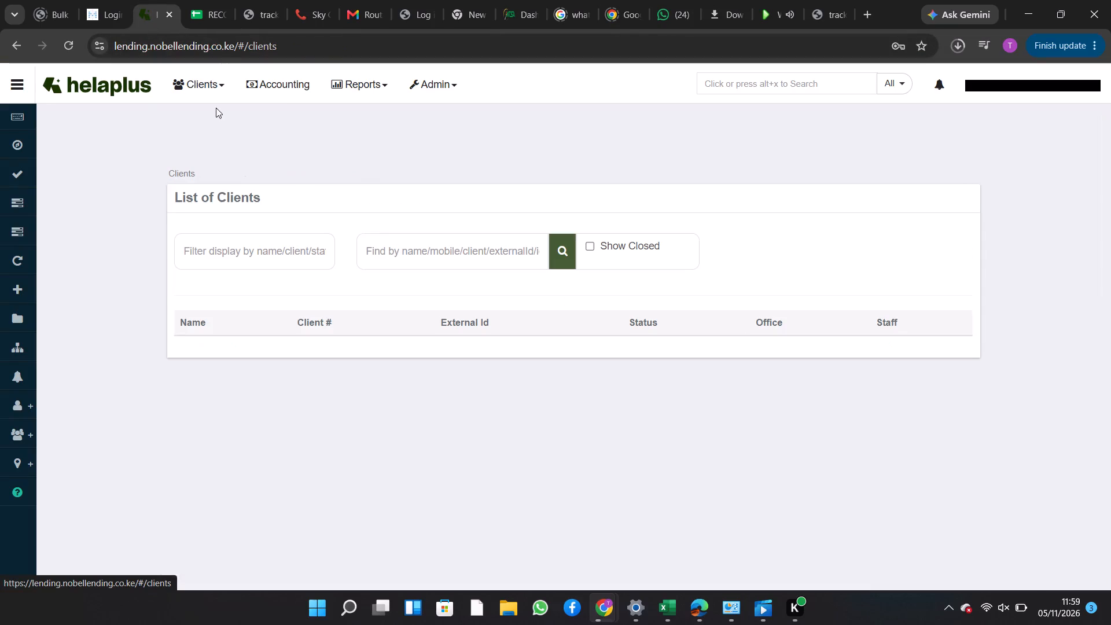
click(389, 258)
key(ctrl+v)
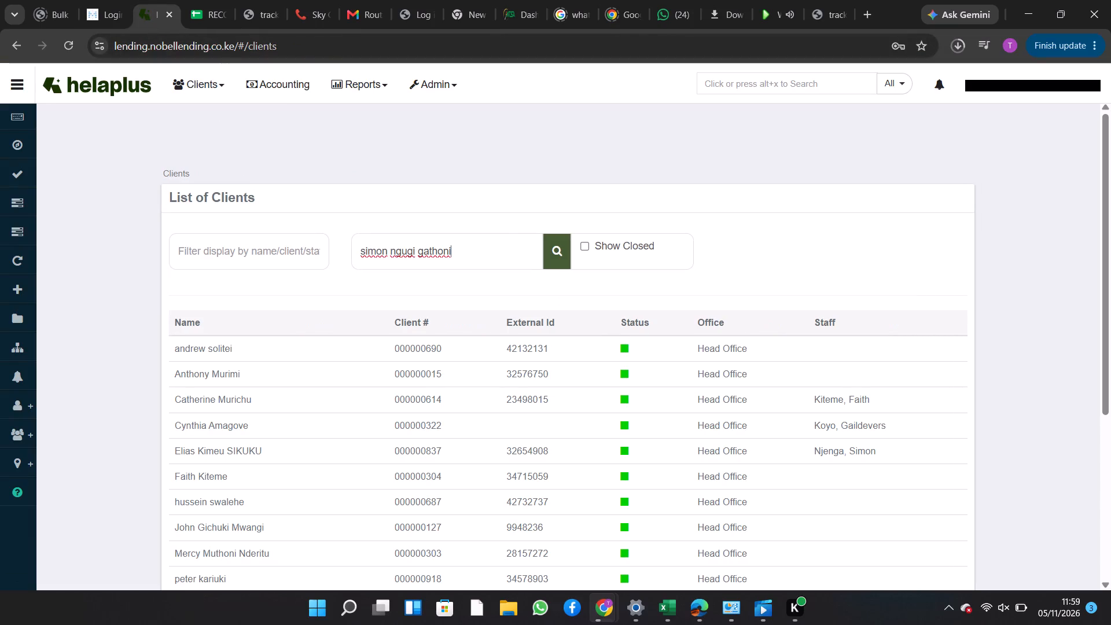
click(560, 251)
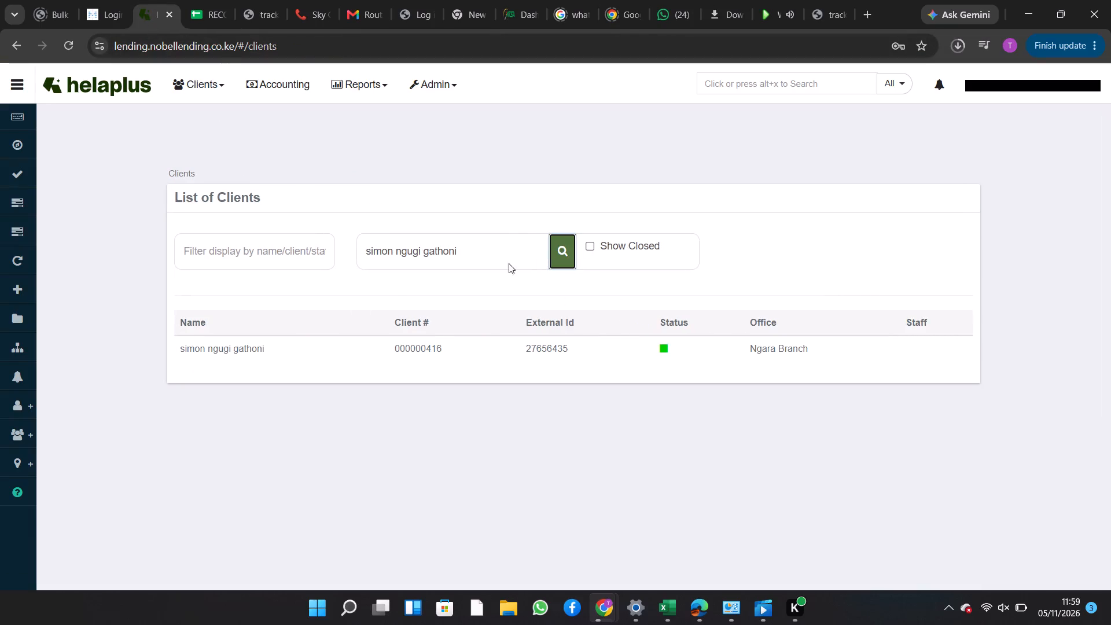
Open that client's Kwamua Basic loan in Helaplus and copy its loan officer into AGENTS NAME cell Q79 of the recovery sheet.
click(225, 351)
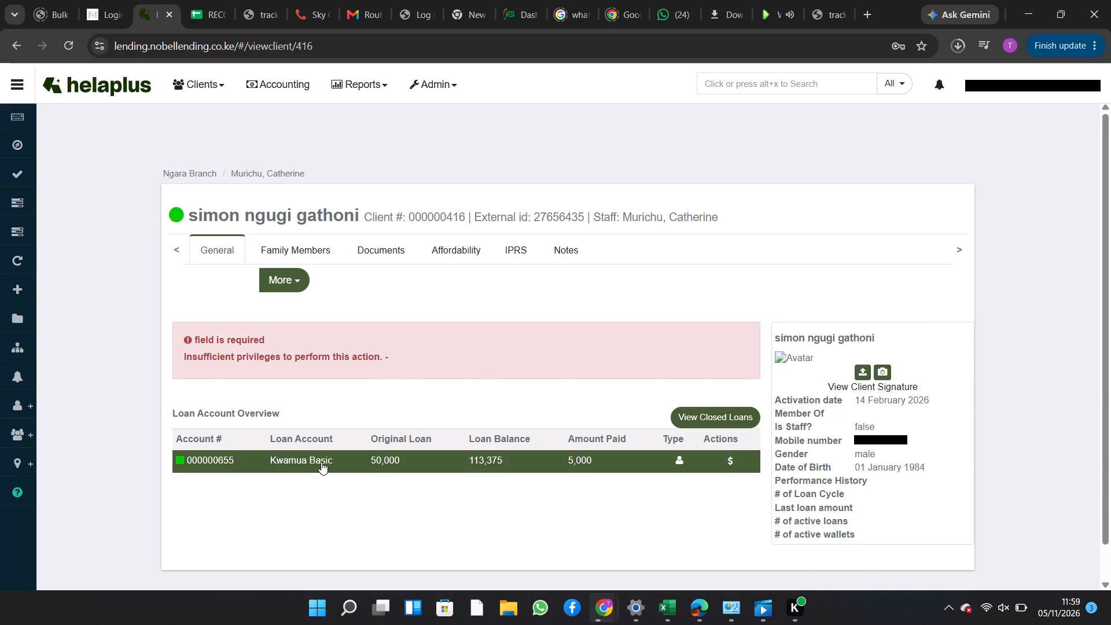
click(321, 462)
click(414, 399)
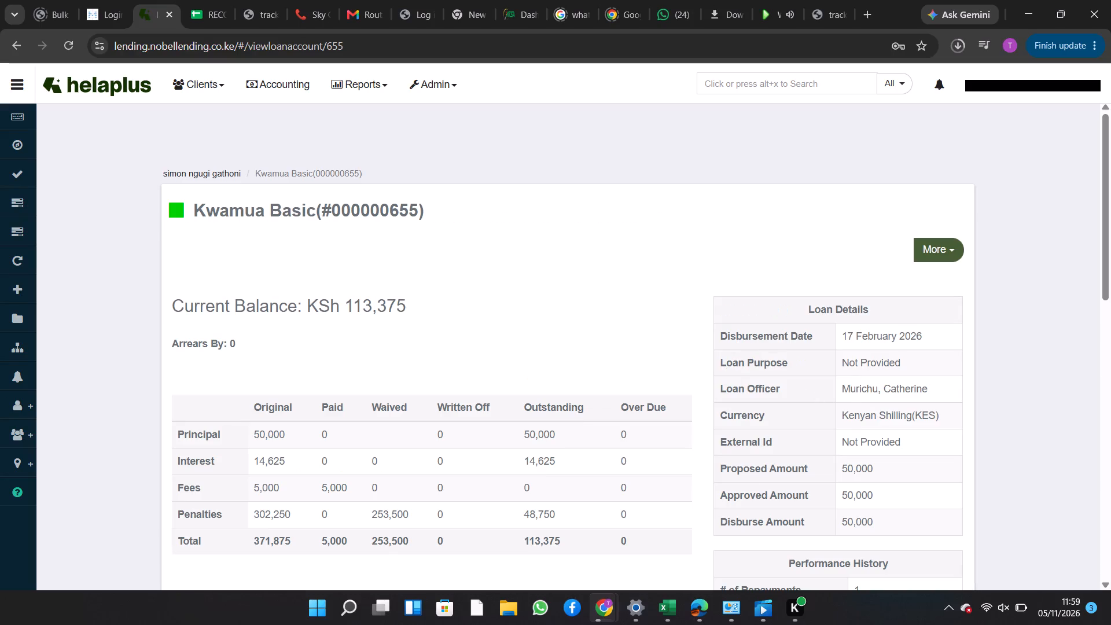
click(932, 388)
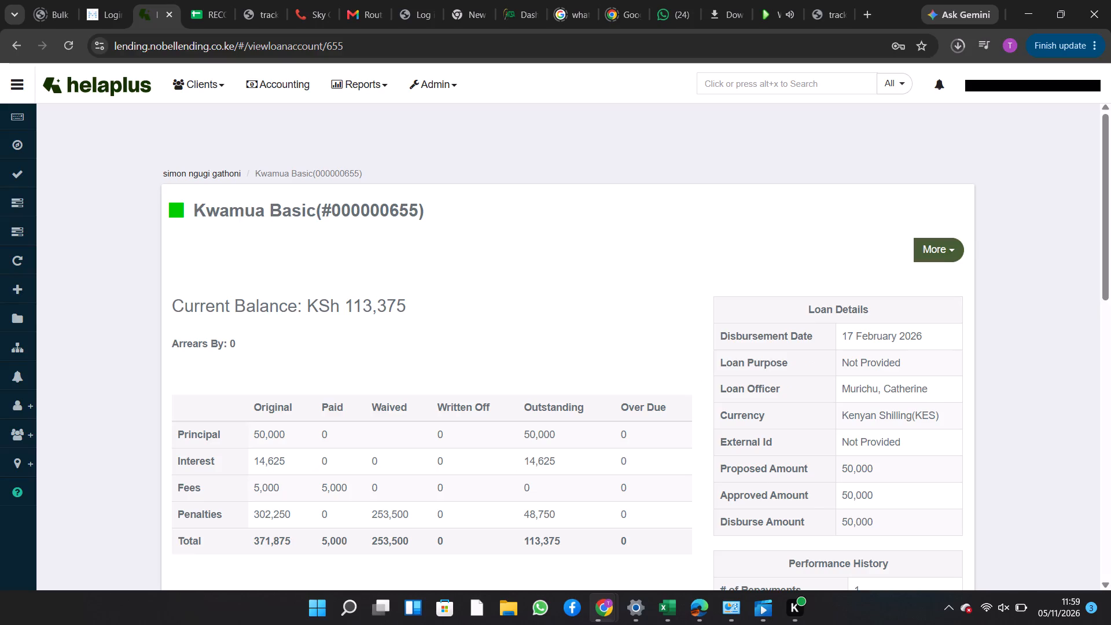
drag(928, 387, 847, 388)
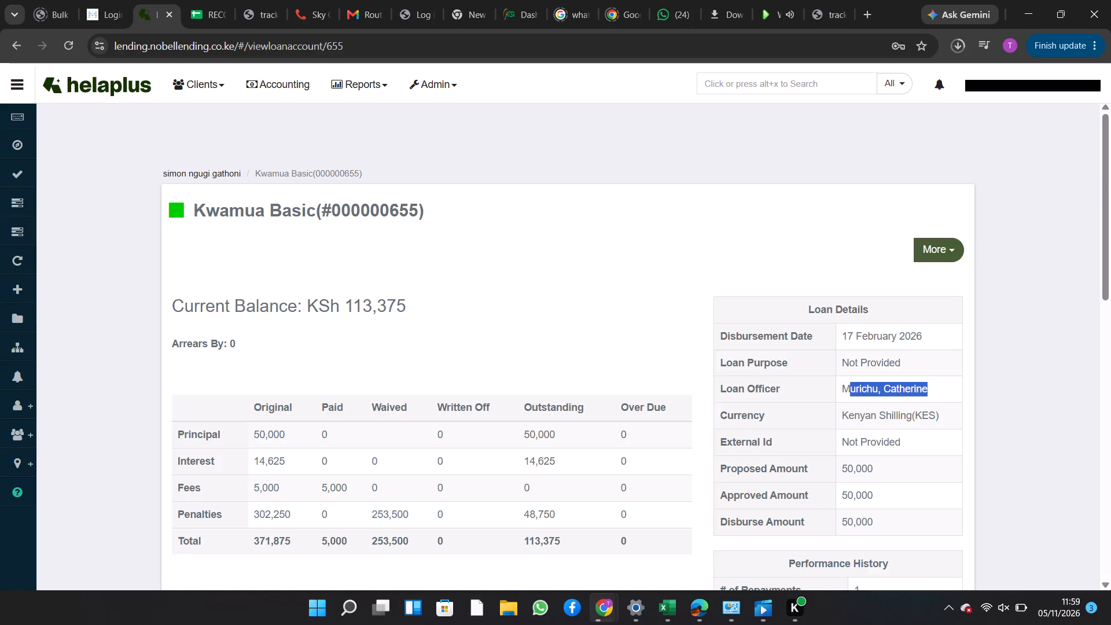
drag(847, 388, 847, 390)
click(927, 389)
drag(927, 389, 836, 395)
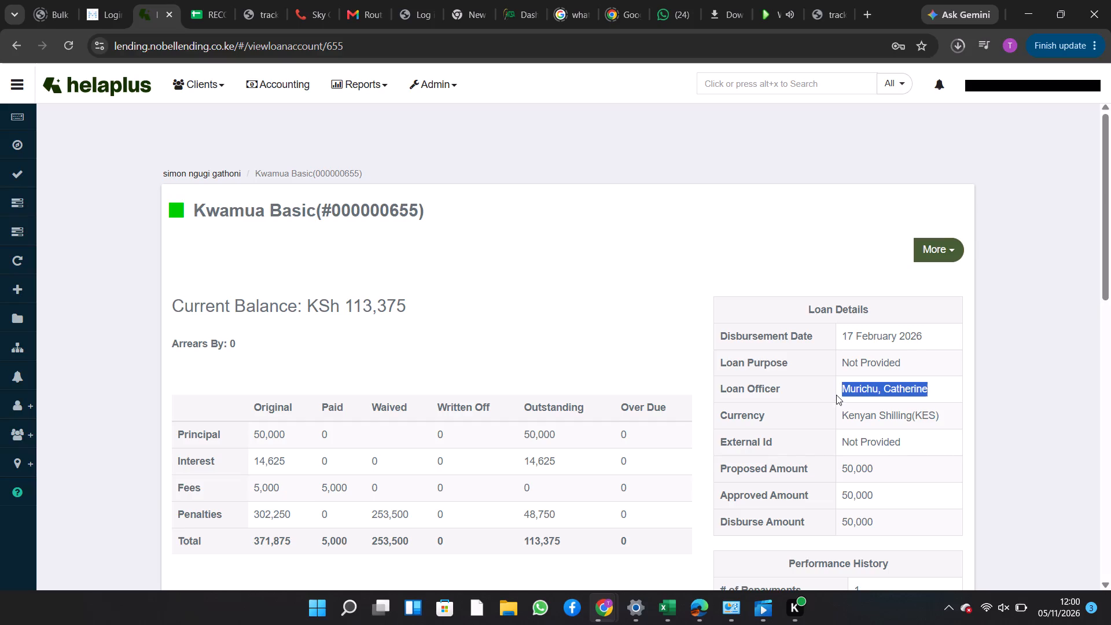
key(ctrl+c)
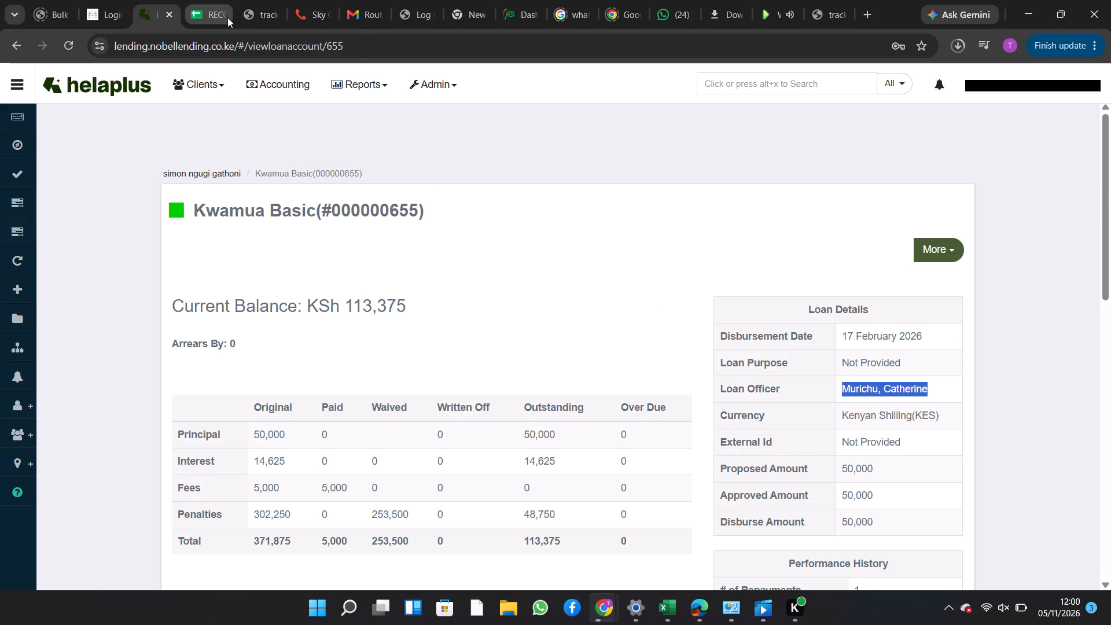
click(220, 16)
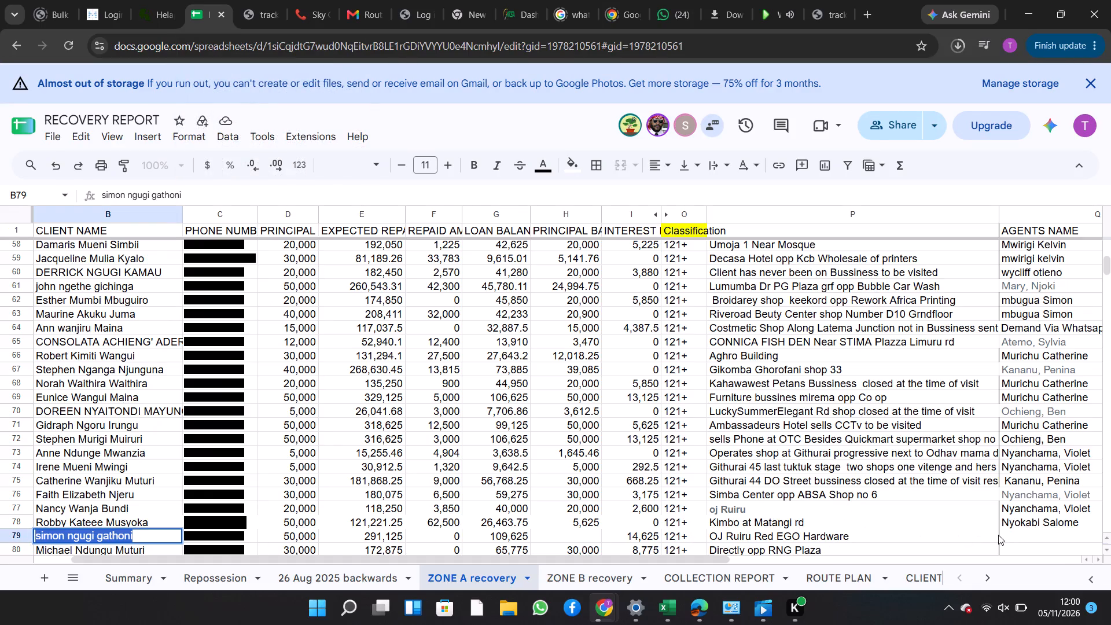
click(1019, 535)
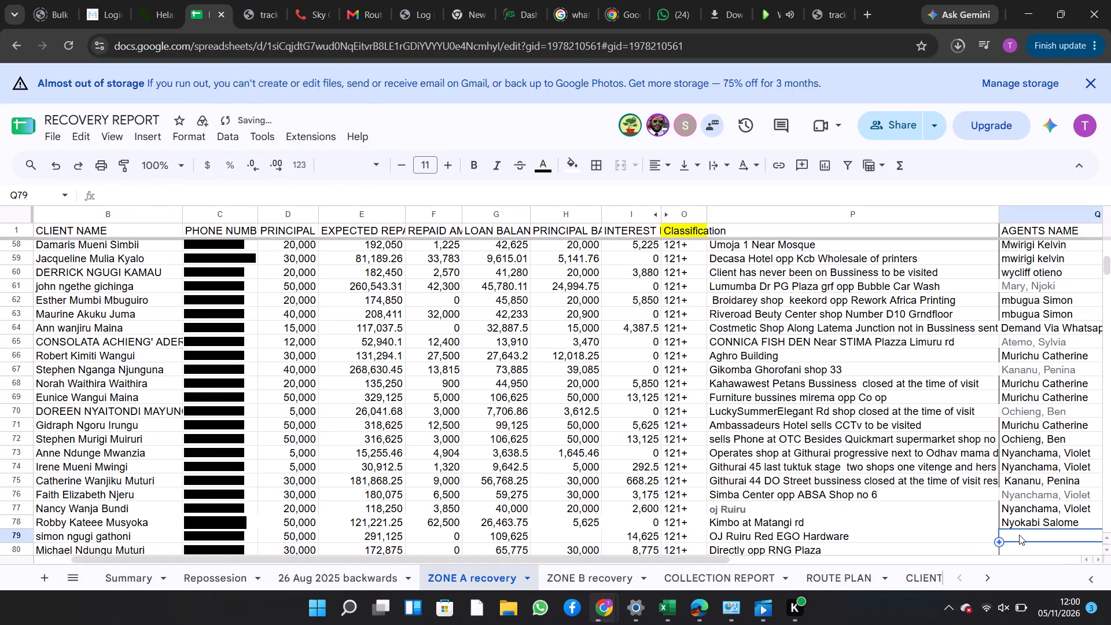
key(ctrl+v)
key(Return)
key(Return)
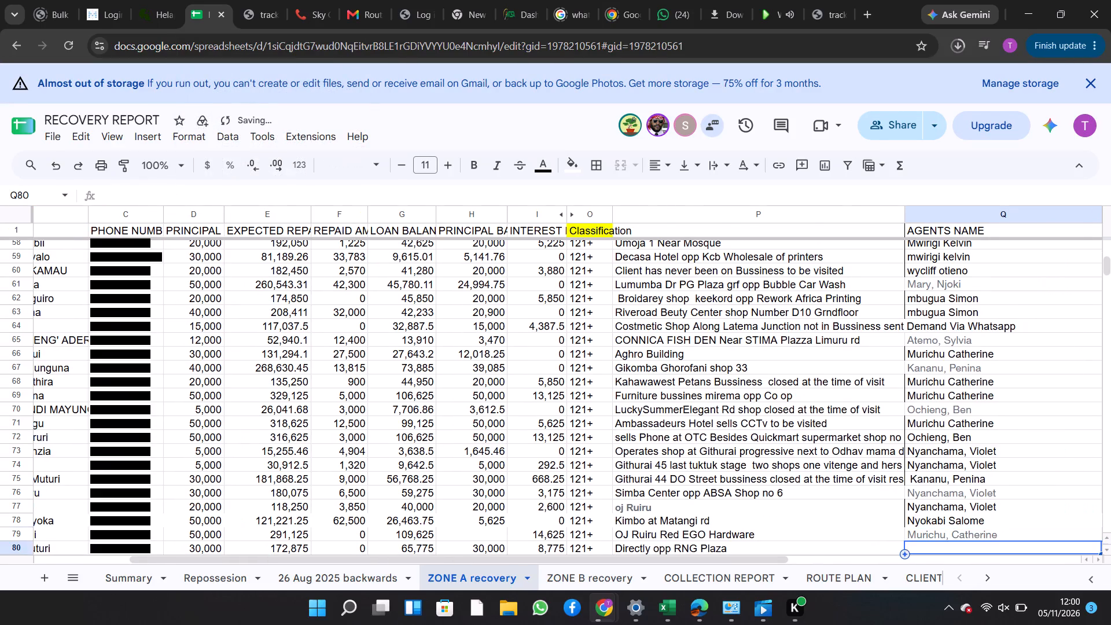
Copy the client name from cell B80 of the ZONE A recovery sheet and search the Helaplus client list for it.
click(1106, 265)
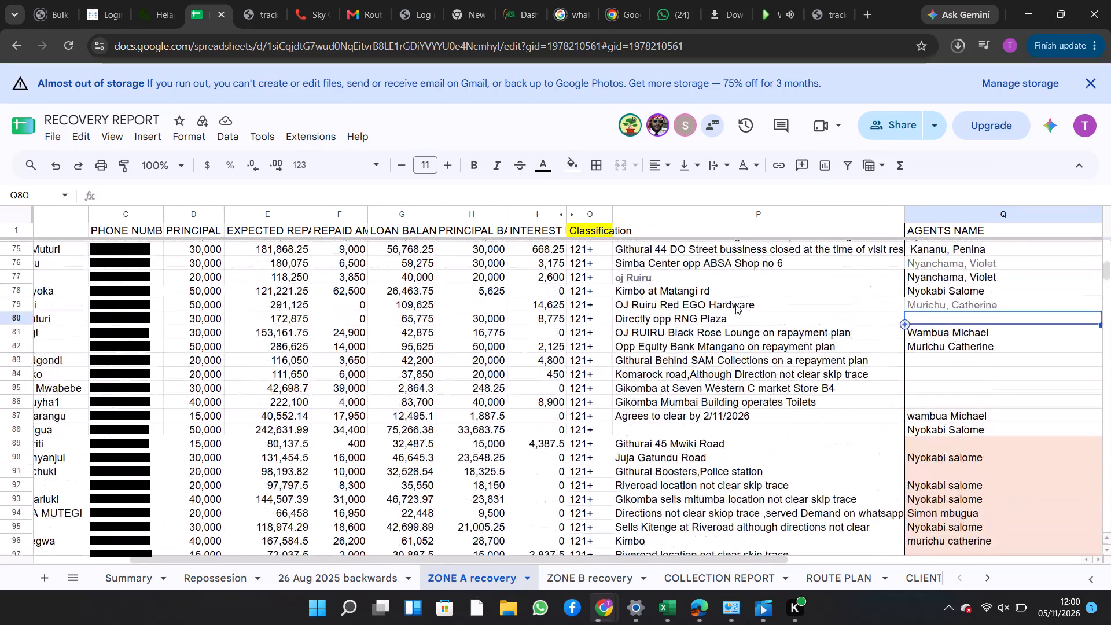
double_click(61, 315)
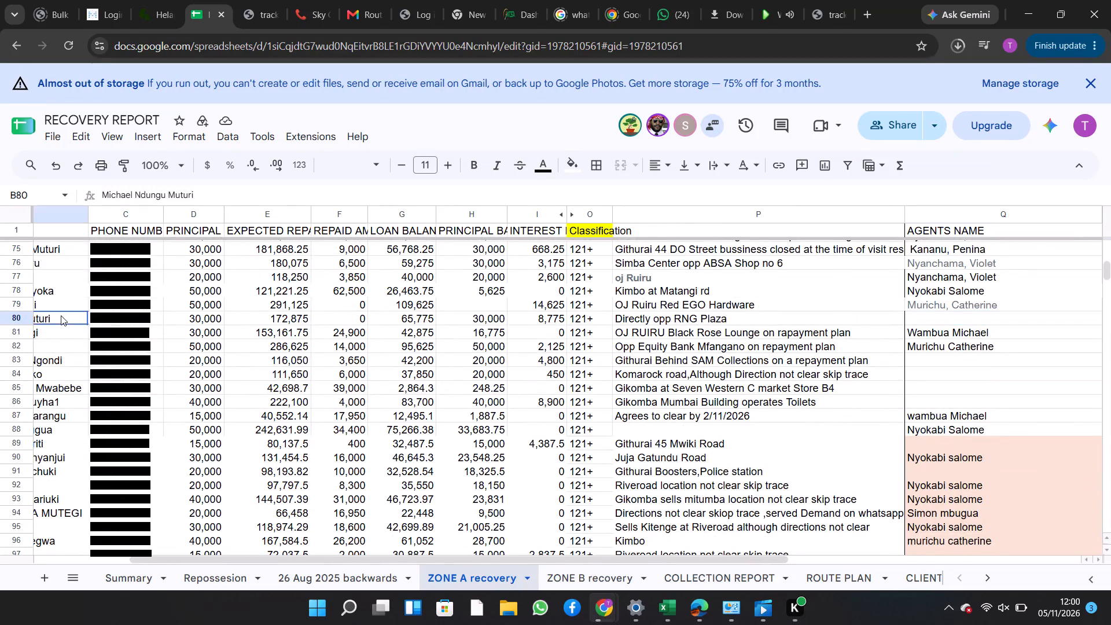
drag(148, 320, 34, 316)
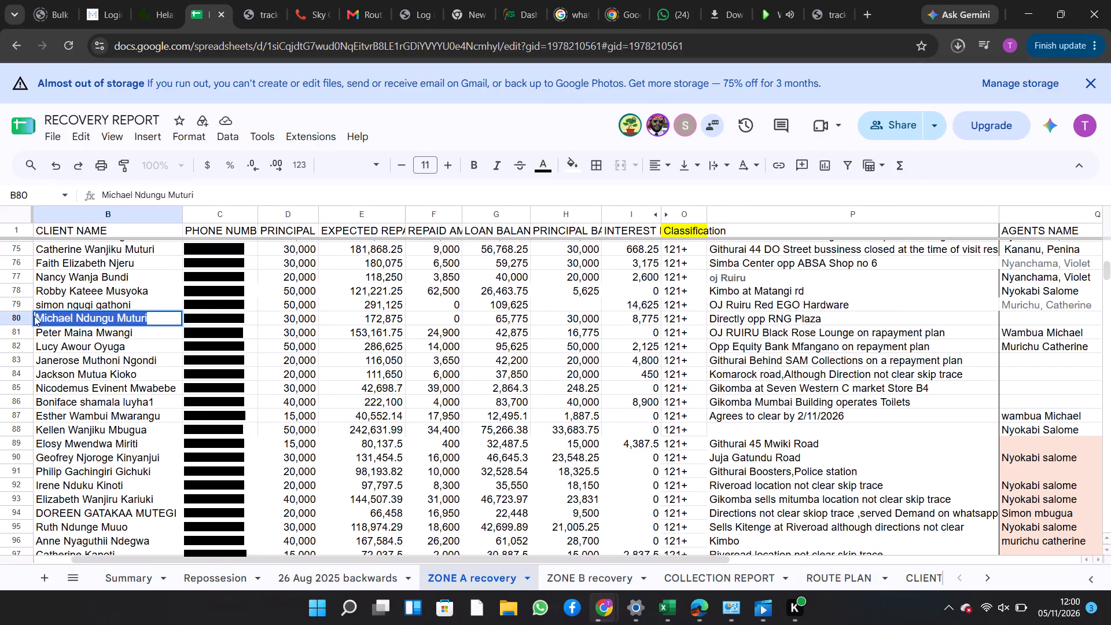
key(ctrl+c)
click(145, 14)
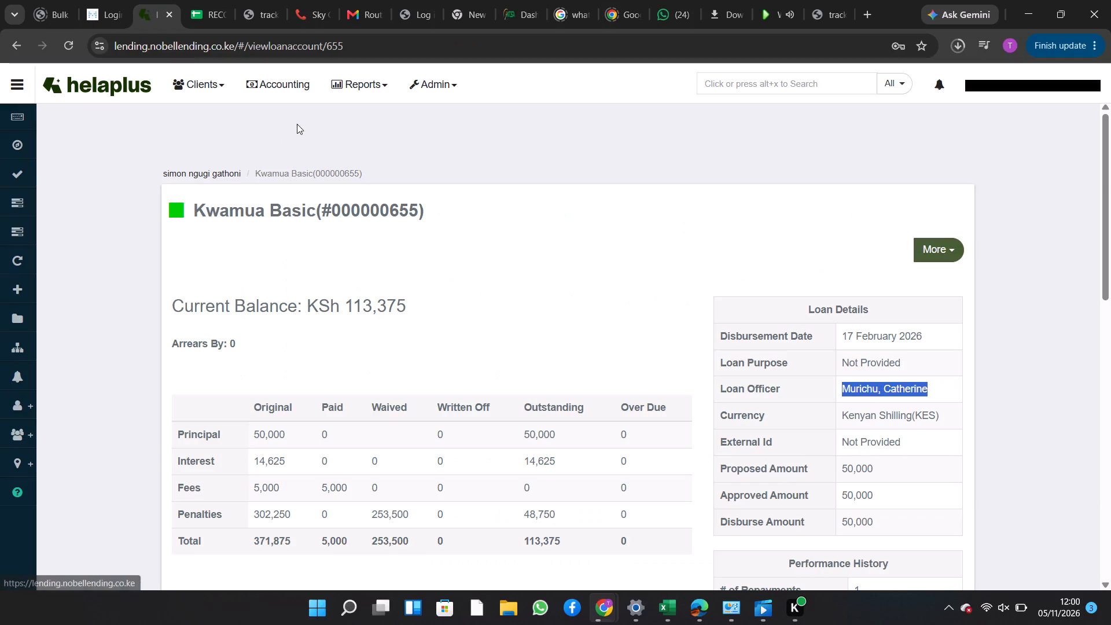
click(212, 118)
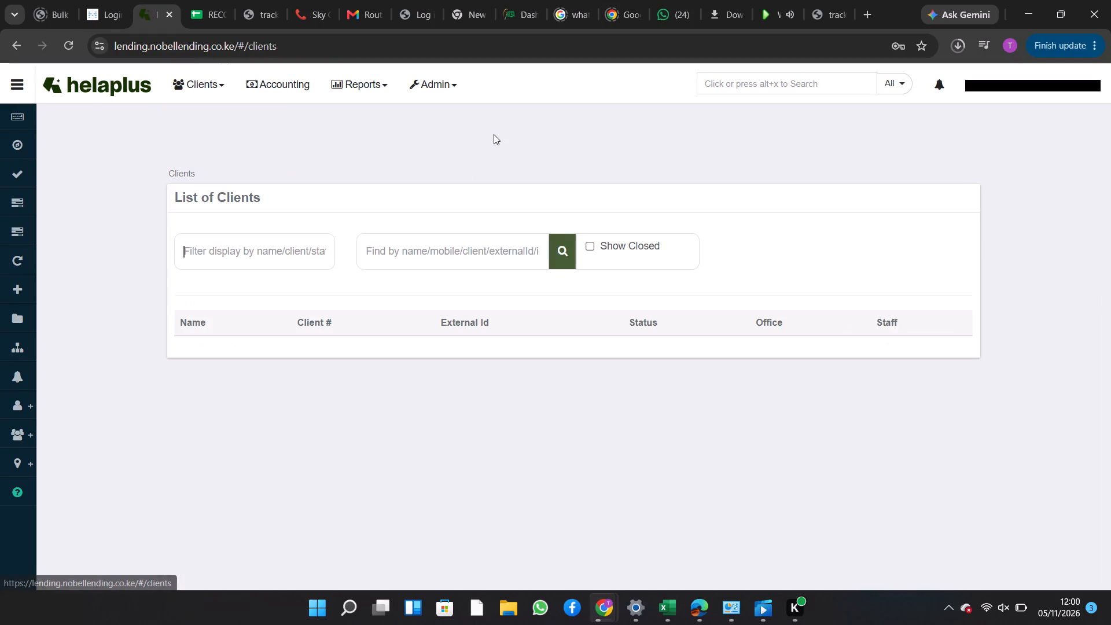
click(409, 244)
key(ctrl+v)
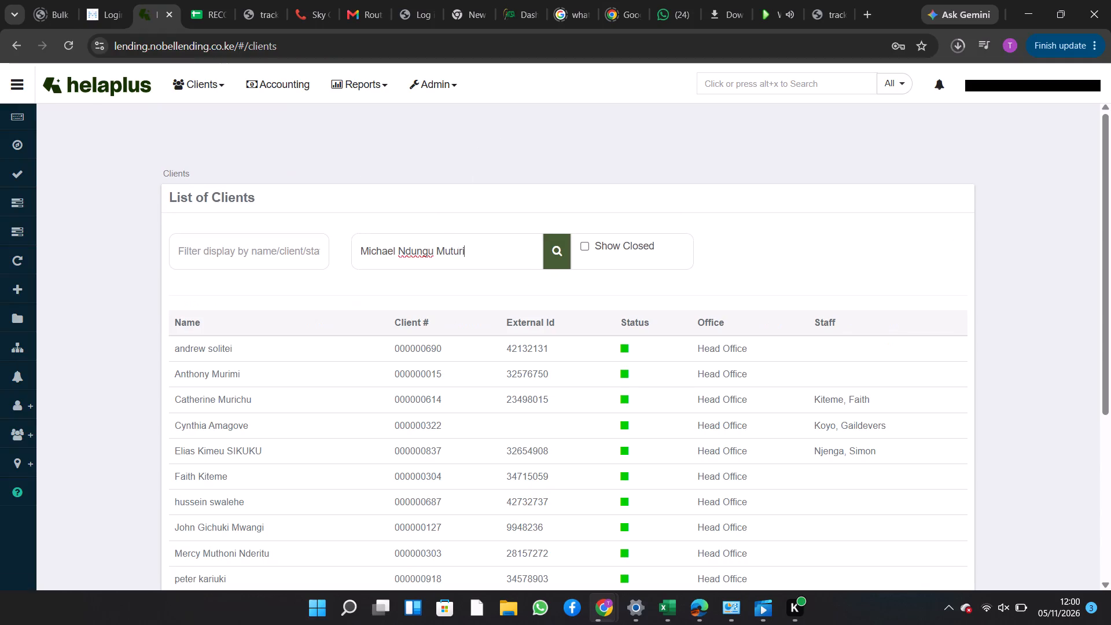
click(557, 255)
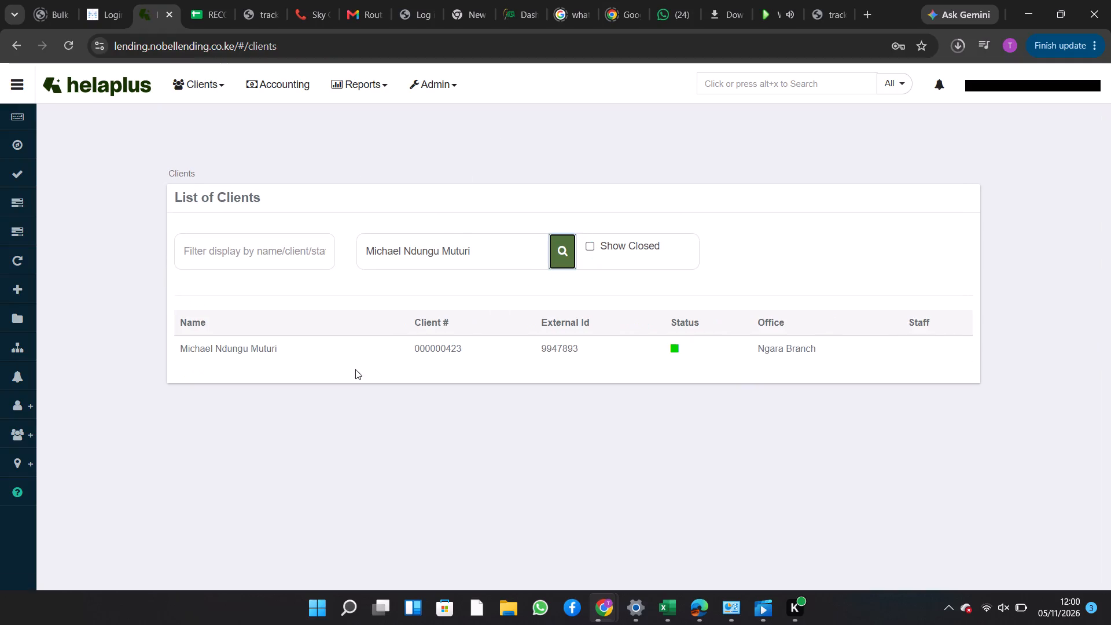
Open that client's Kwamua Basic loan in Helaplus and copy its loan officer into AGENTS NAME cell Q80 of the recovery sheet.
click(281, 355)
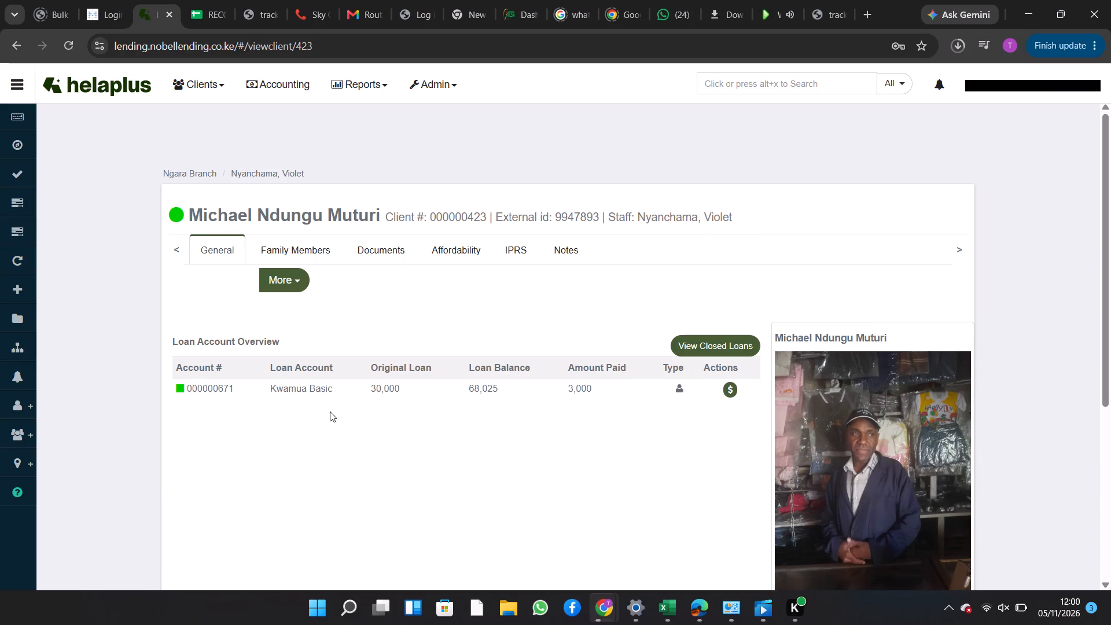
double_click(324, 398)
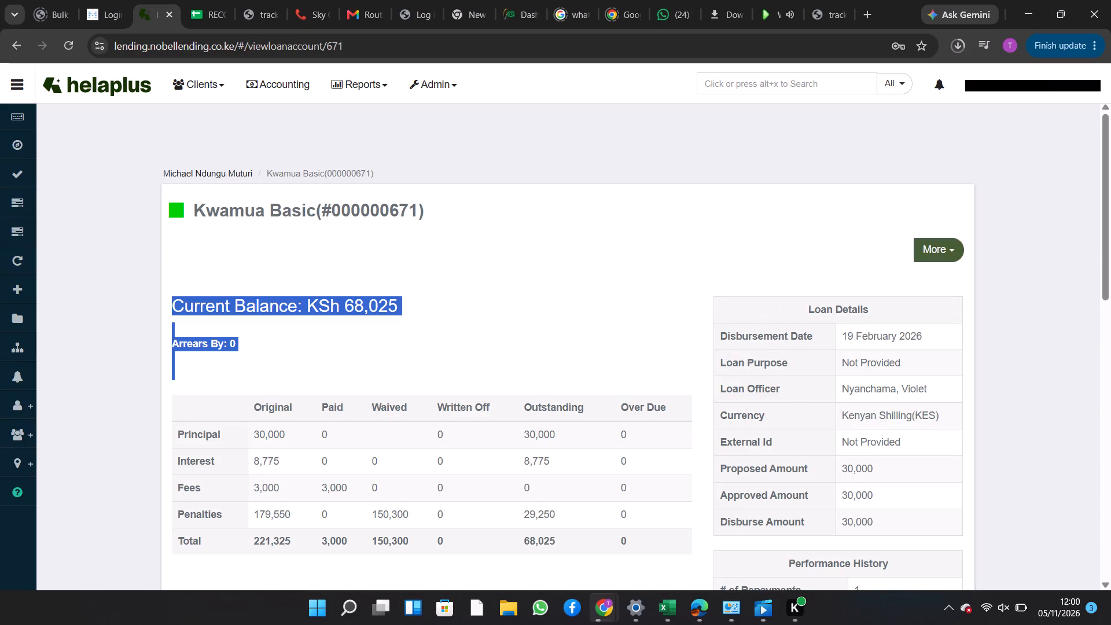
drag(929, 385, 837, 393)
key(ctrl+c)
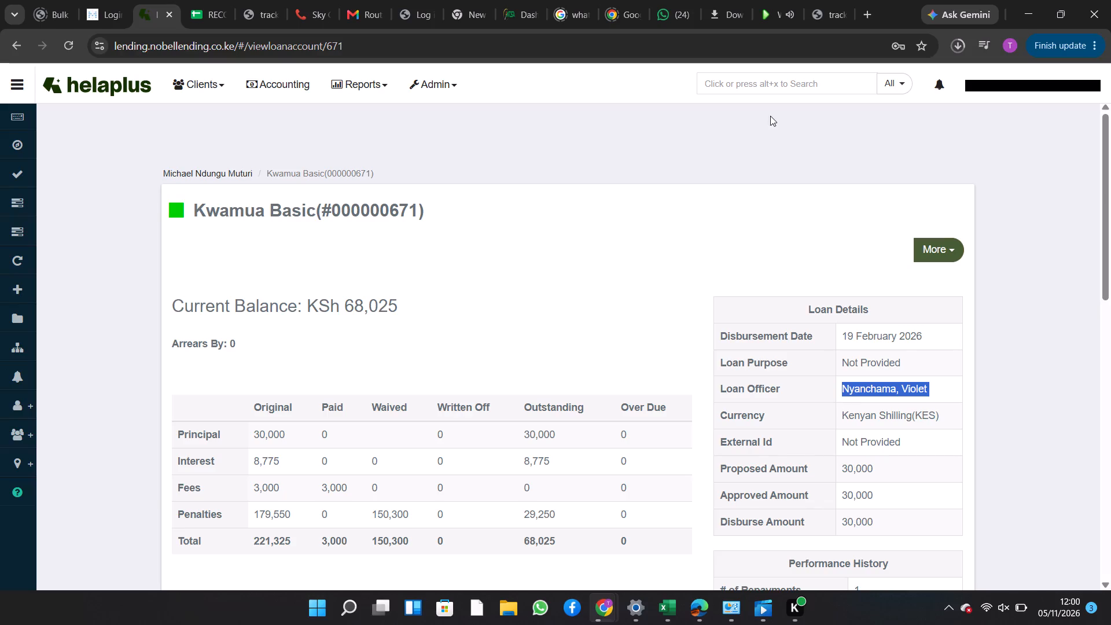
click(201, 6)
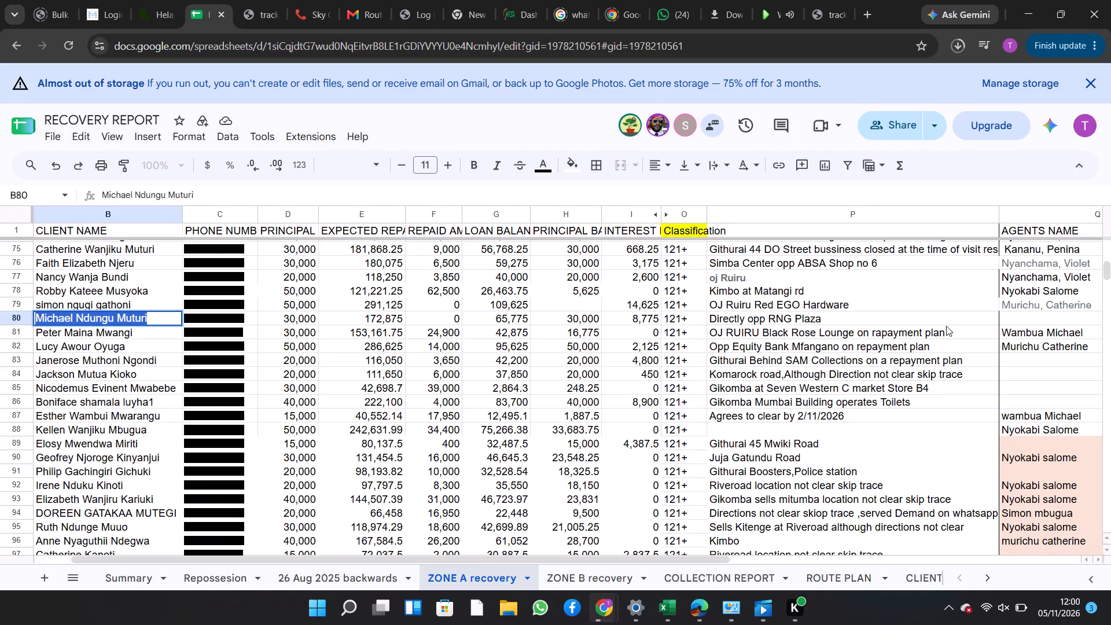
click(1007, 315)
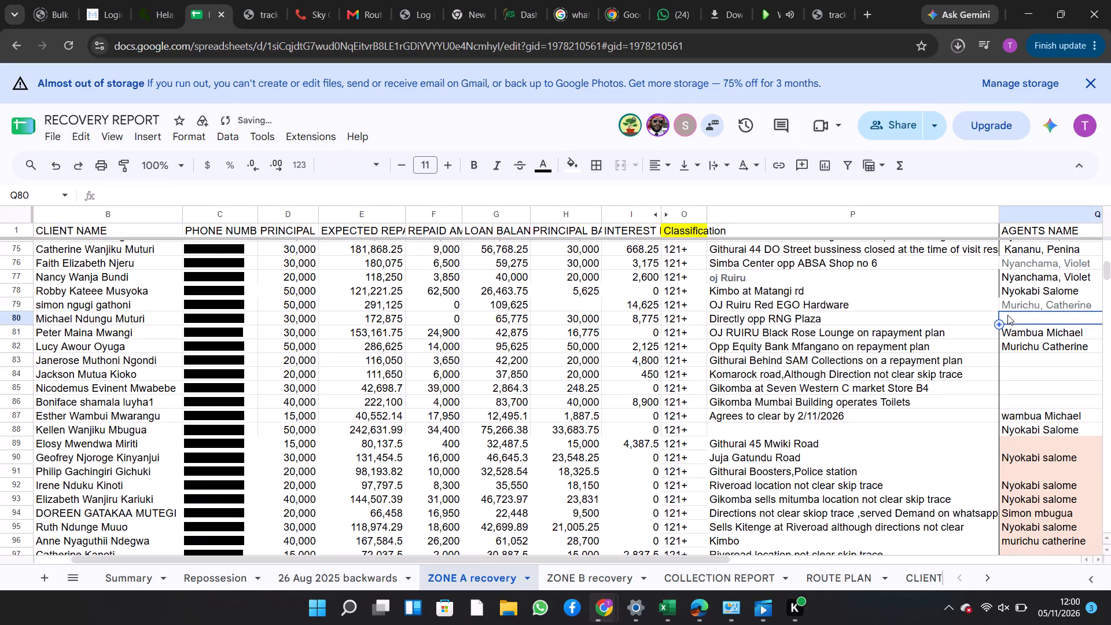
key(ctrl+v)
key(Return)
key(Return)
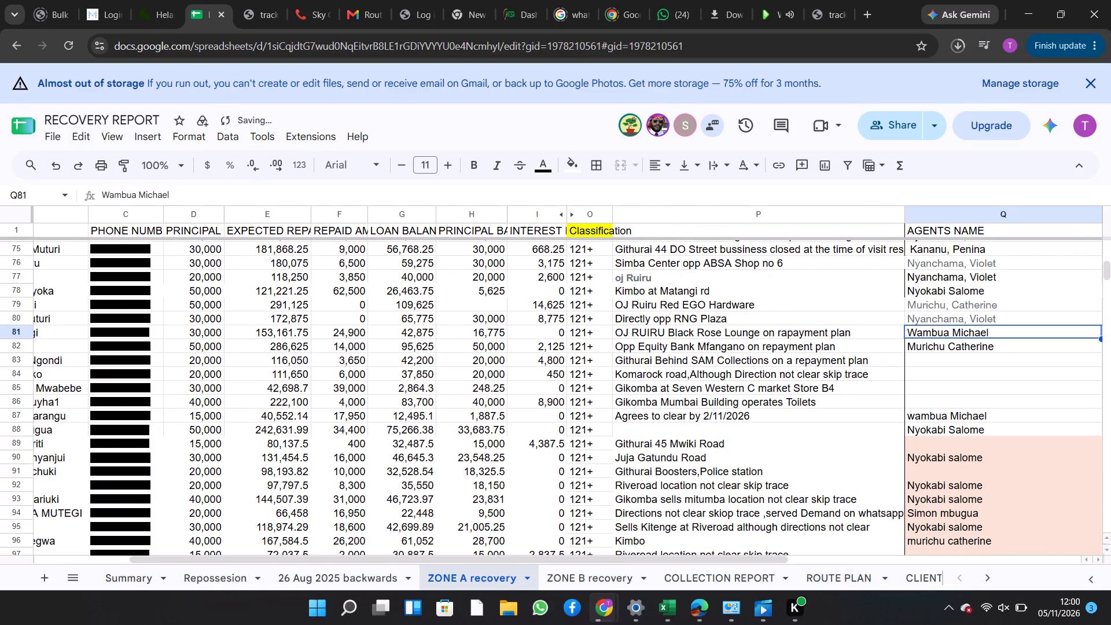
Copy the client name from cell B83 of the ZONE A recovery sheet and search the Helaplus client list for it.
click(923, 356)
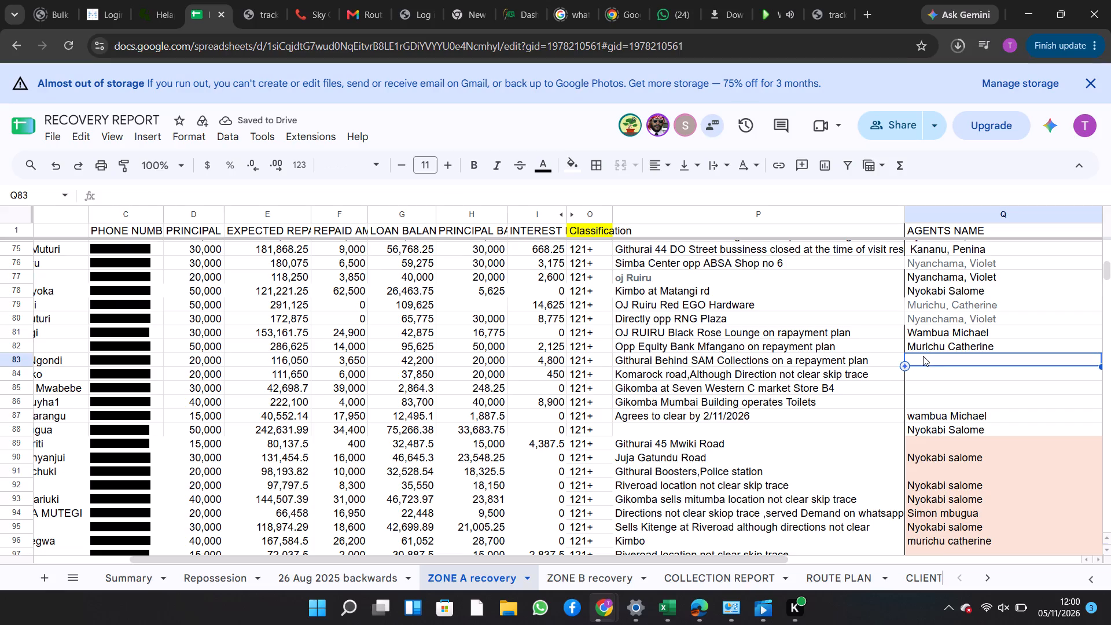
double_click(69, 364)
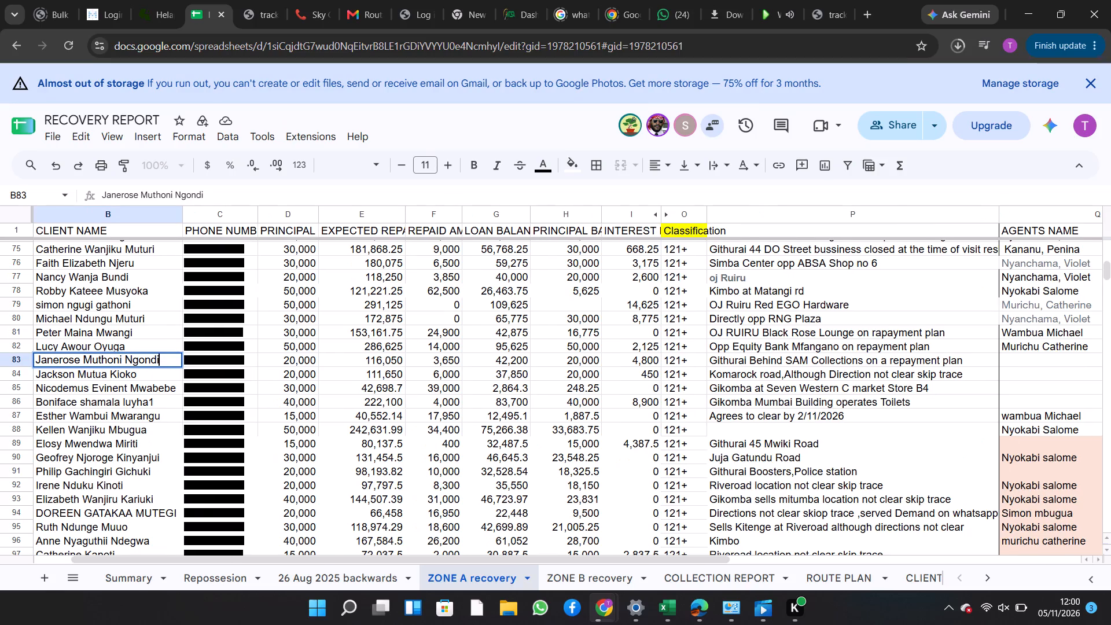
drag(159, 362, 35, 363)
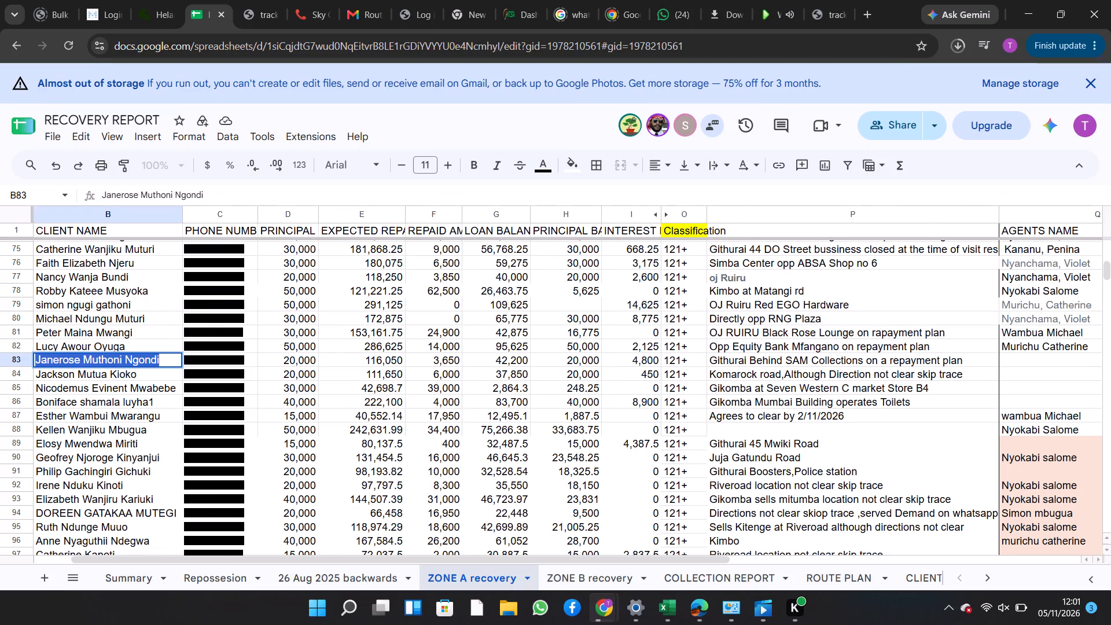
key(ctrl+c)
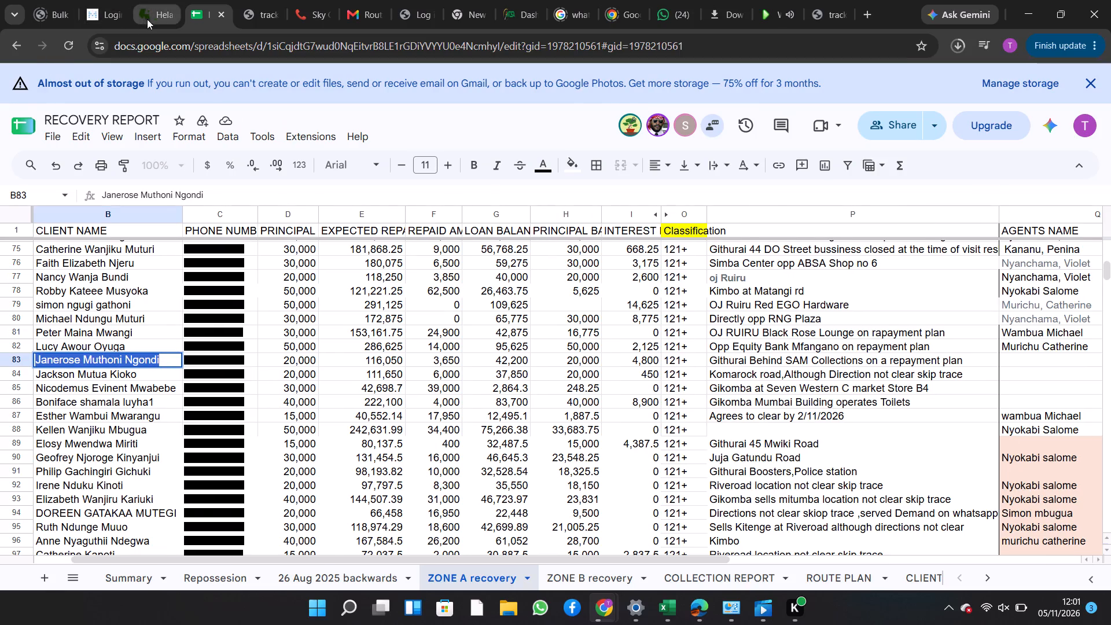
click(147, 19)
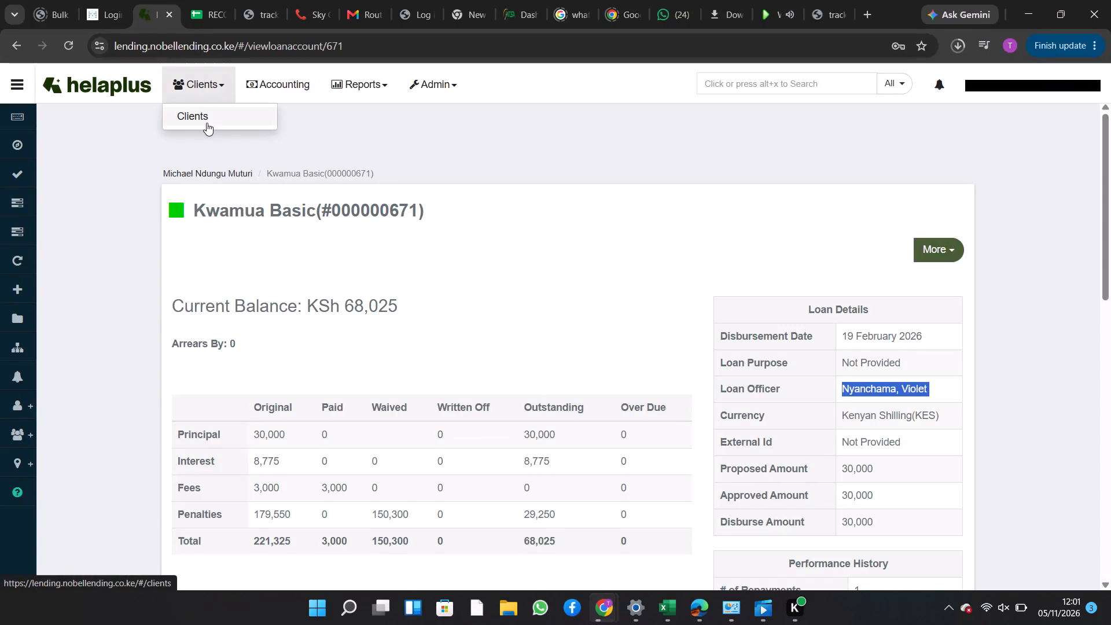
click(209, 120)
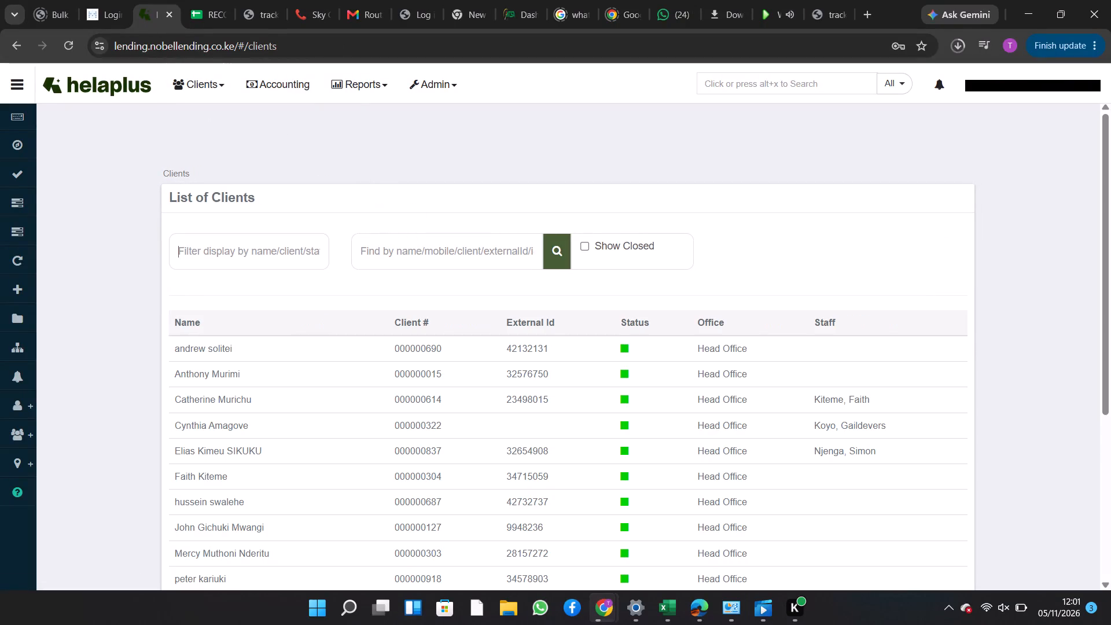
click(398, 248)
key(ctrl+v)
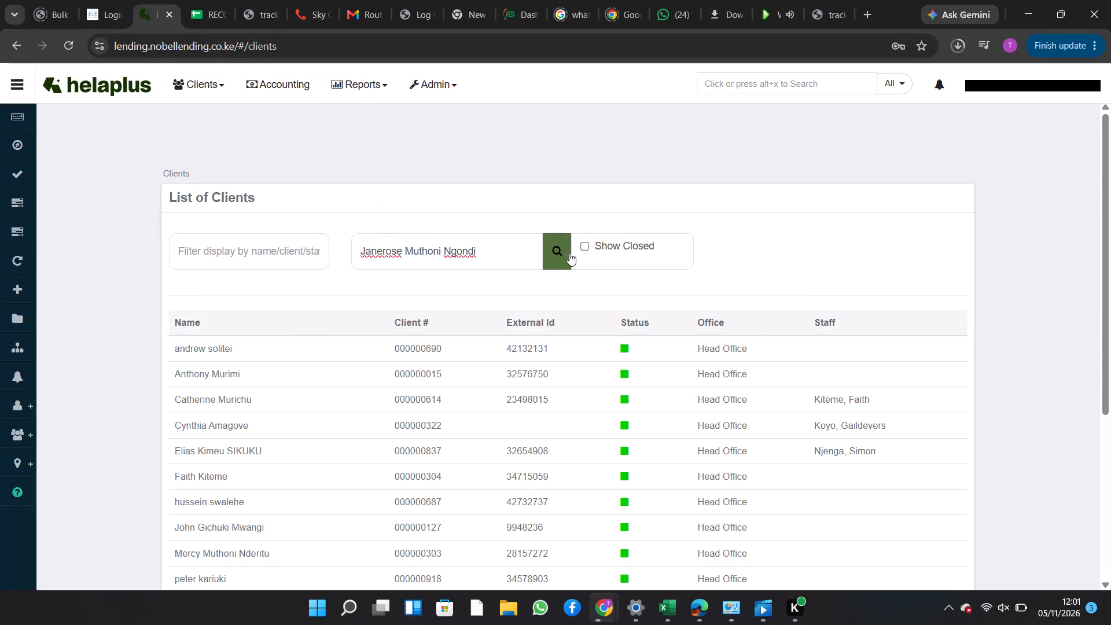
click(561, 253)
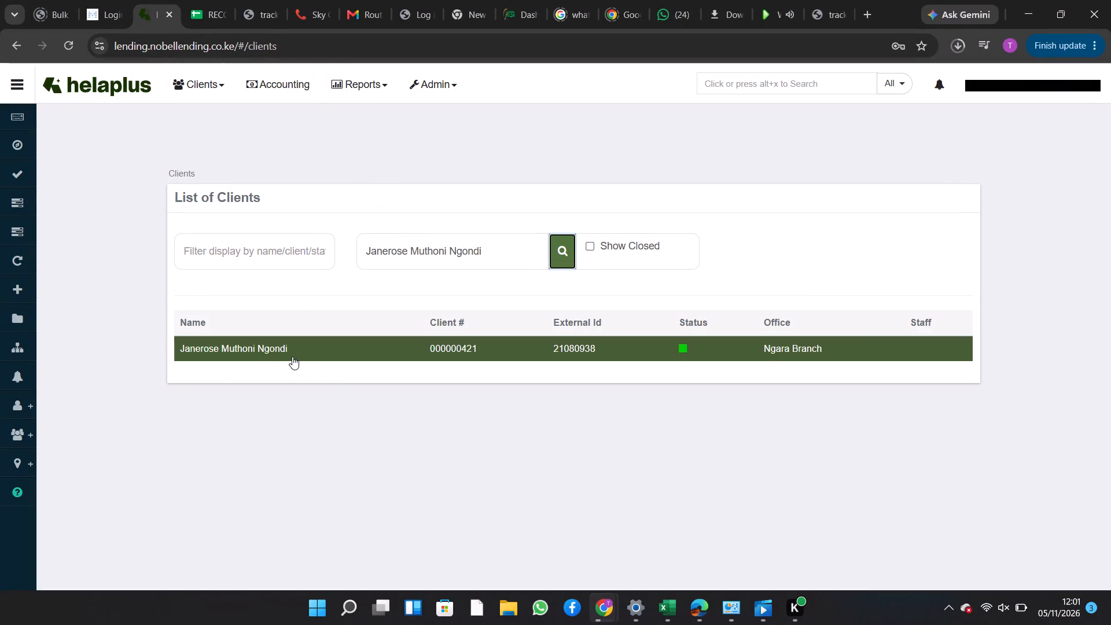
Open that client's Kwamua Basic loan in Helaplus and copy its loan officer into AGENTS NAME cell Q83 of the recovery sheet.
double_click(292, 356)
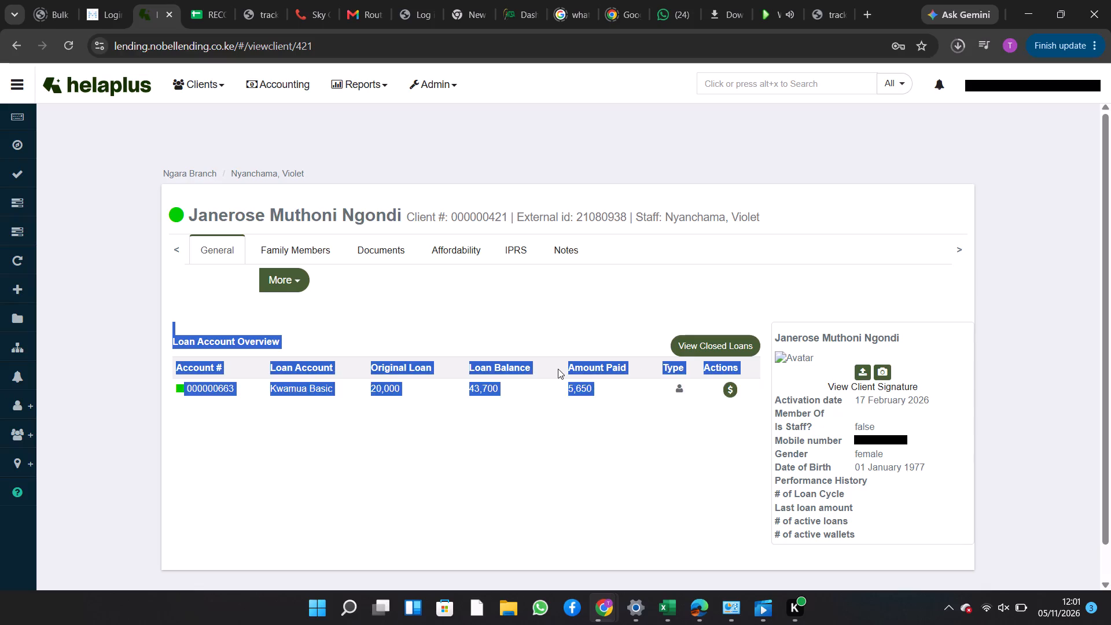
double_click(489, 384)
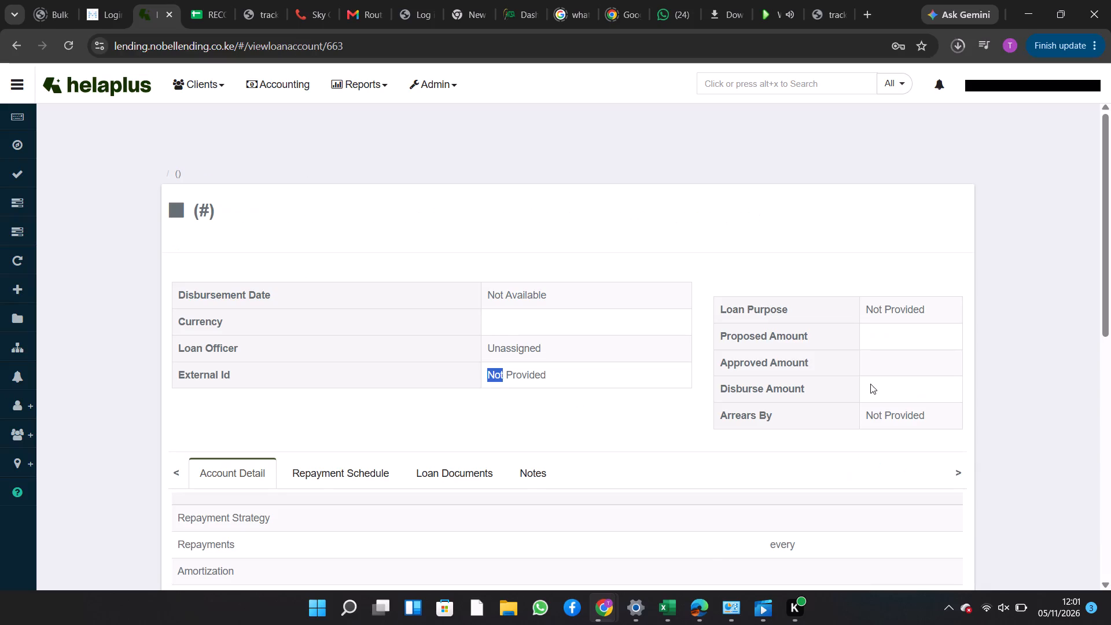
click(930, 386)
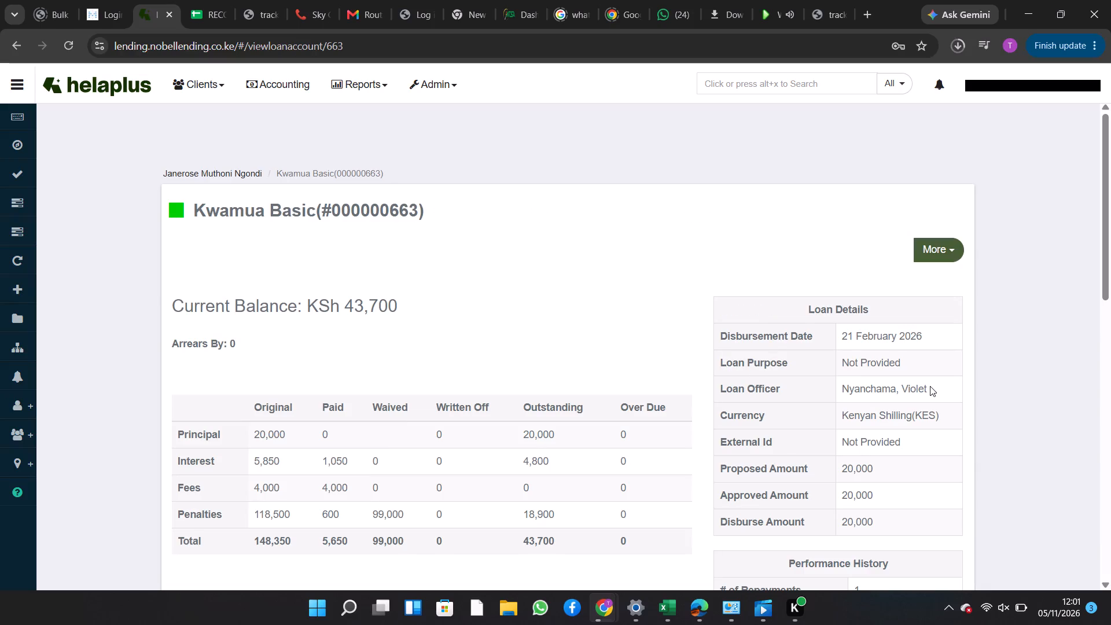
drag(926, 387, 866, 386)
drag(866, 386, 895, 392)
click(895, 392)
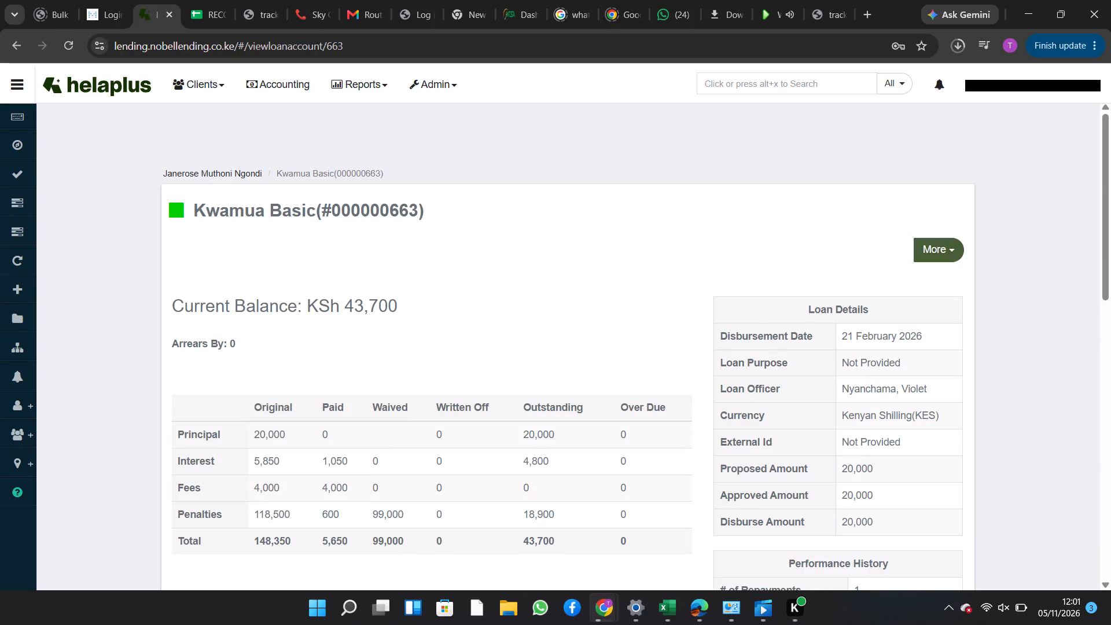
double_click(915, 388)
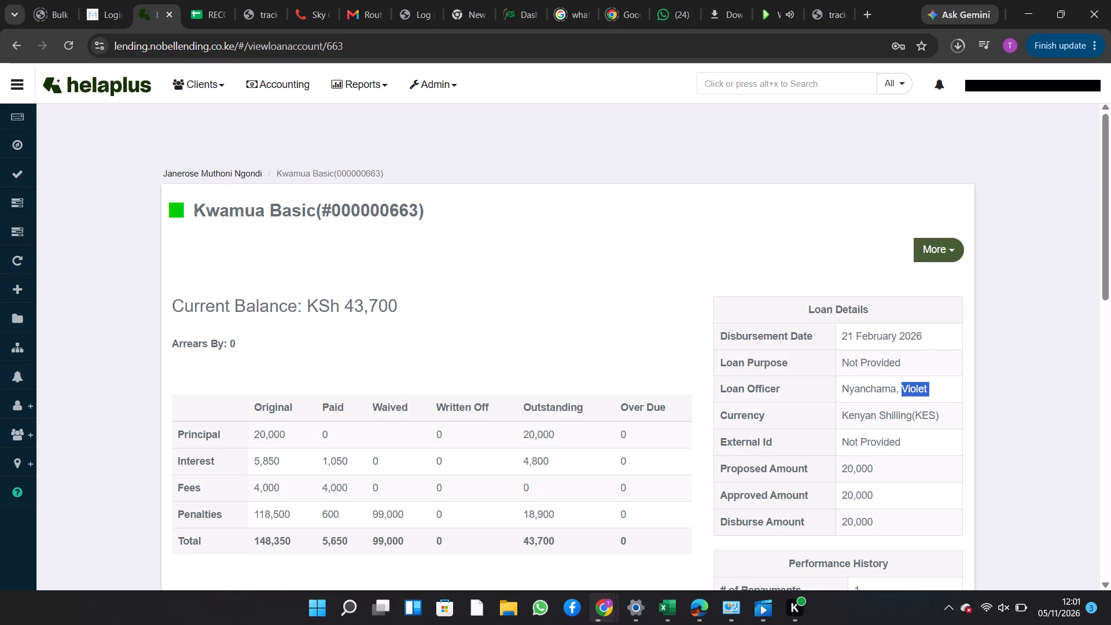
double_click(875, 388)
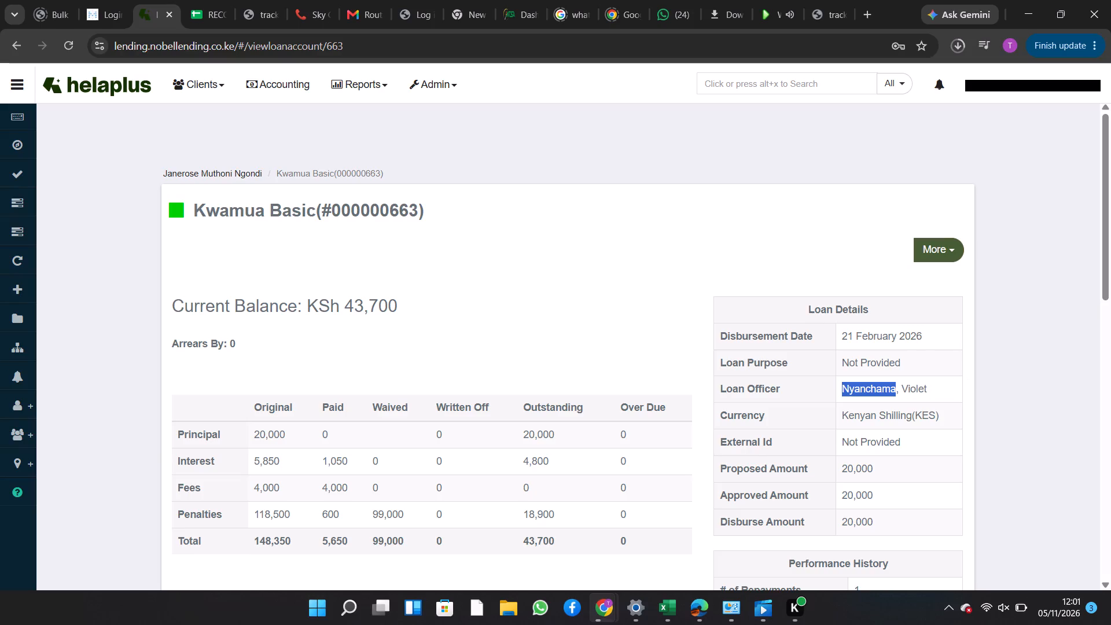
double_click(899, 389)
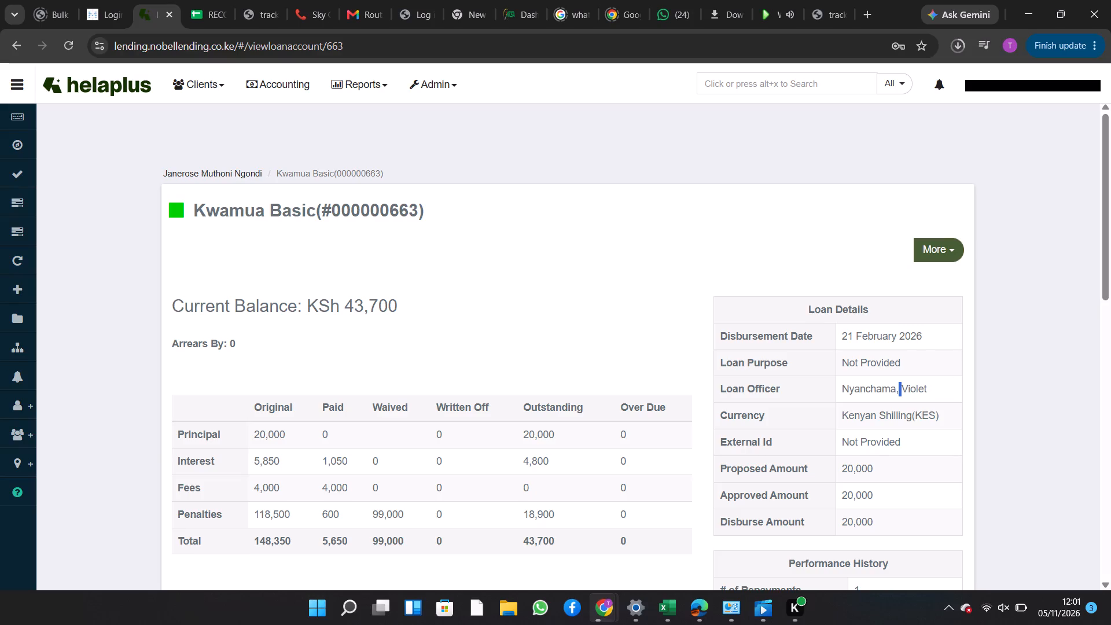
click(928, 389)
drag(928, 389, 863, 394)
key(ctrl+c)
click(214, 14)
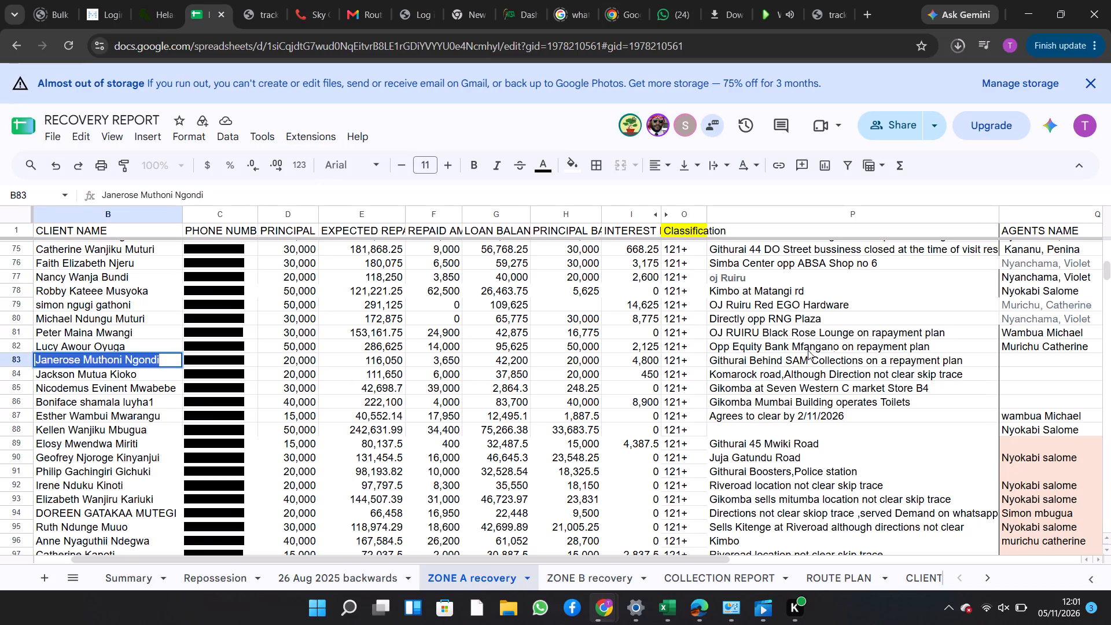
click(1010, 358)
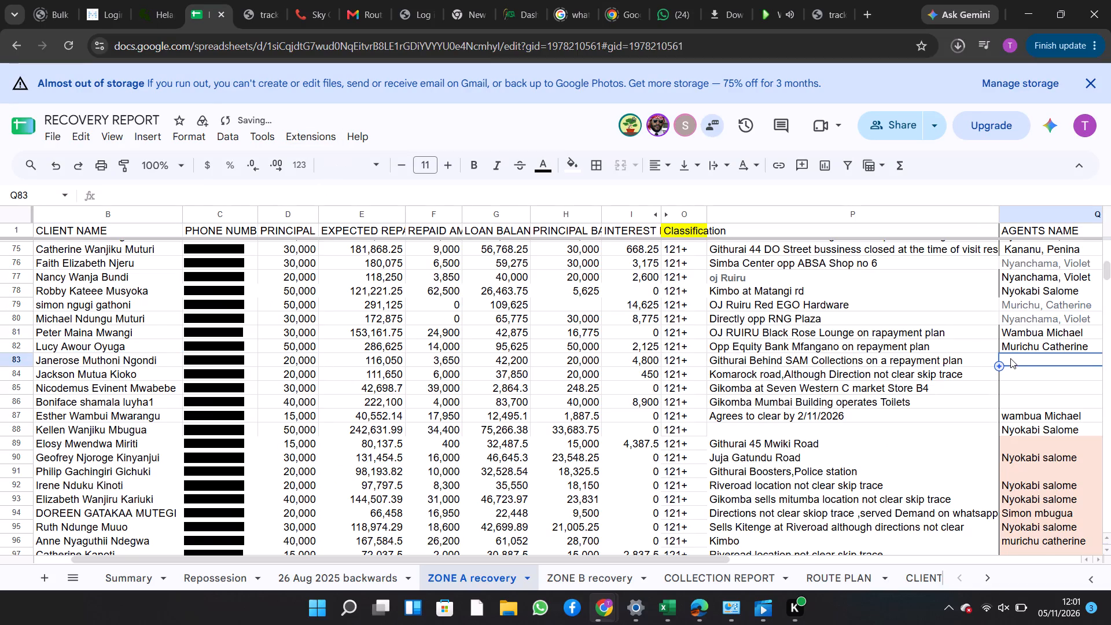
key(ctrl+v)
key(Return)
key(Return)
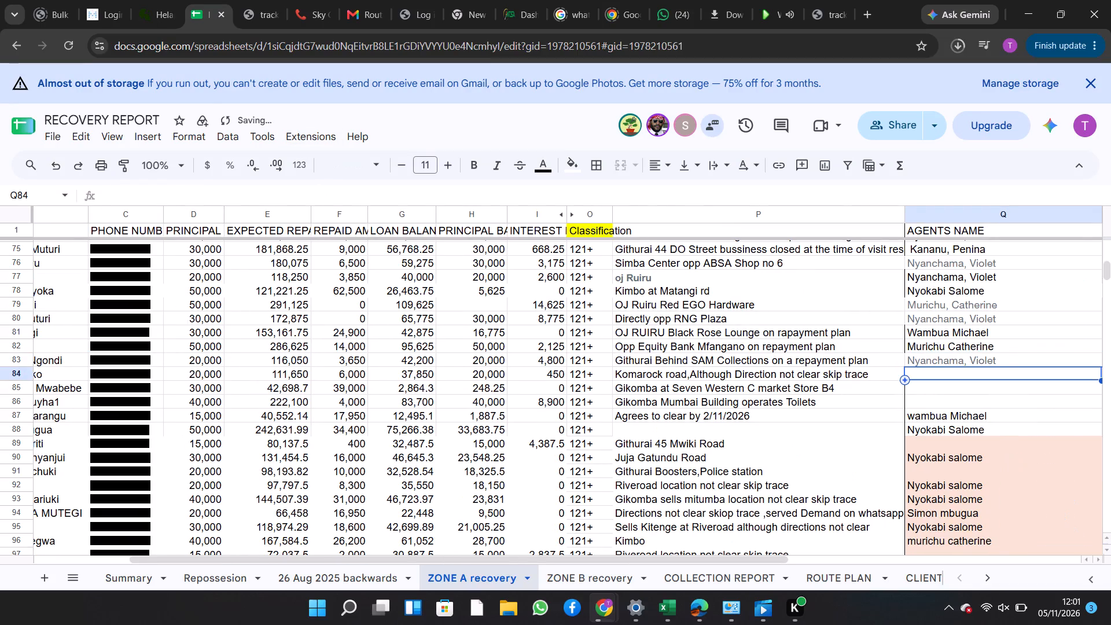
Copy the client name from cell B84 of the ZONE A recovery sheet and search the Helaplus client list for it.
double_click(55, 370)
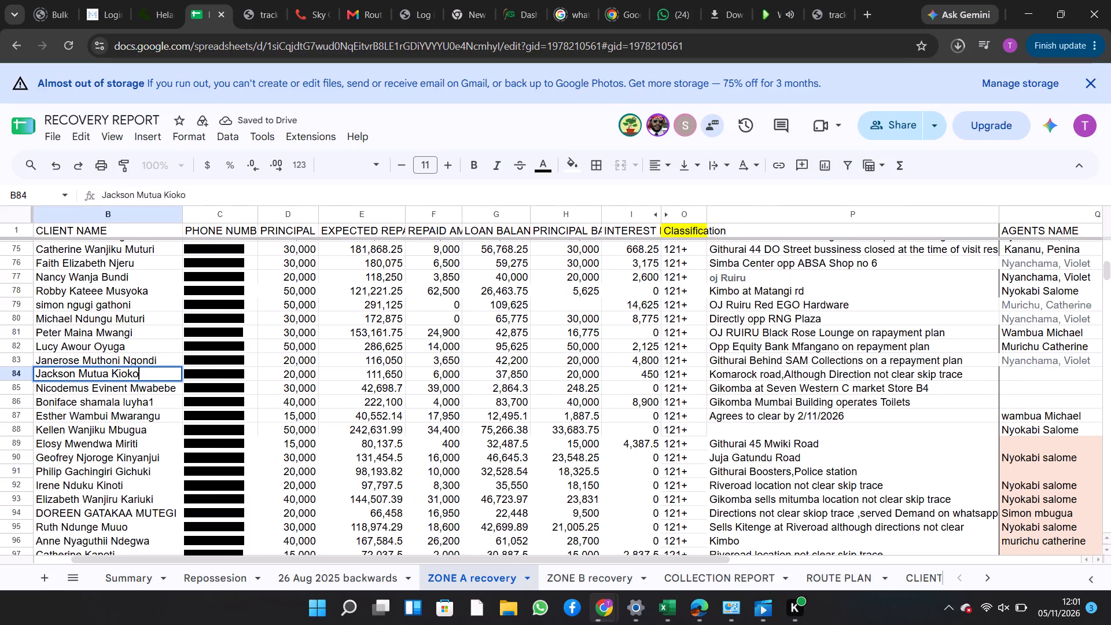
drag(142, 373, 37, 374)
key(ctrl+c)
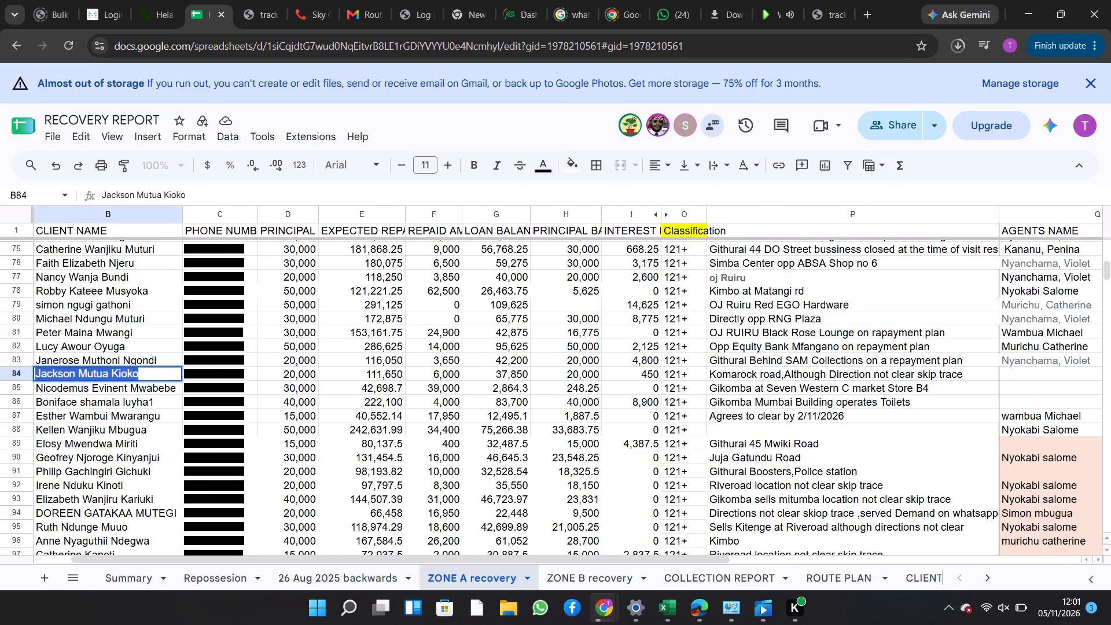
click(145, 16)
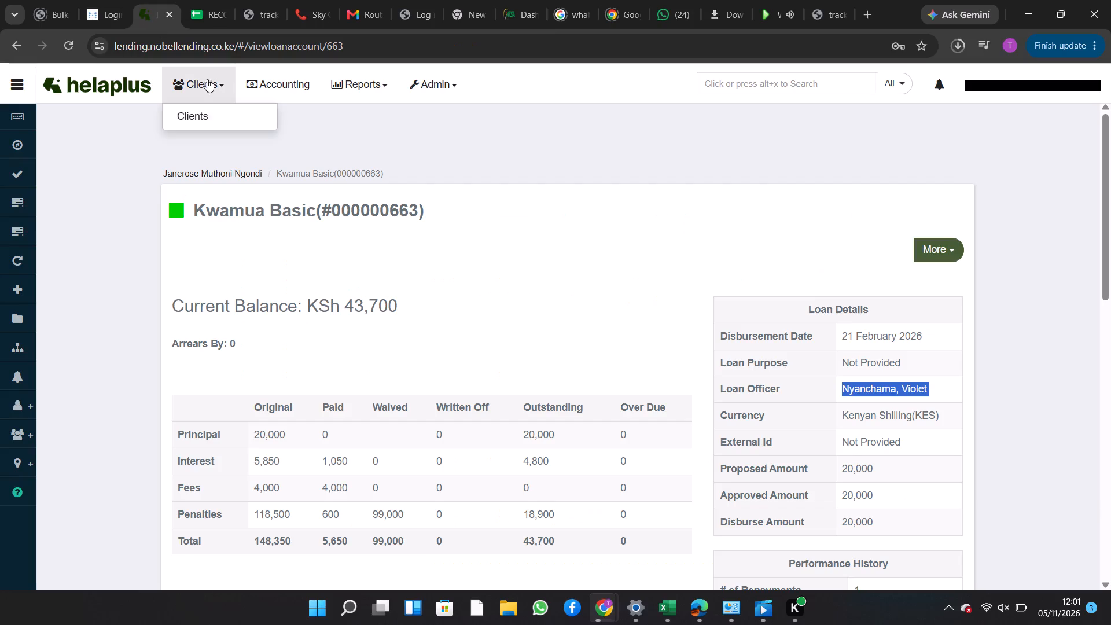
click(205, 113)
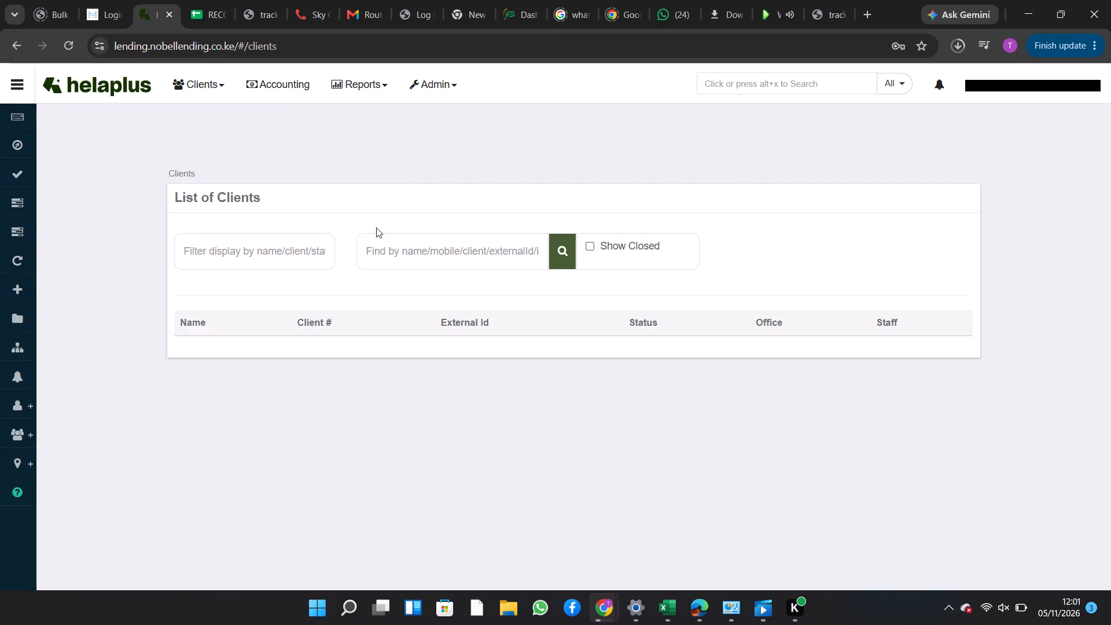
click(375, 246)
key(ctrl+v)
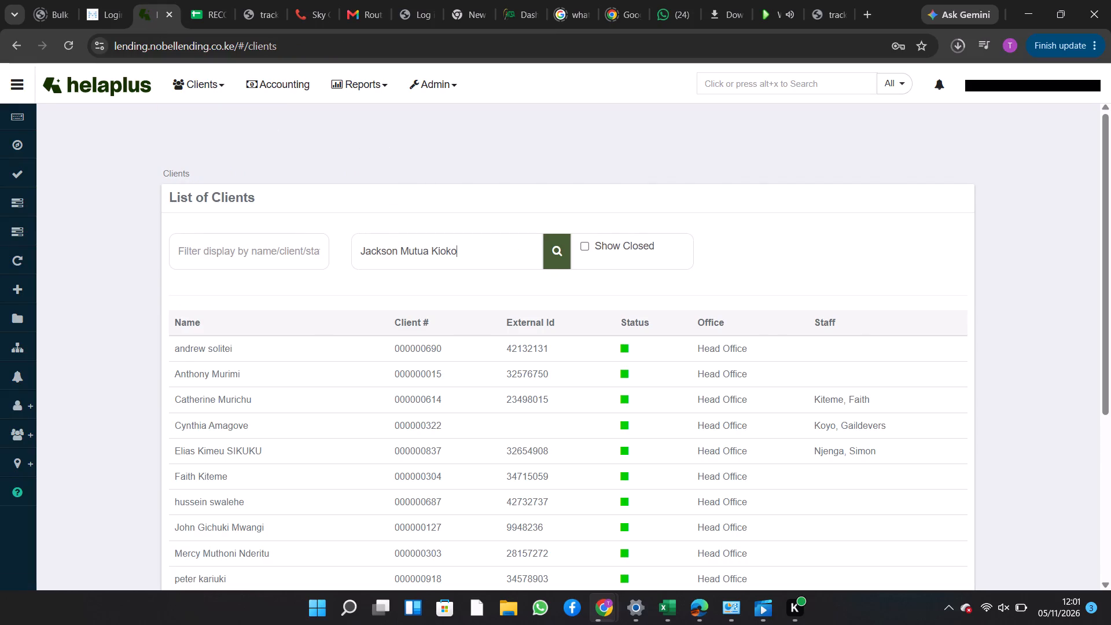
click(553, 256)
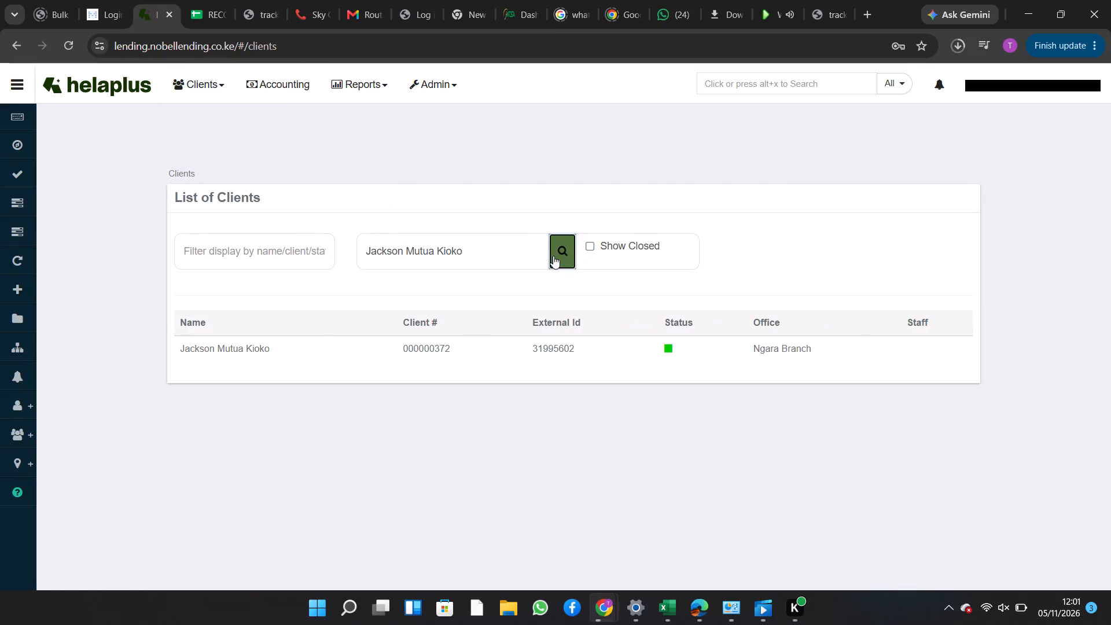
Open that client's Kwamua Basic loan in Helaplus and copy its loan officer into AGENTS NAME cell Q84 of the recovery sheet.
double_click(274, 354)
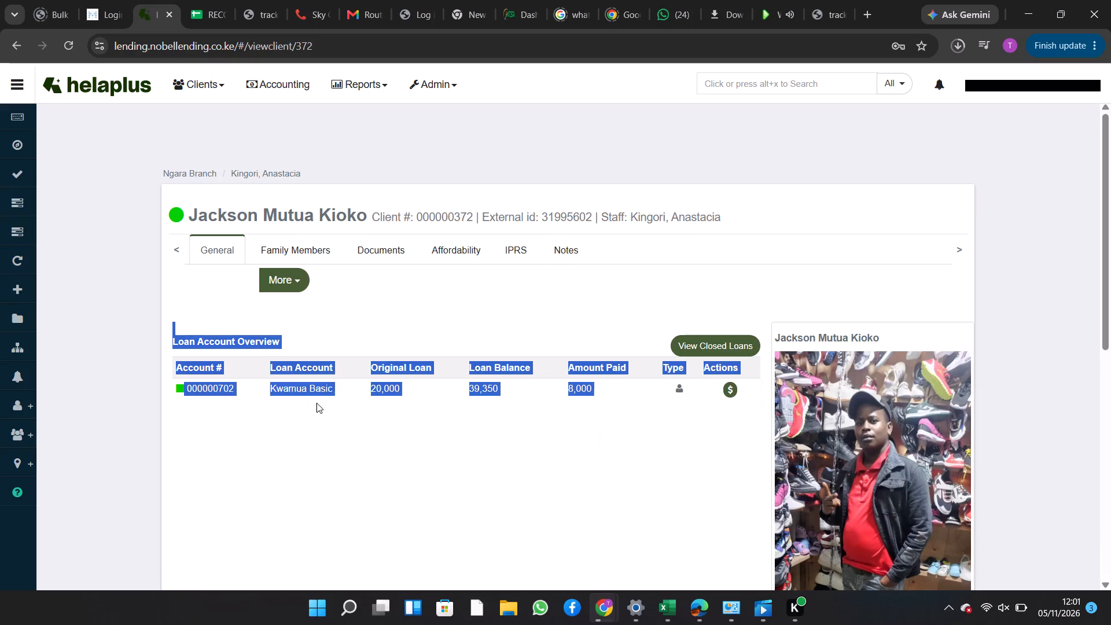
click(319, 398)
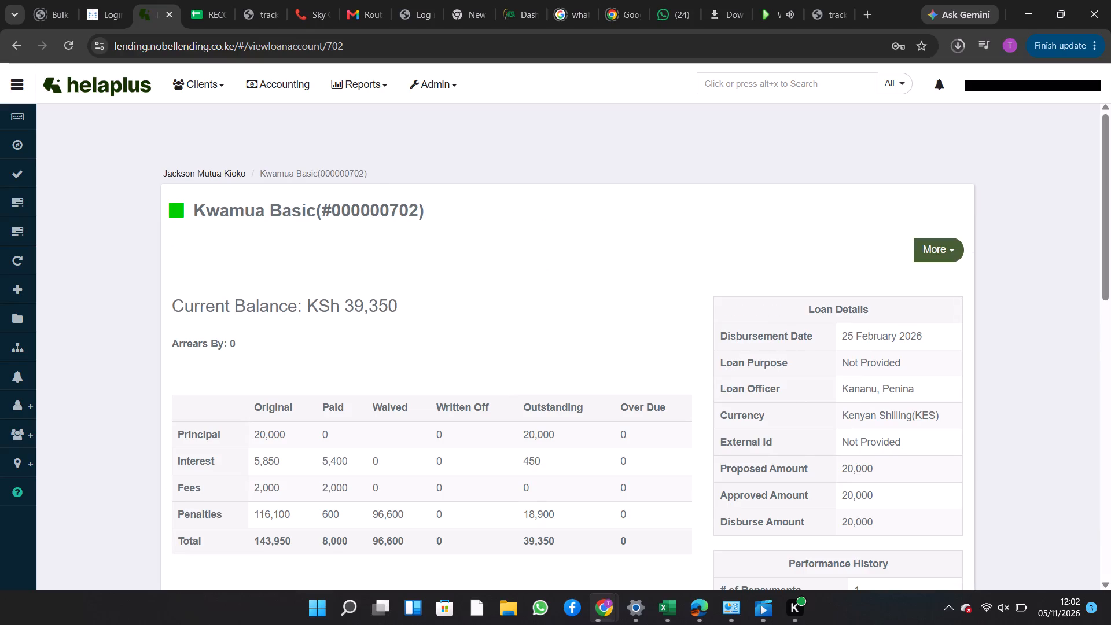
drag(913, 389, 836, 387)
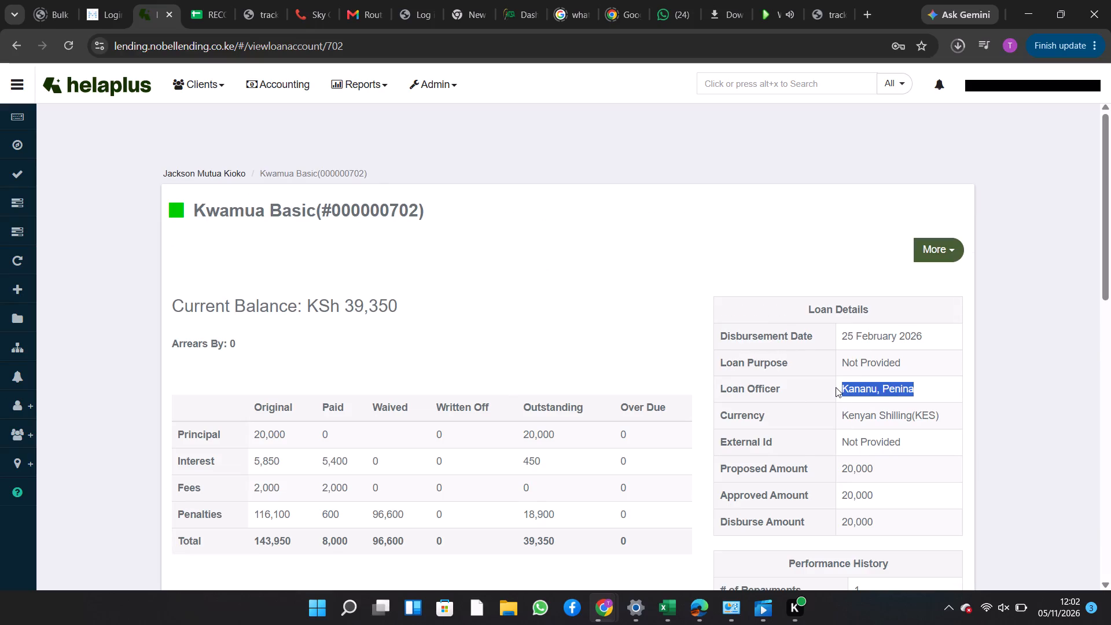
key(ctrl+c)
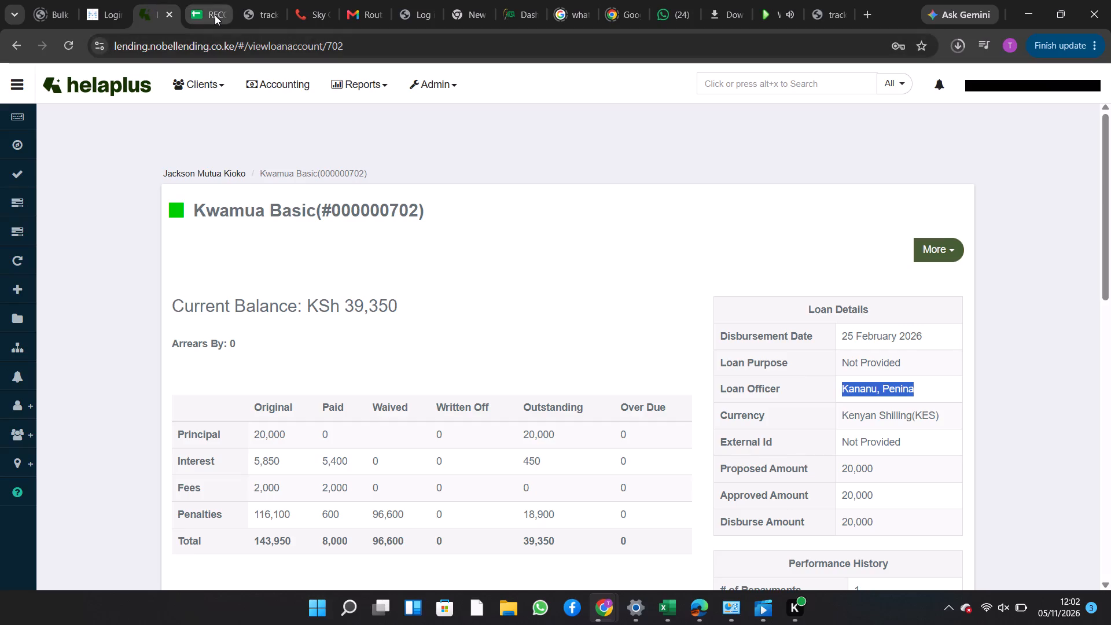
click(215, 15)
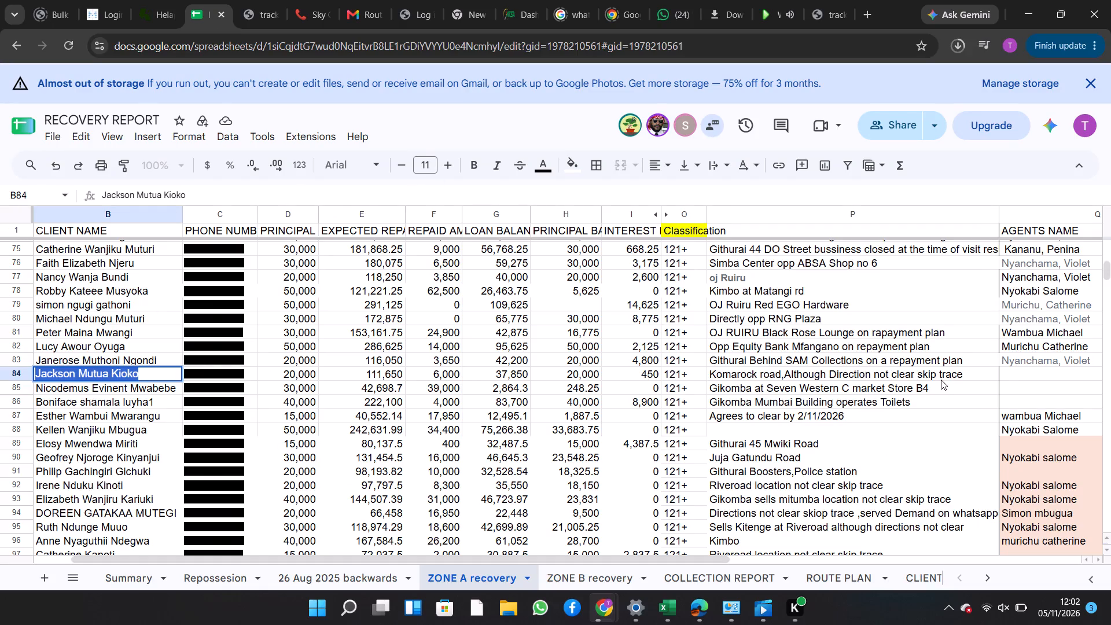
double_click(1038, 373)
key(ctrl+v)
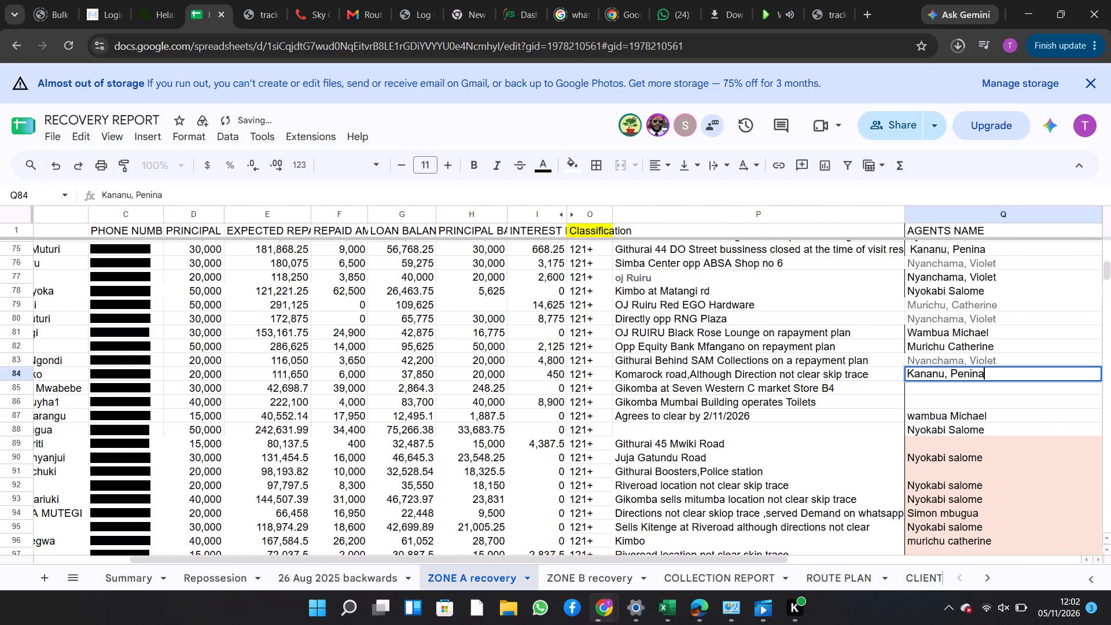
key(Return)
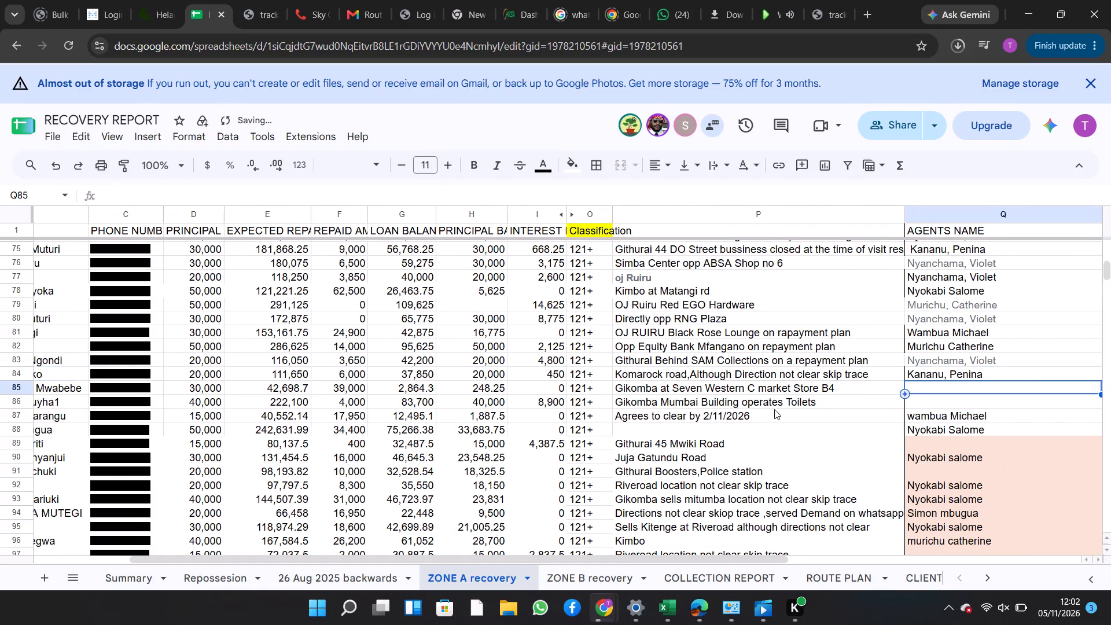
Copy the client name from cell B85 of the ZONE A recovery sheet and search the Helaplus client list for it.
double_click(82, 388)
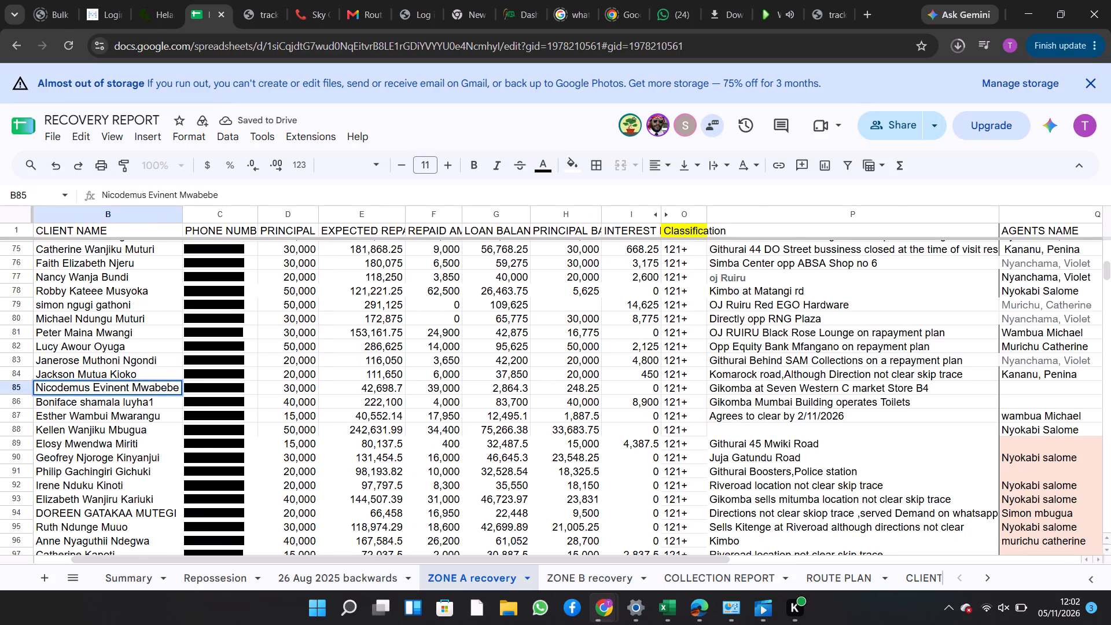
drag(178, 386, 34, 394)
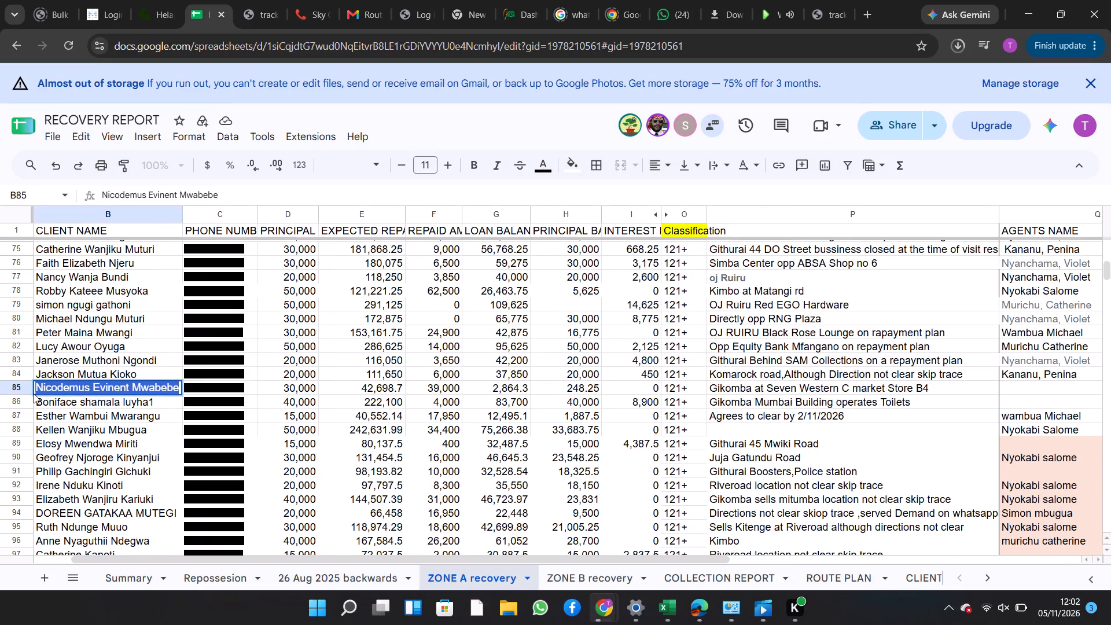
key(ctrl+c)
click(161, 4)
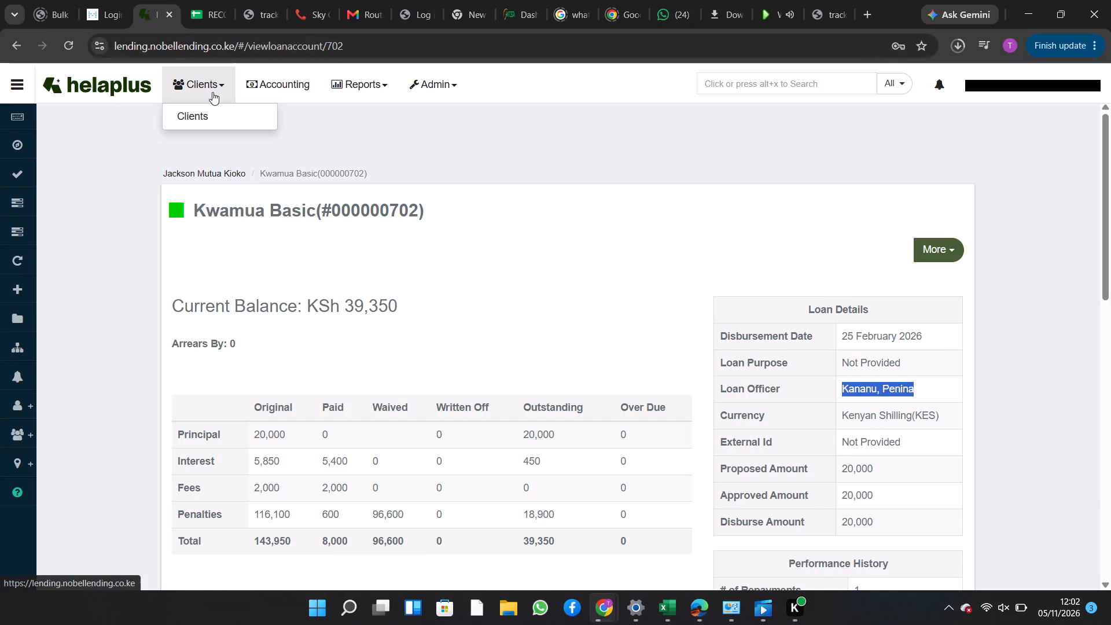
click(211, 122)
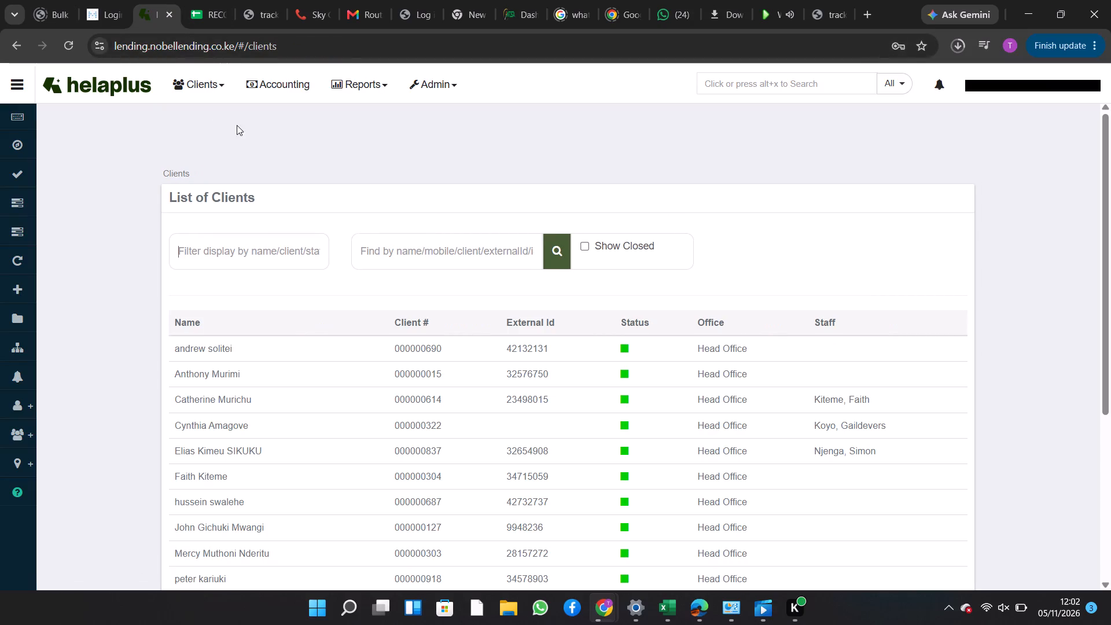
click(382, 252)
key(ctrl+v)
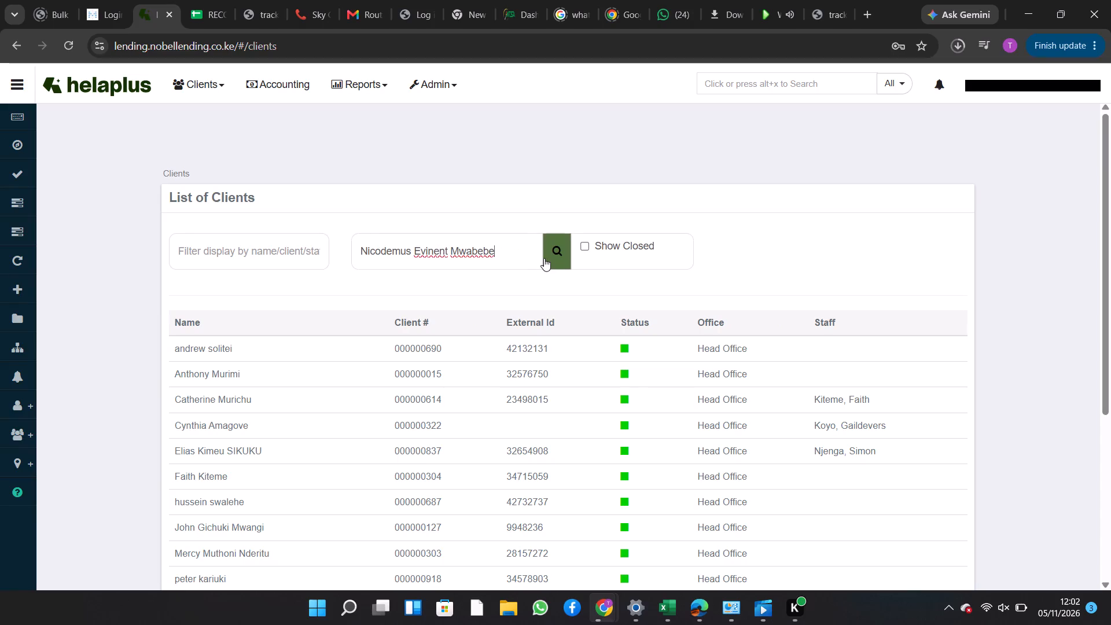
click(548, 258)
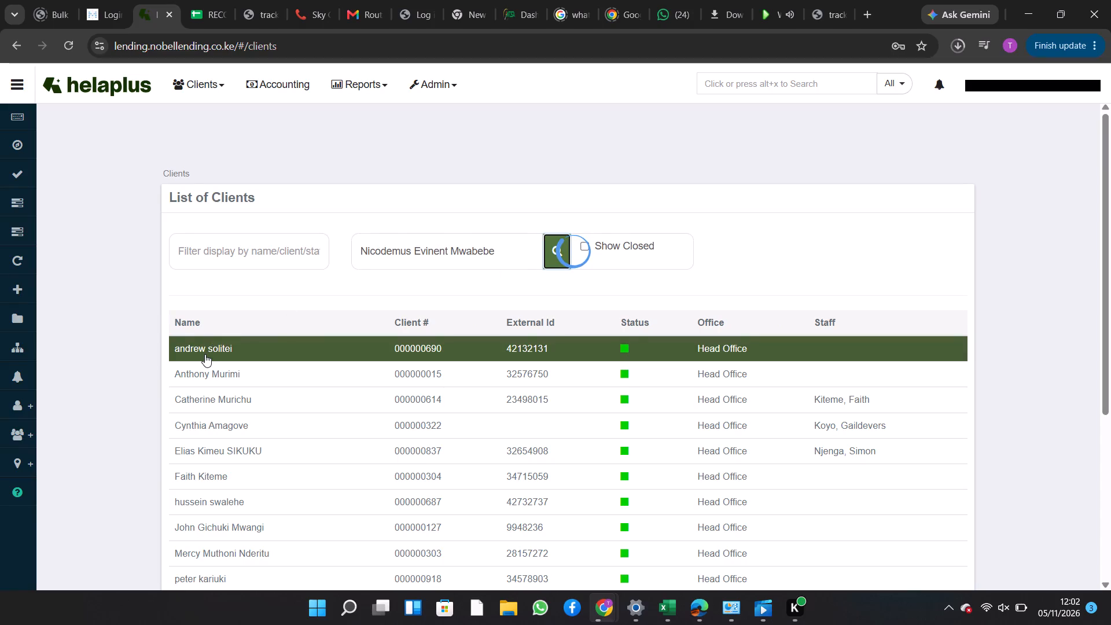
Open that client's active Kwamua Biashara loan in Helaplus and copy its loan officer into AGENTS NAME cell Q85 of the recovery sheet.
click(205, 353)
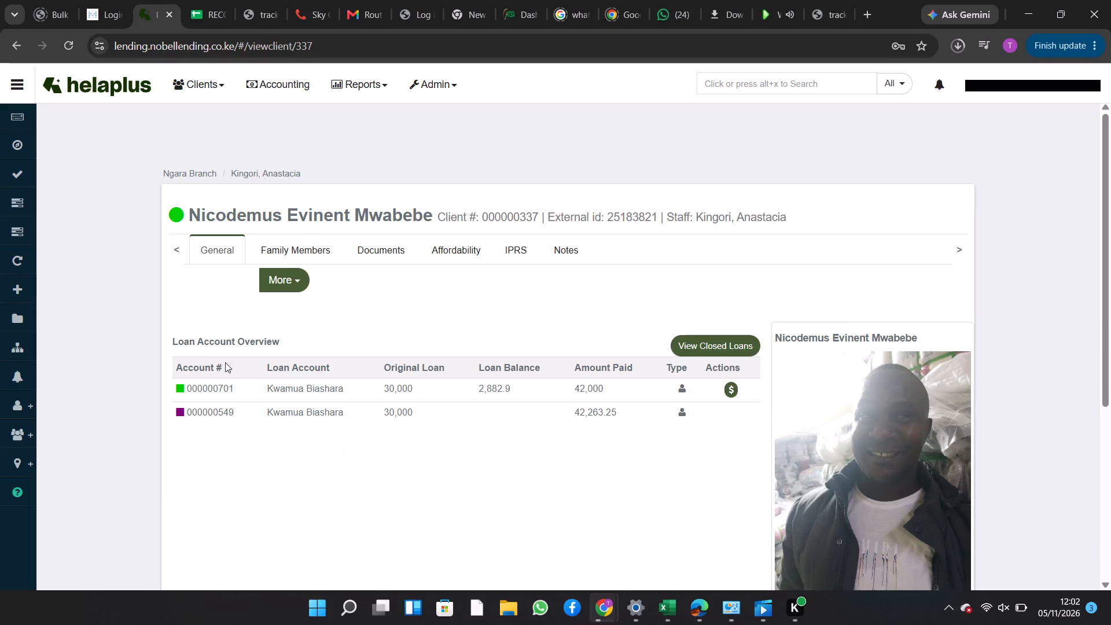
double_click(294, 389)
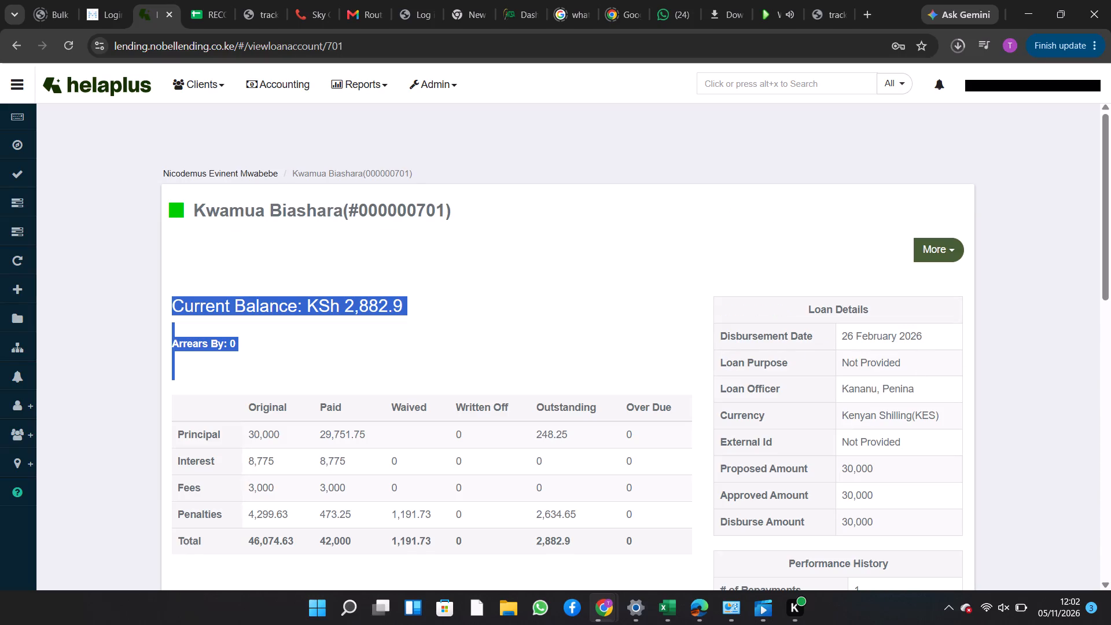
drag(914, 388, 838, 393)
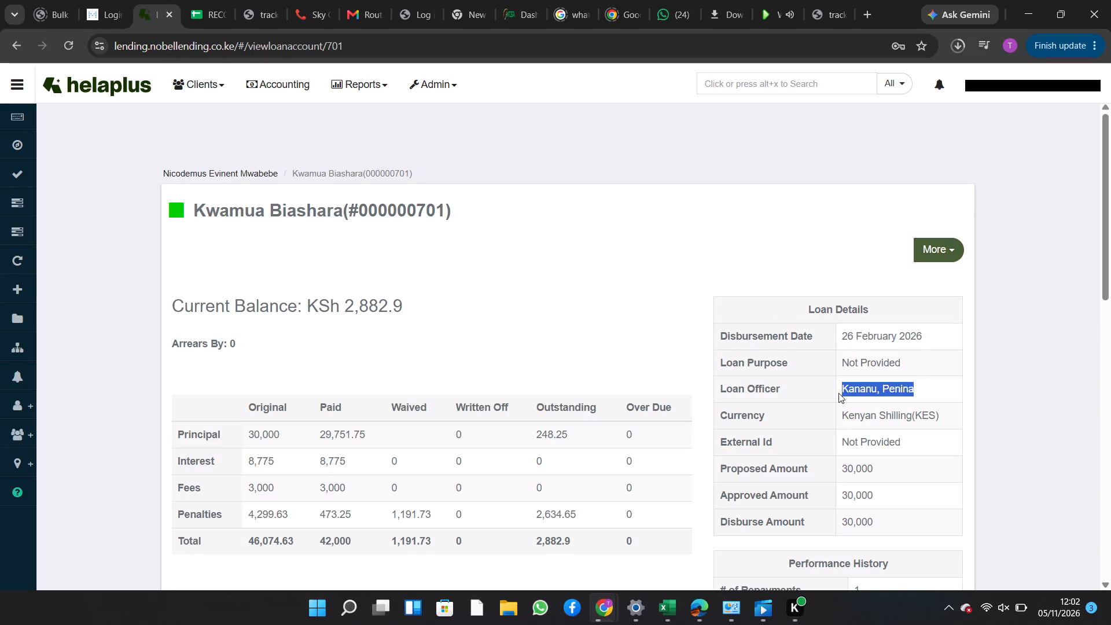
key(ctrl+c)
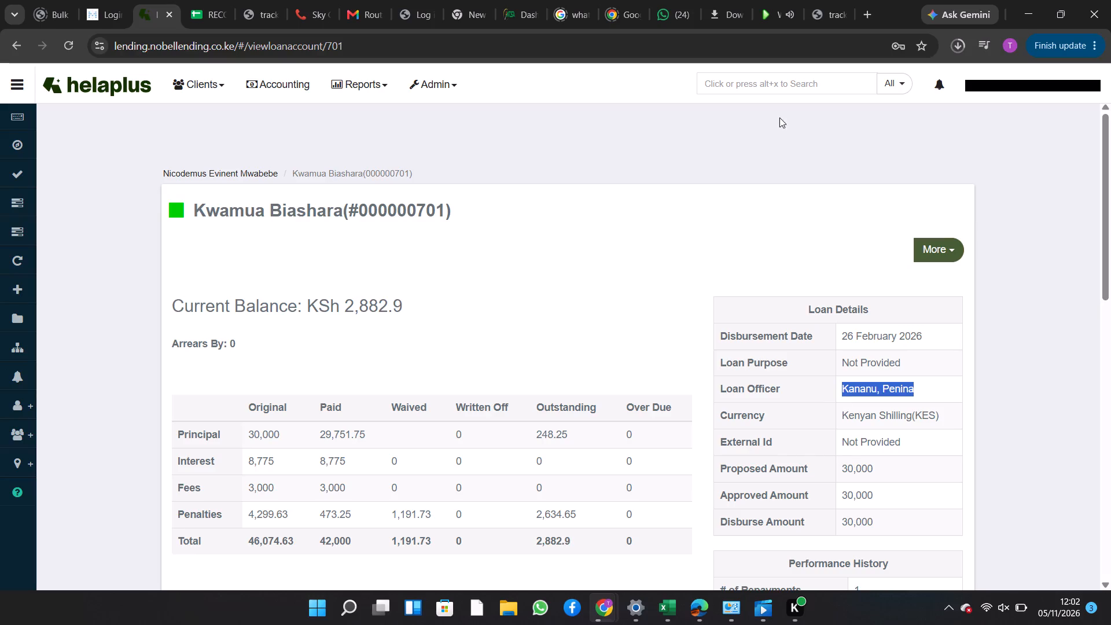
click(222, 21)
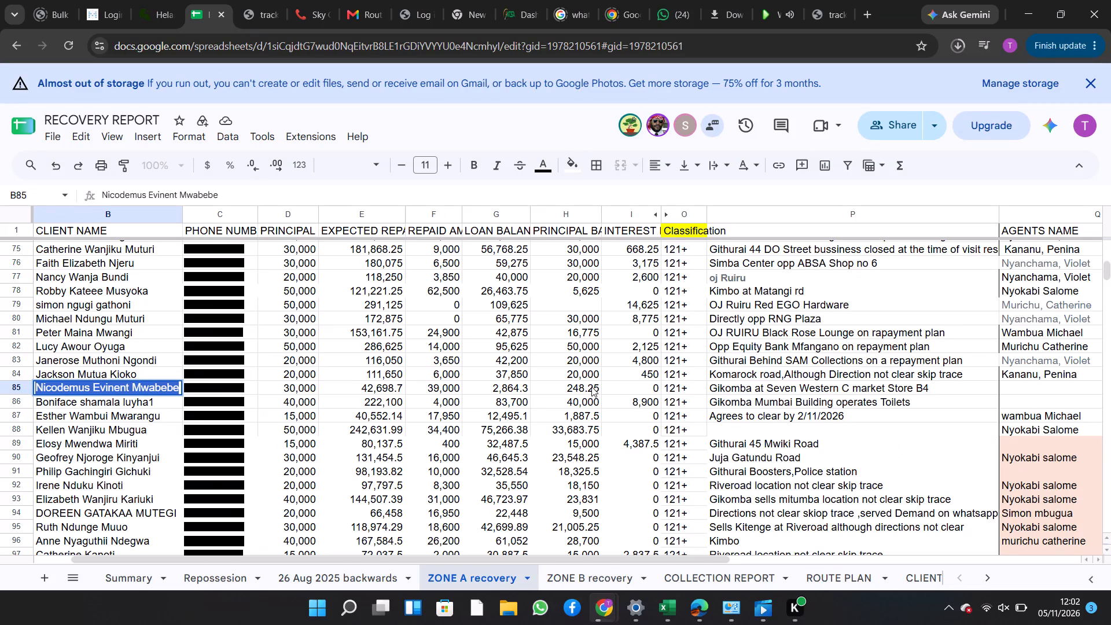
click(1013, 392)
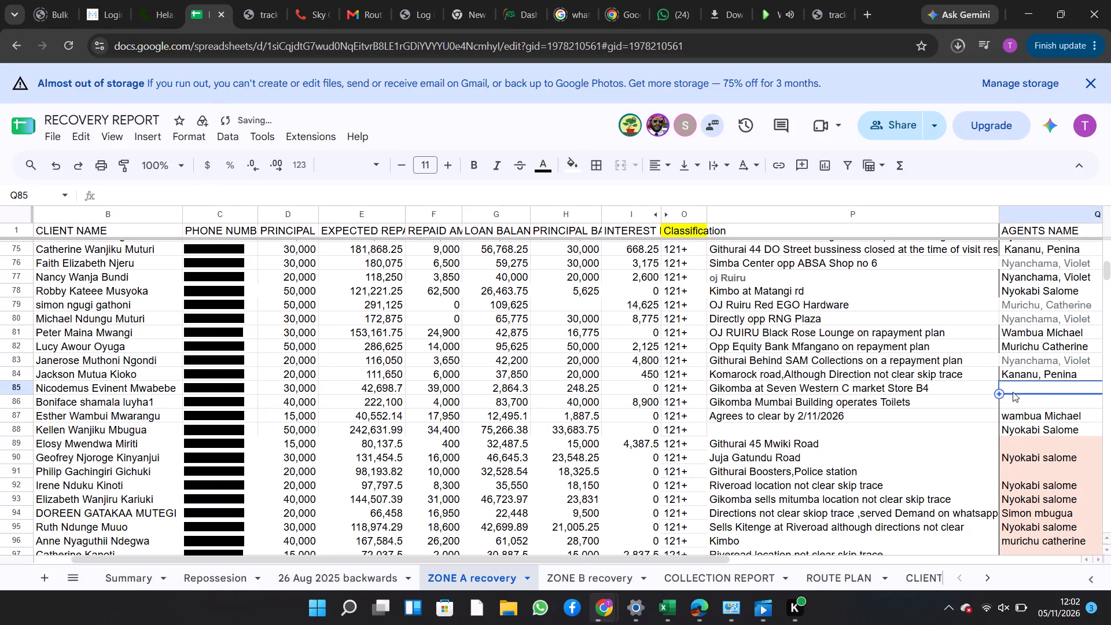
key(ctrl+v)
key(Return)
key(Return)
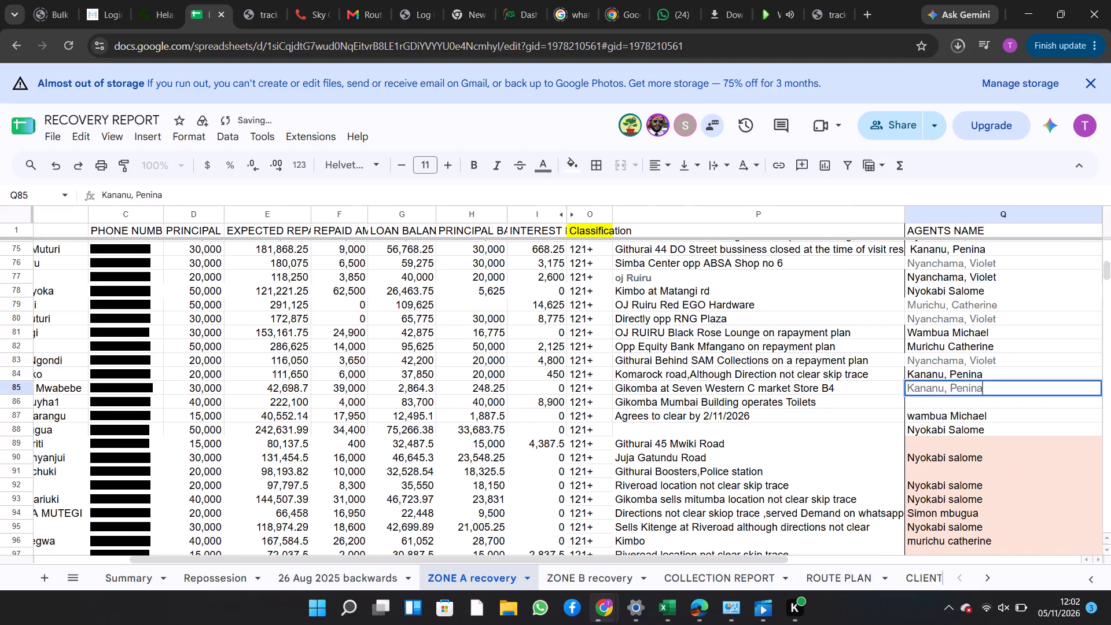
Copy the client name from cell B86 of the ZONE A recovery sheet and search the Helaplus client list for it.
double_click(76, 398)
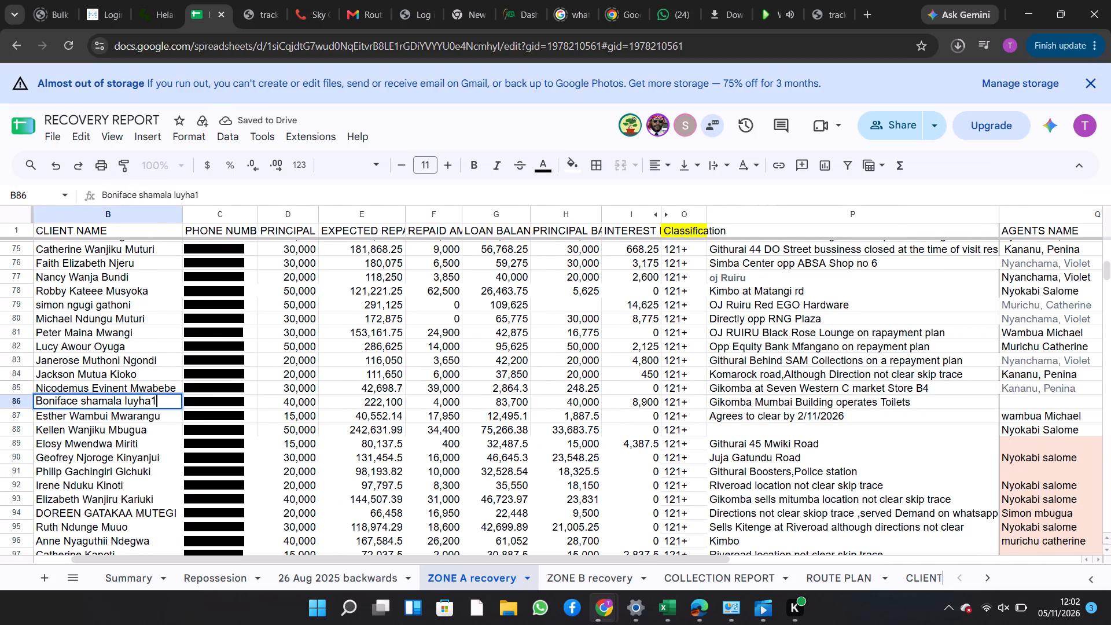
drag(163, 400, 32, 409)
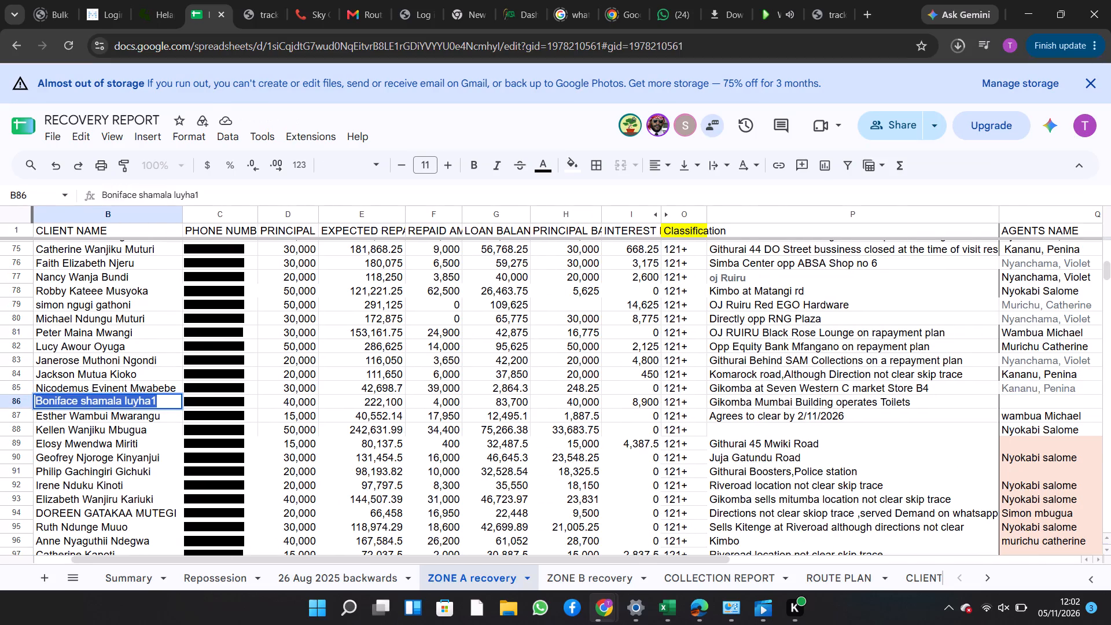
key(ctrl+c)
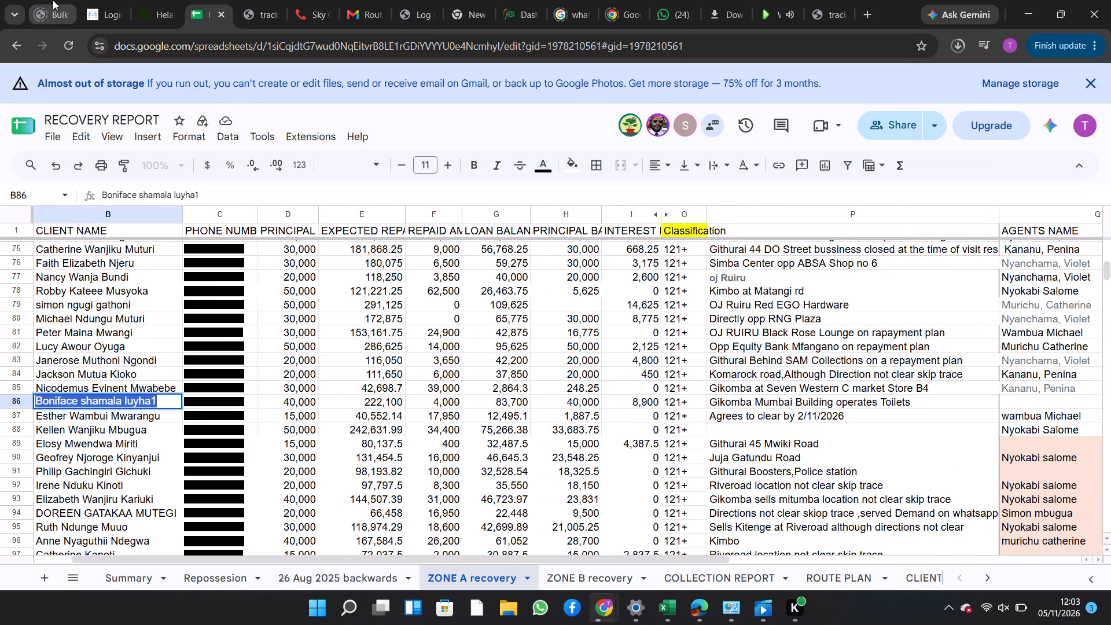
click(148, 9)
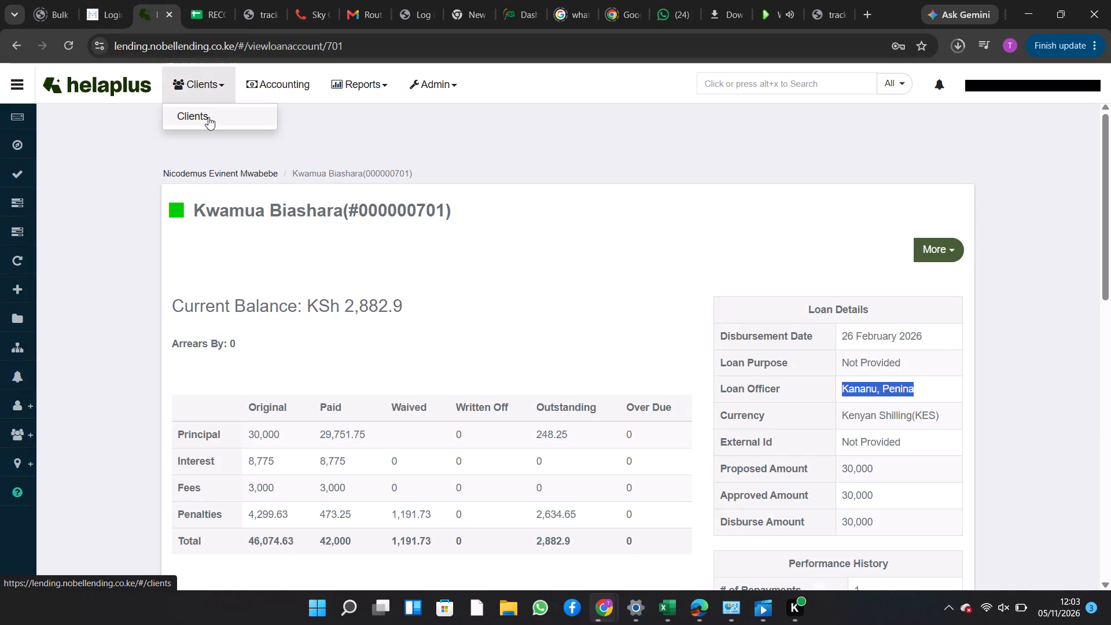
click(208, 117)
double_click(400, 247)
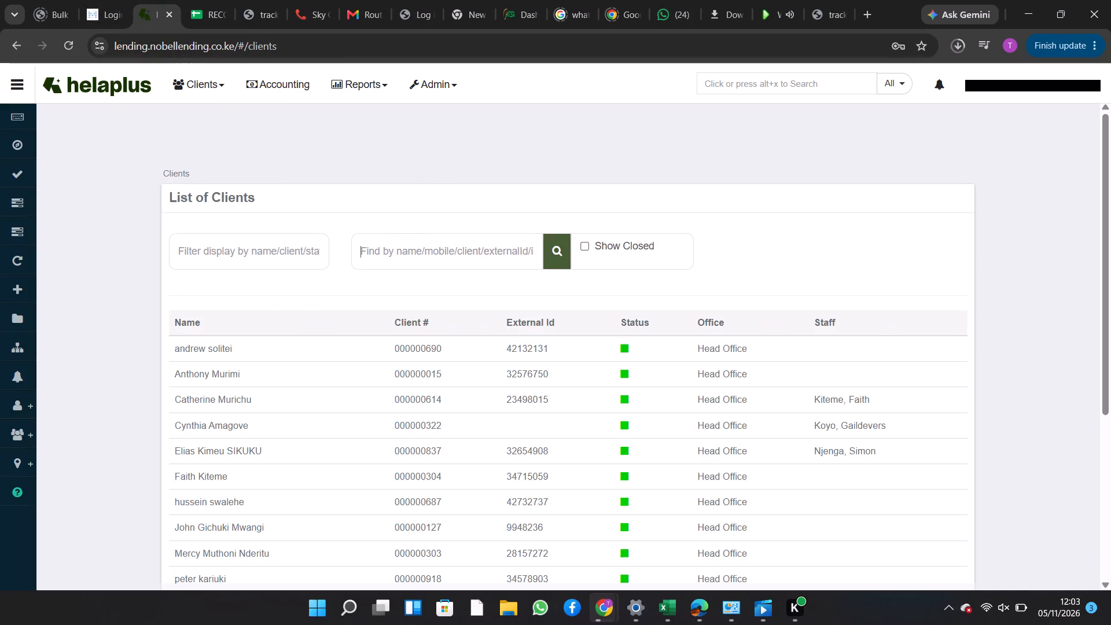
key(ctrl+v)
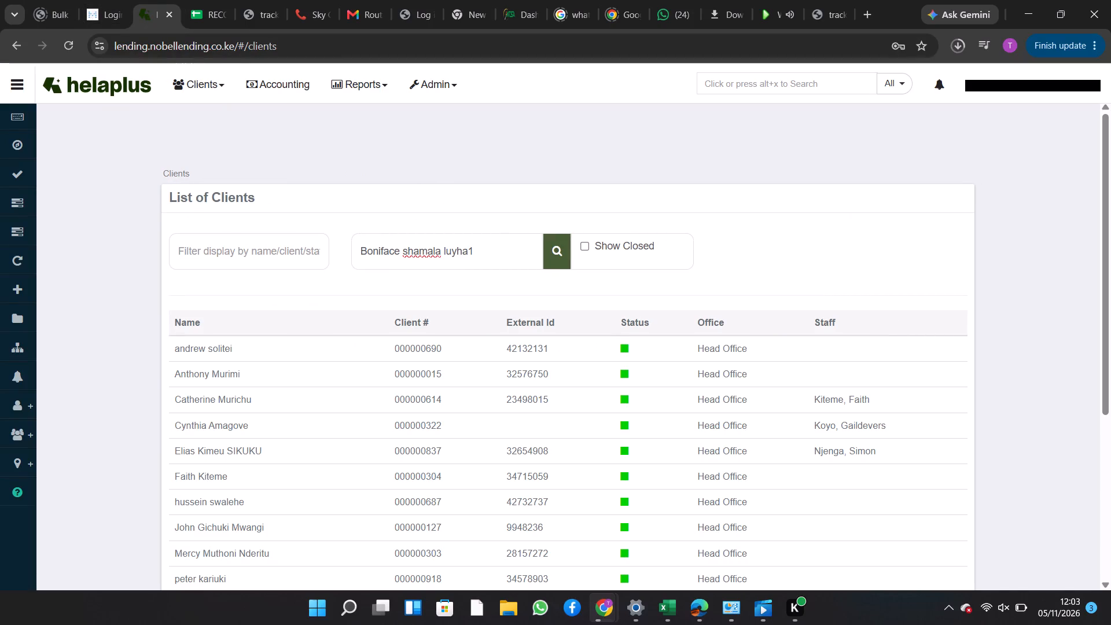
click(555, 252)
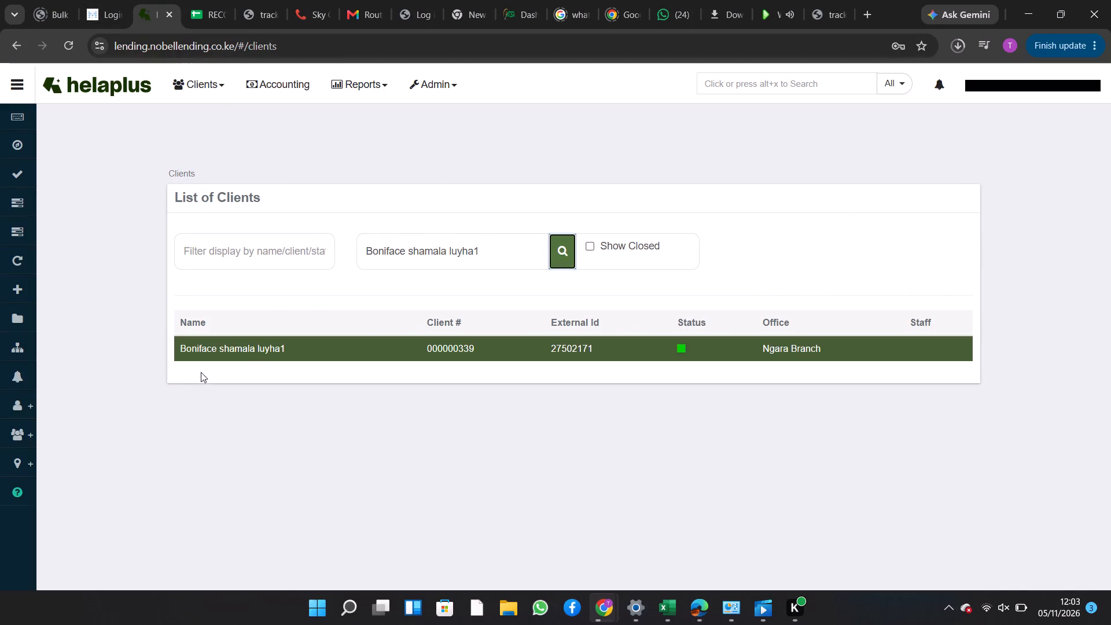
Open that client's Kwamua Biashara loan in Helaplus and copy its loan officer into AGENTS NAME cell Q86 of the ZONE A recovery sheet.
double_click(250, 350)
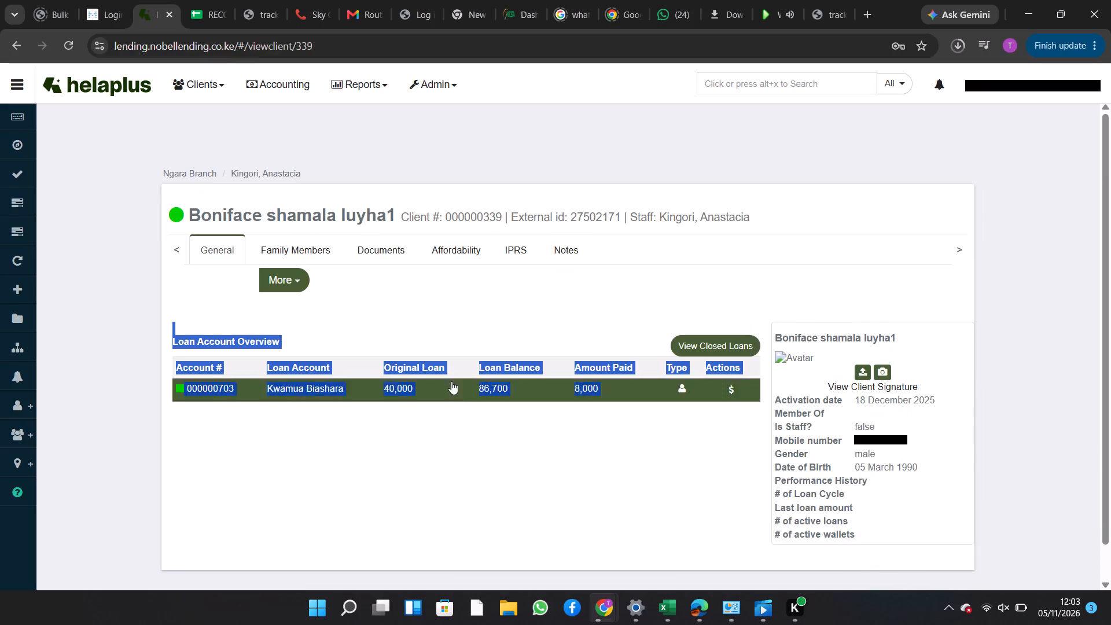
double_click(452, 389)
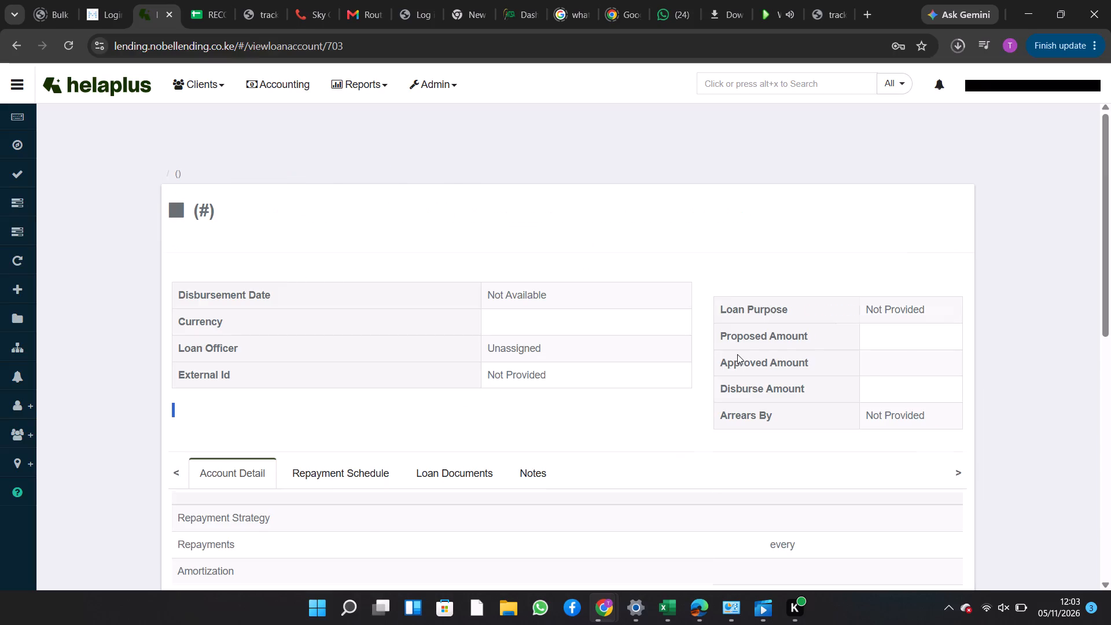
click(919, 389)
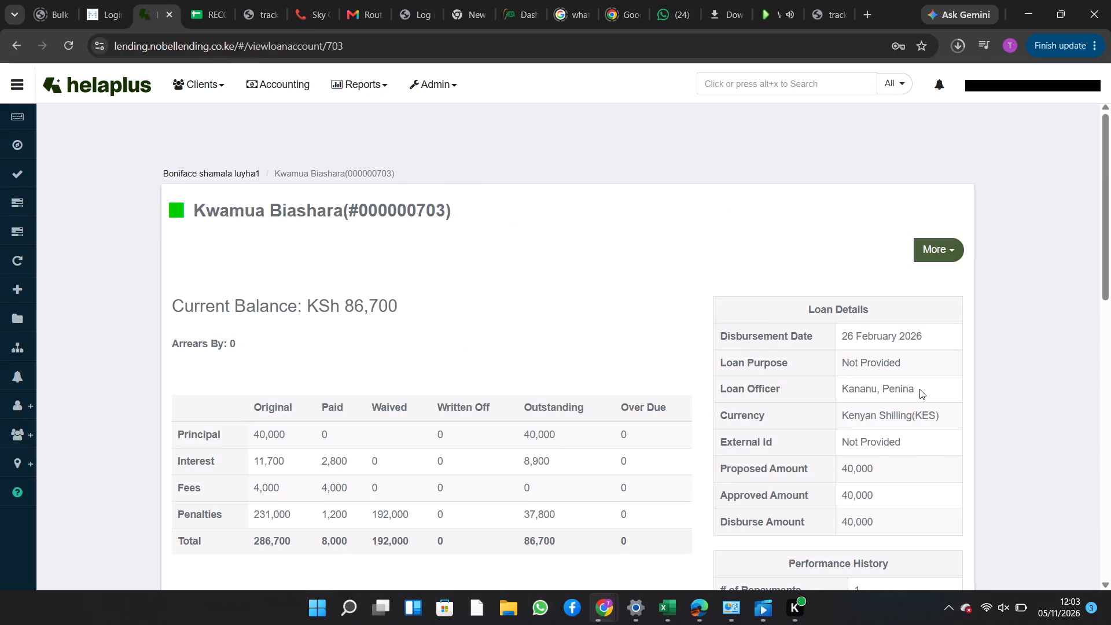
drag(915, 387, 855, 388)
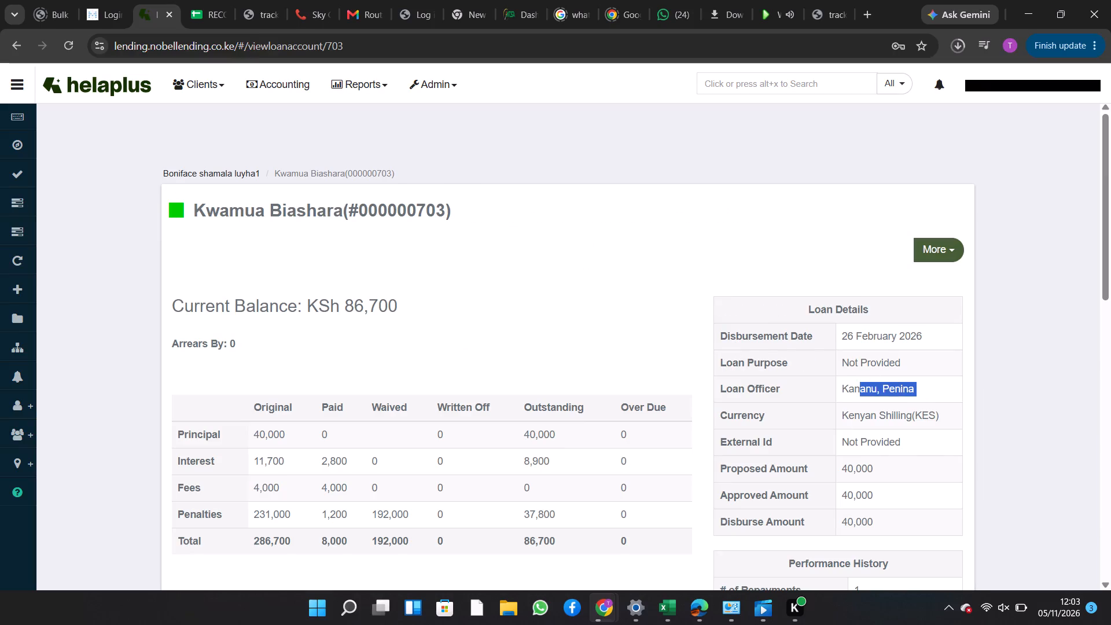
drag(855, 388, 838, 388)
key(ctrl+c)
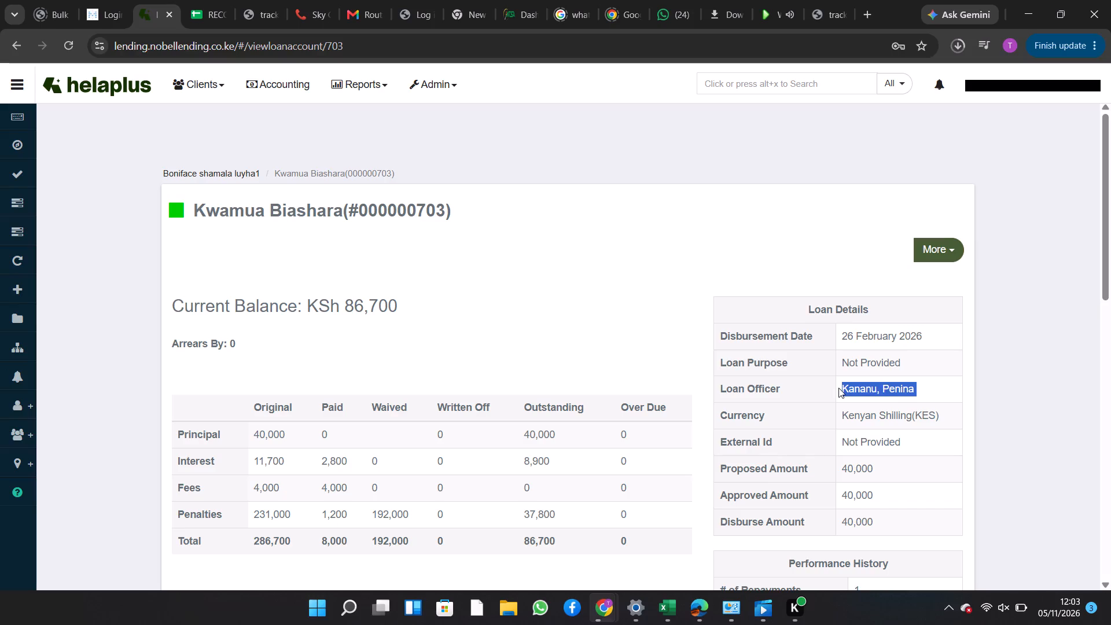
click(209, 14)
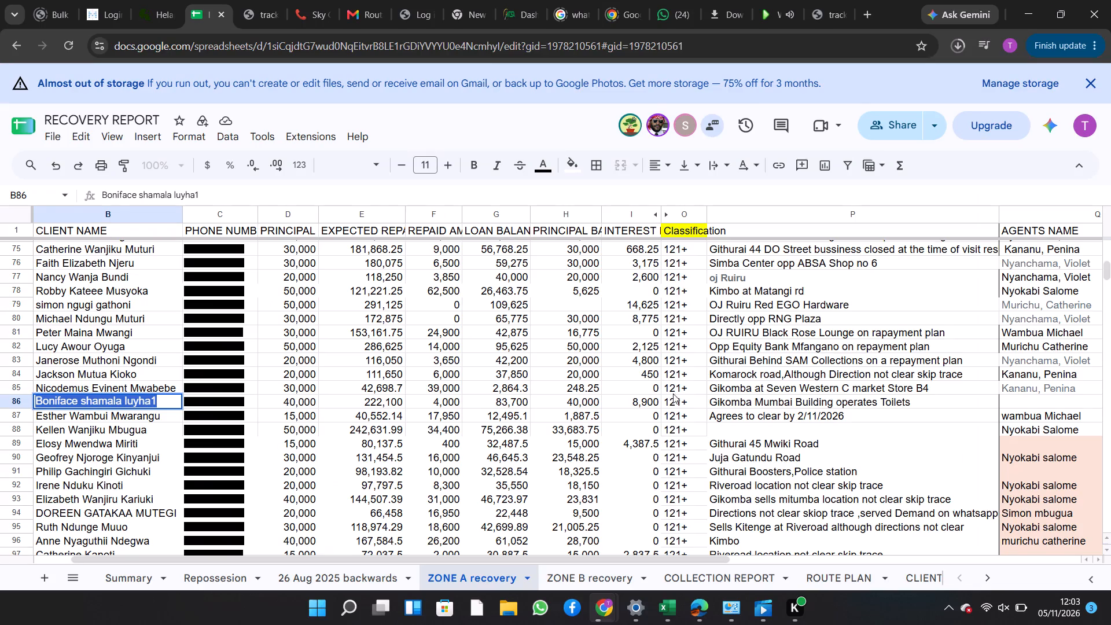
double_click(1024, 403)
key(ctrl+v)
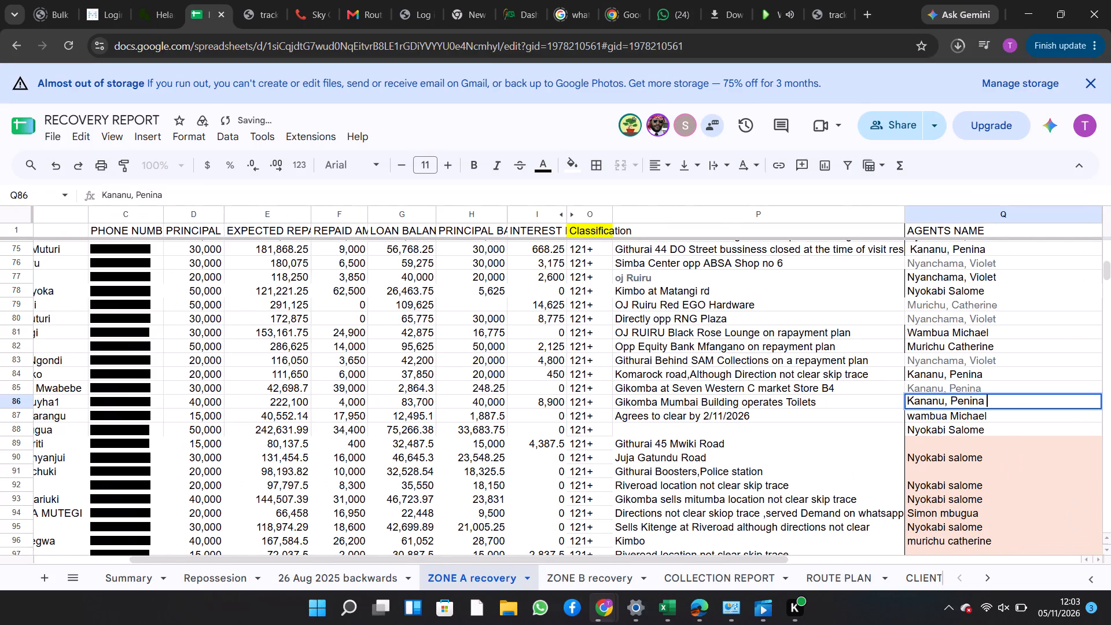
key(Return)
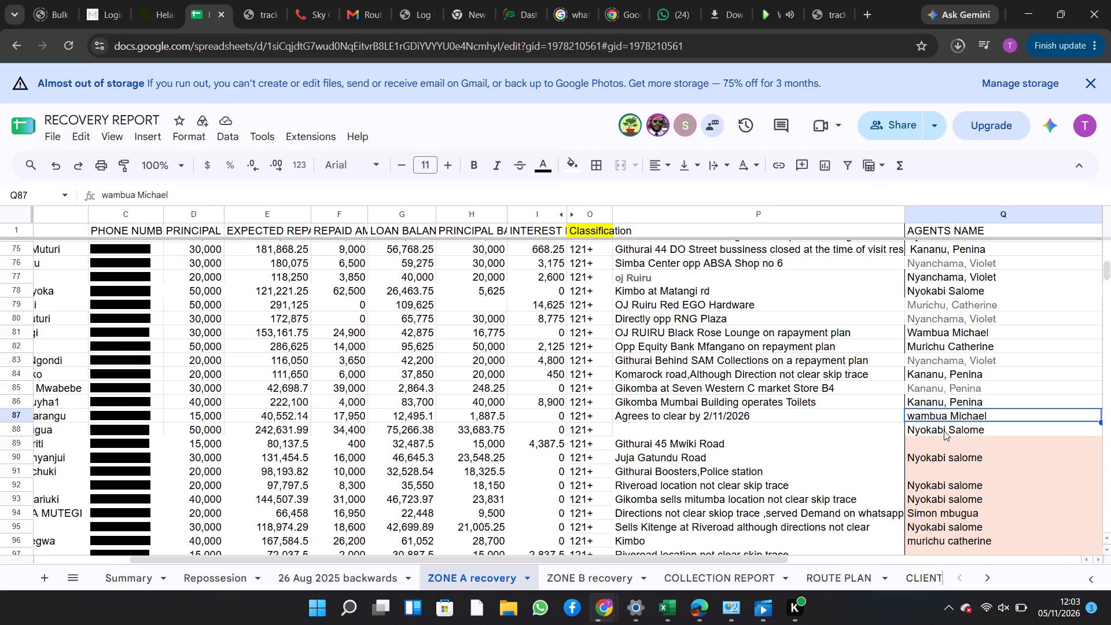
click(594, 574)
click(499, 581)
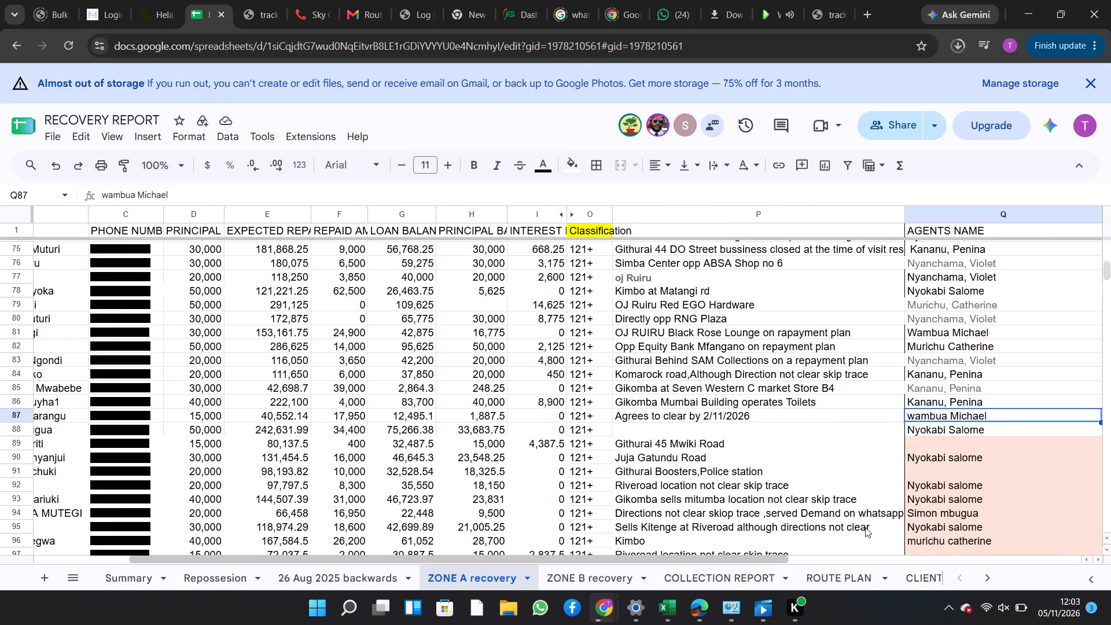
Copy the client name from cell B89 of the ZONE A recovery sheet and search the Helaplus client list for it.
double_click(939, 445)
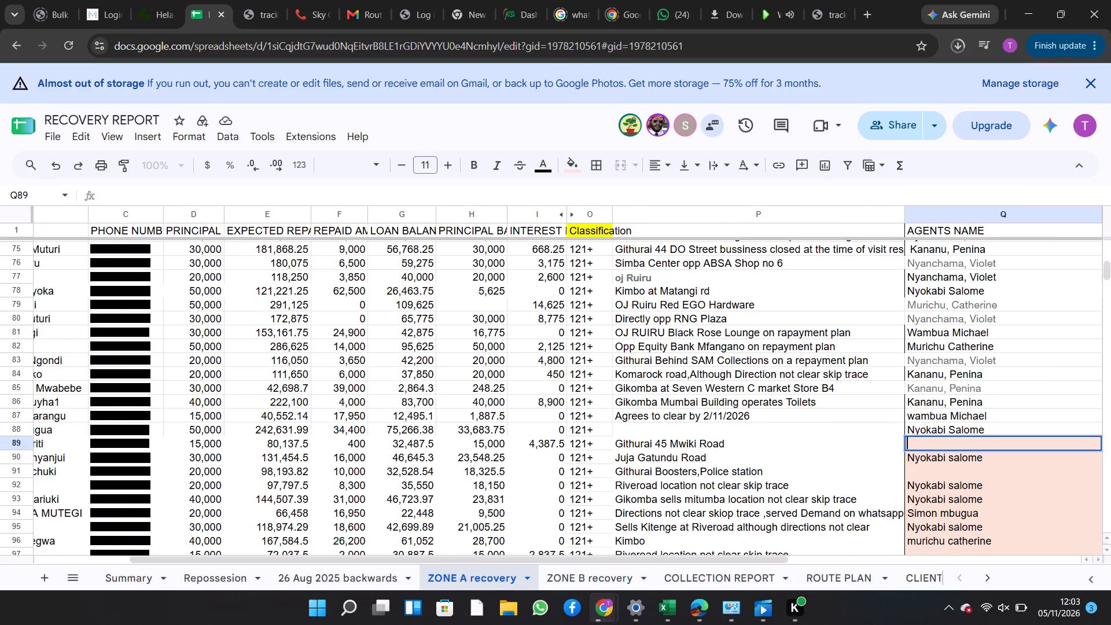
double_click(58, 442)
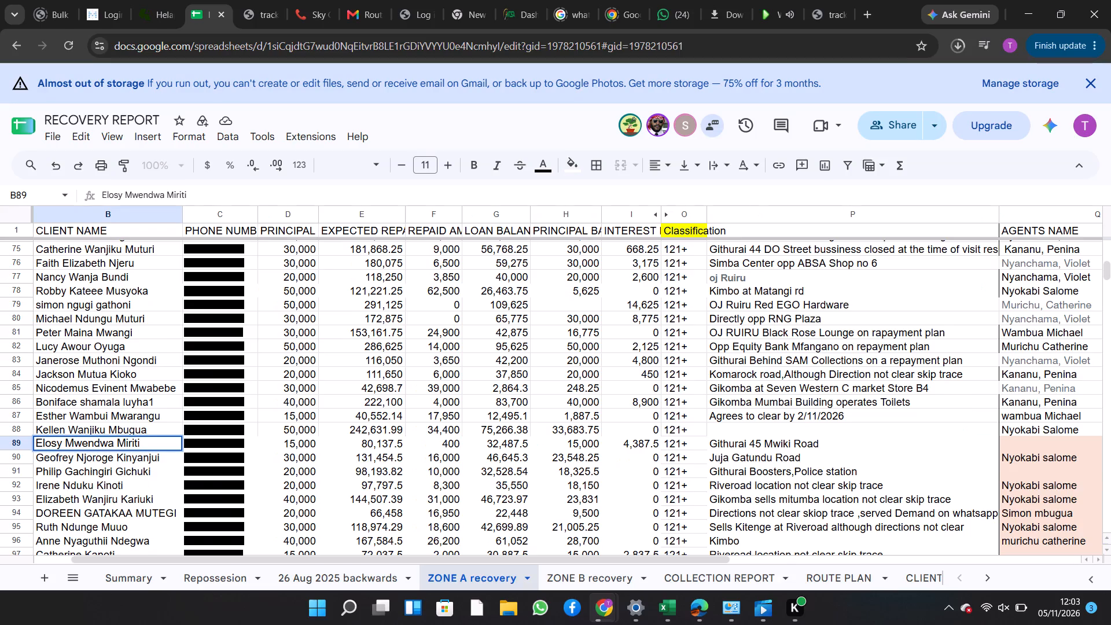
drag(143, 443, 39, 442)
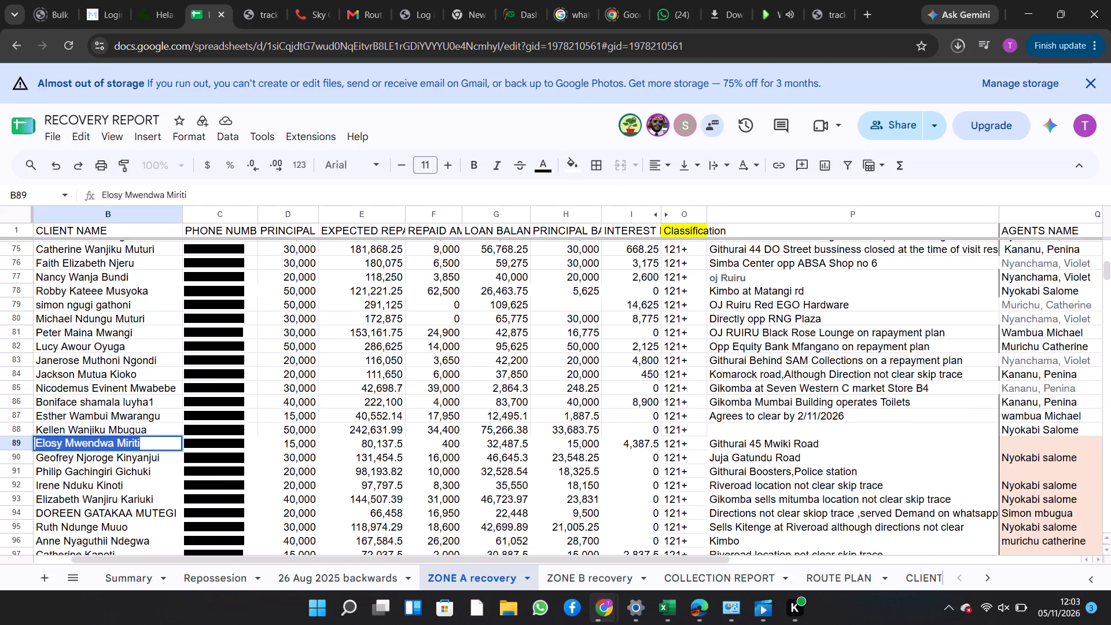
key(ctrl+c)
click(165, 21)
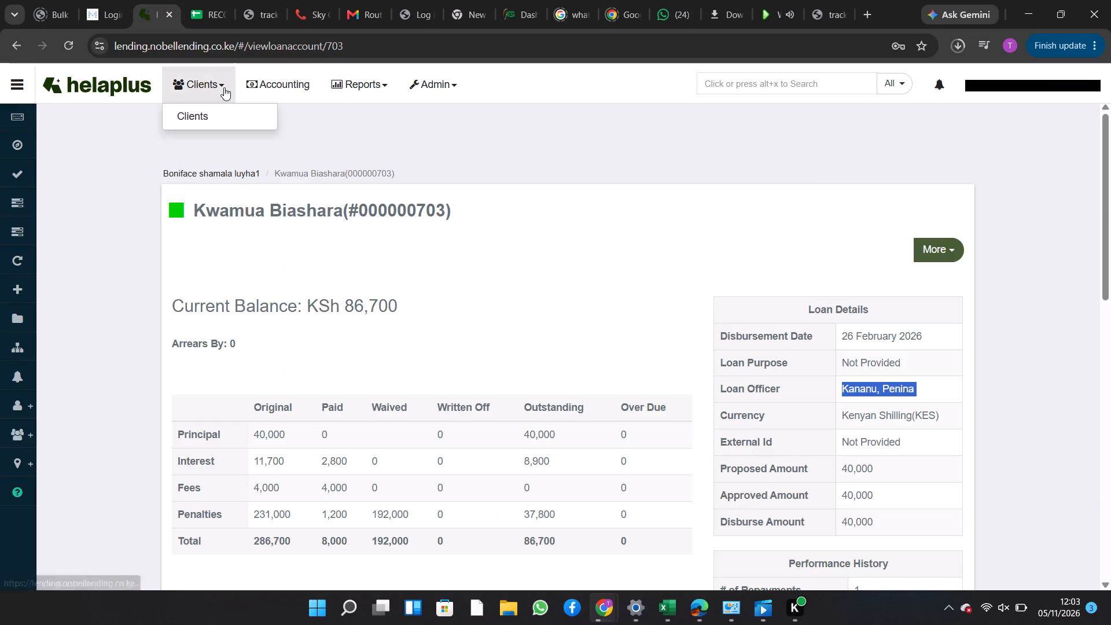
click(220, 110)
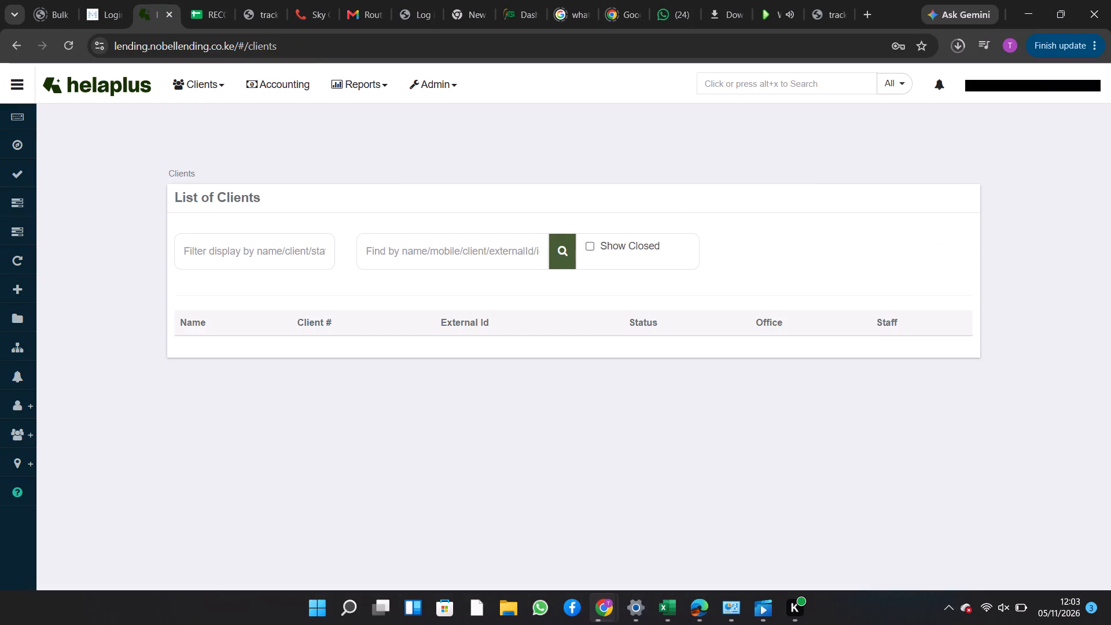
click(416, 253)
ctrl+click(416, 253)
key(ctrl+v)
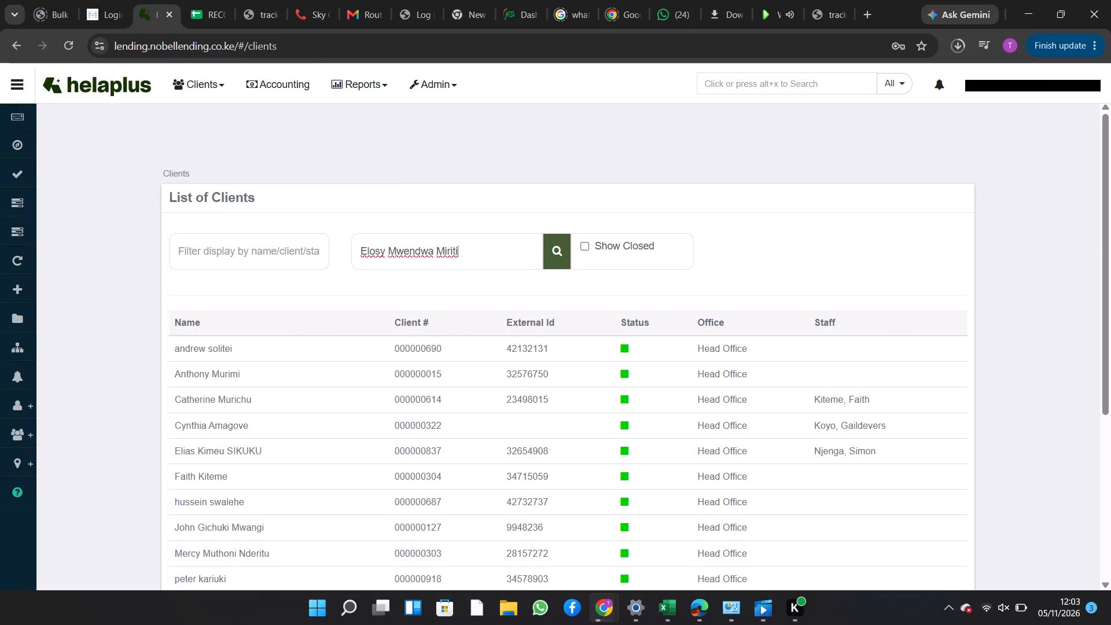
click(566, 256)
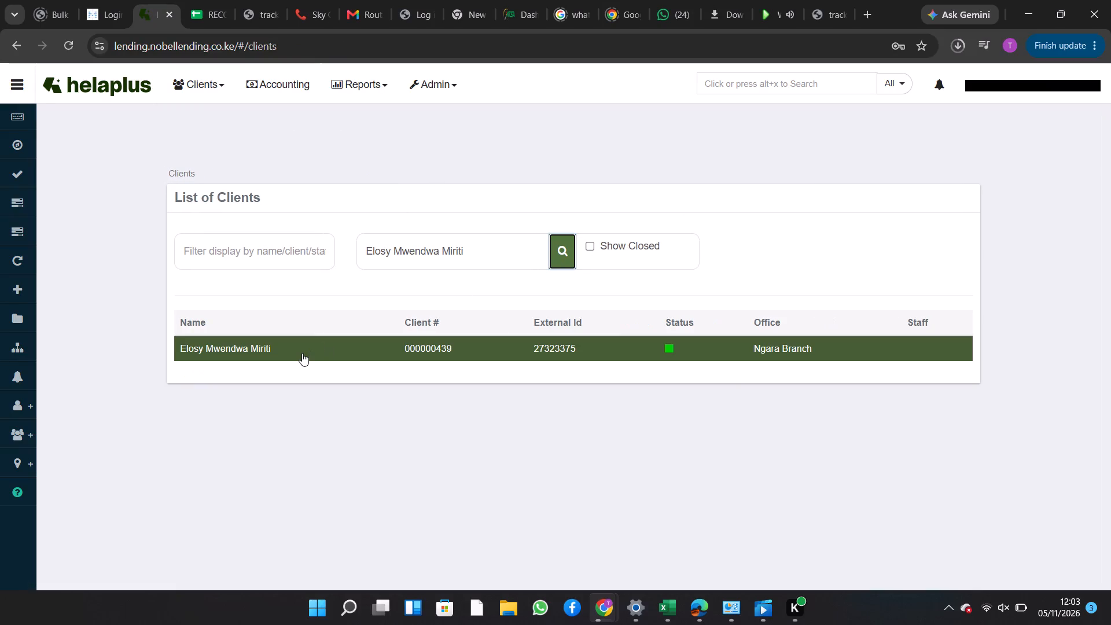
Open that client's Kwamua Basic loan in Helaplus and copy its loan officer into AGENTS NAME cell Q89 of the recovery sheet.
double_click(302, 353)
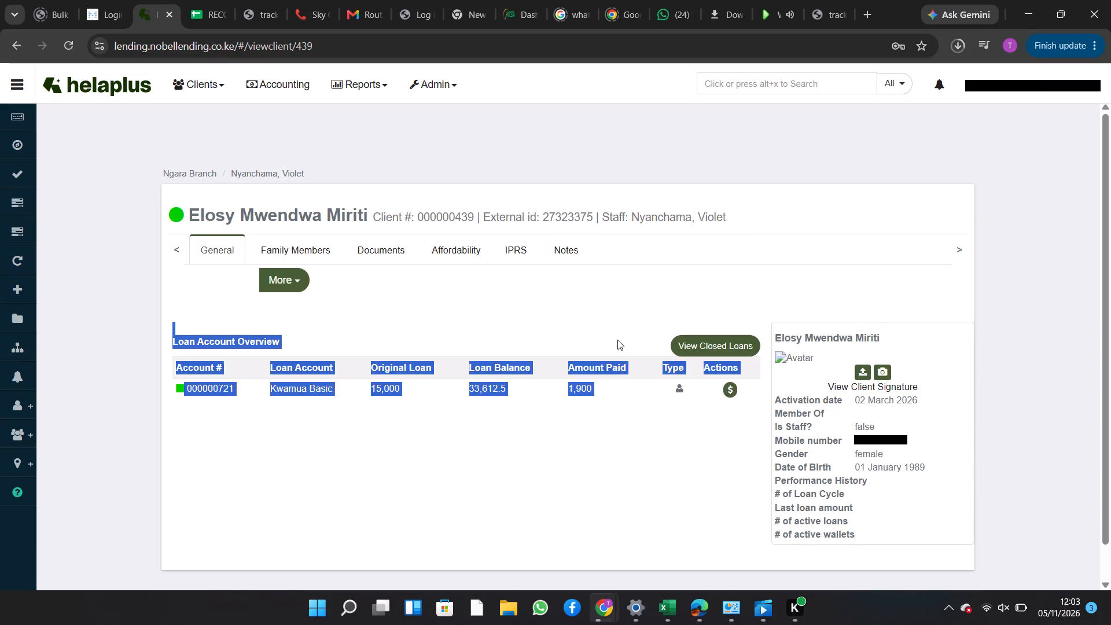
double_click(512, 454)
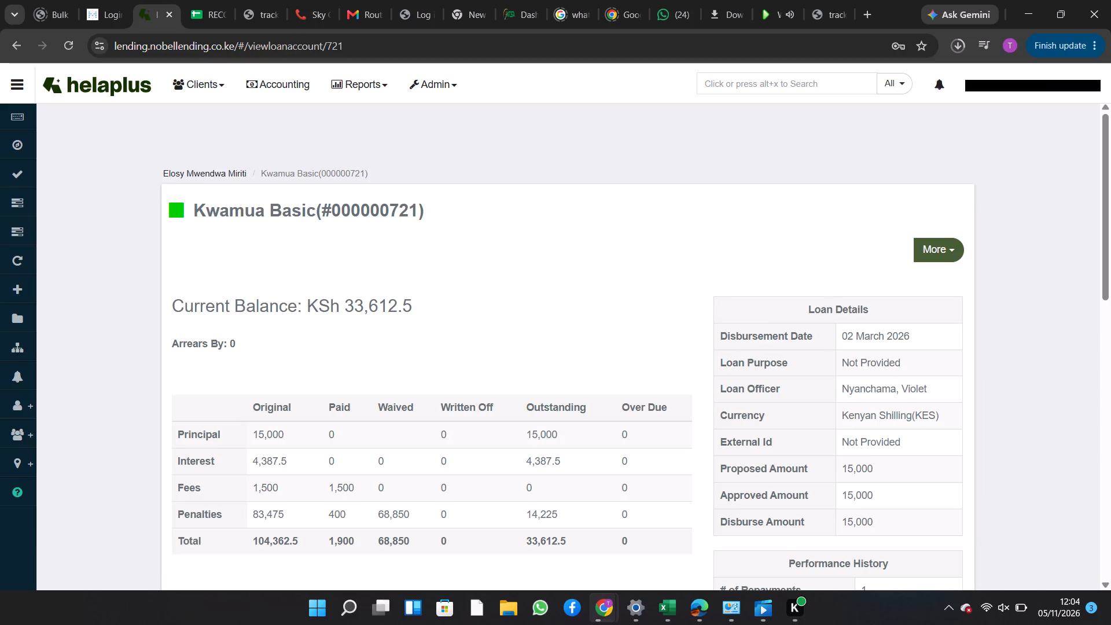
drag(929, 388, 845, 396)
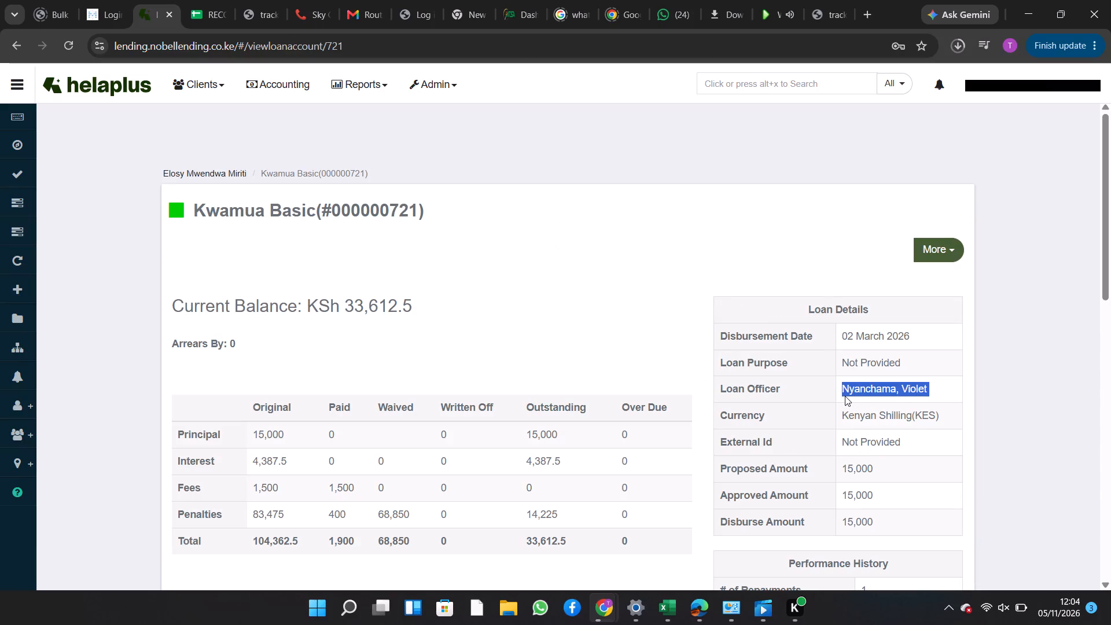
key(ctrl+c)
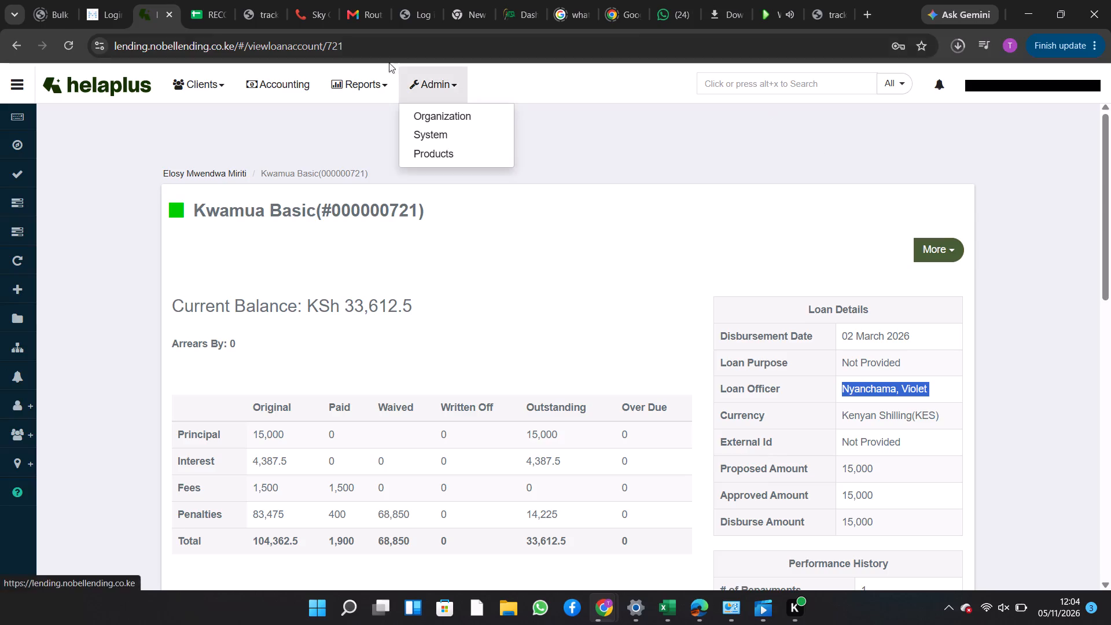
click(211, 21)
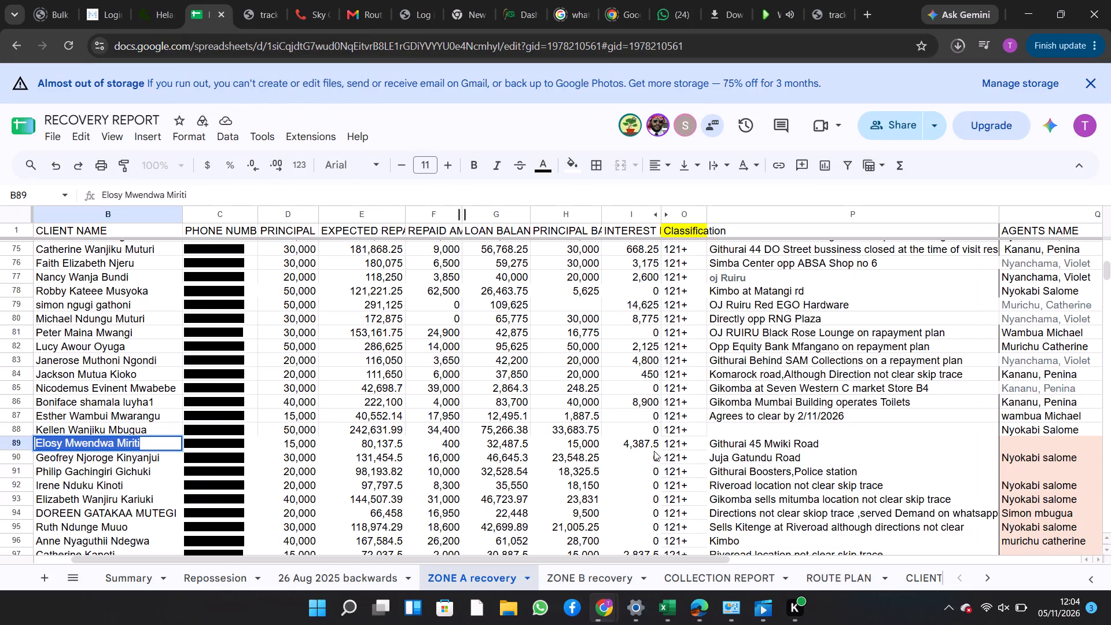
double_click(1013, 447)
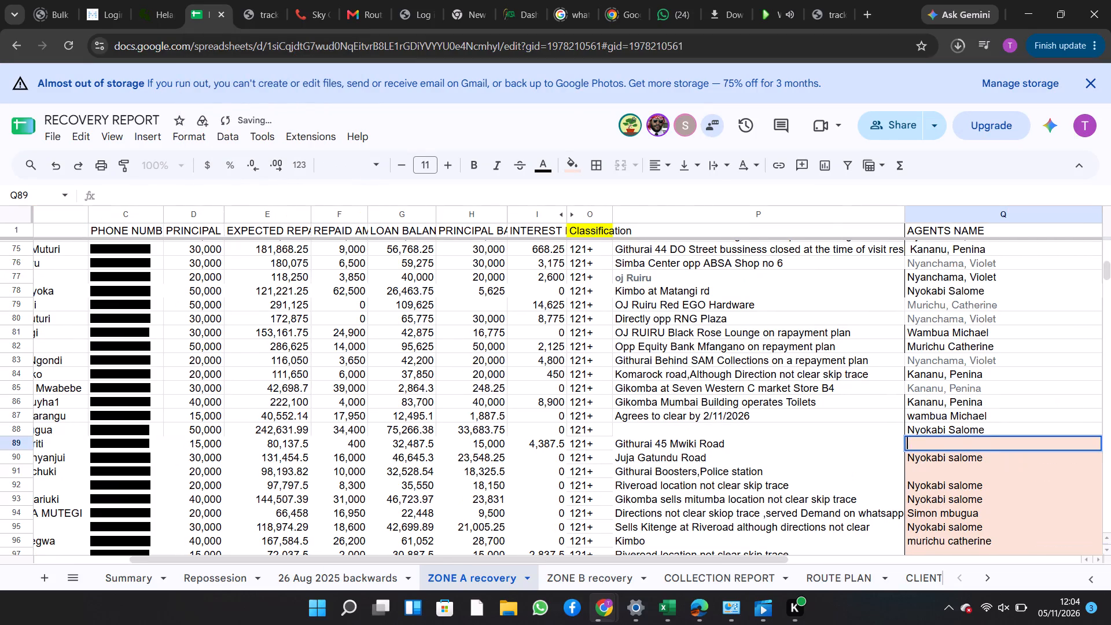
key(ctrl+v)
Copy the client name from cell B91 of the ZONE A recovery sheet and search the Helaplus client list for it.
double_click(921, 472)
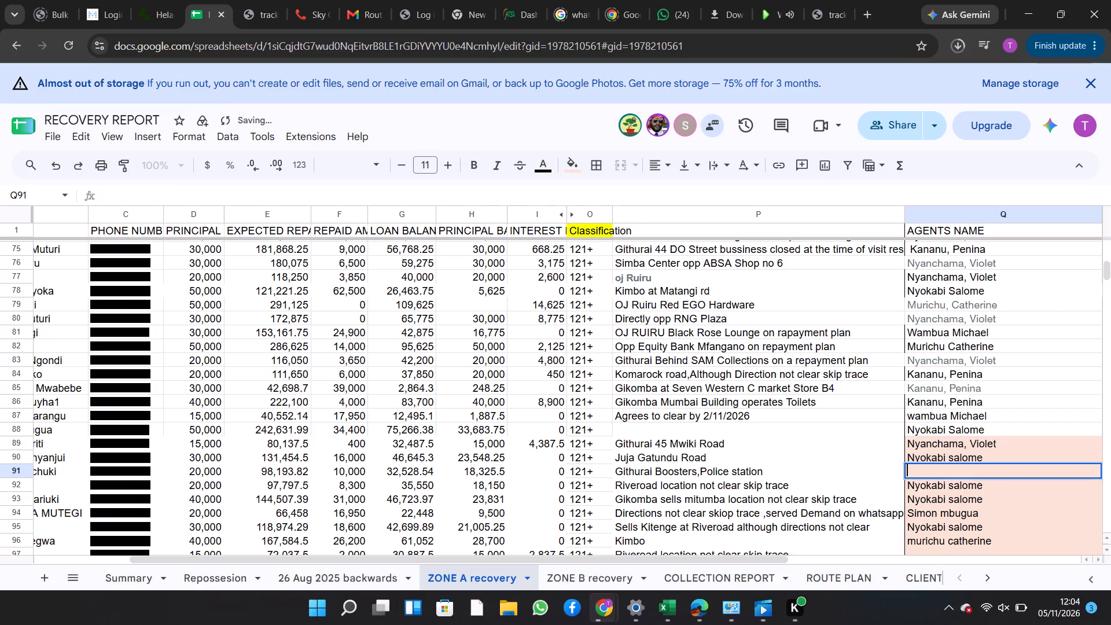
double_click(78, 473)
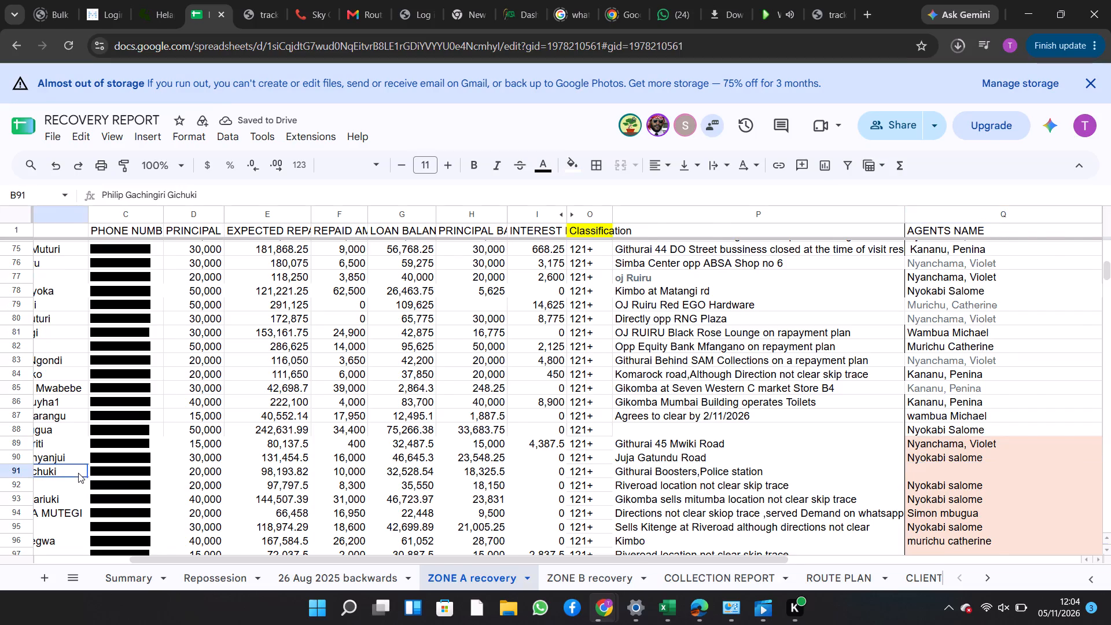
drag(164, 469, 134, 468)
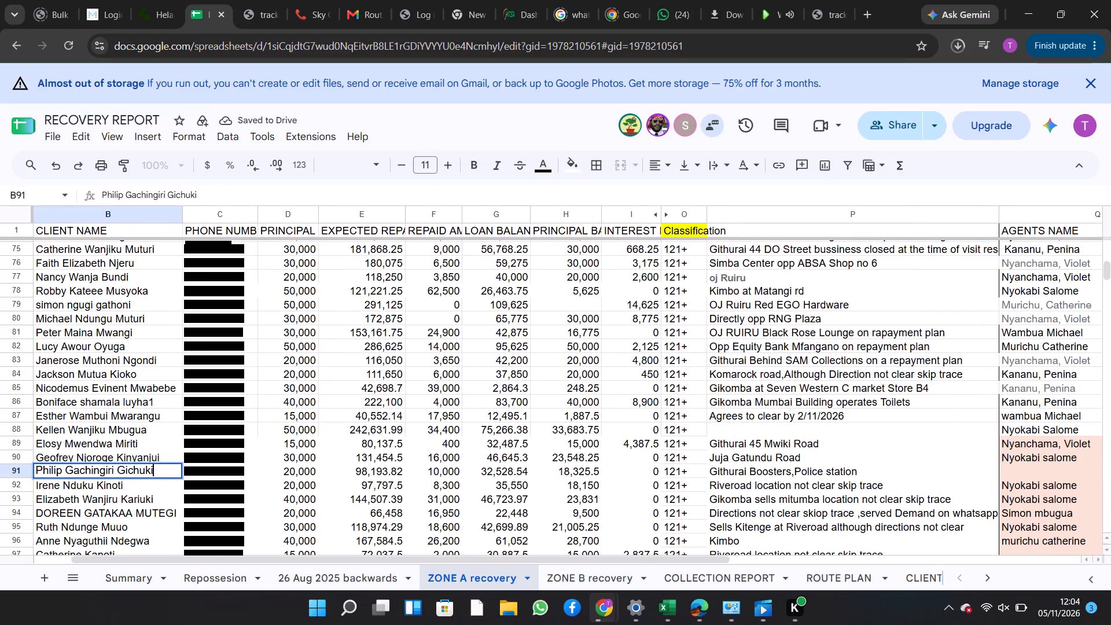
drag(134, 468, 27, 470)
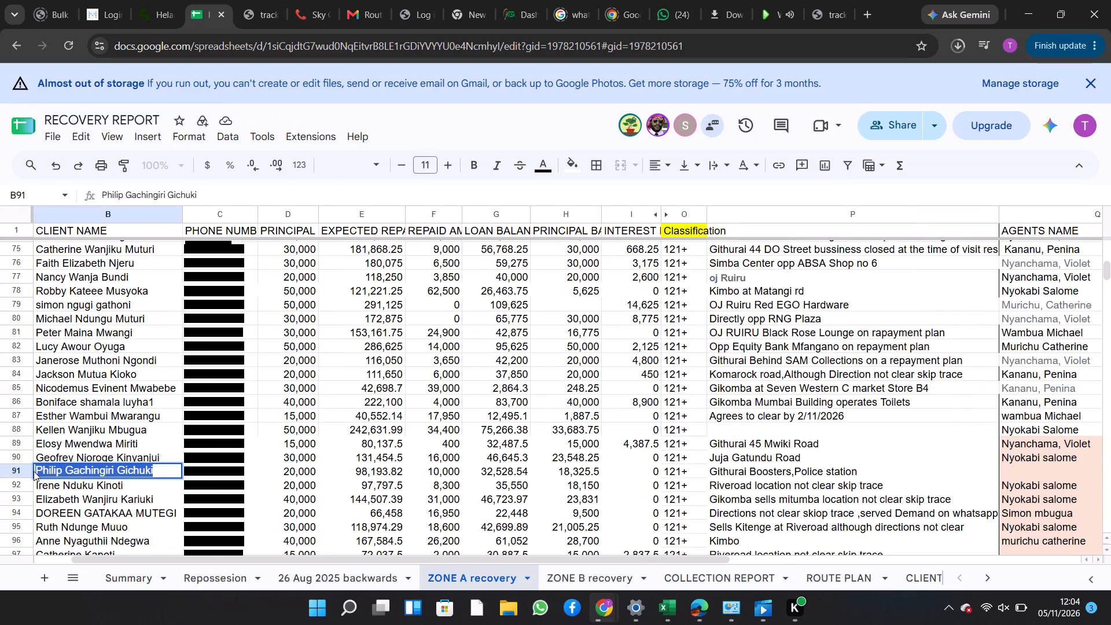
key(ctrl+c)
click(163, 30)
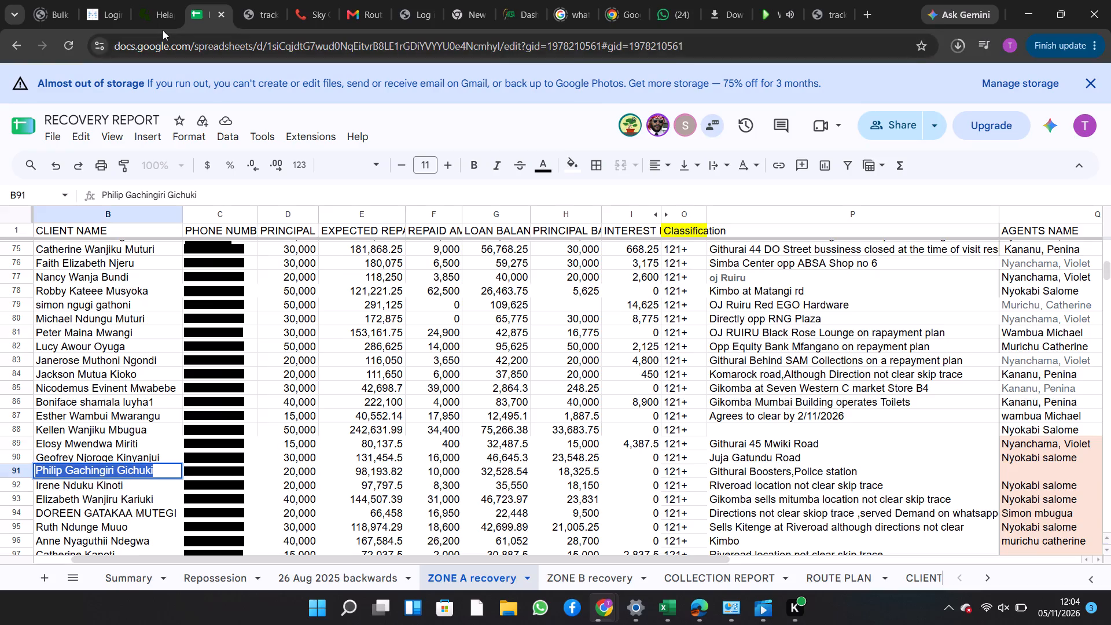
click(163, 13)
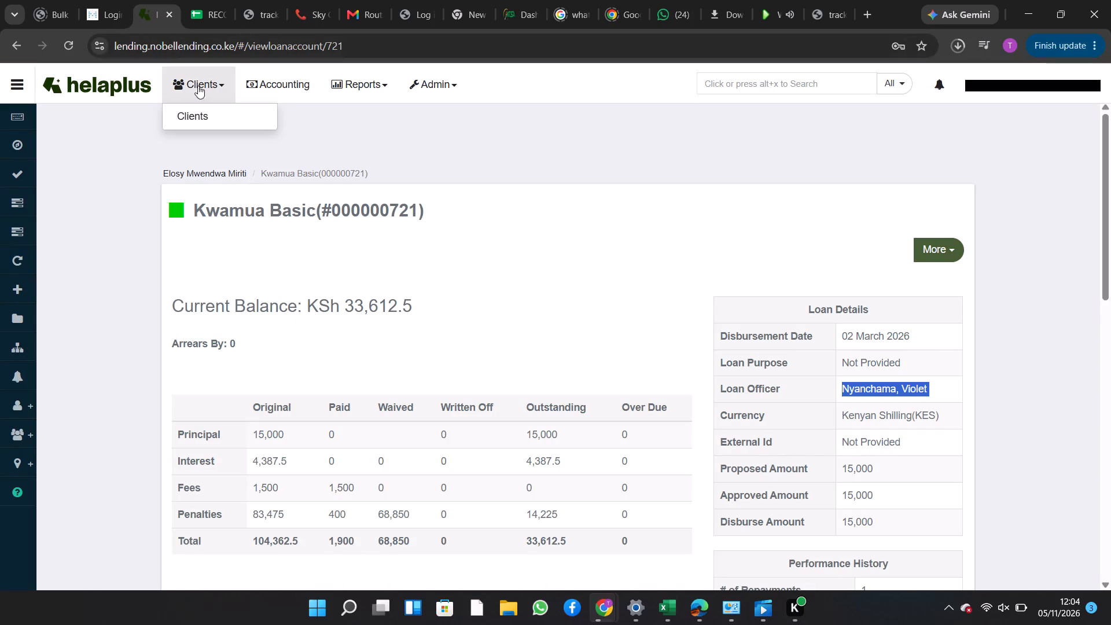
click(198, 114)
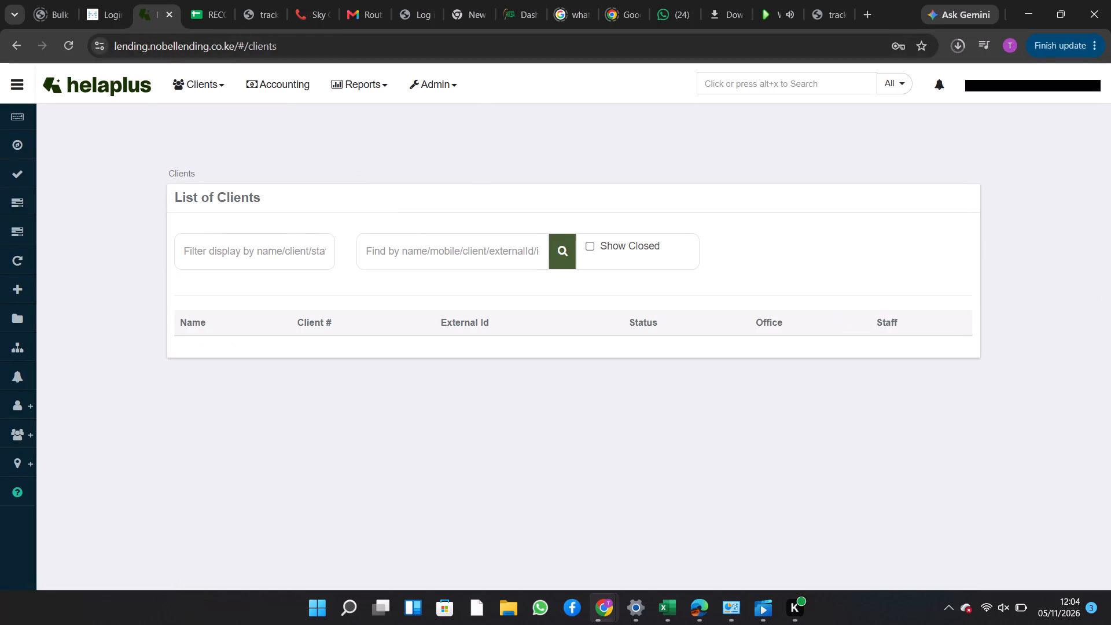
click(390, 249)
key(ctrl+v)
click(547, 258)
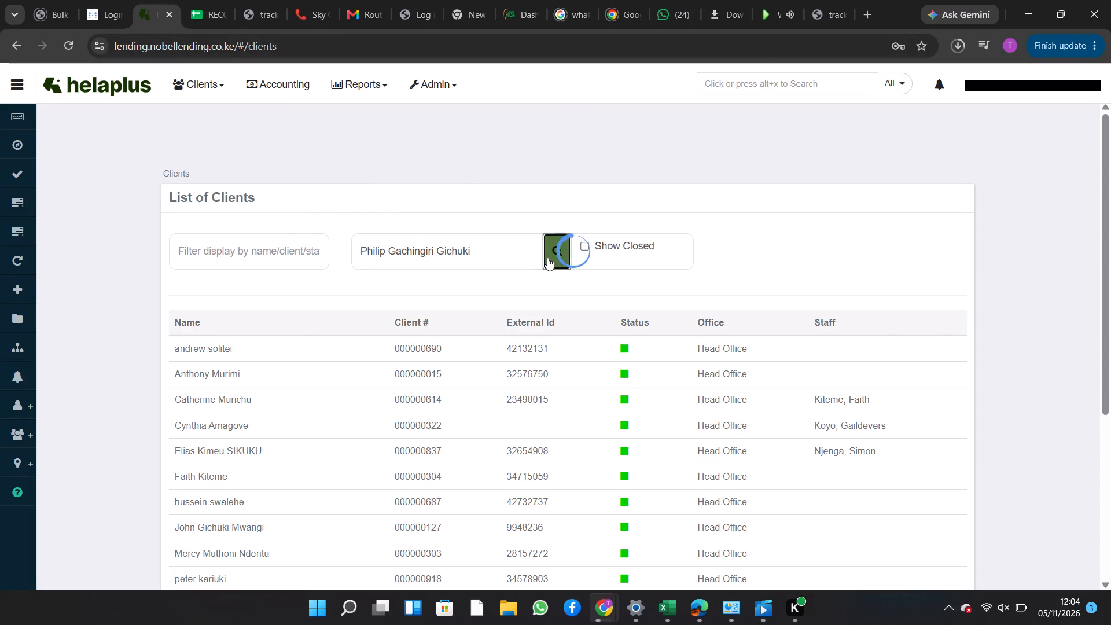
Open that client's Kwamua Biashara loan in Helaplus and copy its loan officer into AGENTS NAME cell Q91 of the recovery sheet.
click(283, 359)
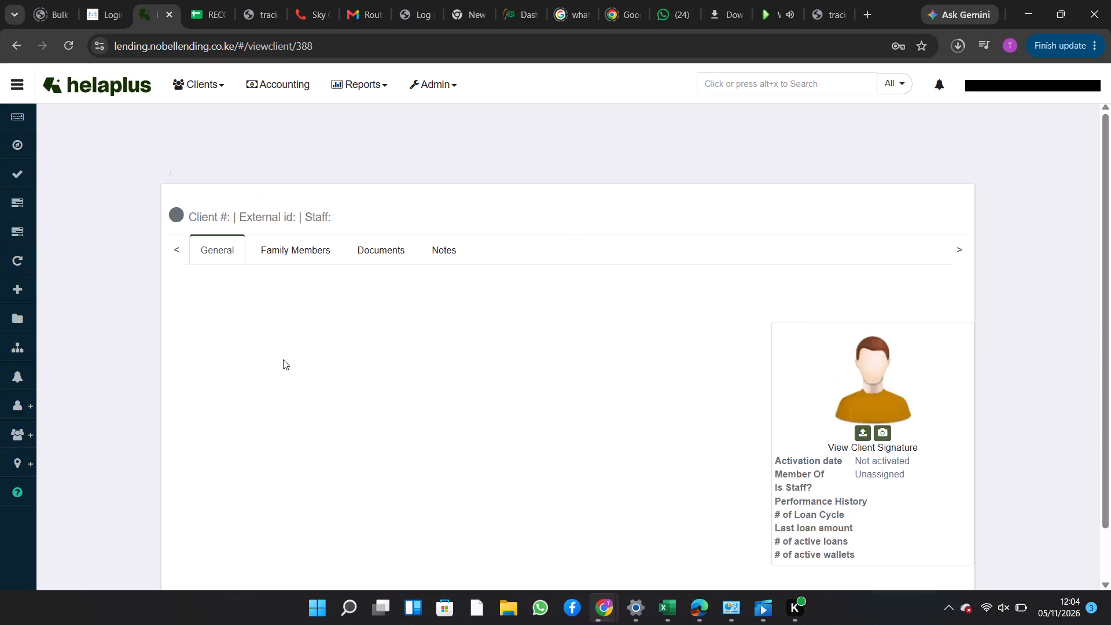
click(400, 463)
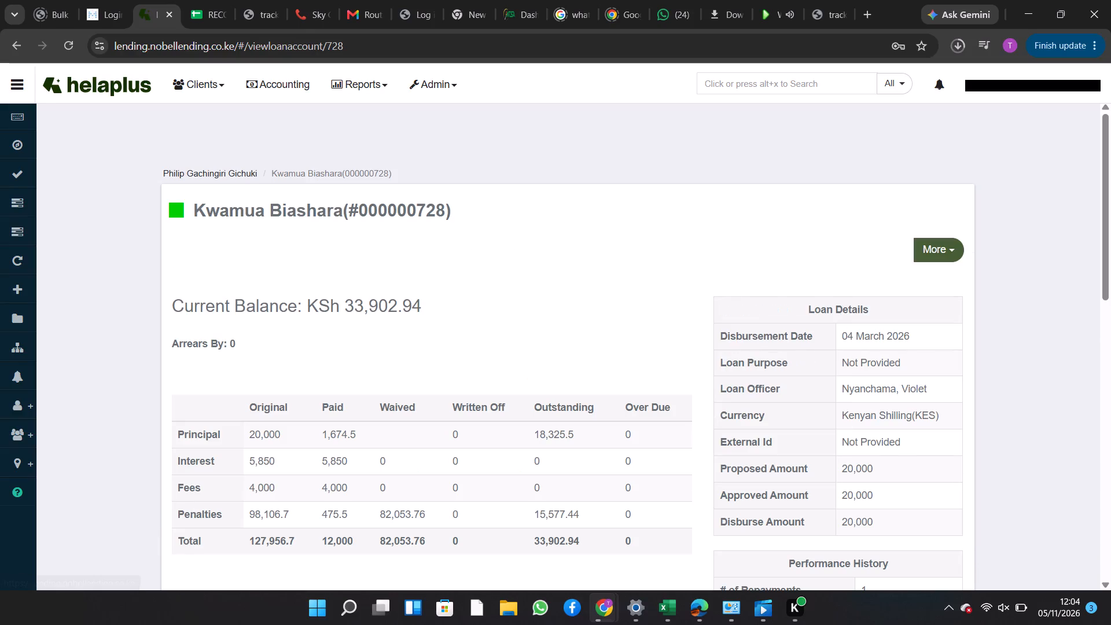
drag(928, 388, 867, 387)
drag(867, 387, 839, 387)
key(ctrl+c)
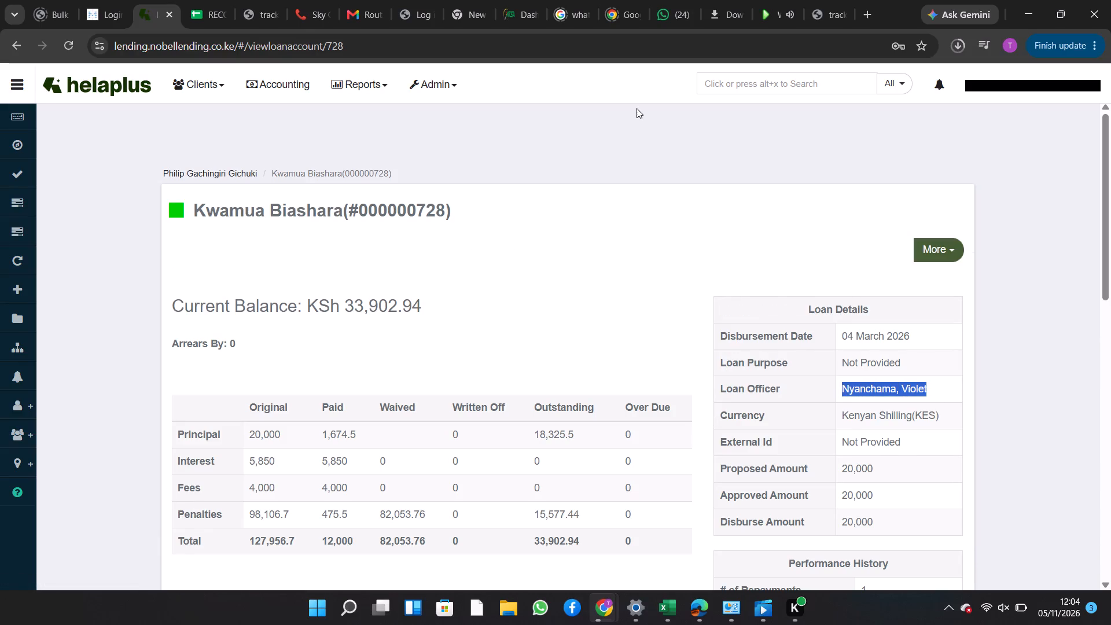
click(220, 19)
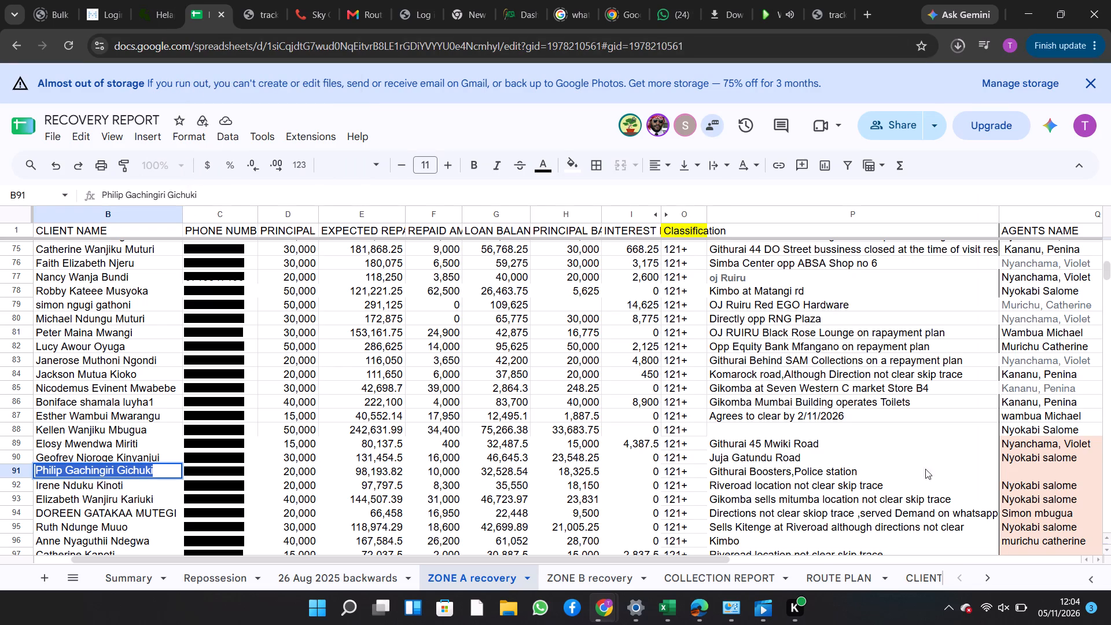
double_click(1011, 476)
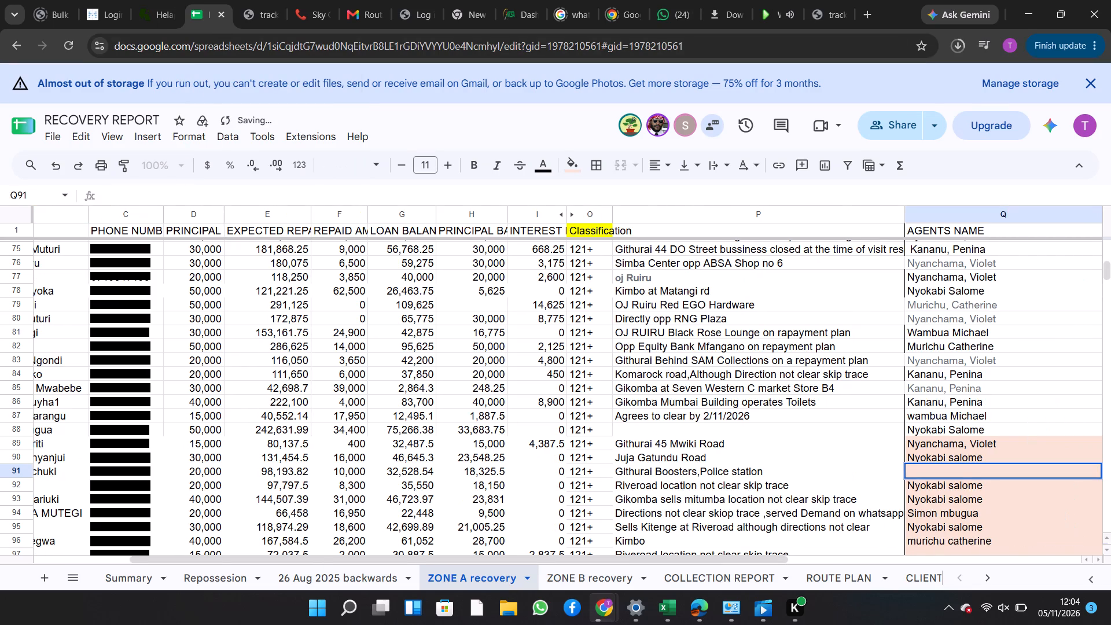
key(ctrl+v)
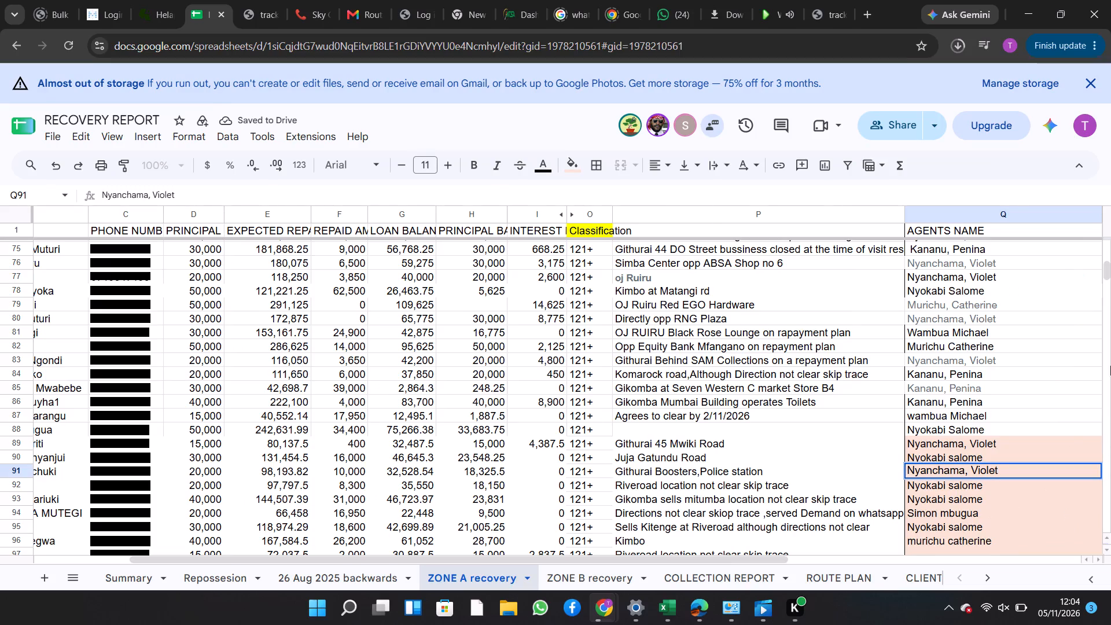
click(1105, 275)
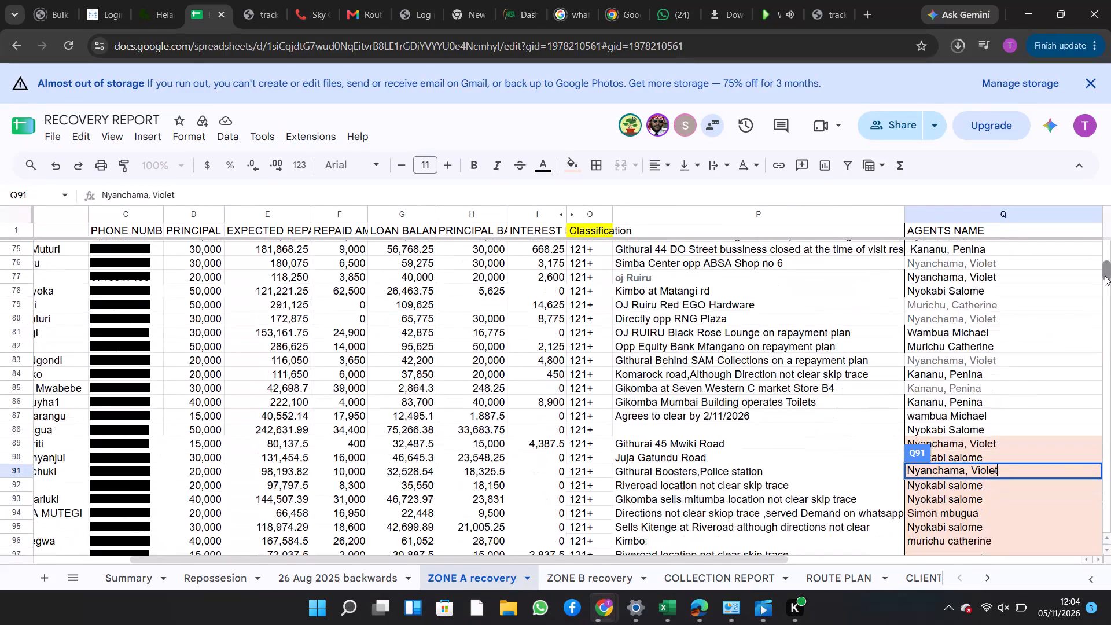
key(Return)
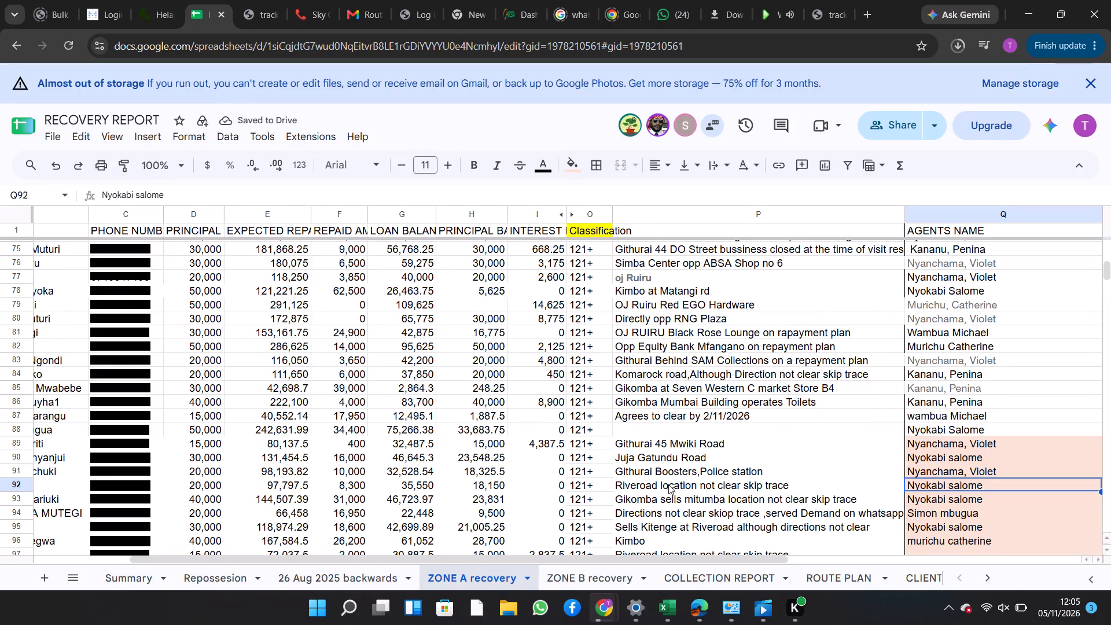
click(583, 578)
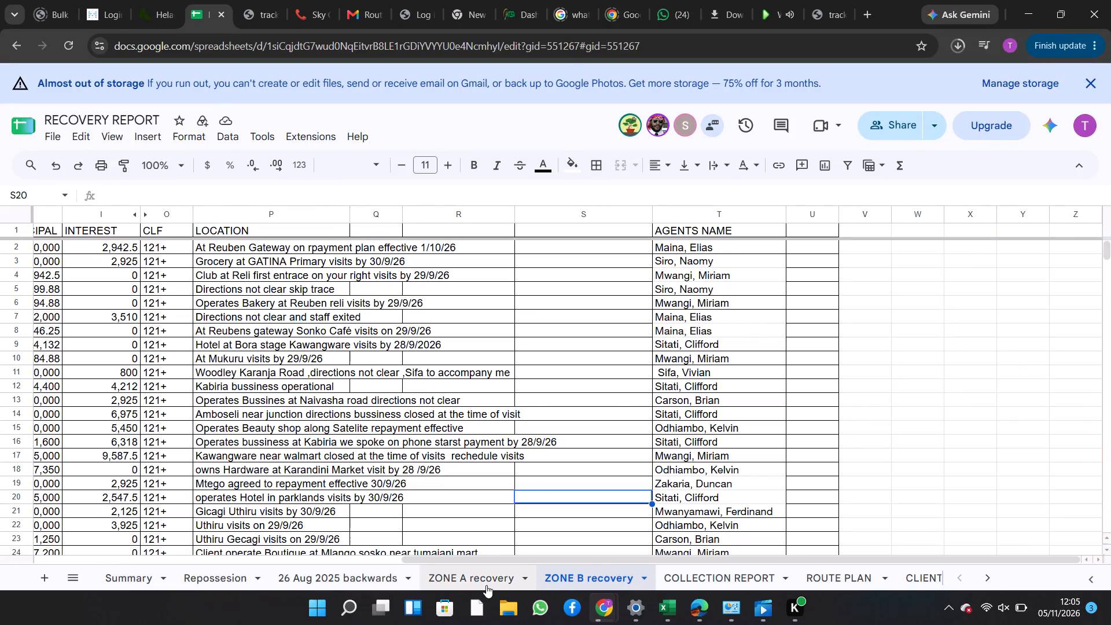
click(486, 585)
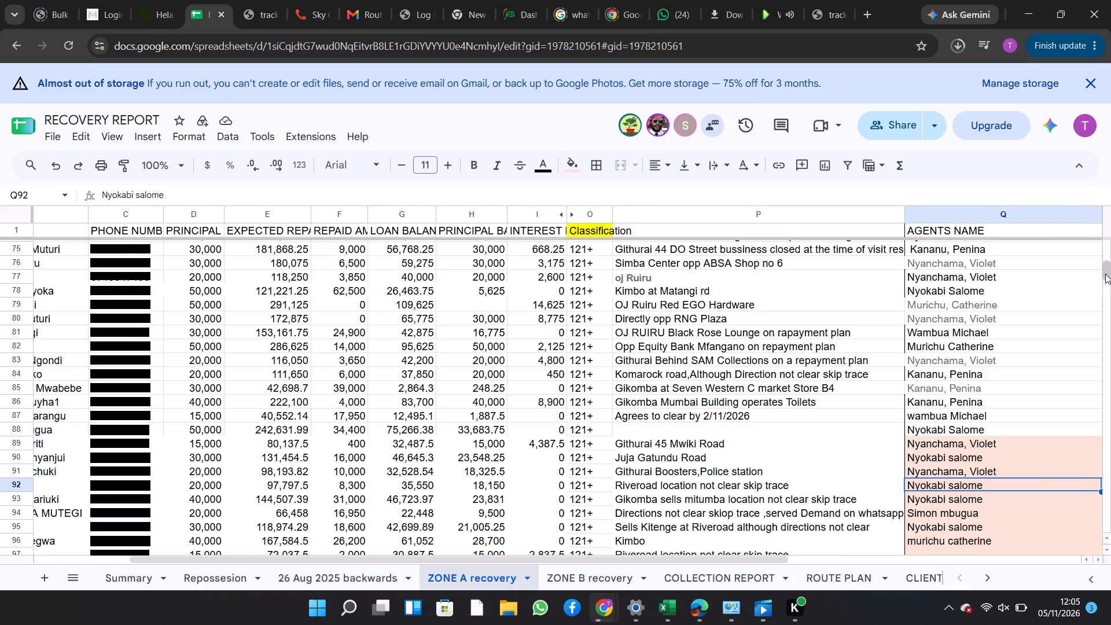
Copy the client name from cell B97 of the ZONE A recovery sheet and search the Helaplus client list for it.
click(1105, 274)
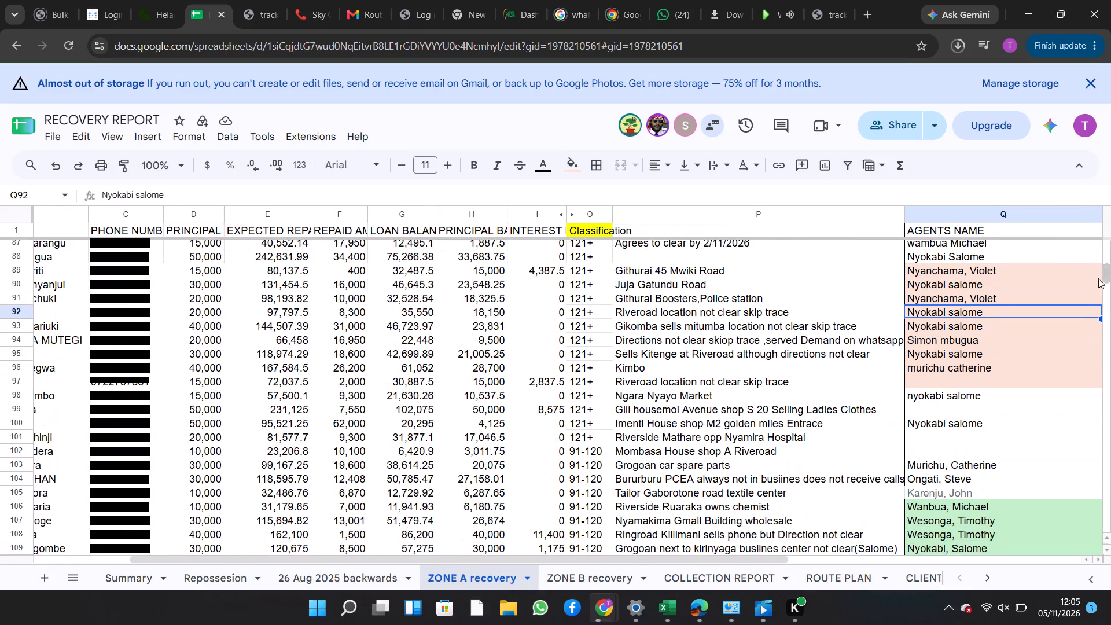
double_click(936, 379)
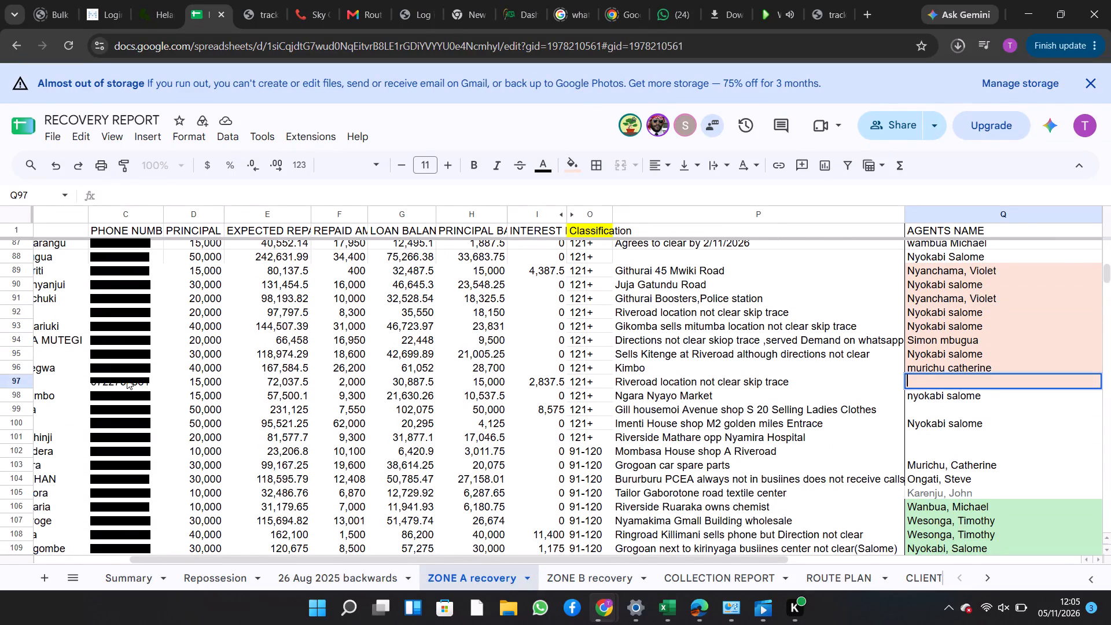
double_click(58, 382)
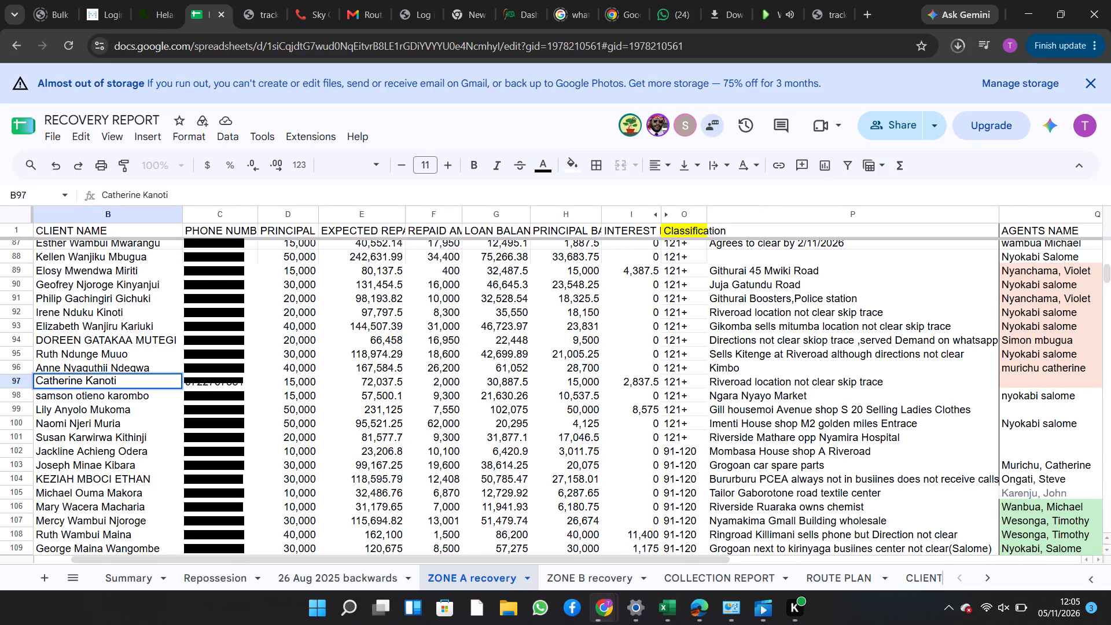
drag(127, 382, 35, 374)
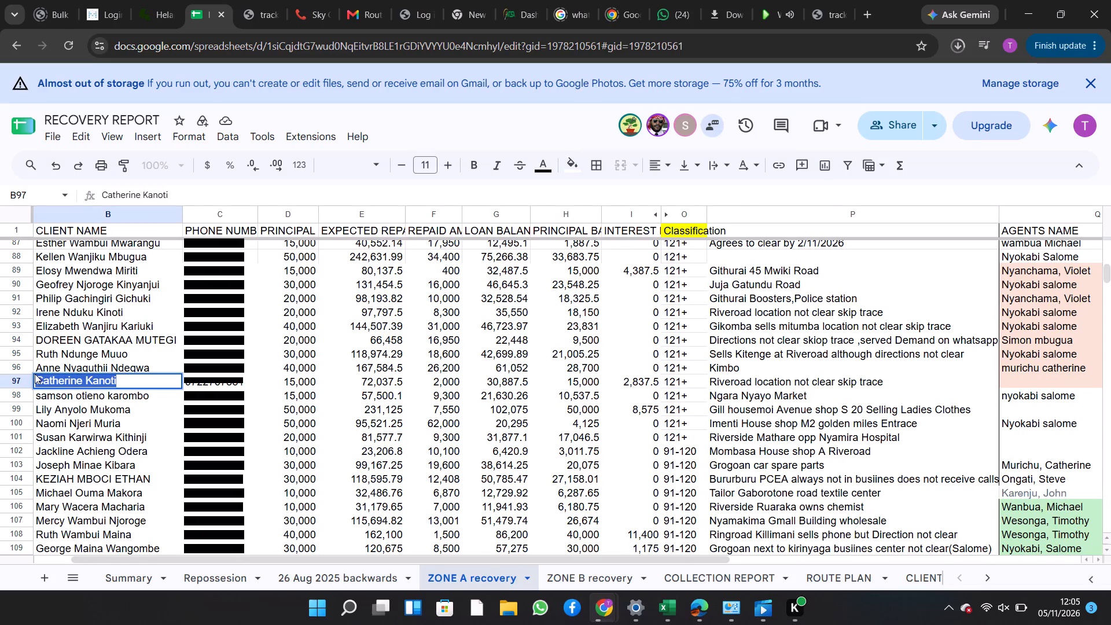
key(ctrl+c)
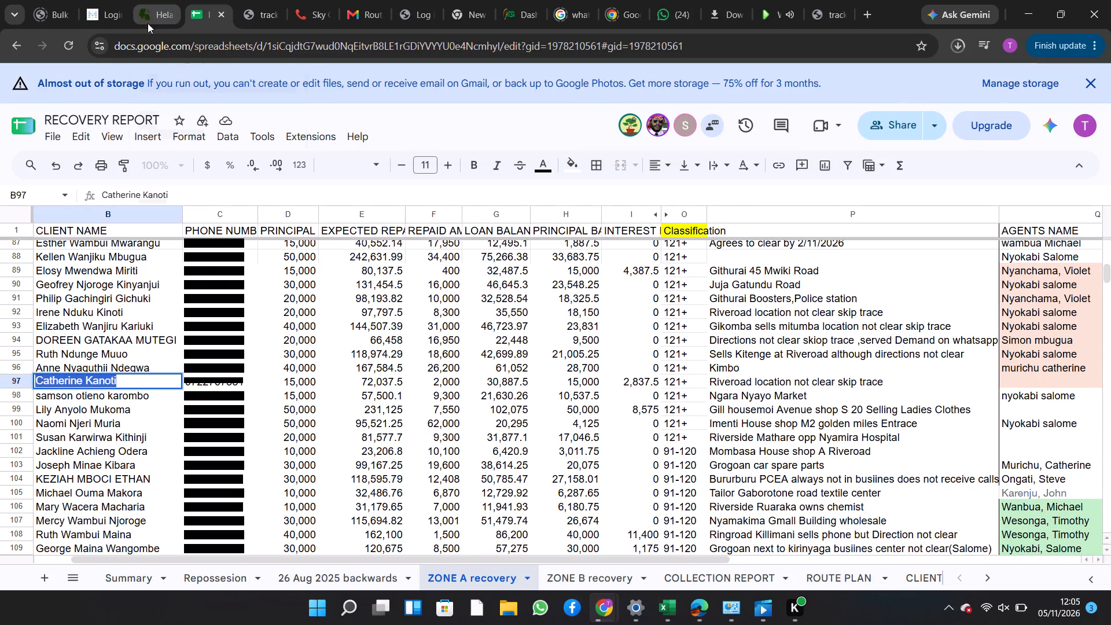
click(148, 23)
click(209, 112)
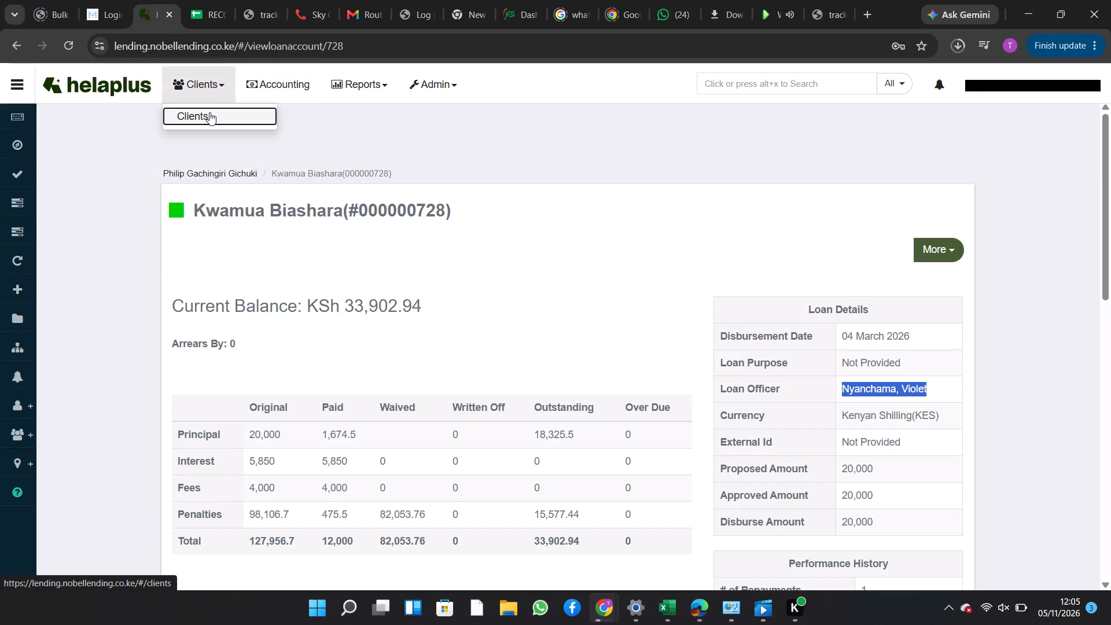
double_click(388, 248)
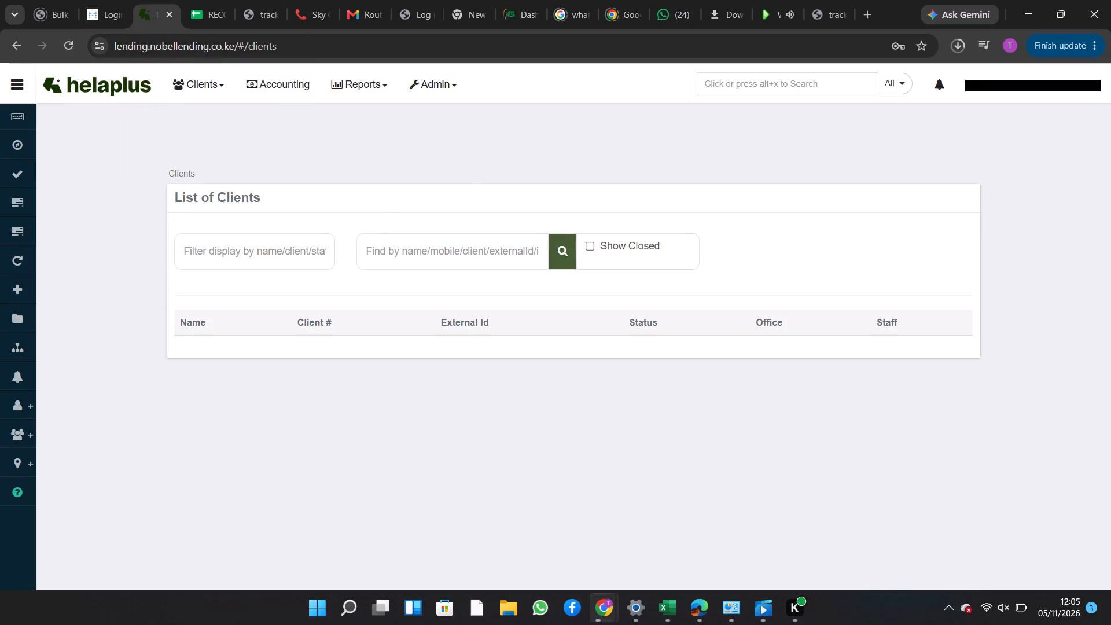
key(ctrl+v)
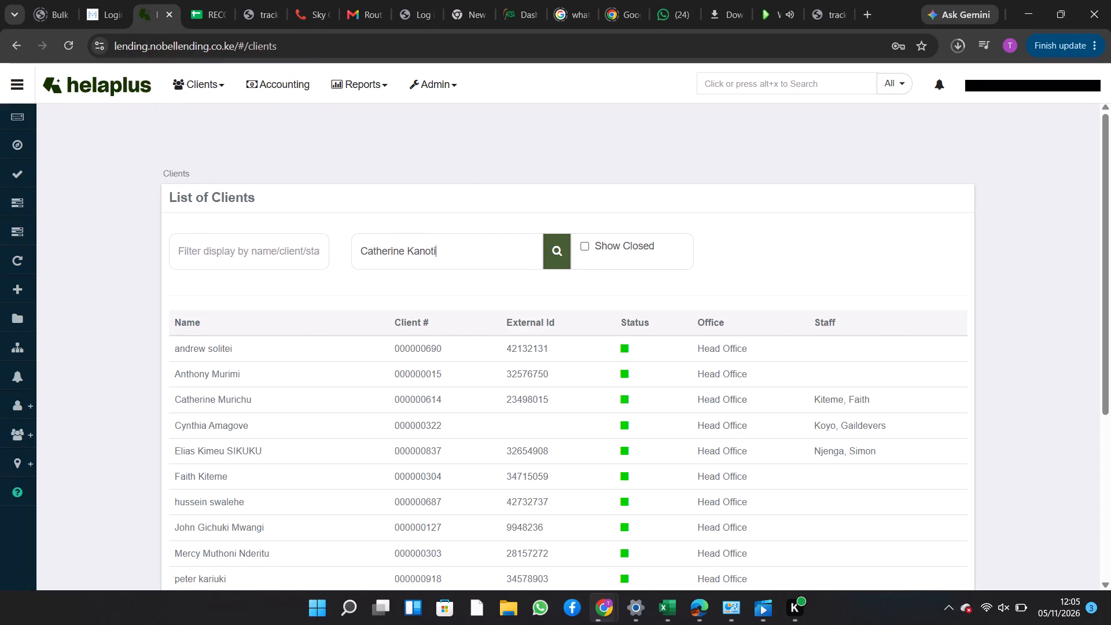
click(558, 260)
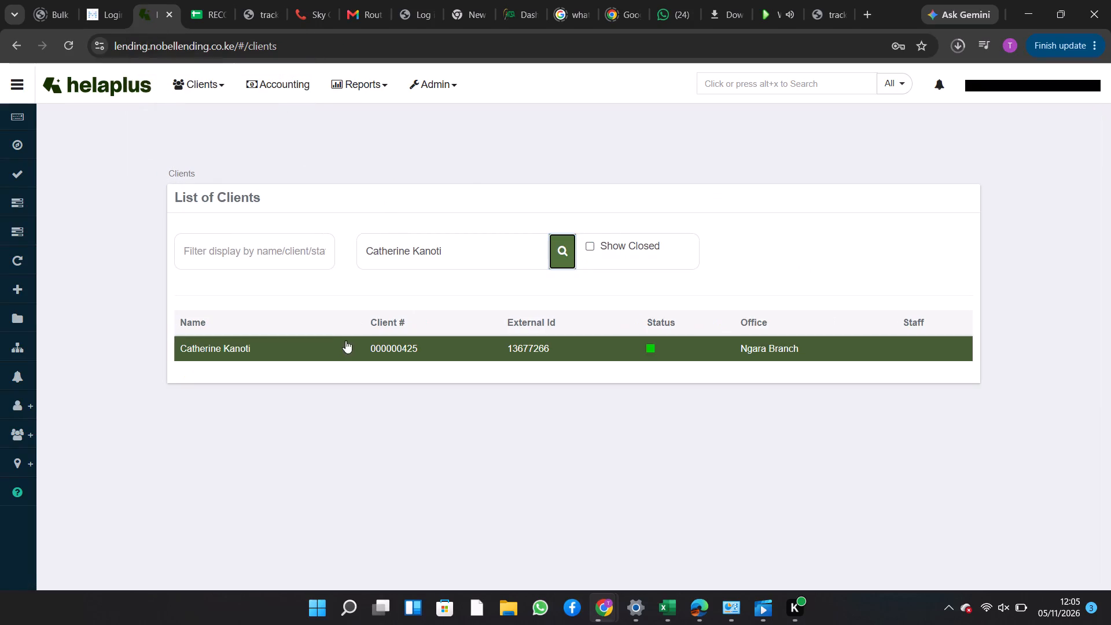
Open that client's active Kwamua Basic loan in Helaplus and copy its loan officer into AGENTS NAME cell Q97 of the recovery sheet.
click(334, 351)
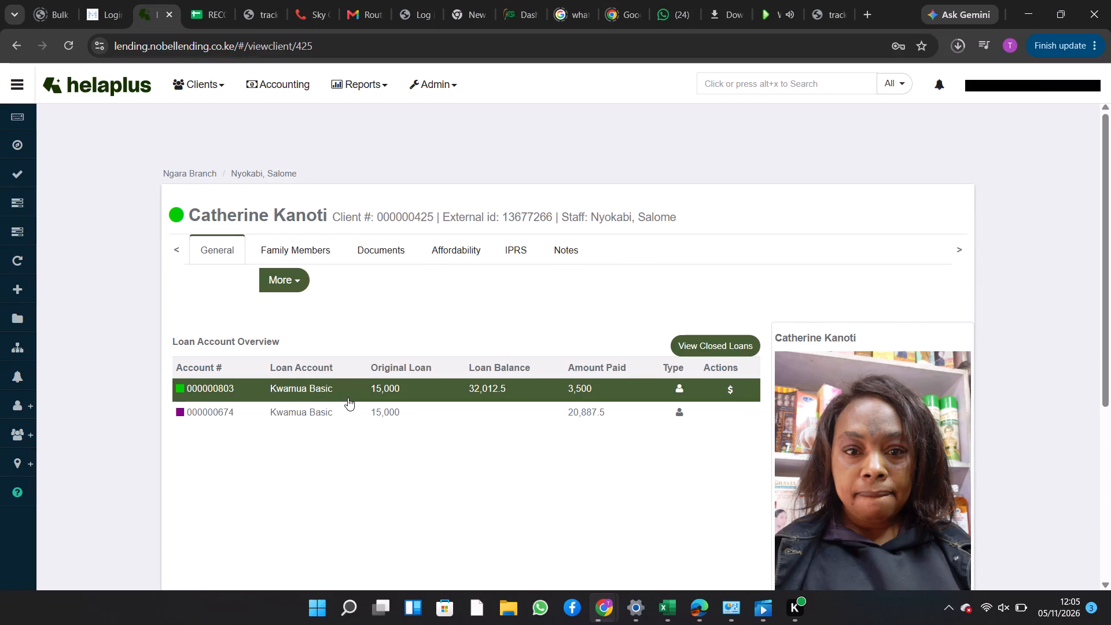
click(348, 398)
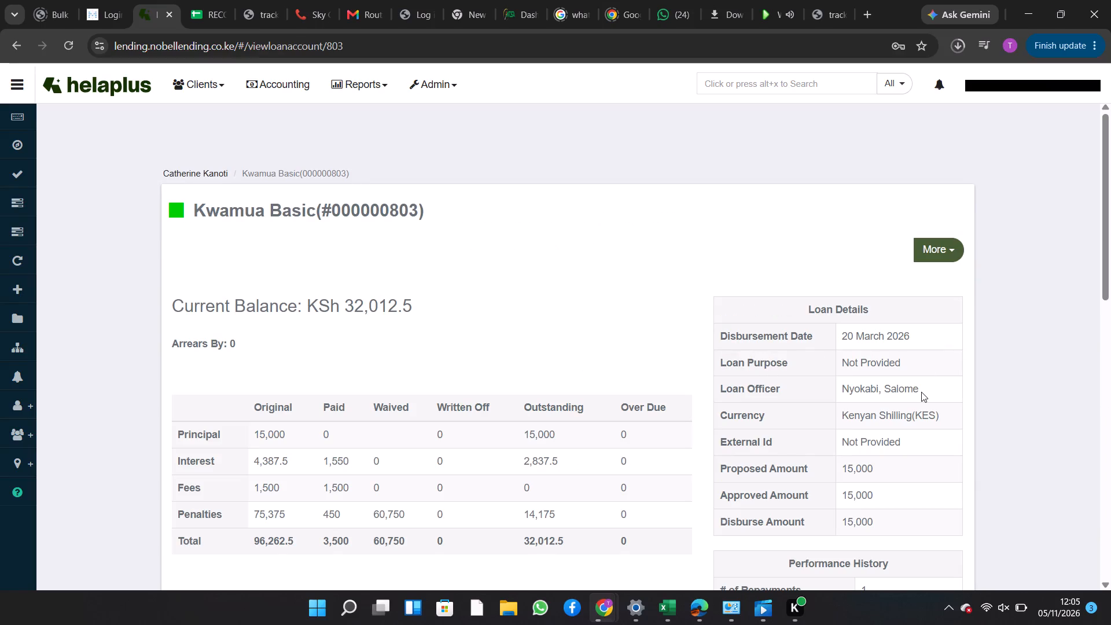
drag(919, 389, 847, 391)
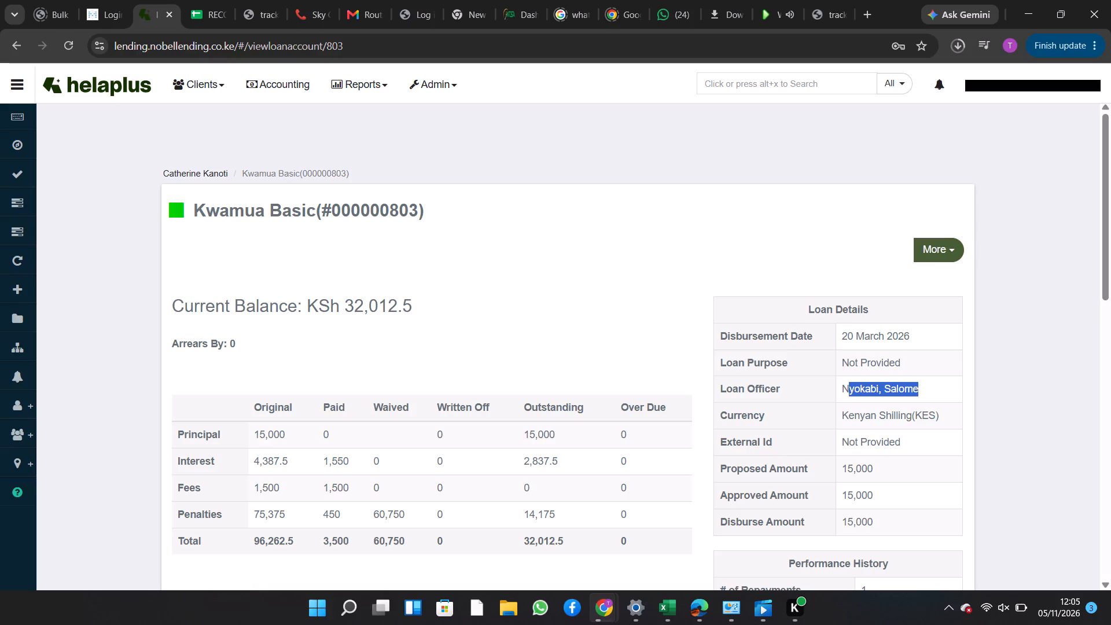
drag(847, 391, 838, 391)
key(ctrl+c)
click(211, 9)
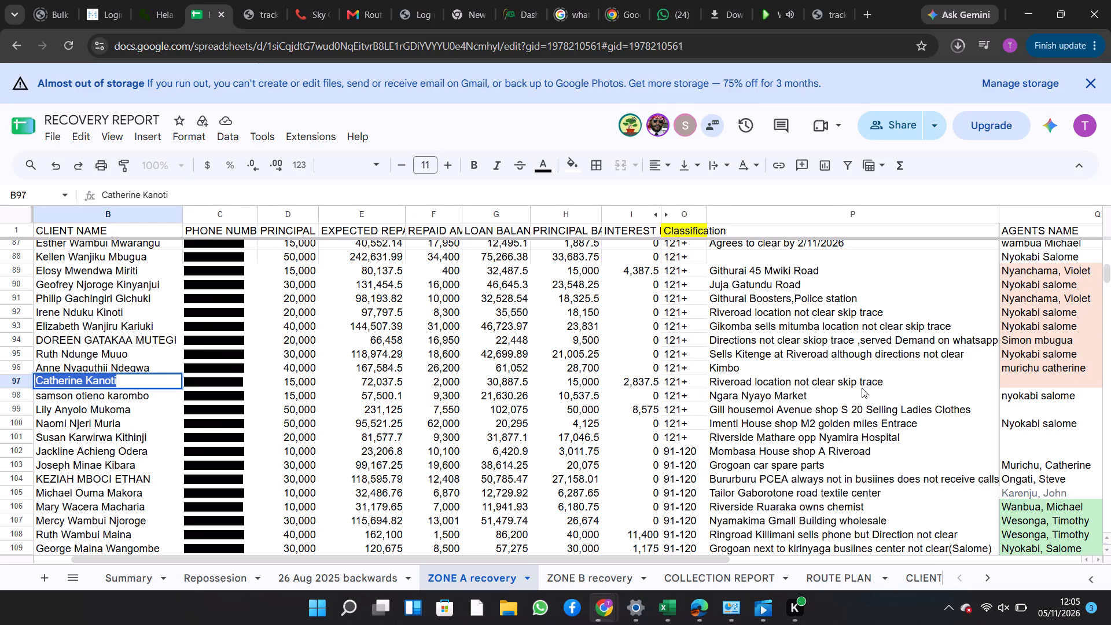
double_click(1017, 381)
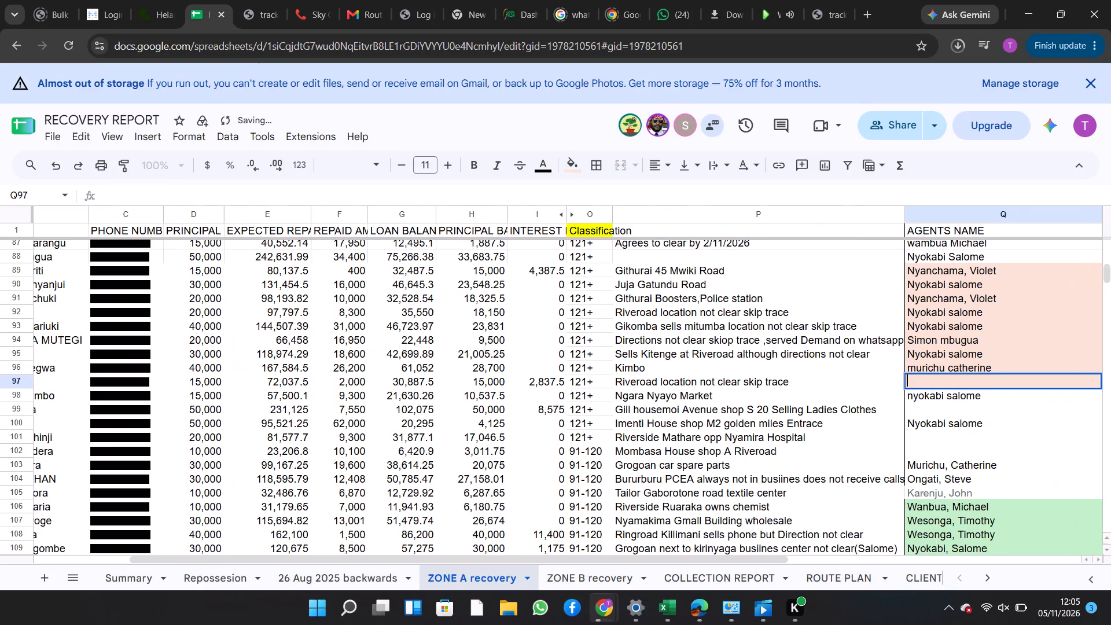
key(ctrl+v)
Copy the client name from cell B99 of the ZONE A recovery sheet and search the Helaplus client list for it.
double_click(930, 404)
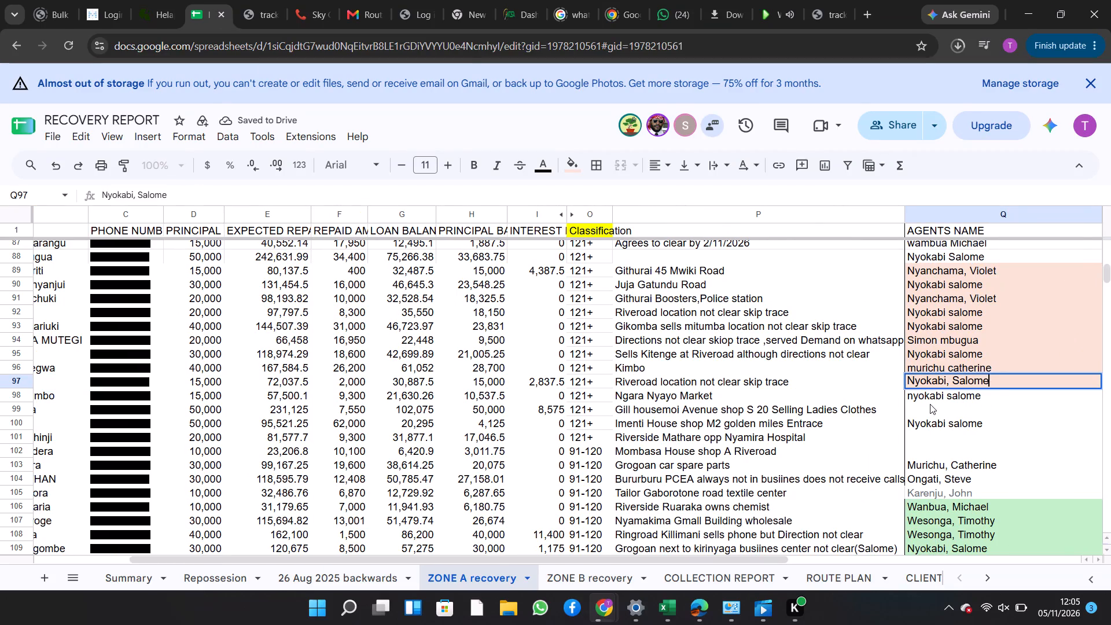
double_click(44, 410)
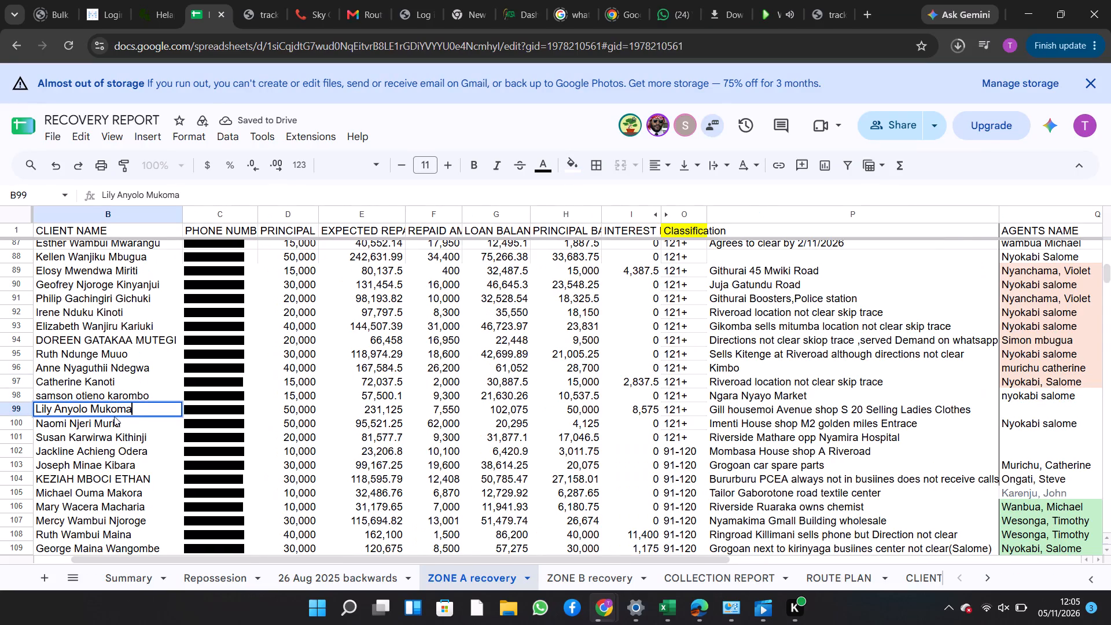
drag(133, 410, 31, 410)
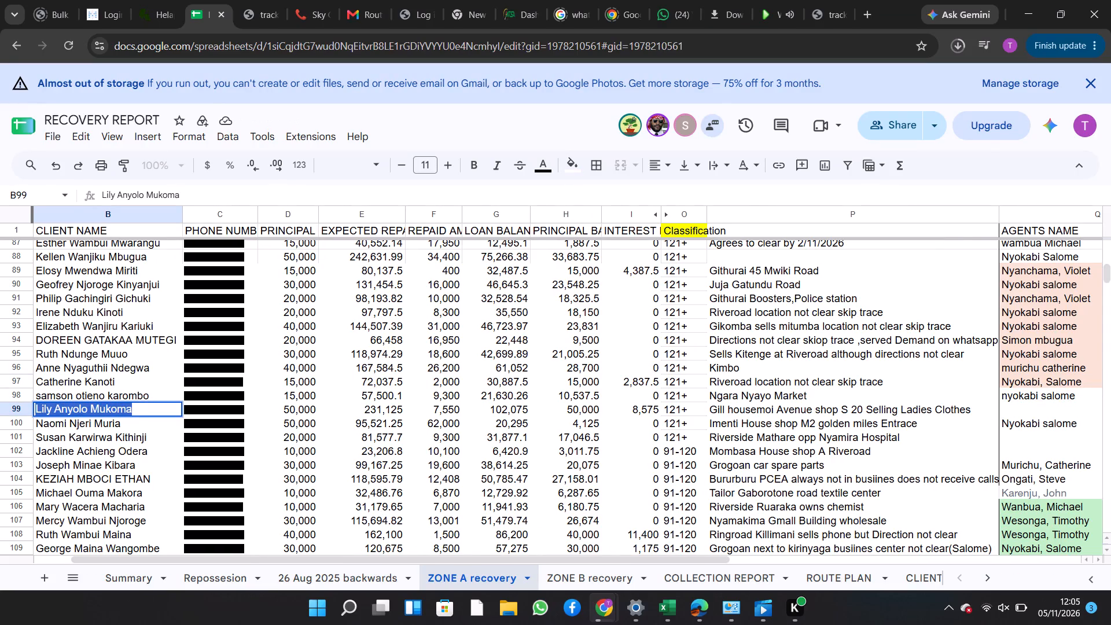
key(ctrl+c)
click(156, 21)
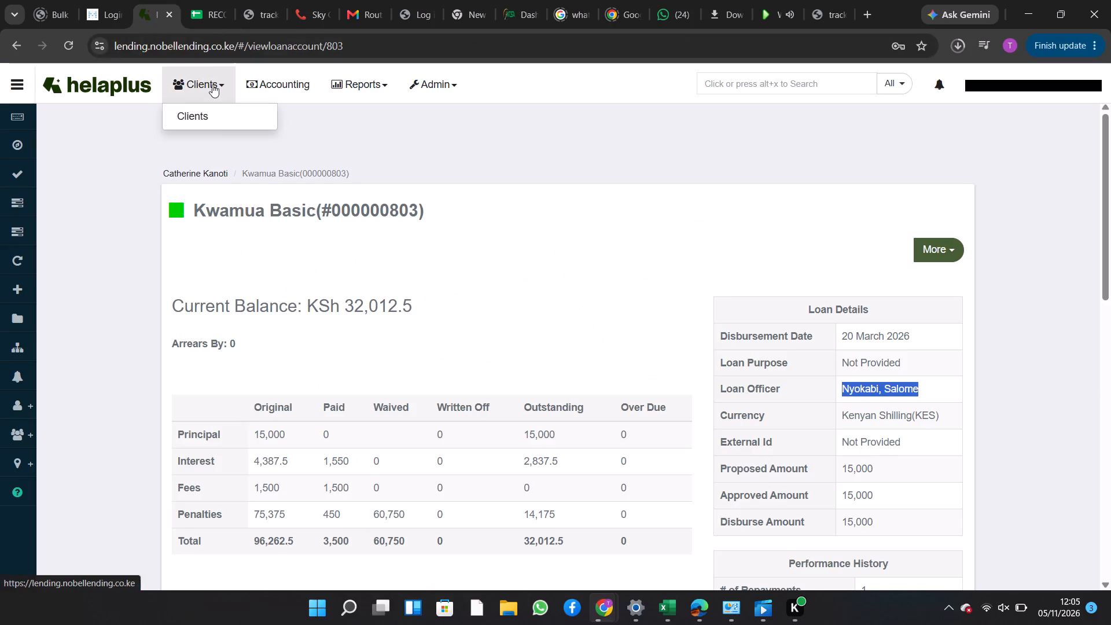
click(214, 117)
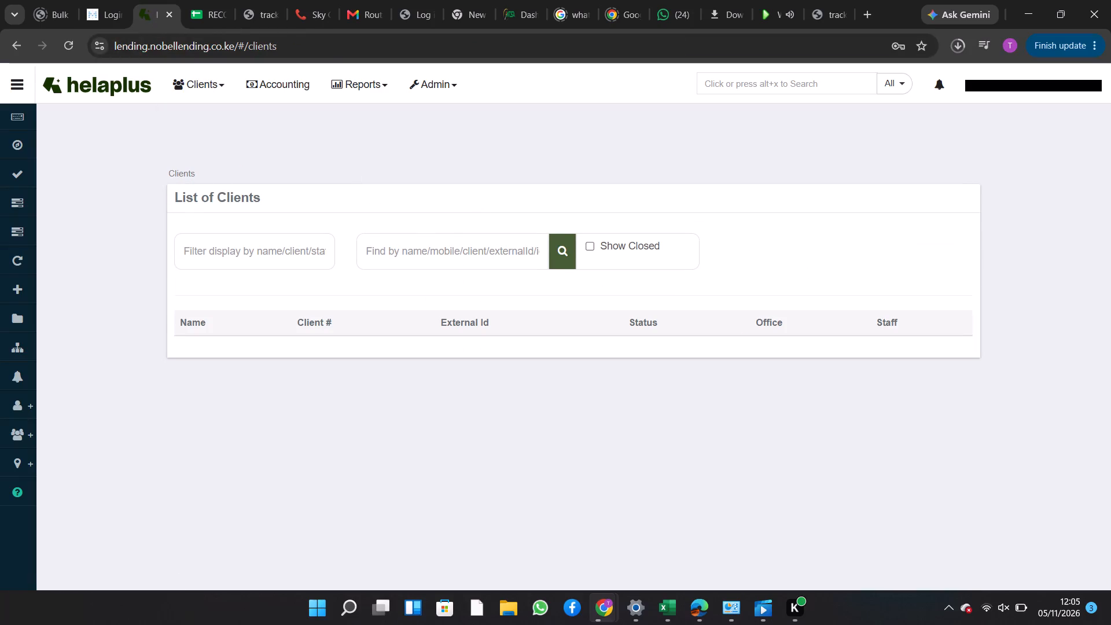
click(407, 248)
key(ctrl+v)
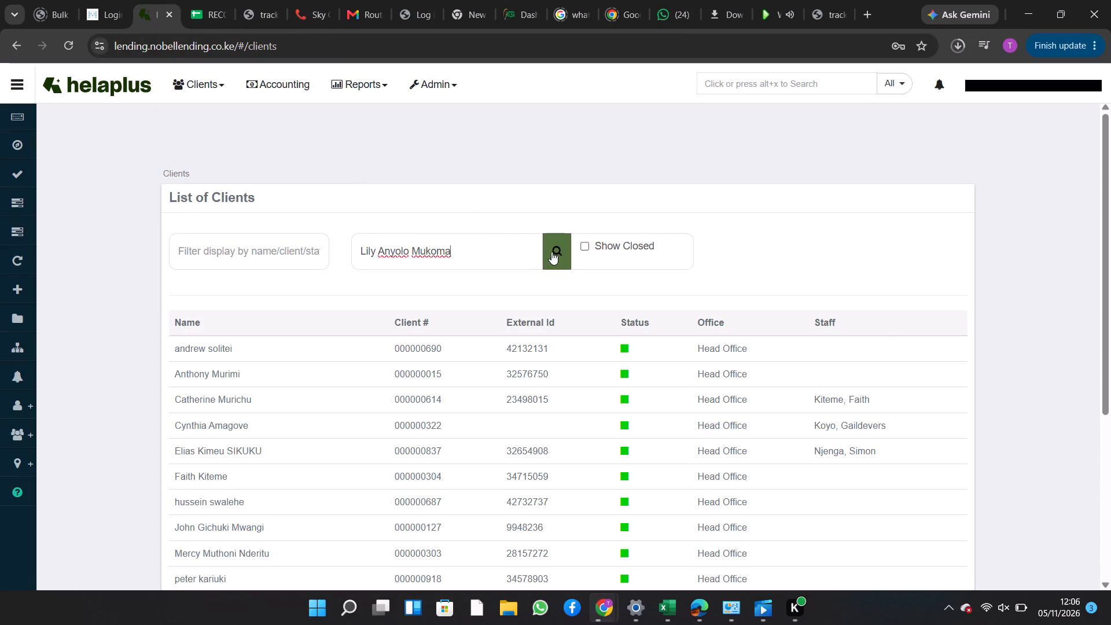
click(551, 252)
Open that client's Kwamua Biashara loan in Helaplus and copy its loan officer into AGENTS NAME cell Q99 of the recovery sheet.
click(256, 354)
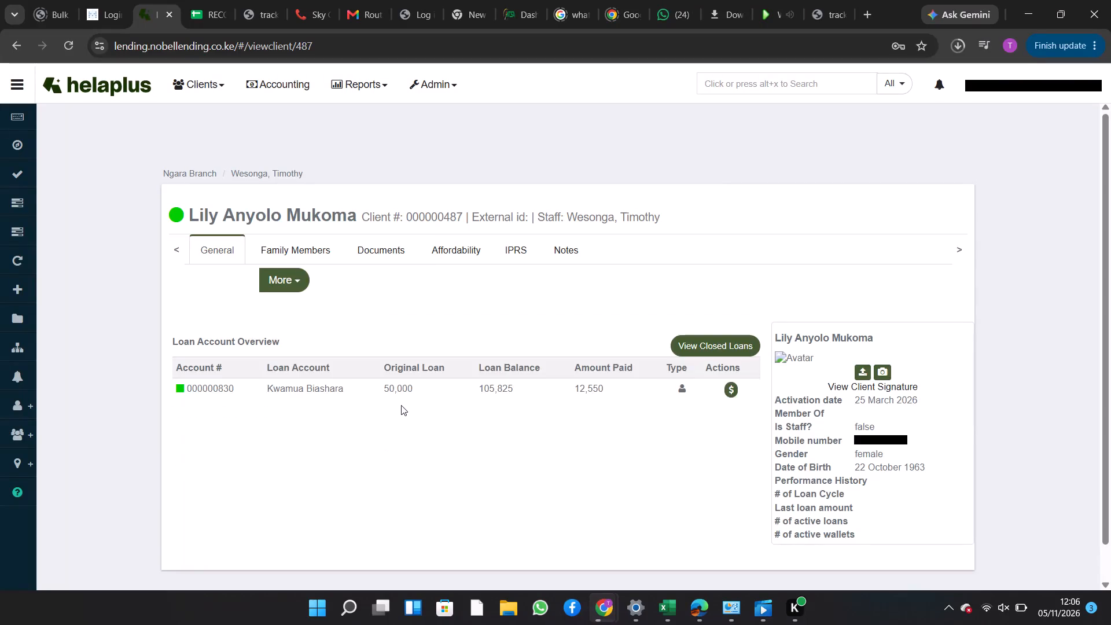
click(402, 395)
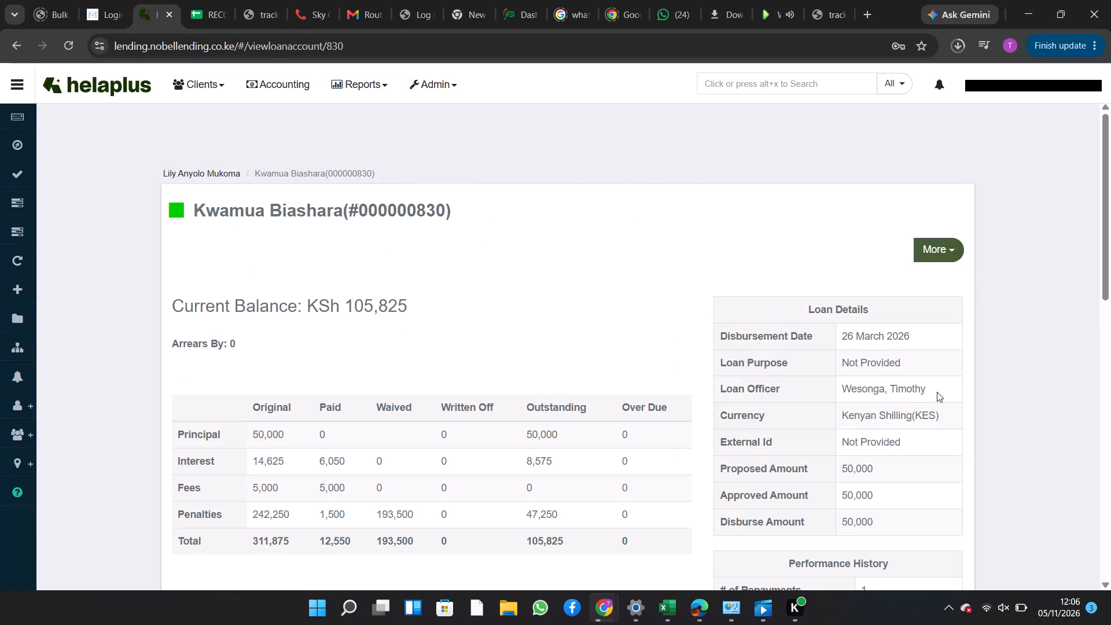
drag(926, 386, 839, 391)
key(ctrl+c)
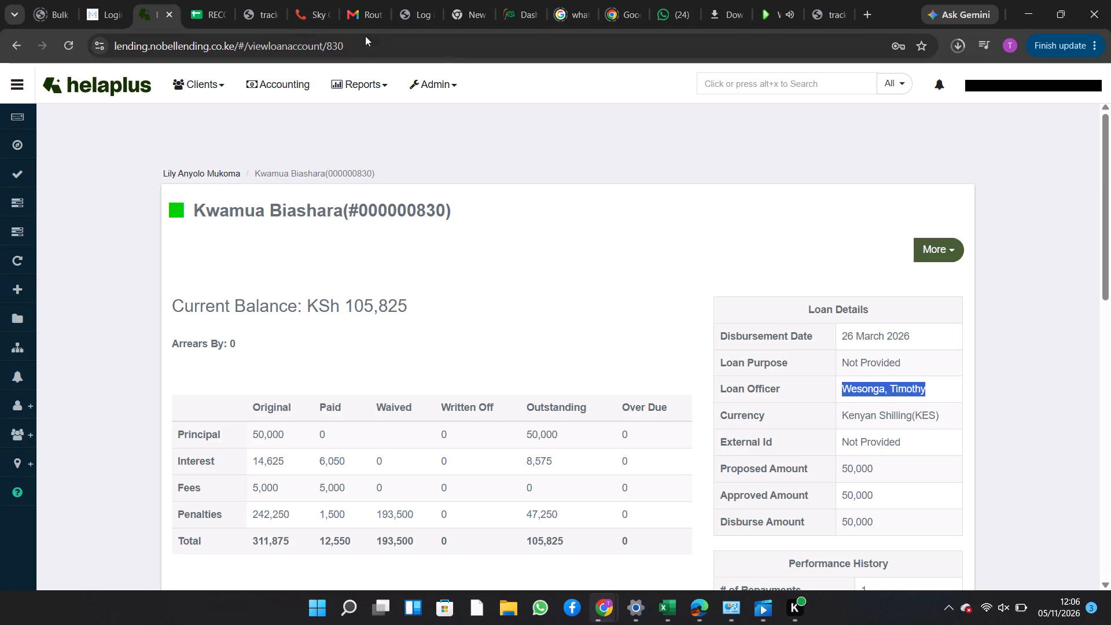
click(216, 17)
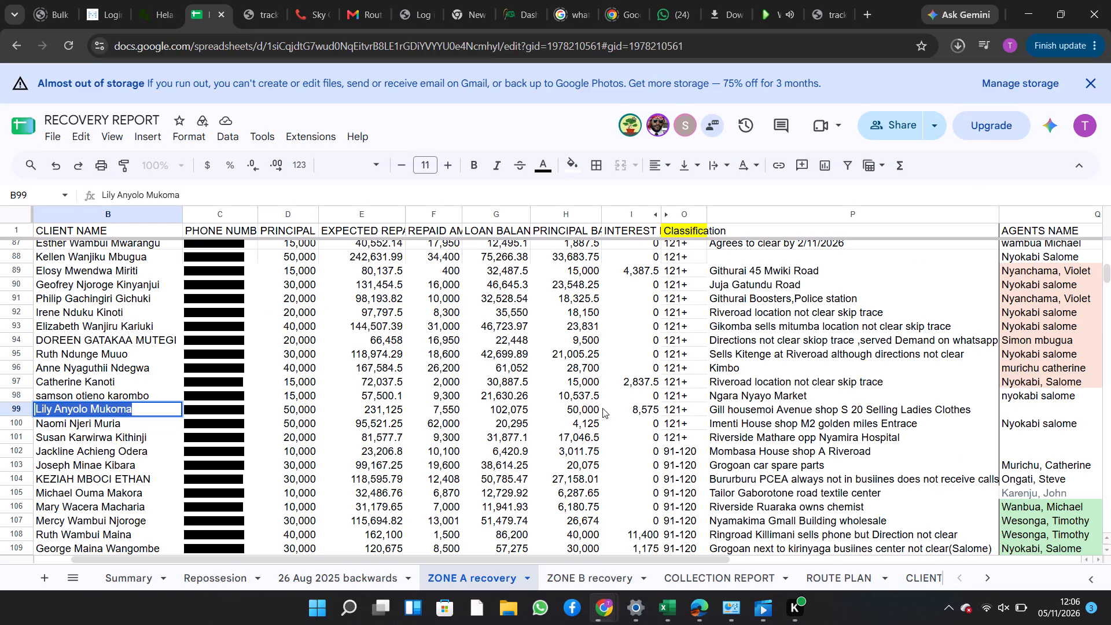
double_click(1011, 407)
key(ctrl+v)
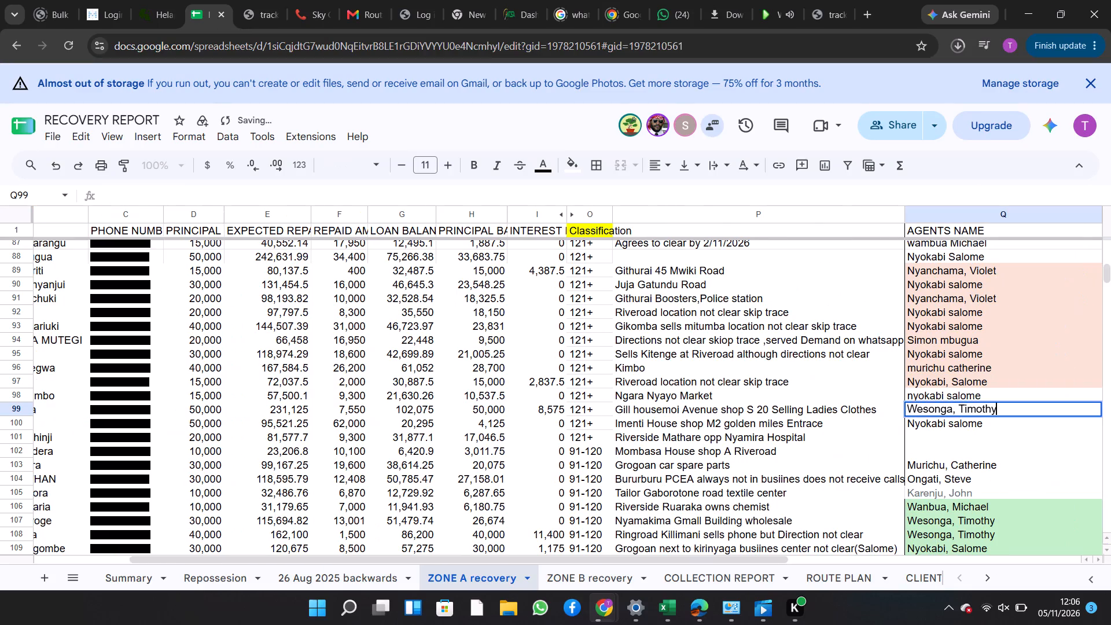
Copy the client name from cell B101 of the ZONE A recovery sheet and search the Helaplus client list for it.
double_click(924, 433)
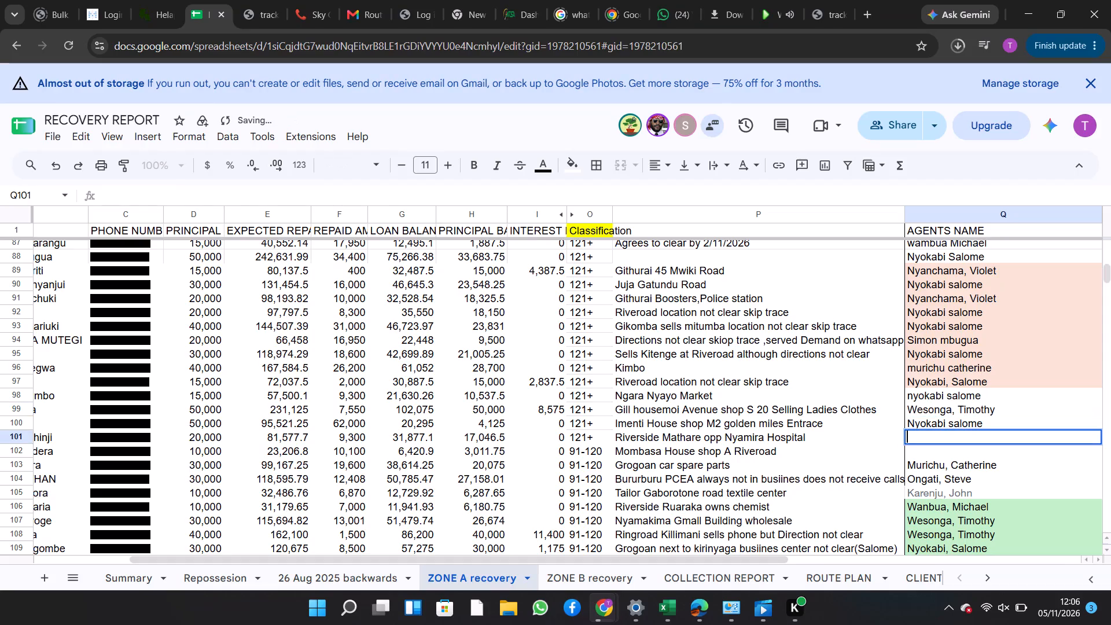
double_click(60, 437)
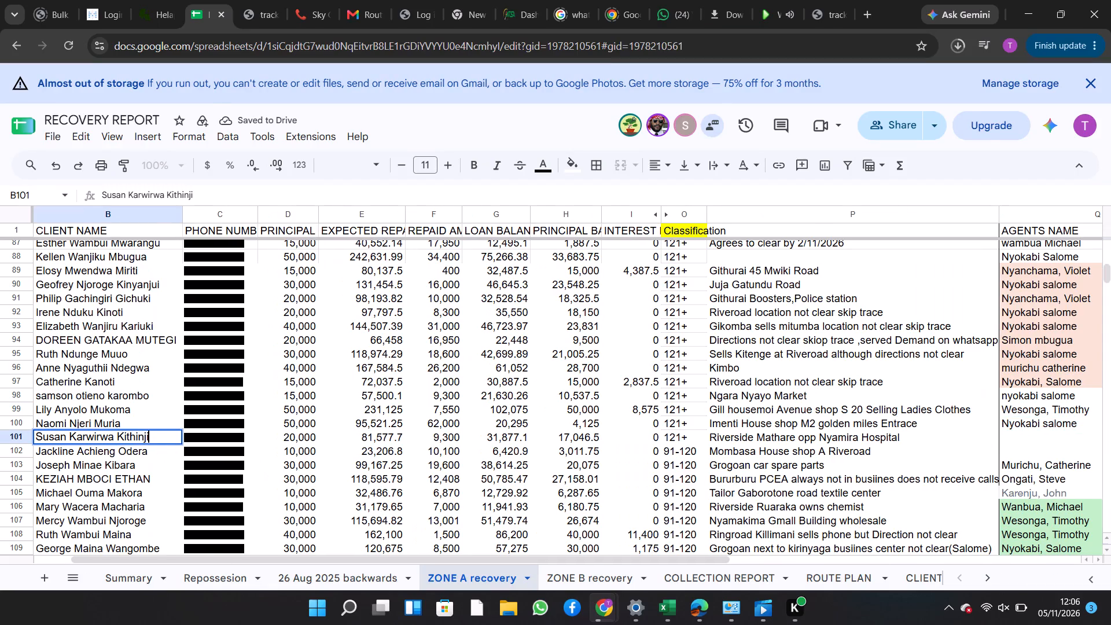
drag(149, 435, 36, 432)
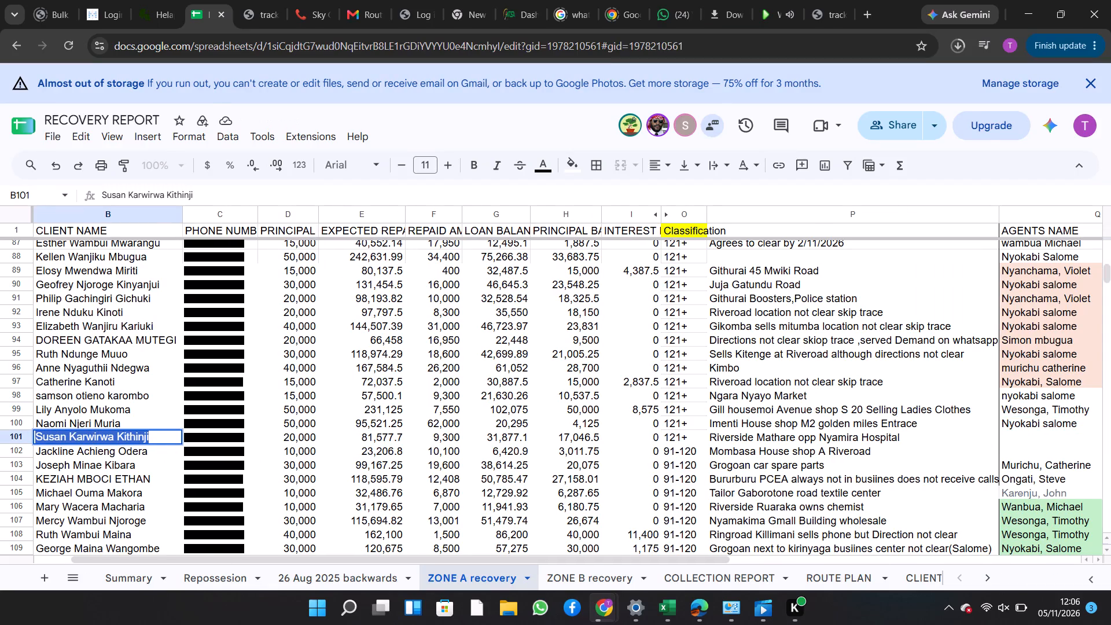
key(ctrl+c)
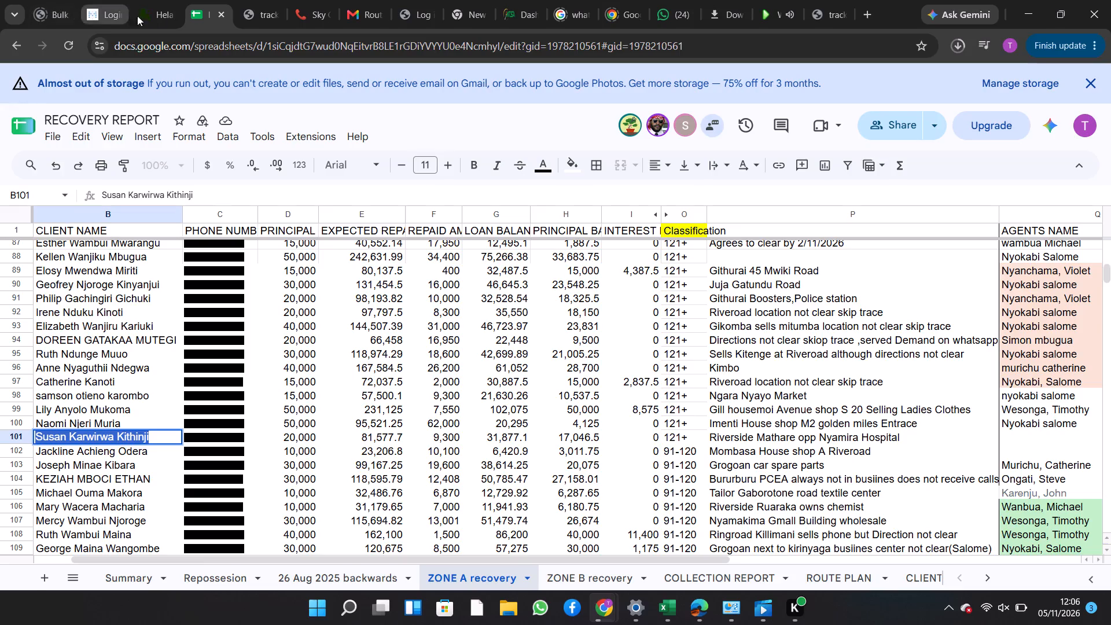
click(158, 15)
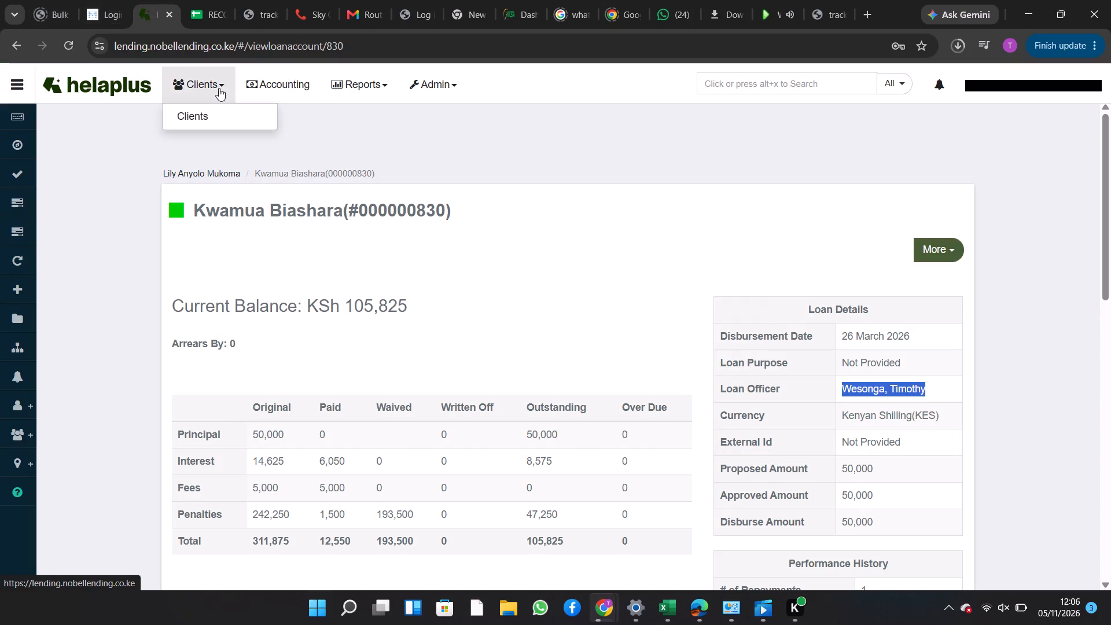
click(211, 116)
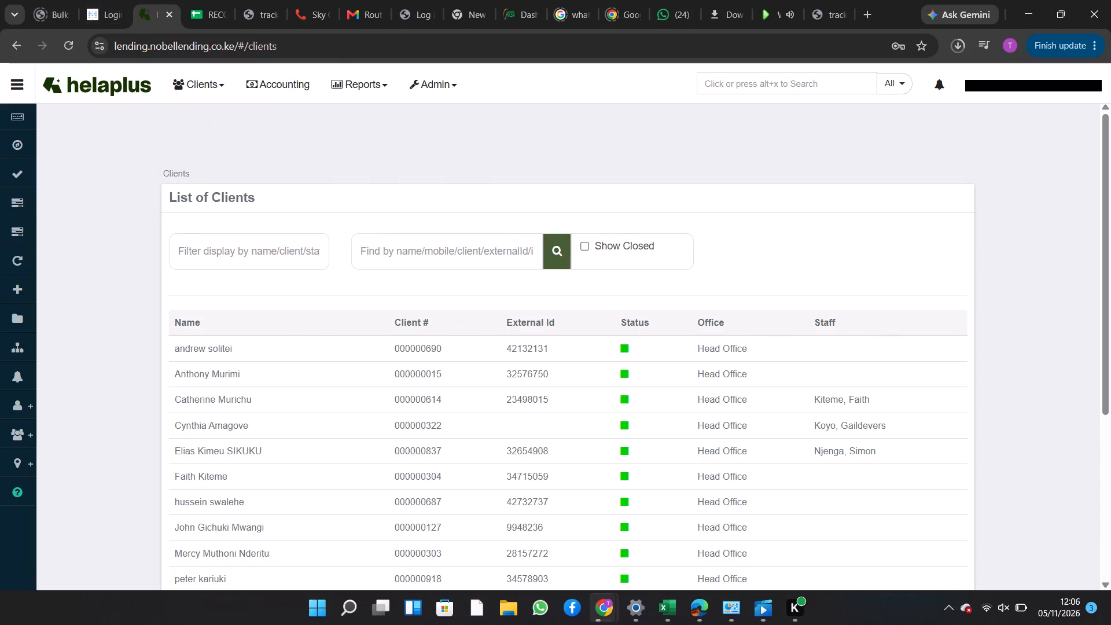
double_click(385, 250)
key(ctrl+v)
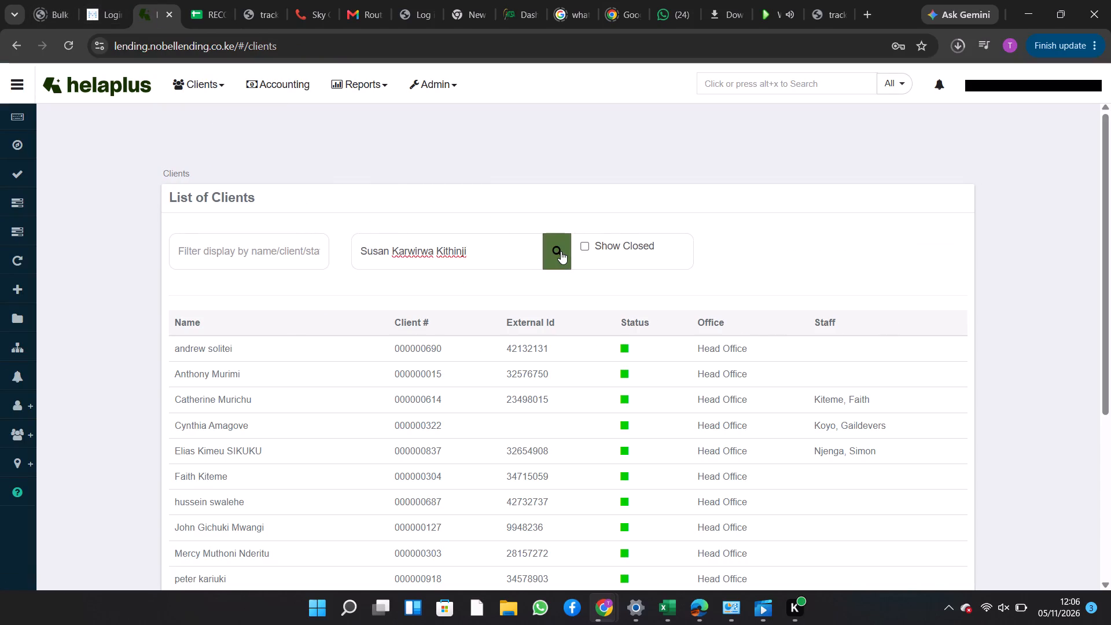
click(561, 251)
Open that client's Kwamua Biashara loan in Helaplus and copy its loan officer into AGENTS NAME cell Q101 of the recovery sheet.
double_click(306, 345)
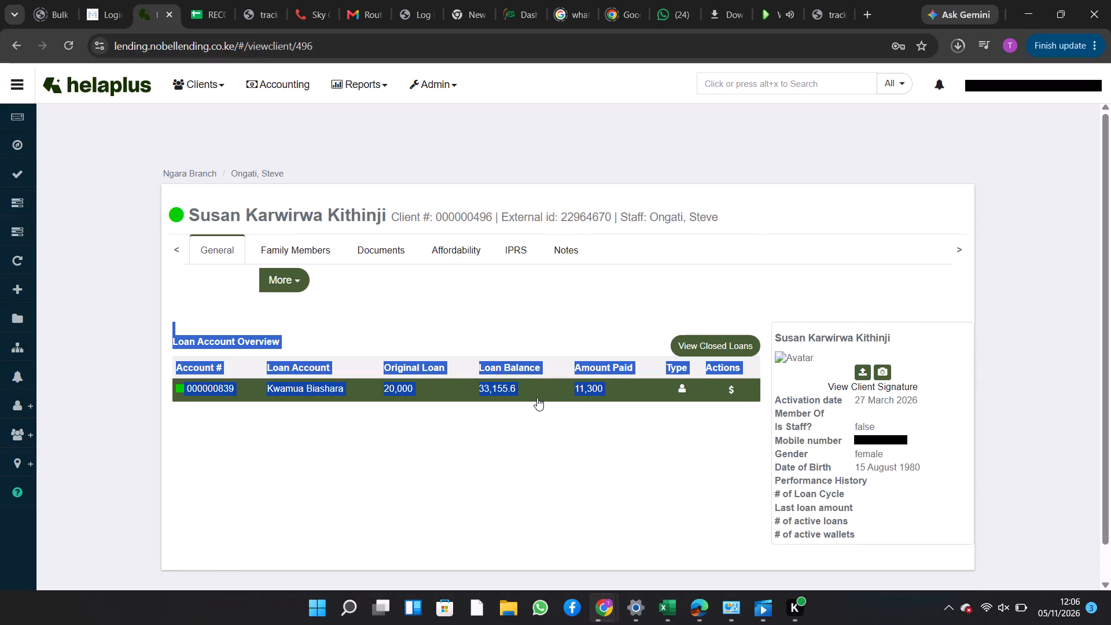
double_click(537, 398)
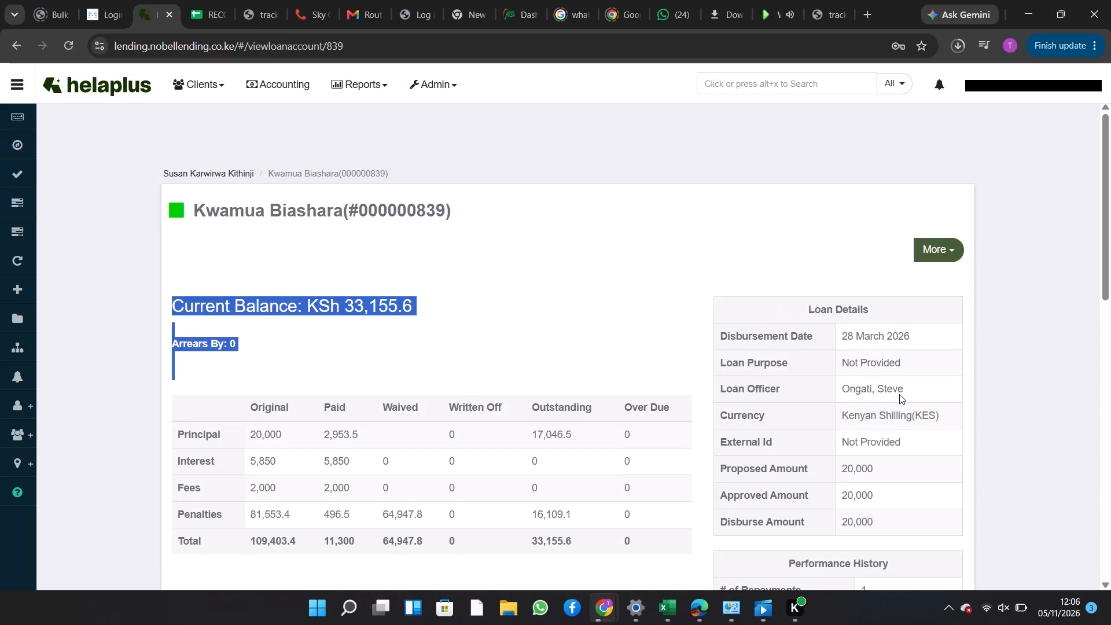
drag(905, 388, 827, 391)
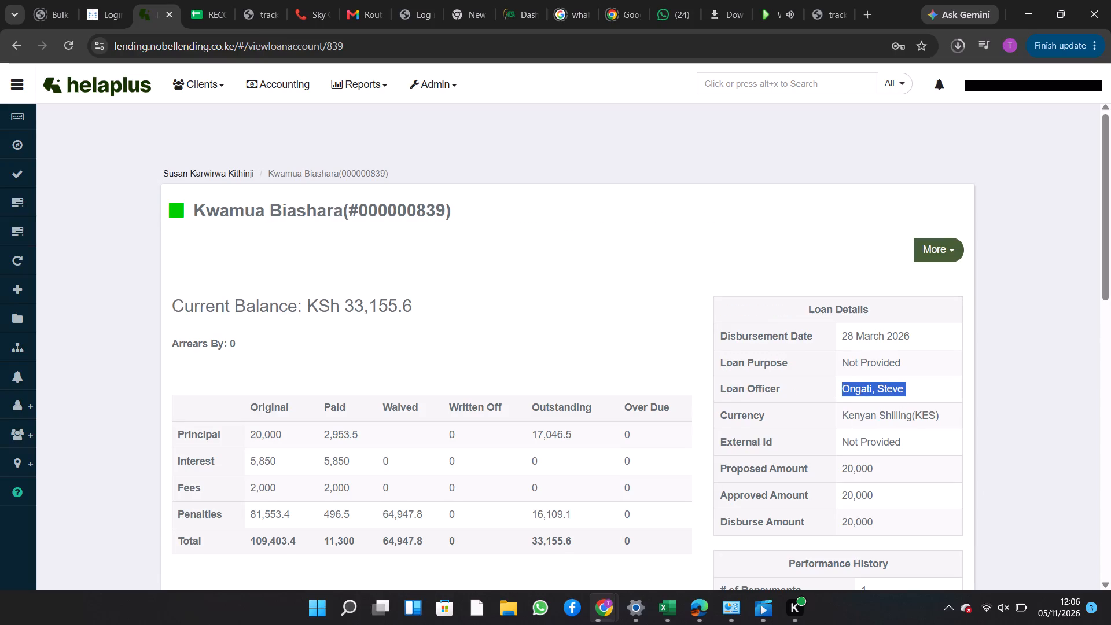
key(ctrl+c)
click(215, 25)
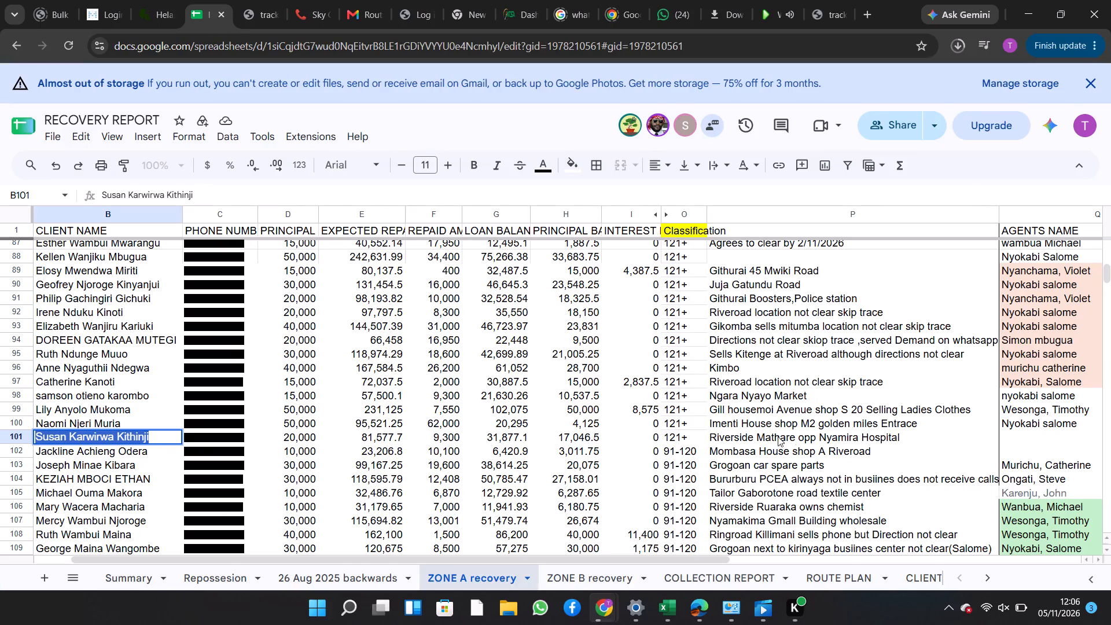
double_click(1018, 434)
key(ctrl+v)
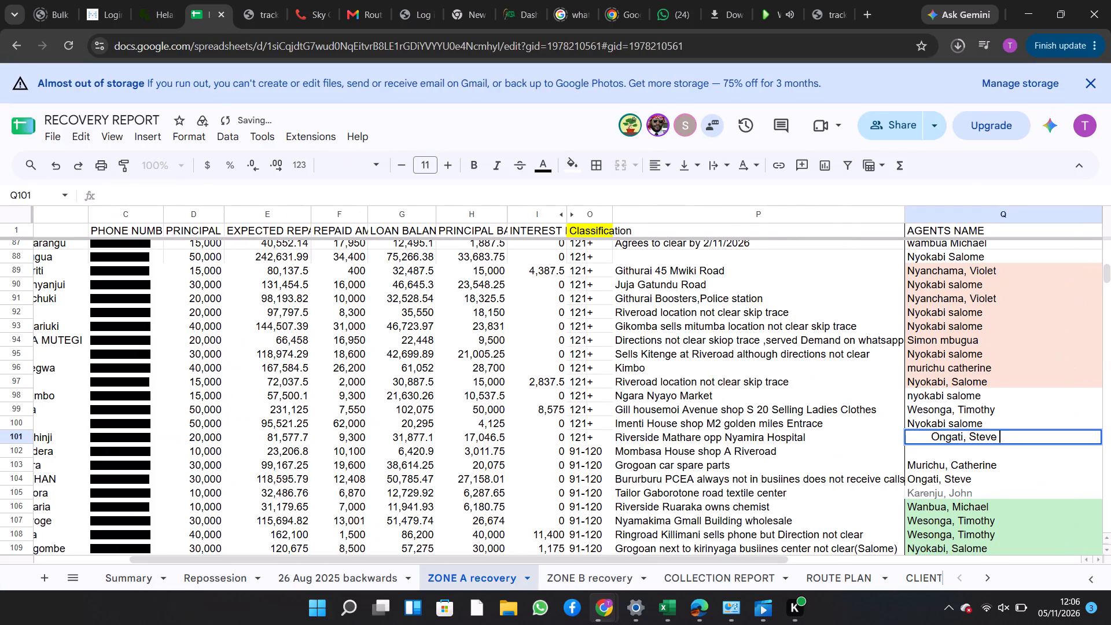
key(Return)
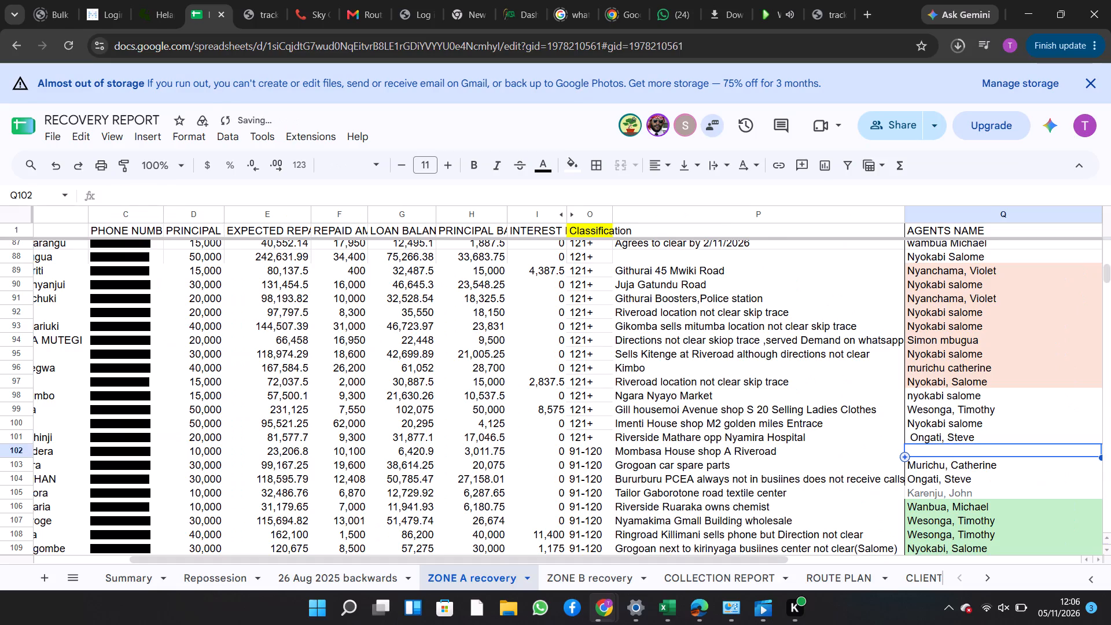
Copy the client name from cell B102 of the ZONE A recovery sheet and search the Helaplus client list for it.
double_click(64, 453)
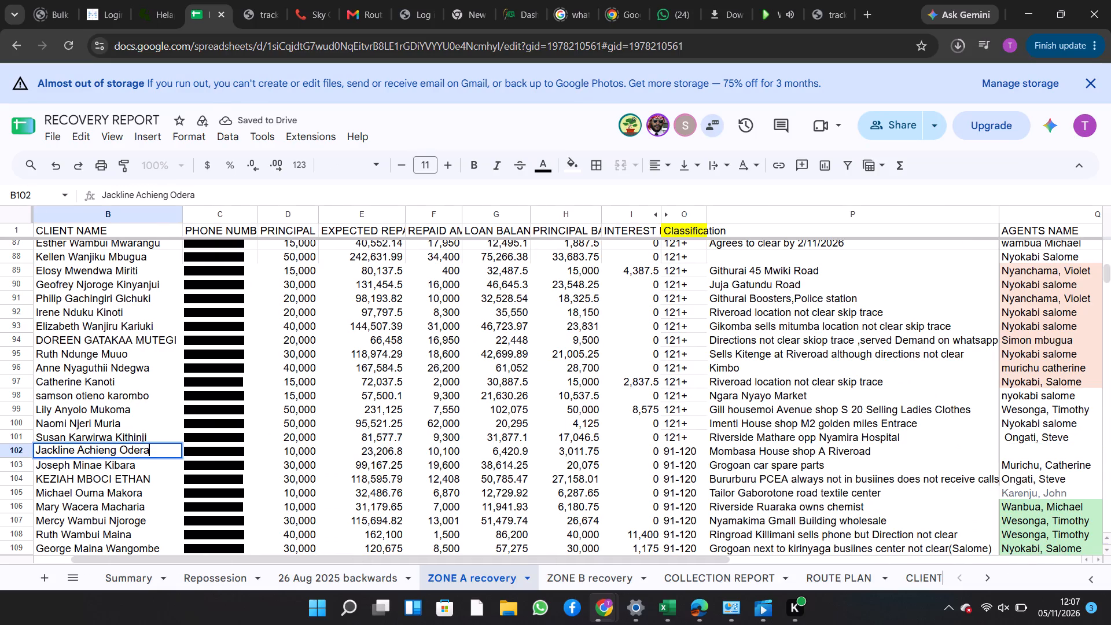
drag(152, 448, 30, 455)
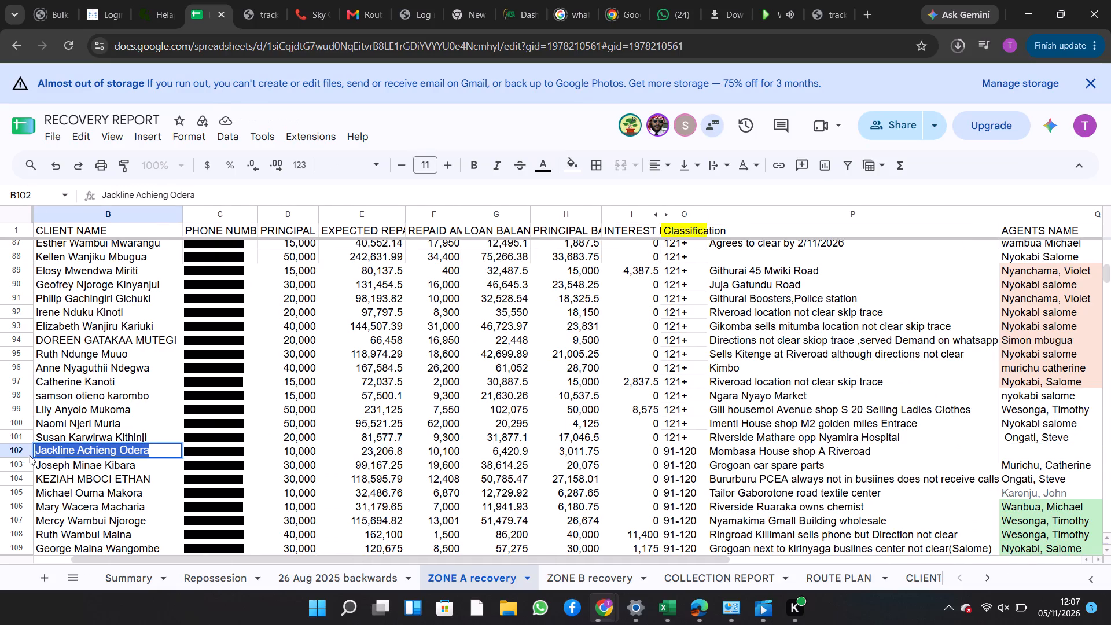
key(ctrl+c)
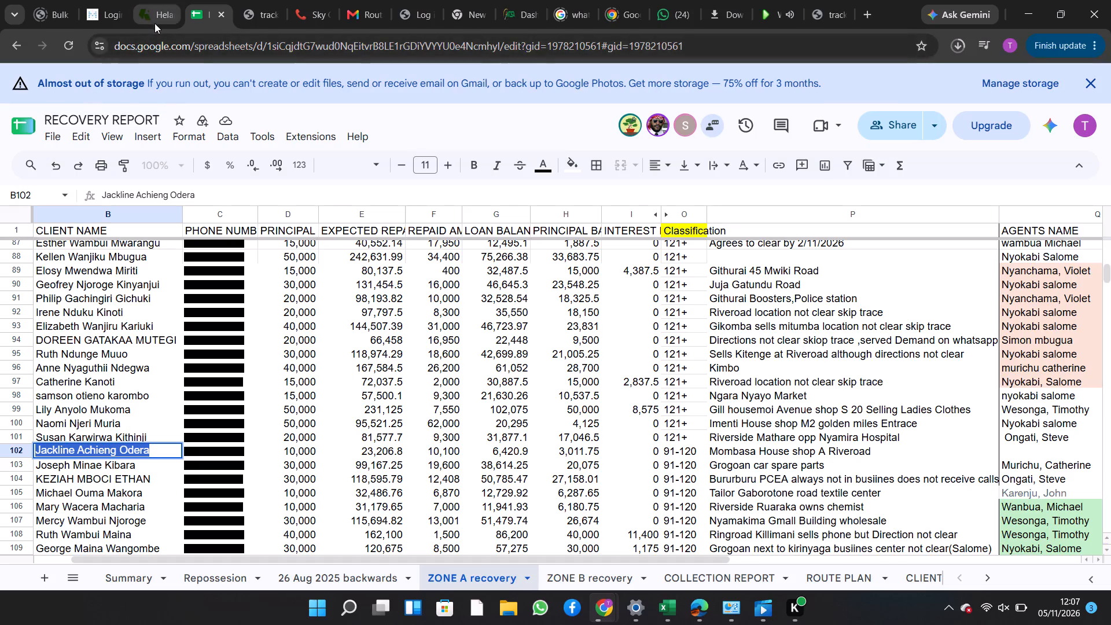
click(154, 23)
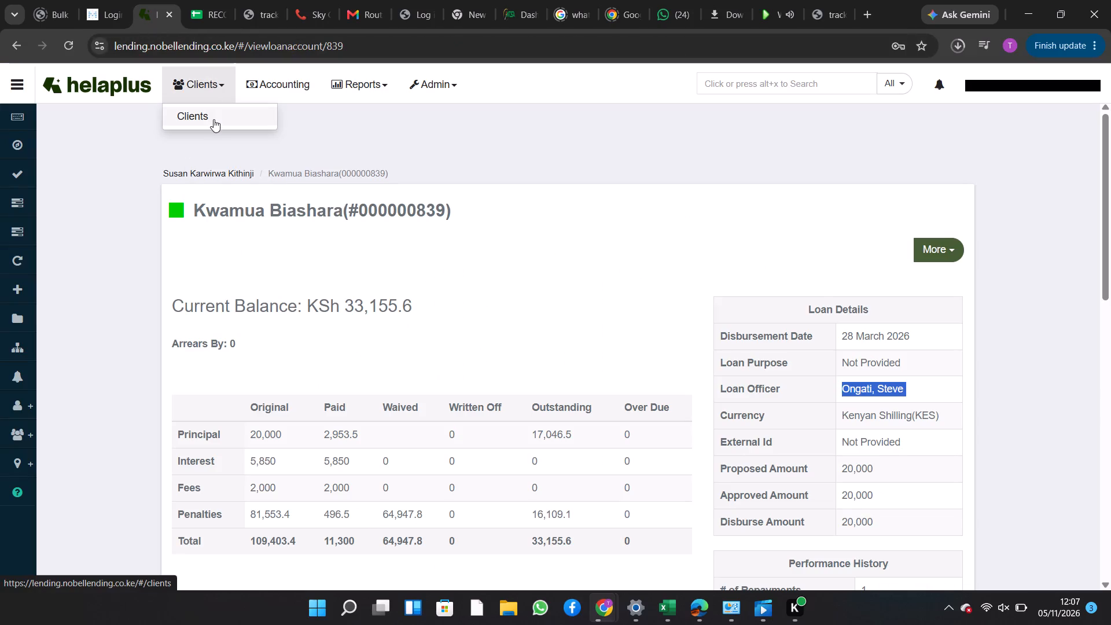
click(214, 120)
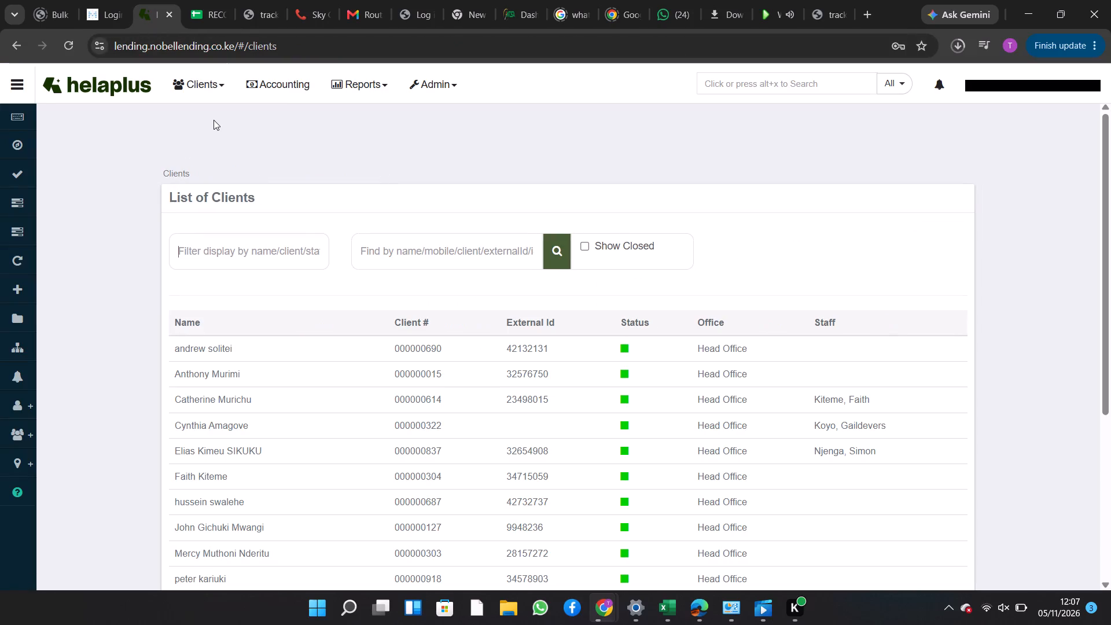
click(370, 258)
key(ctrl+v)
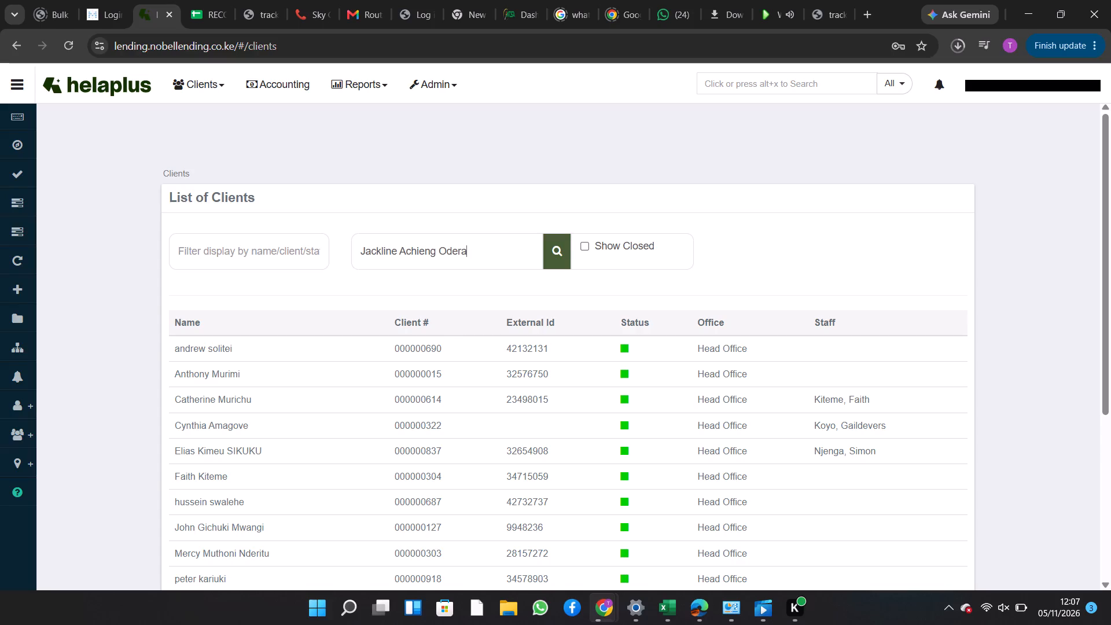
click(554, 243)
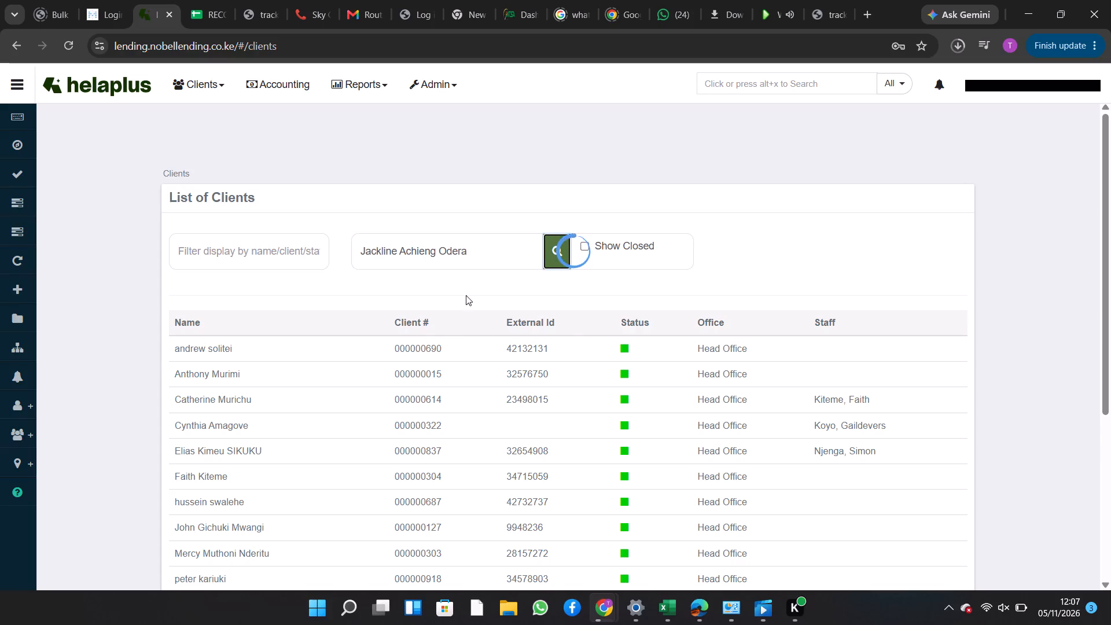
Open that client's Kwamua Biashara loan in Helaplus and copy its loan officer into AGENTS NAME cell Q102 of the recovery sheet.
double_click(334, 348)
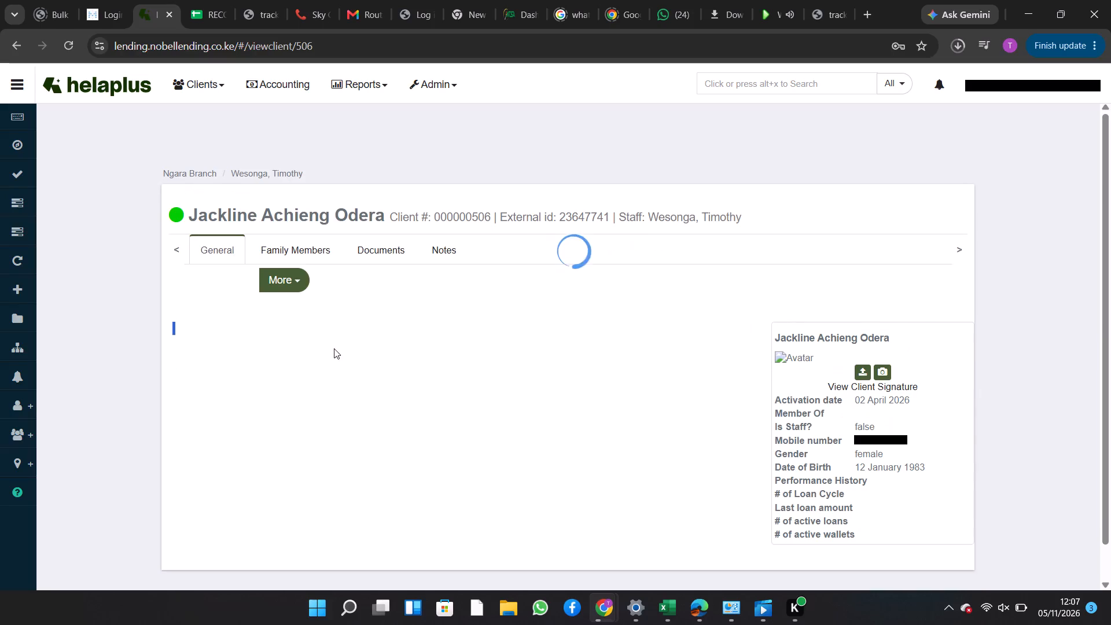
double_click(356, 395)
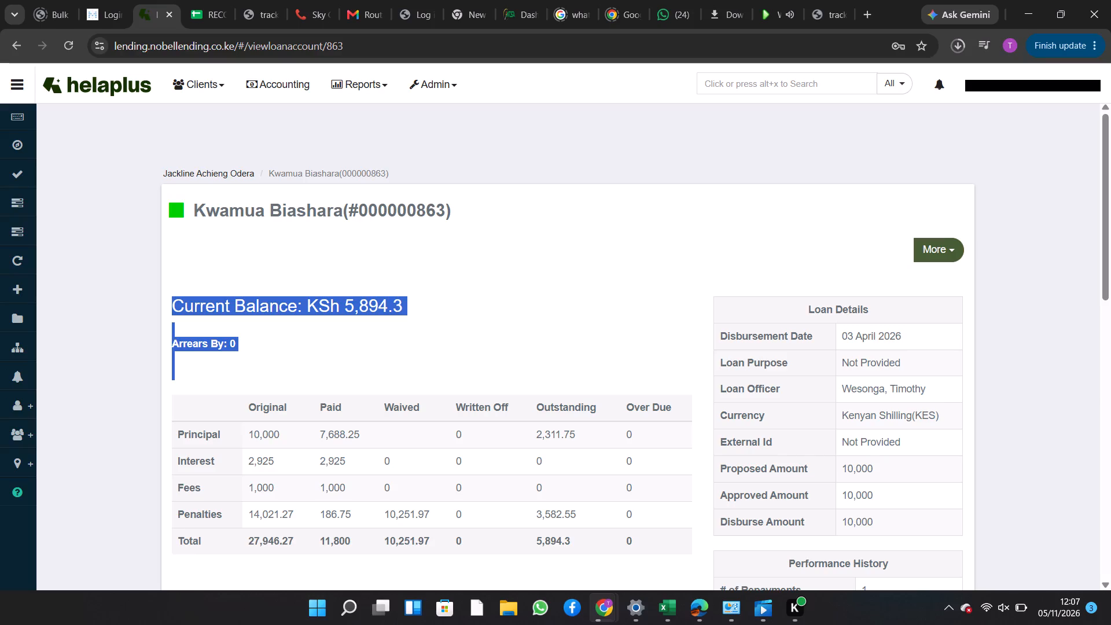
drag(925, 388, 843, 386)
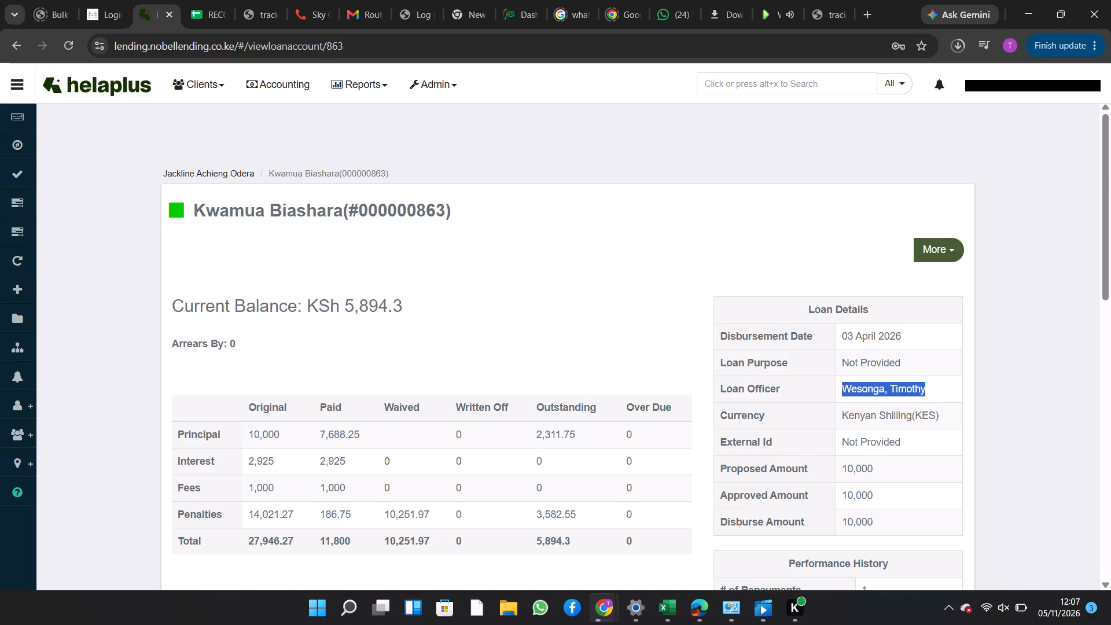
key(ctrl+c)
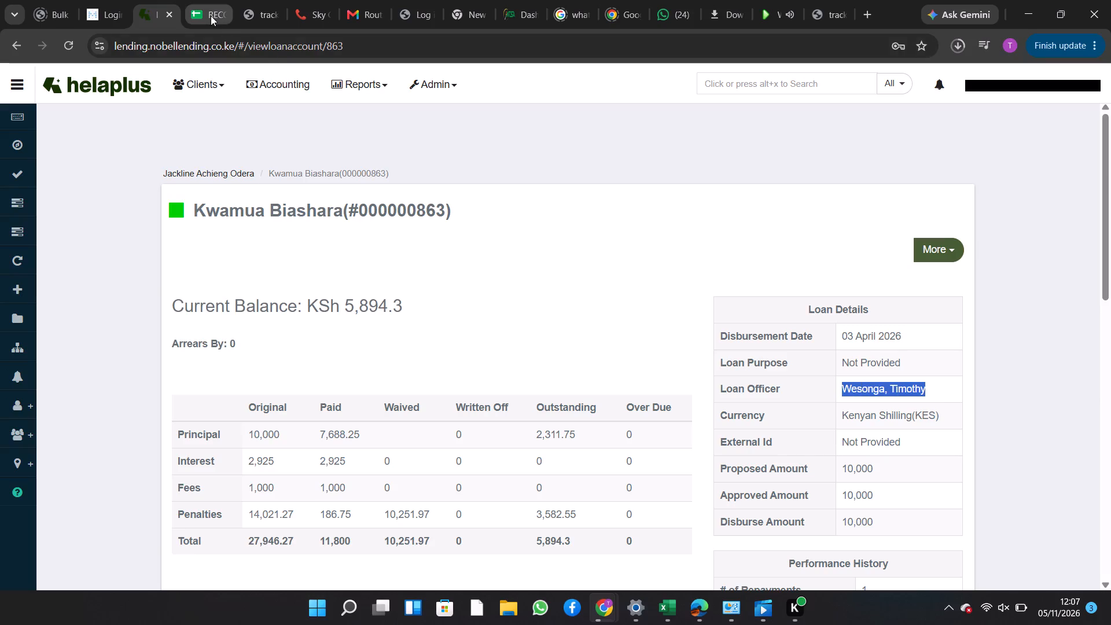
click(211, 16)
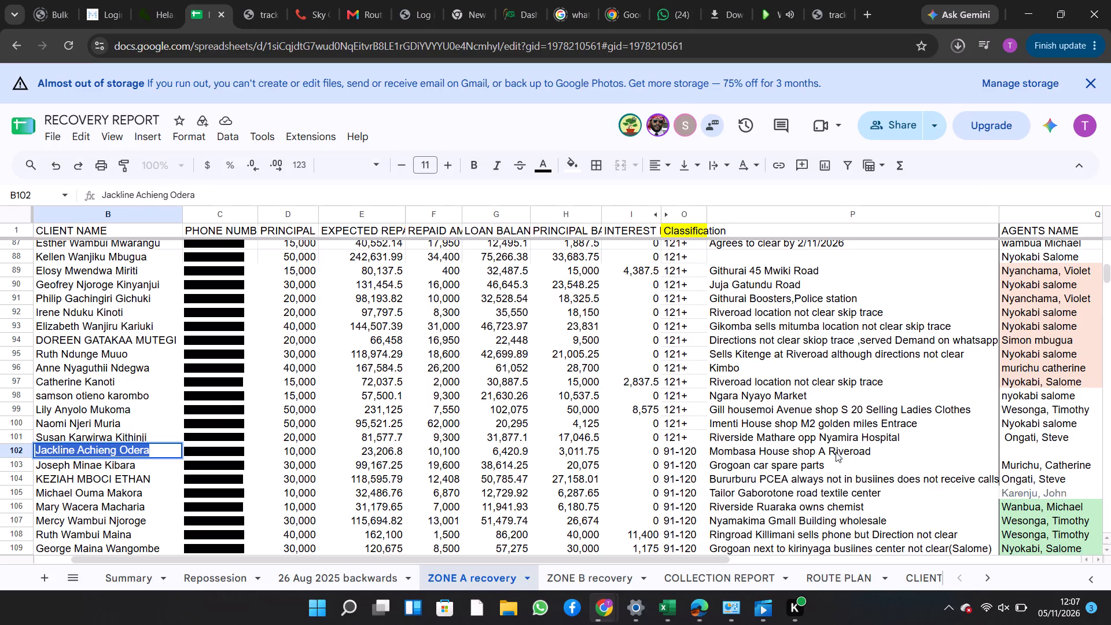
double_click(1010, 451)
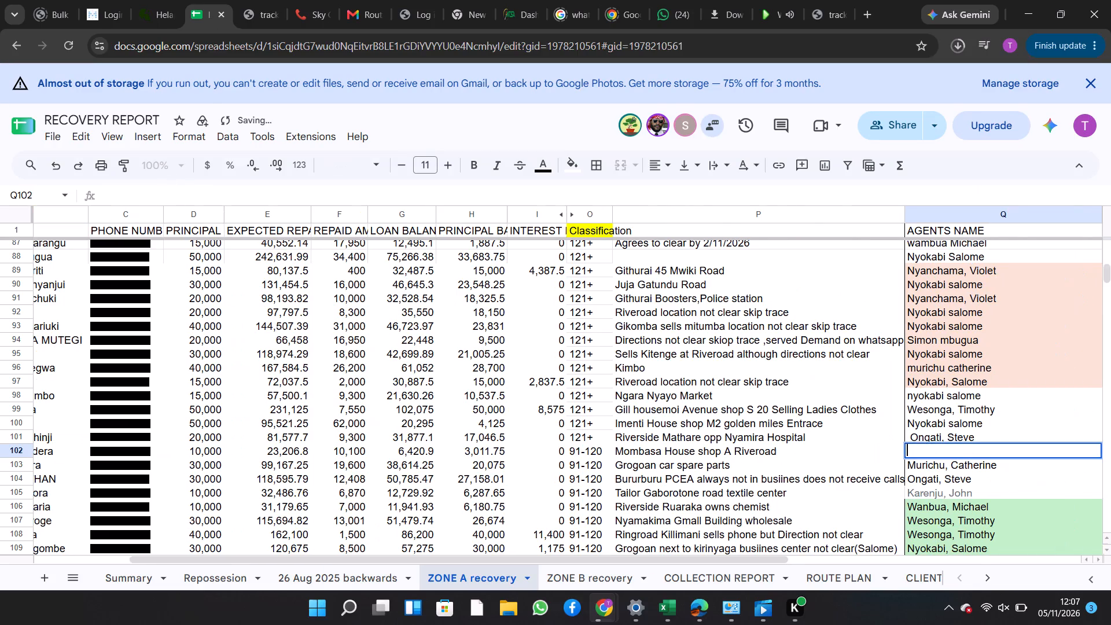
key(ctrl+v)
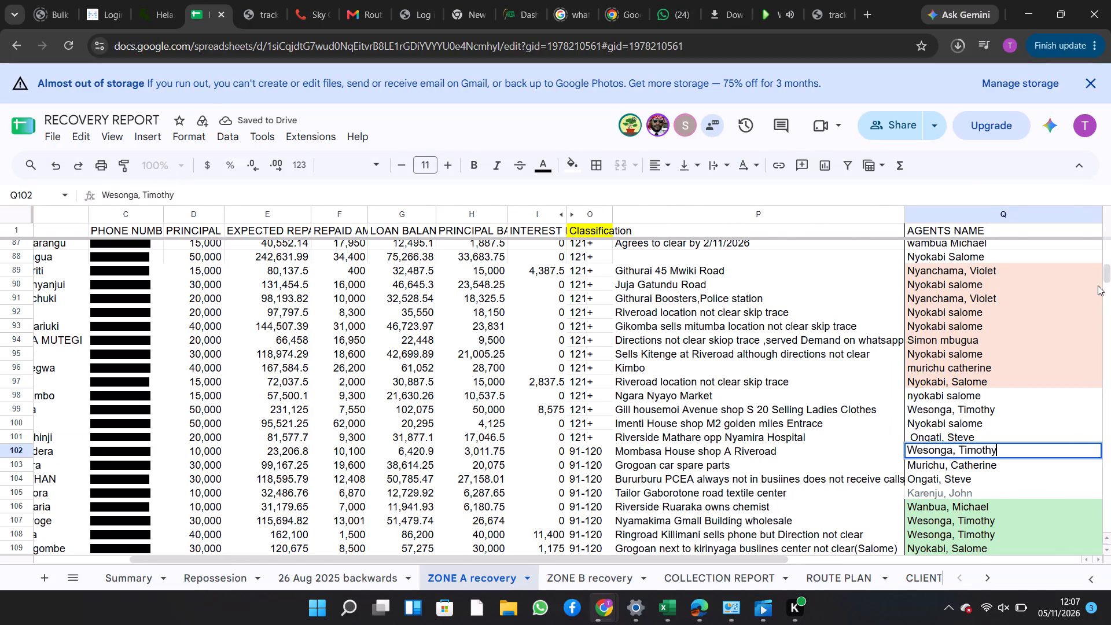
Commit the loan officer name entered in AGENTS NAME cell Q102.
click(1109, 270)
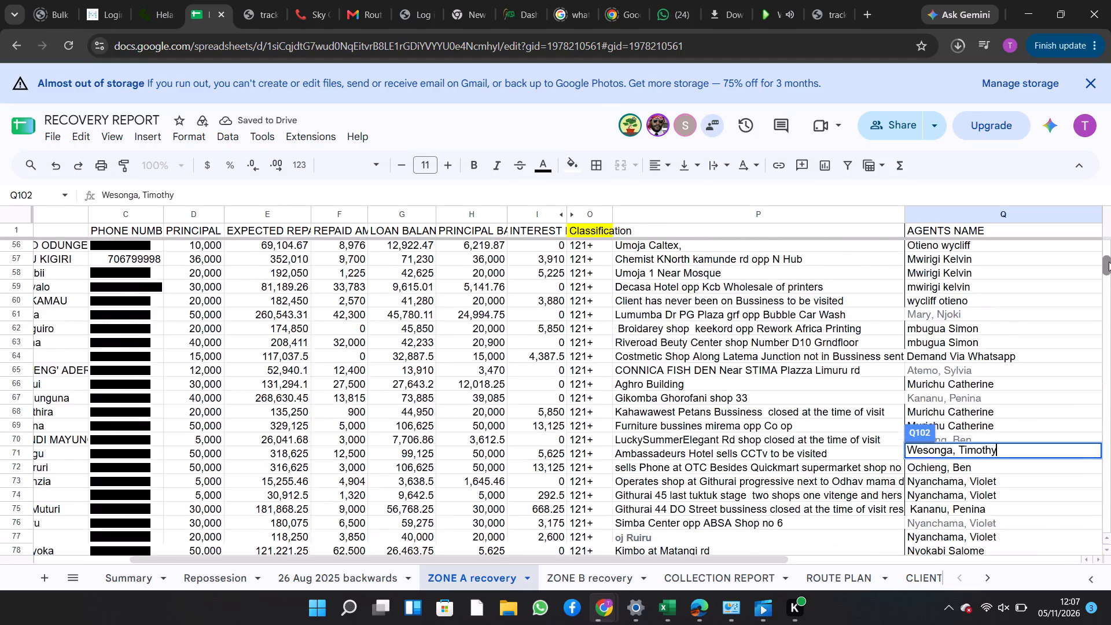
key(Return)
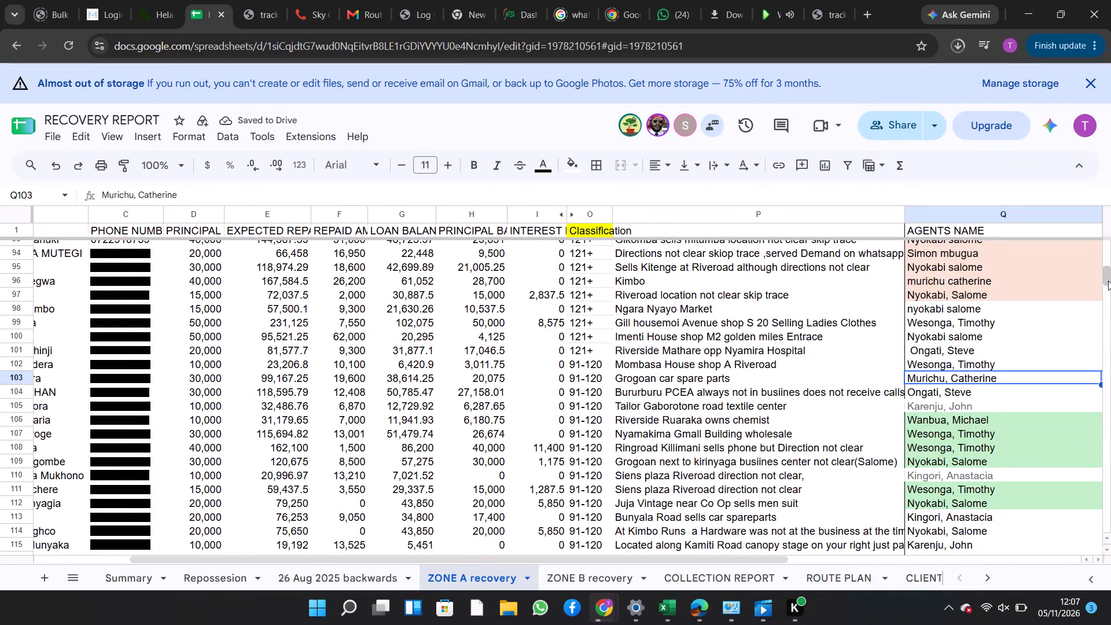
Look back through the ZONE A recovery sheet above row 103 for rows with a blank AGENTS NAME cell.
click(601, 576)
click(493, 577)
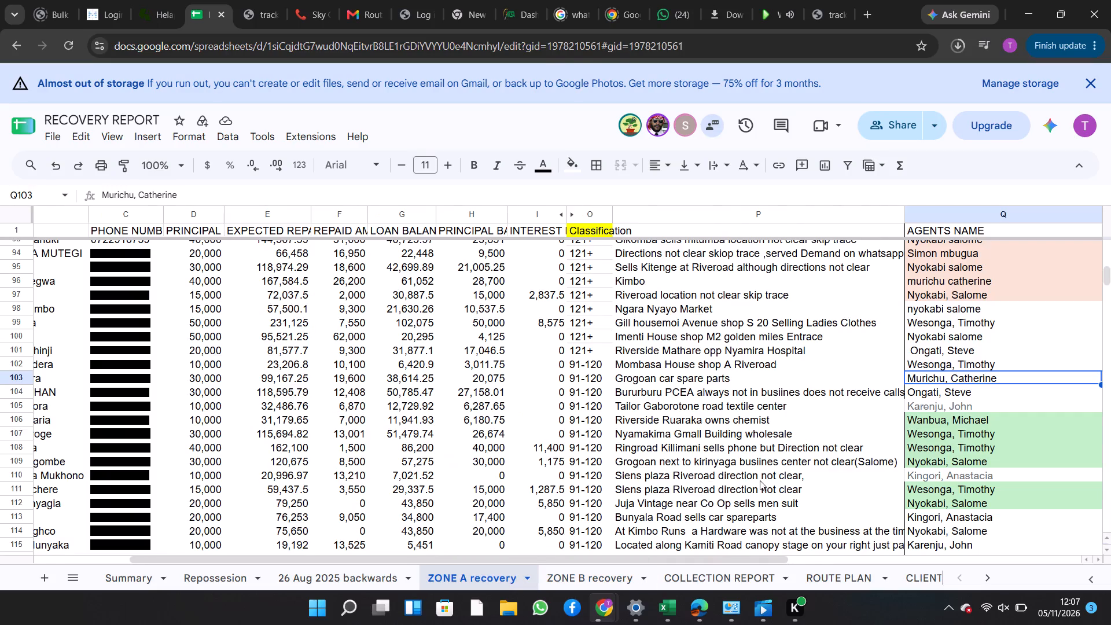
drag(1103, 273, 1106, 271)
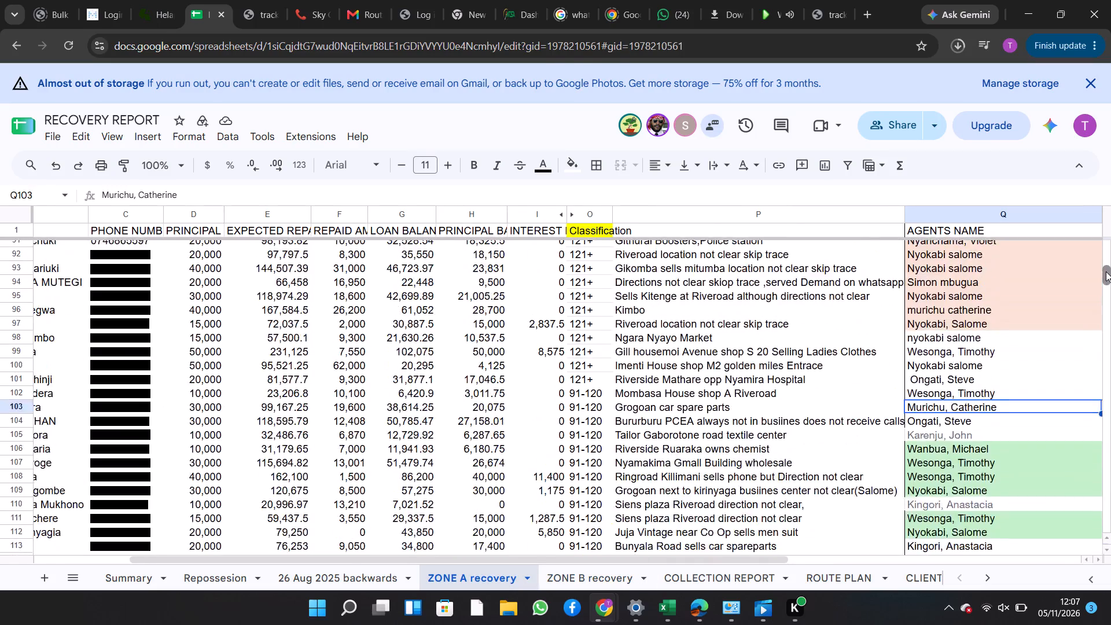
drag(1106, 271, 1101, 255)
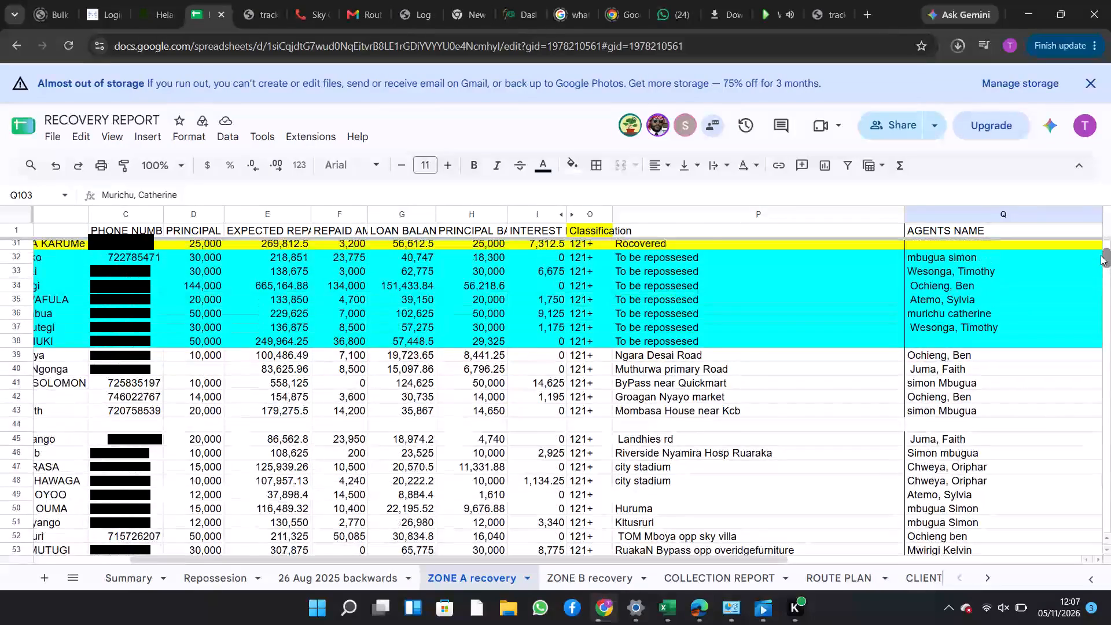
drag(1101, 255, 1100, 260)
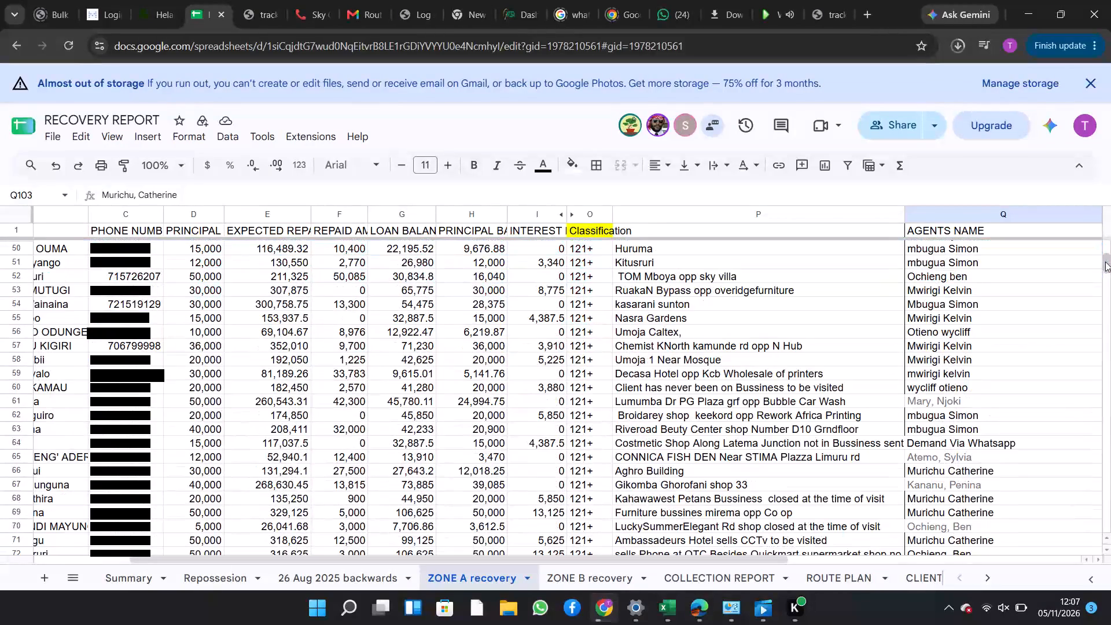
click(1105, 262)
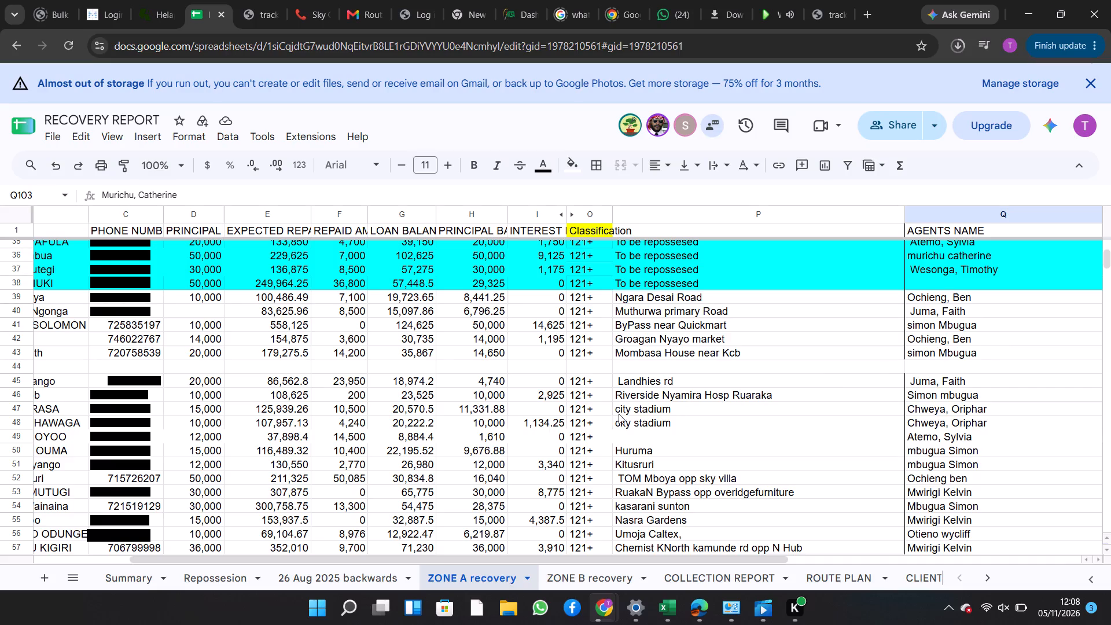
drag(465, 561, 315, 576)
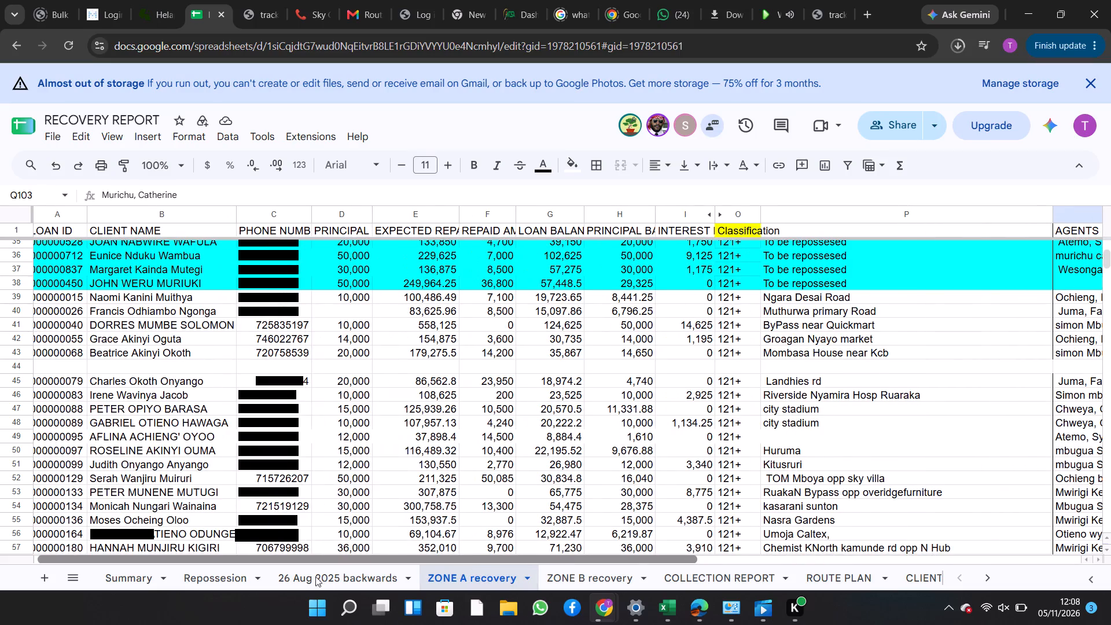
drag(315, 576, 300, 576)
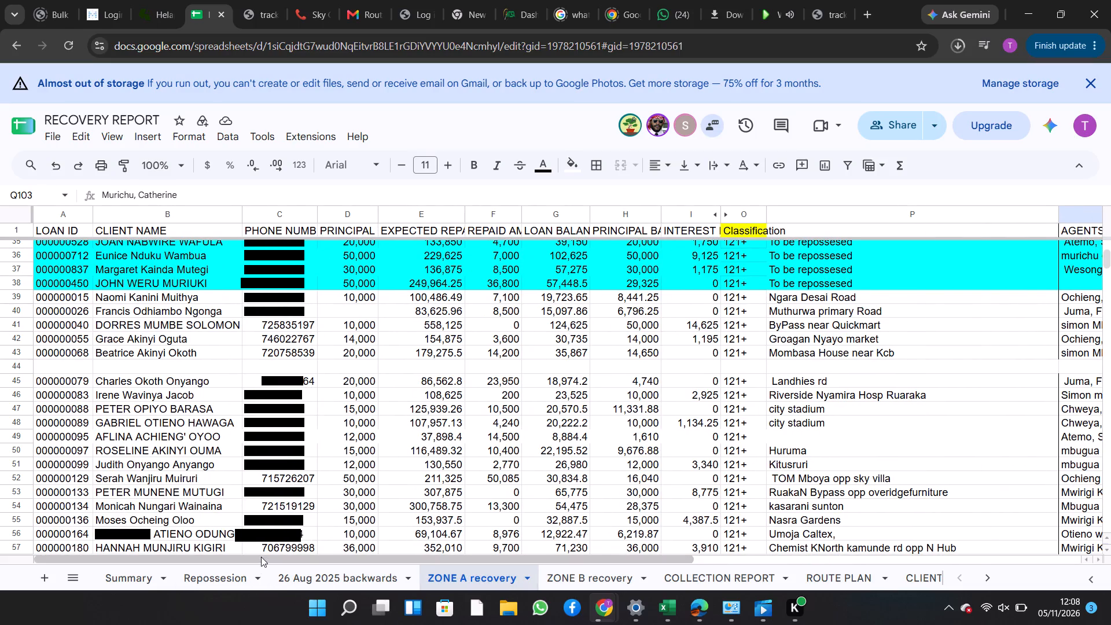
drag(261, 557, 477, 562)
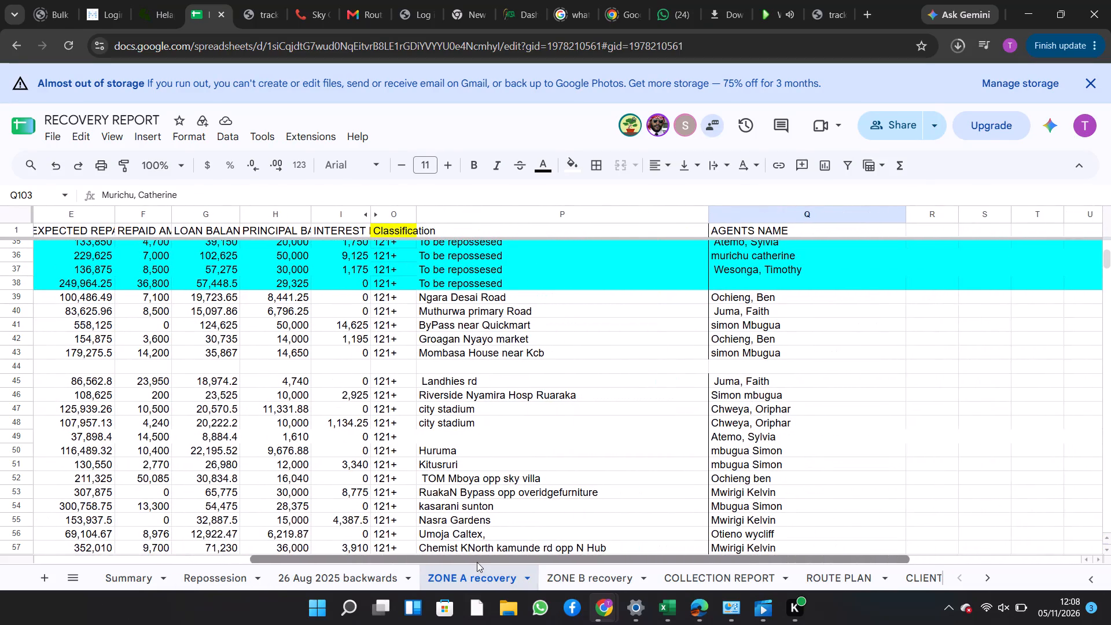
drag(477, 562, 473, 564)
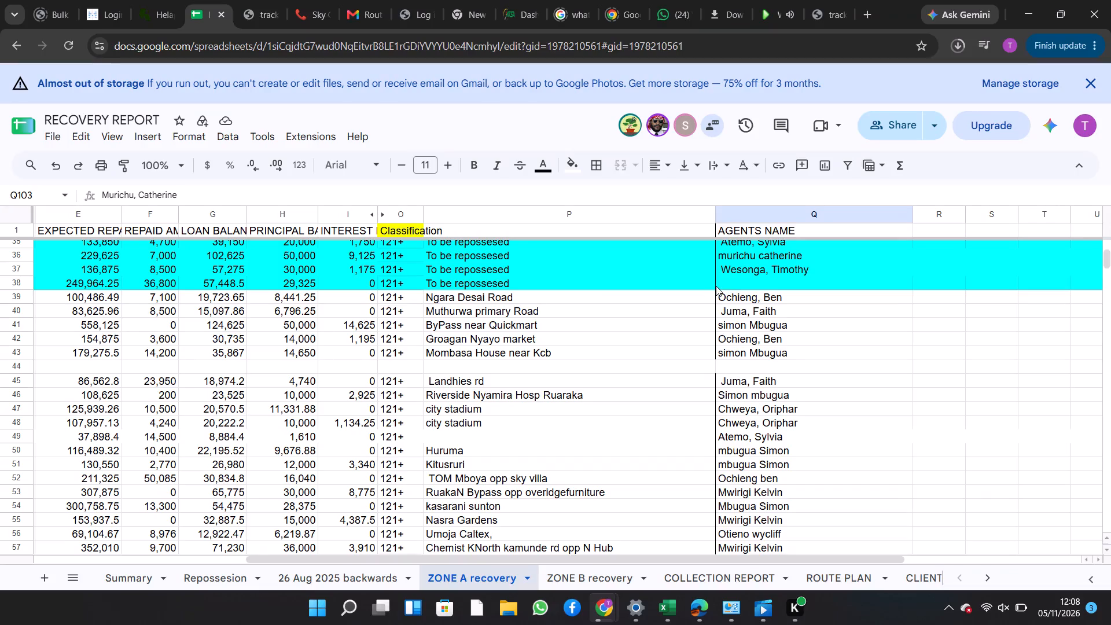
Copy the client name from cell B38 of the ZONE A recovery sheet and search the Helaplus client list for it.
double_click(735, 282)
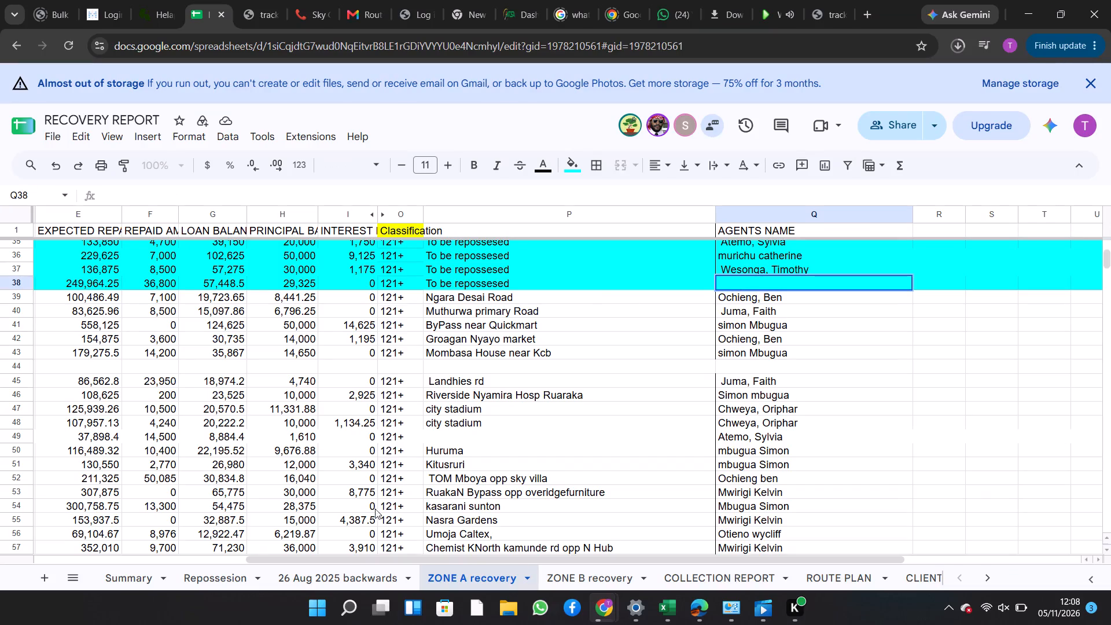
drag(344, 560, 143, 557)
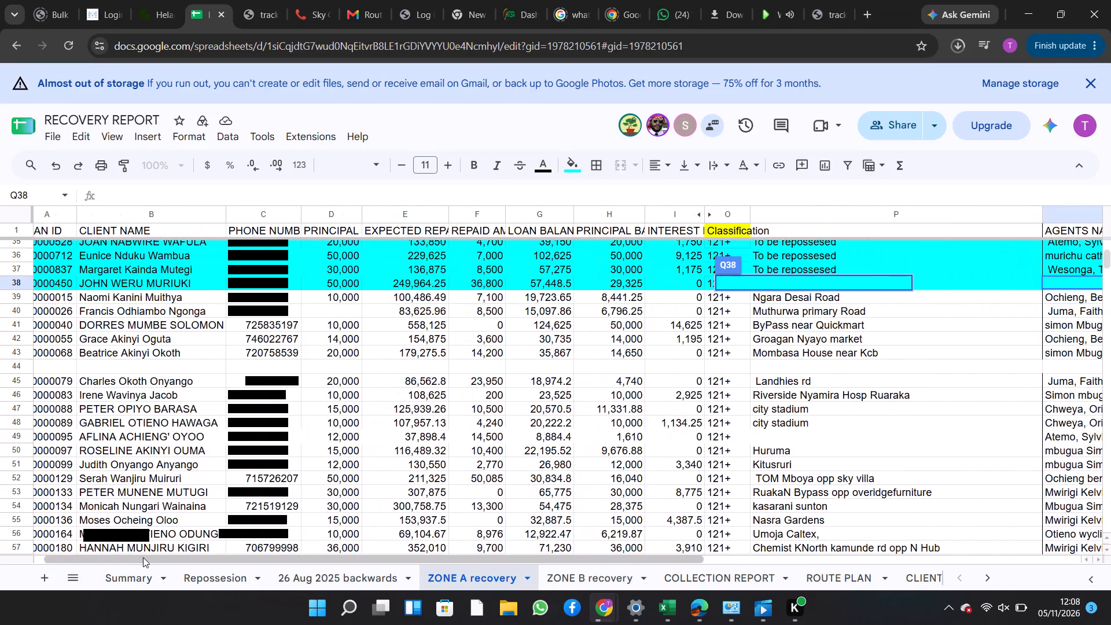
double_click(194, 282)
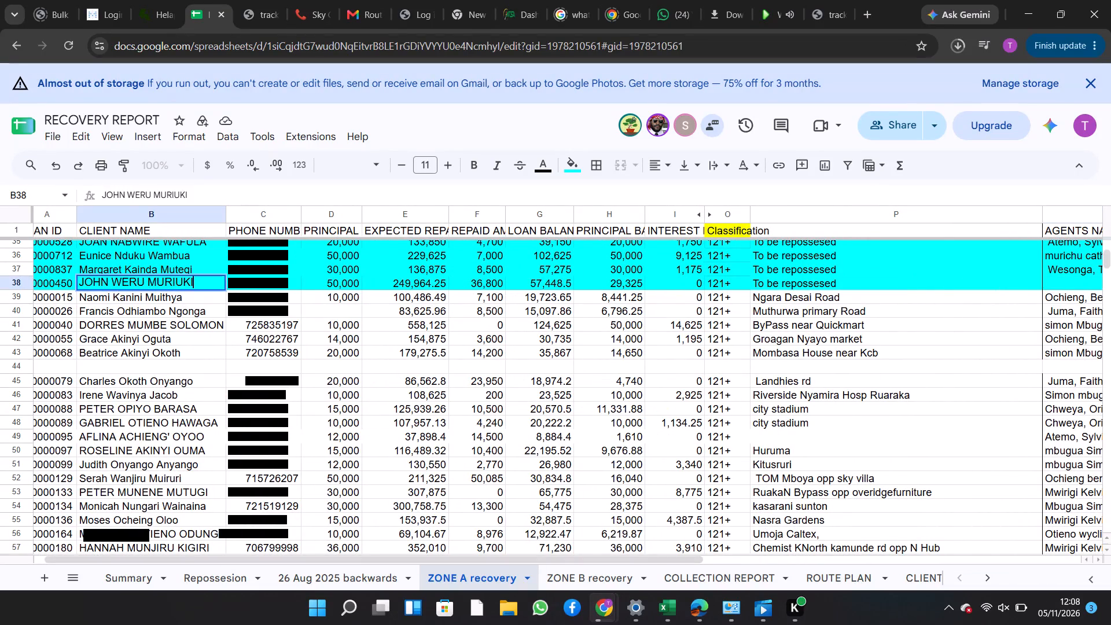
drag(194, 282, 77, 281)
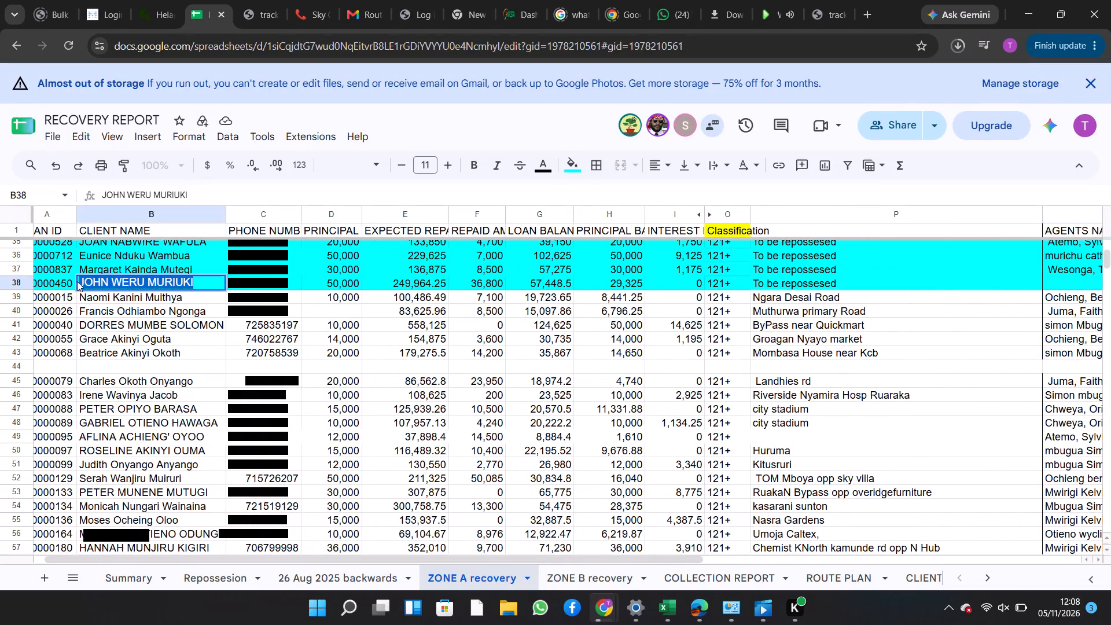
drag(77, 281, 76, 281)
key(ctrl+c)
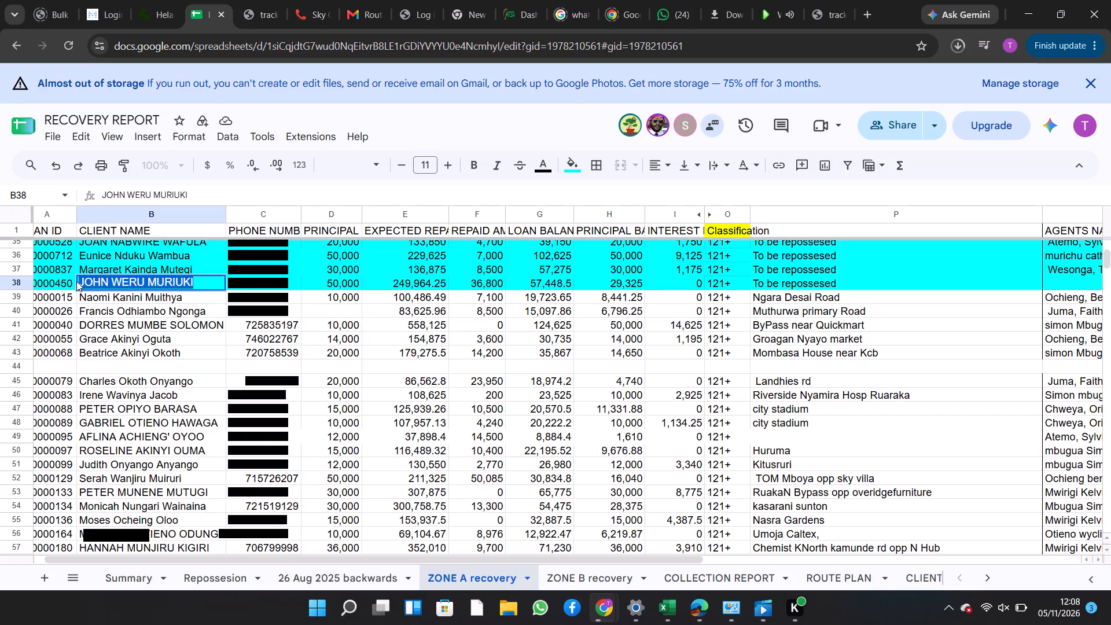
click(167, 17)
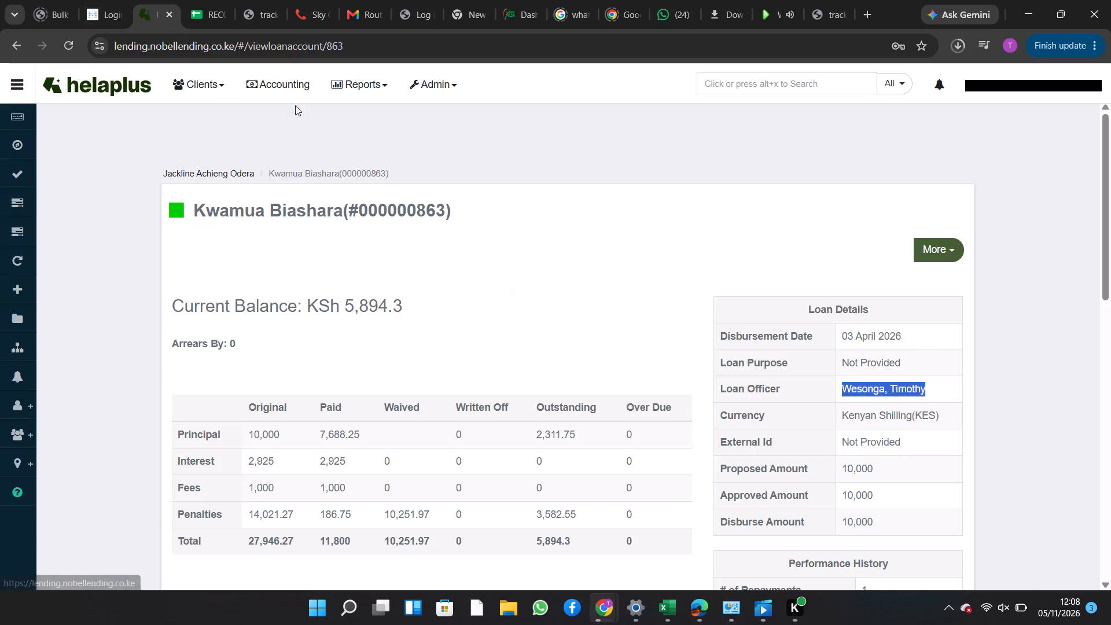
click(225, 88)
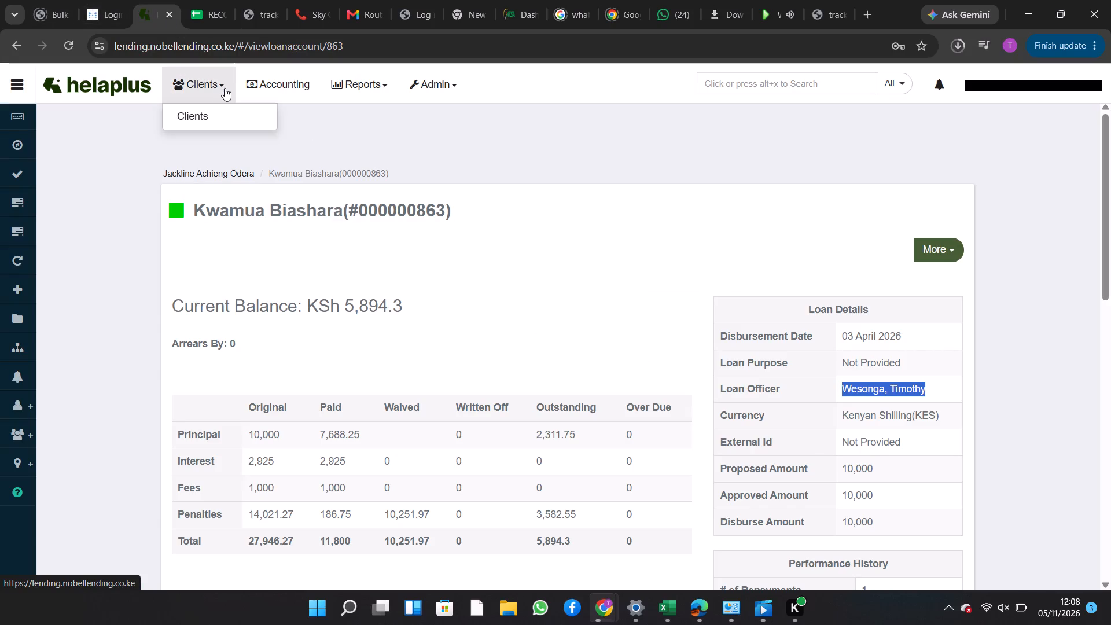
click(225, 88)
click(212, 111)
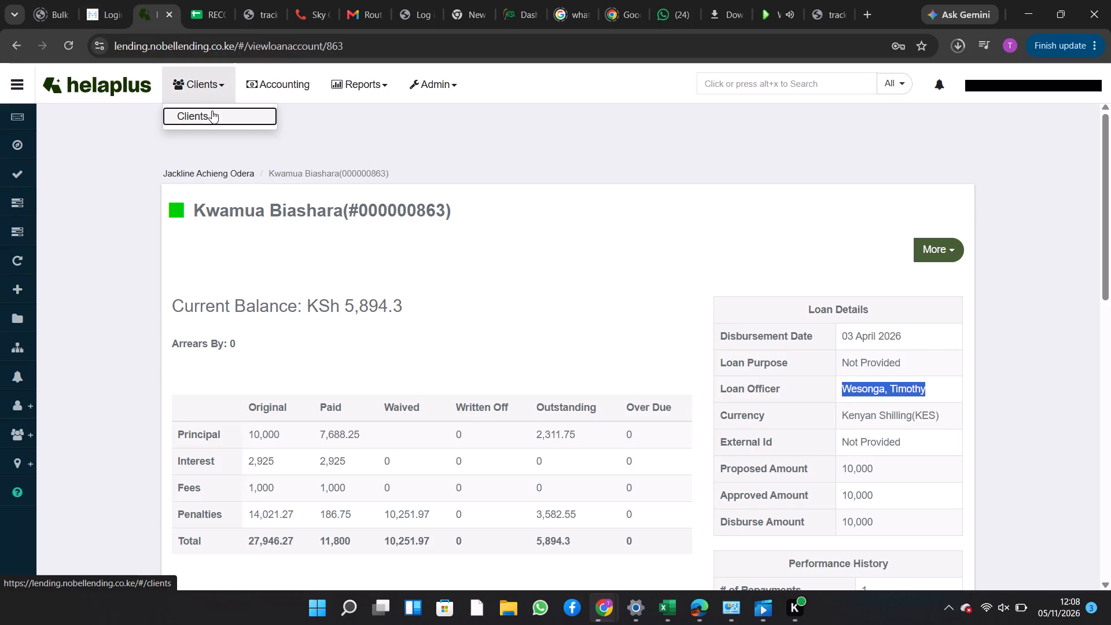
click(393, 245)
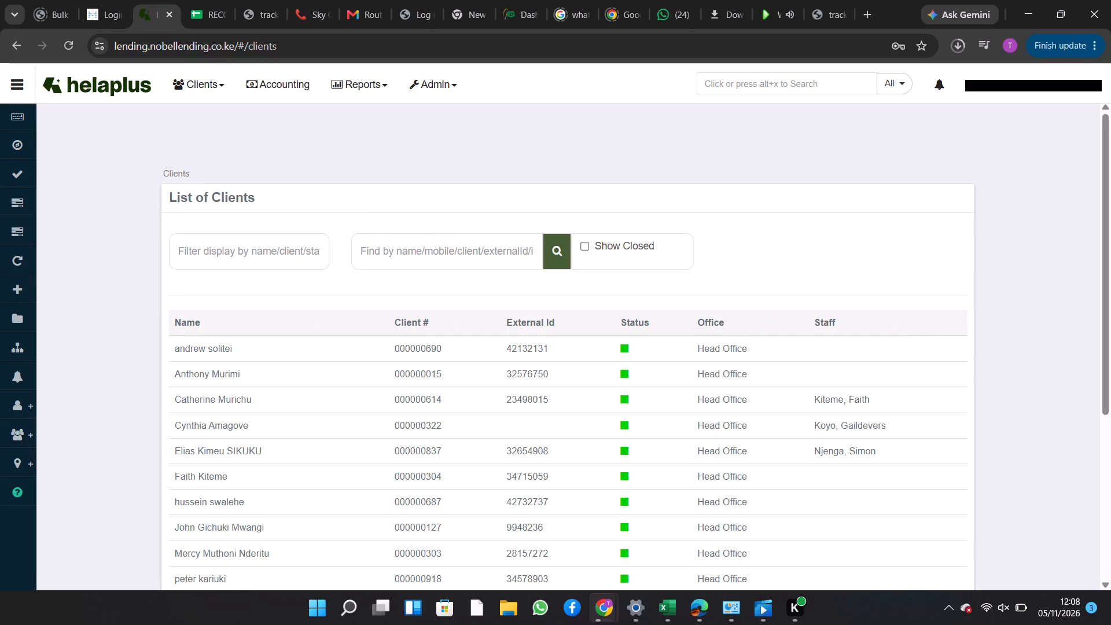
key(ctrl+v)
click(553, 250)
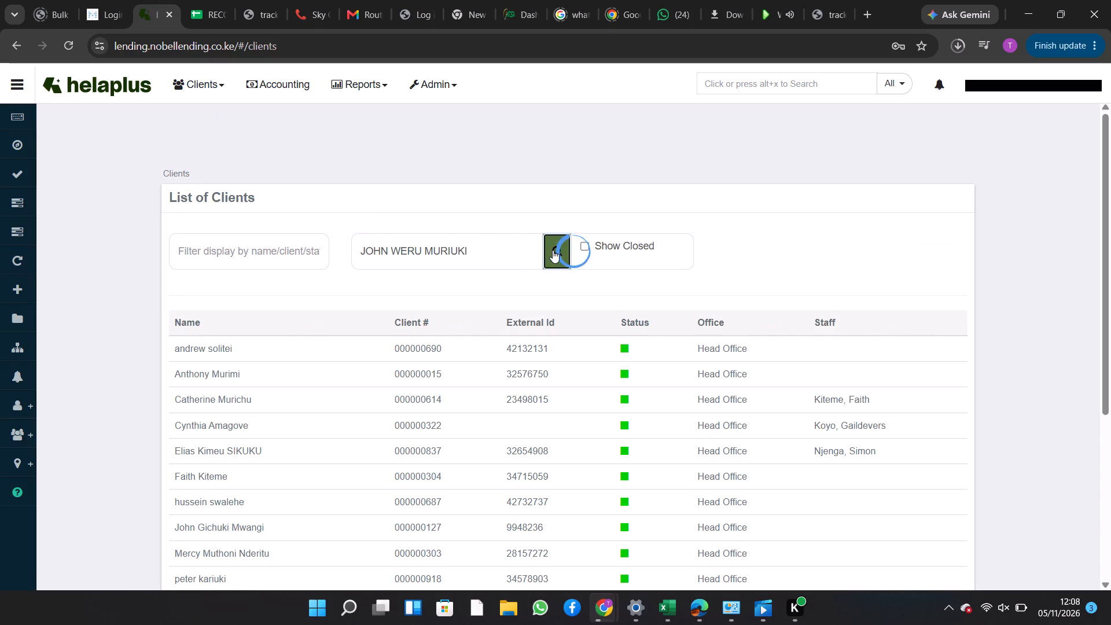
Open that client's Kwamua Biashara Plus loan in Helaplus and copy its loan officer into AGENTS NAME cell Q38 of the recovery sheet.
double_click(281, 350)
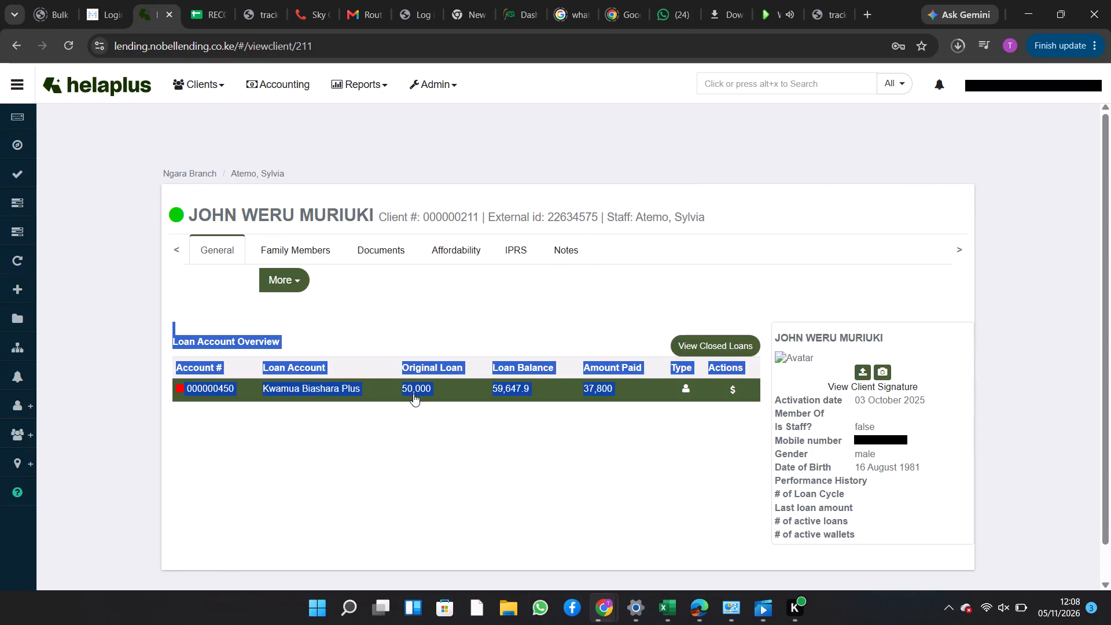
double_click(413, 394)
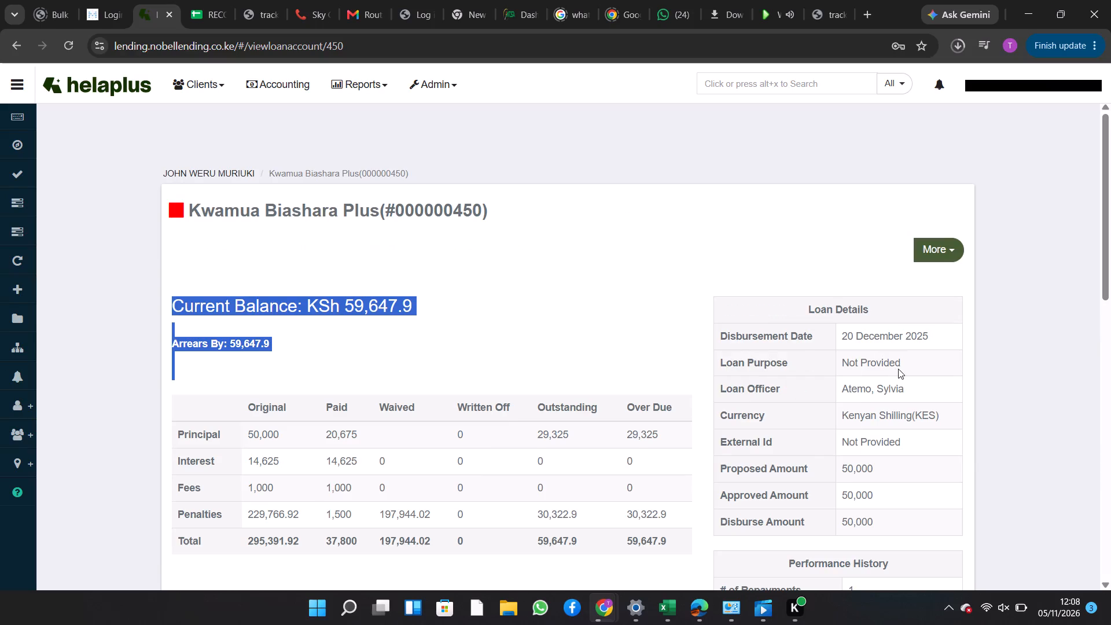
double_click(905, 383)
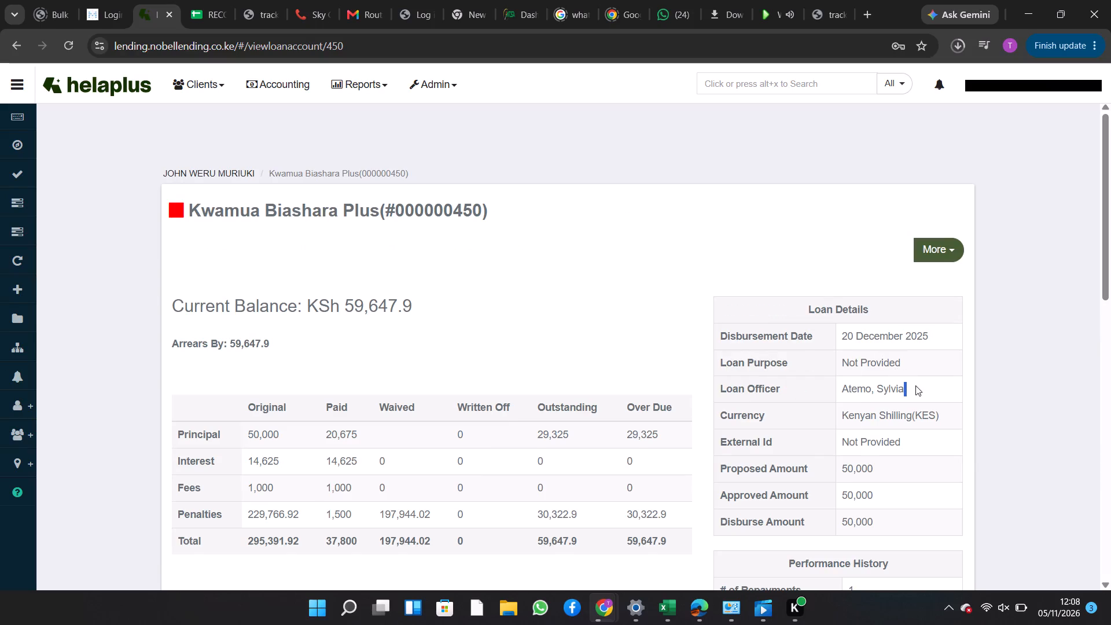
click(915, 385)
drag(904, 389, 806, 391)
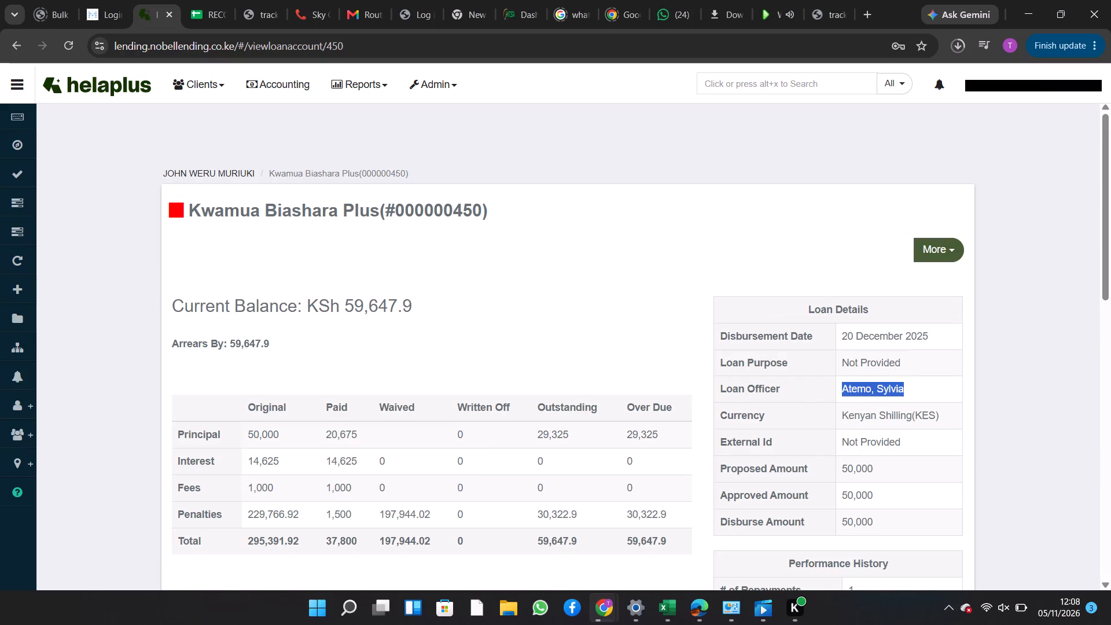
key(ctrl+c)
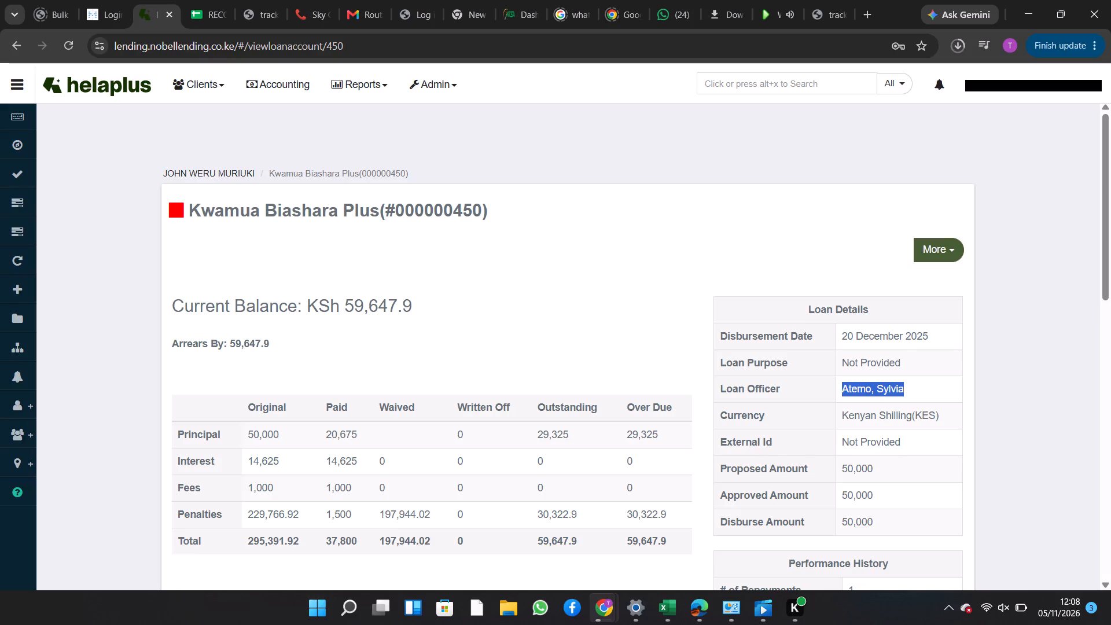
click(215, 12)
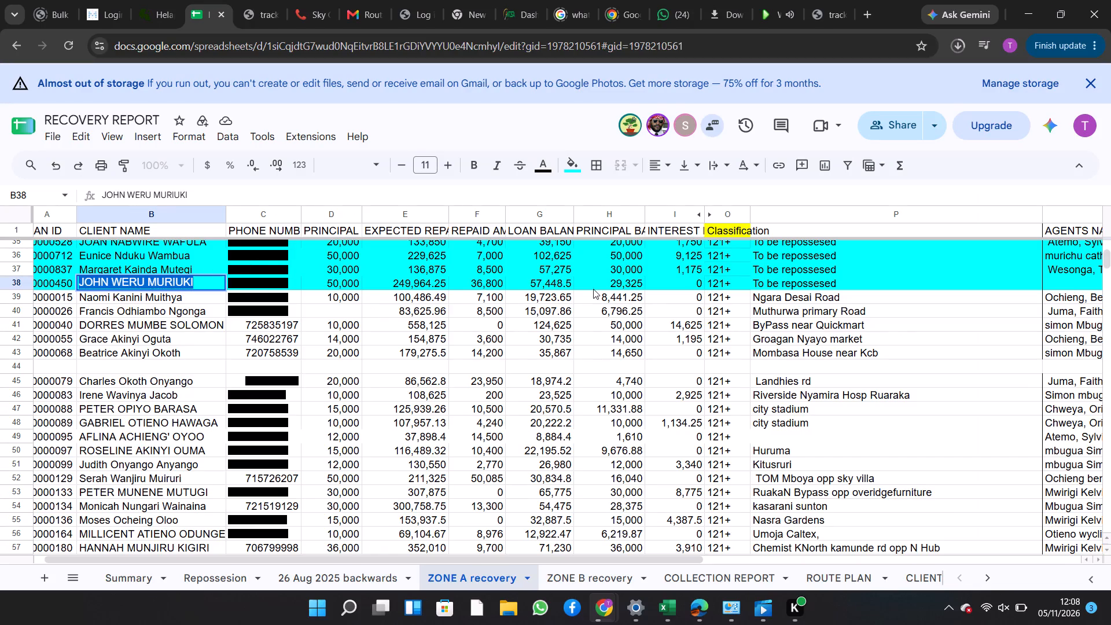
click(1069, 284)
key(ctrl+v)
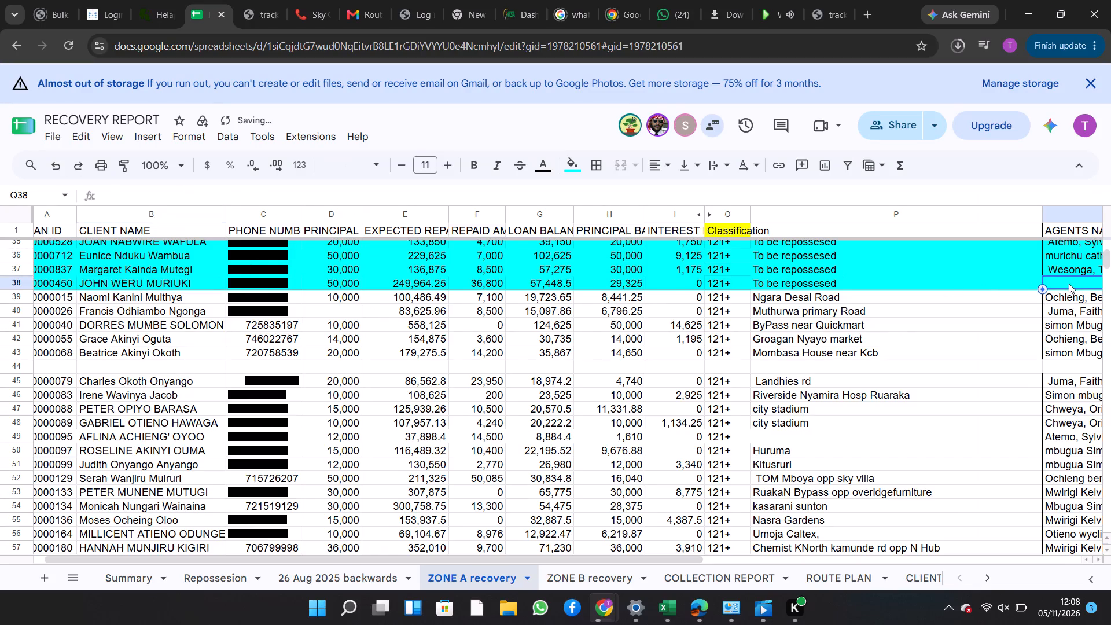
key(Return)
key(Return)
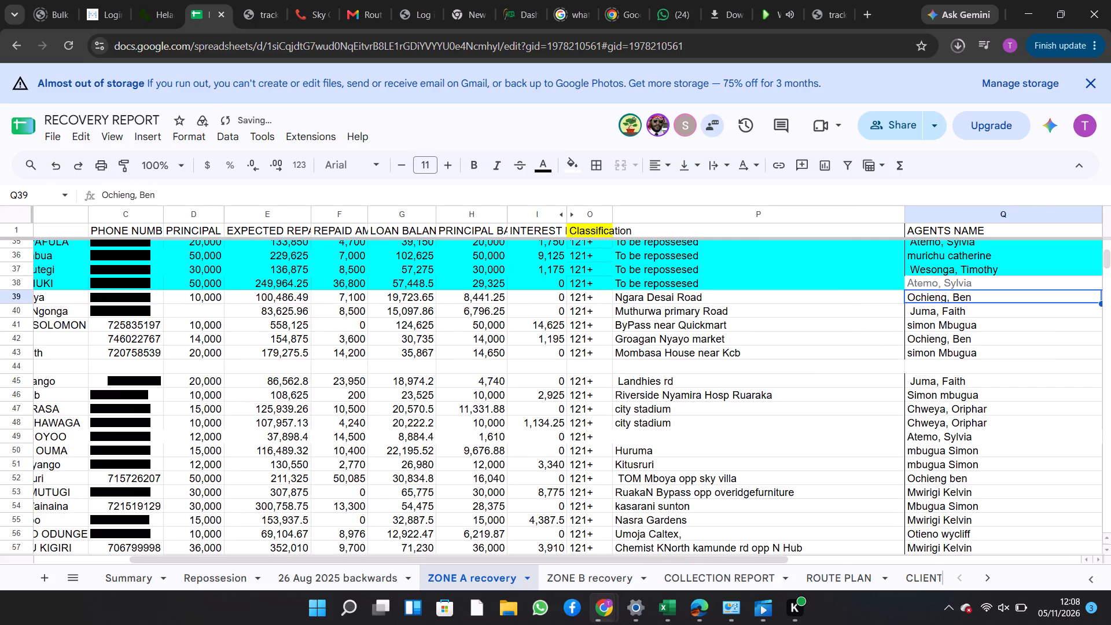
Change the final letter of the client name in cell B31 to a capital E.
click(1105, 257)
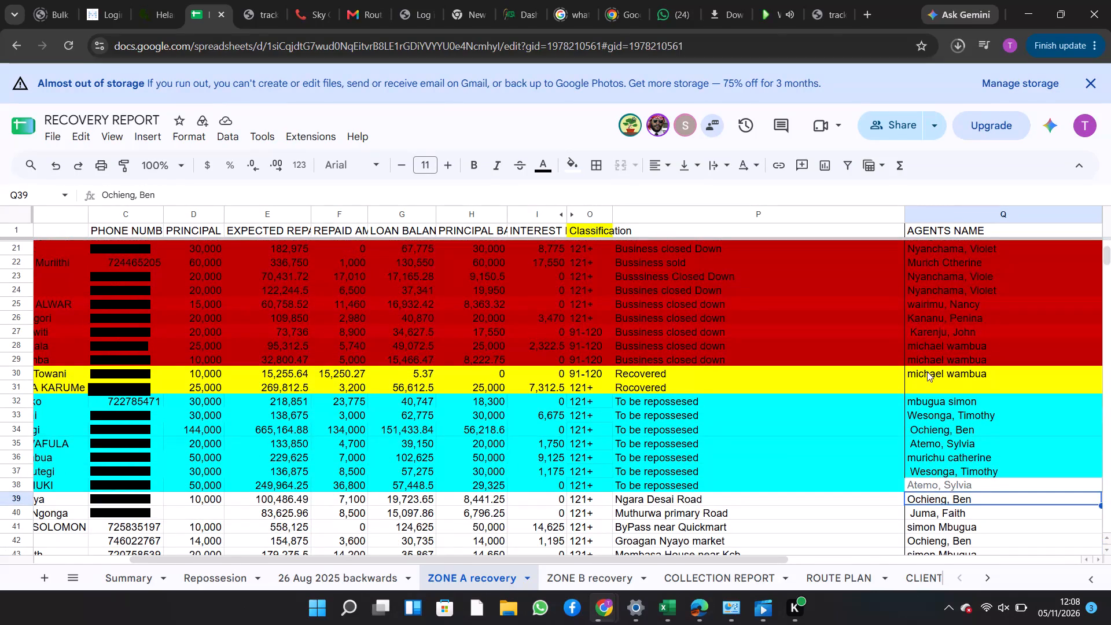
double_click(924, 385)
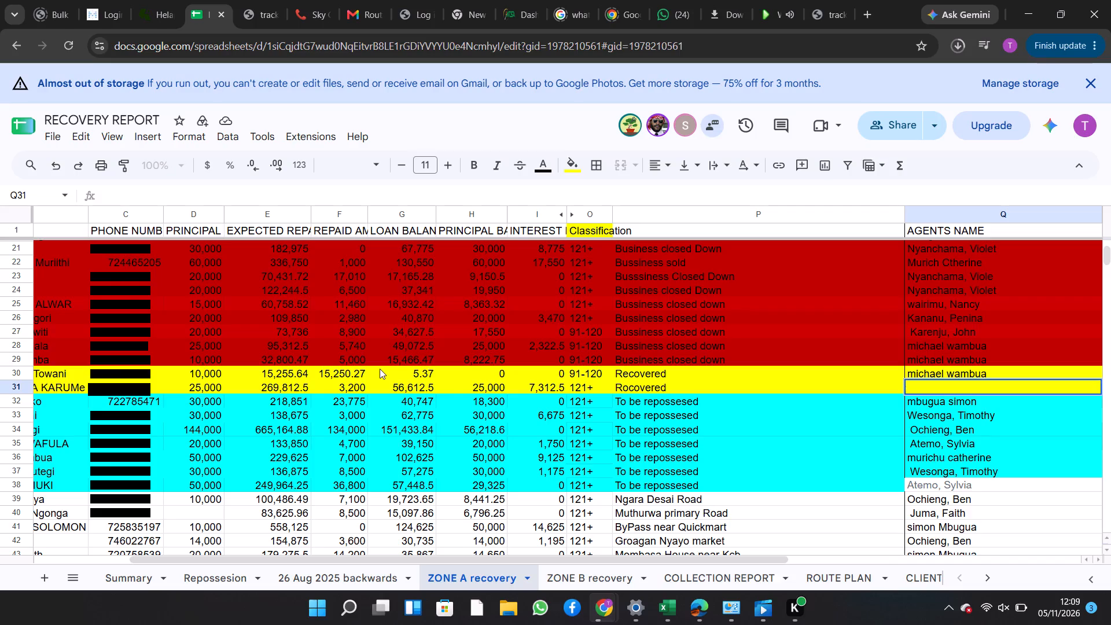
double_click(68, 391)
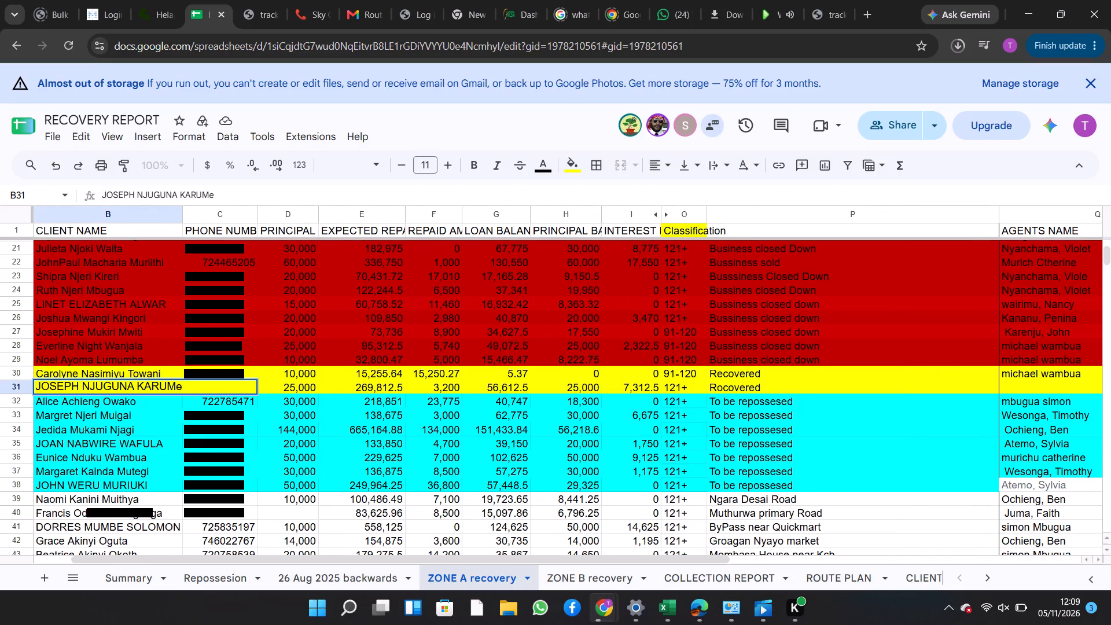
key(BackSpace)
key(e)
Copy the client name from cell B31 of the ZONE A recovery sheet and search the Helaplus client list for it.
drag(183, 384, 171, 384)
drag(171, 384, 36, 381)
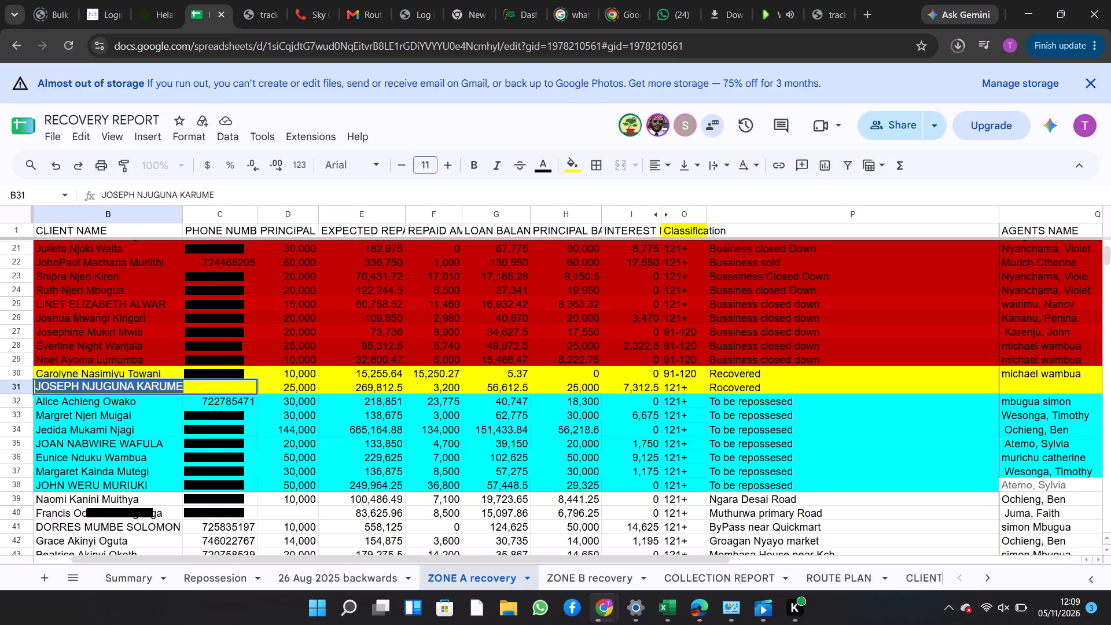
key(ctrl+c)
click(155, 15)
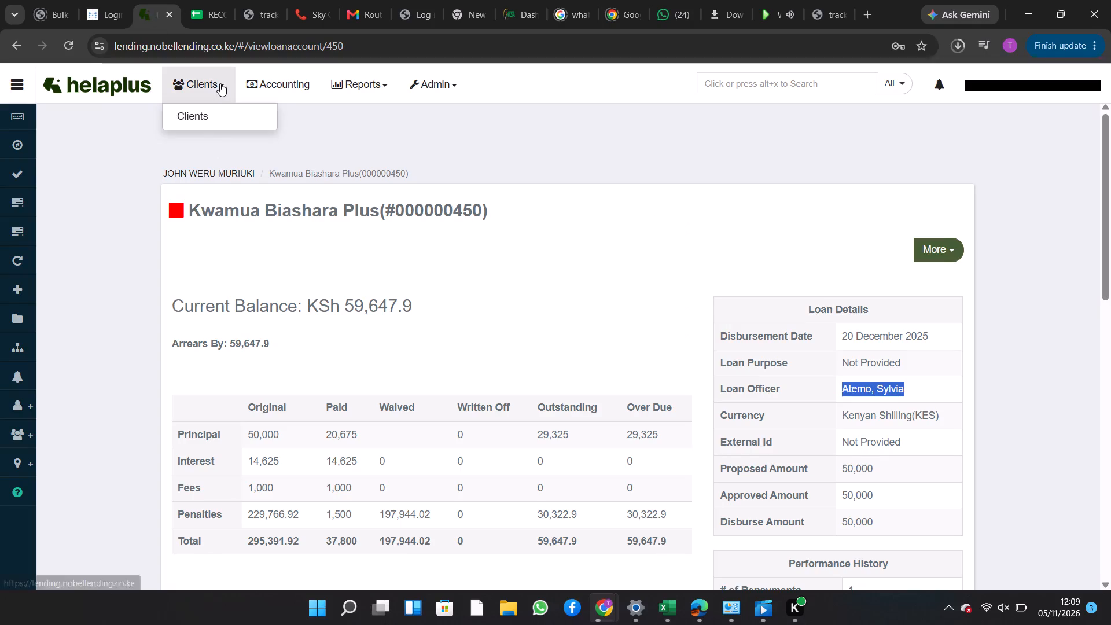
click(219, 116)
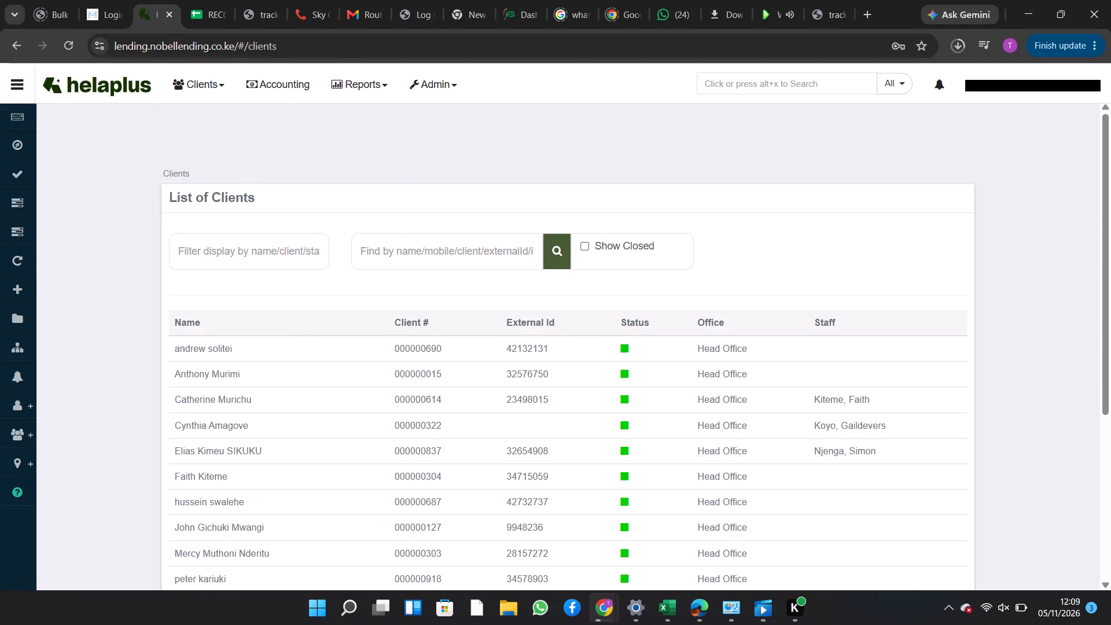
click(382, 241)
key(ctrl+v)
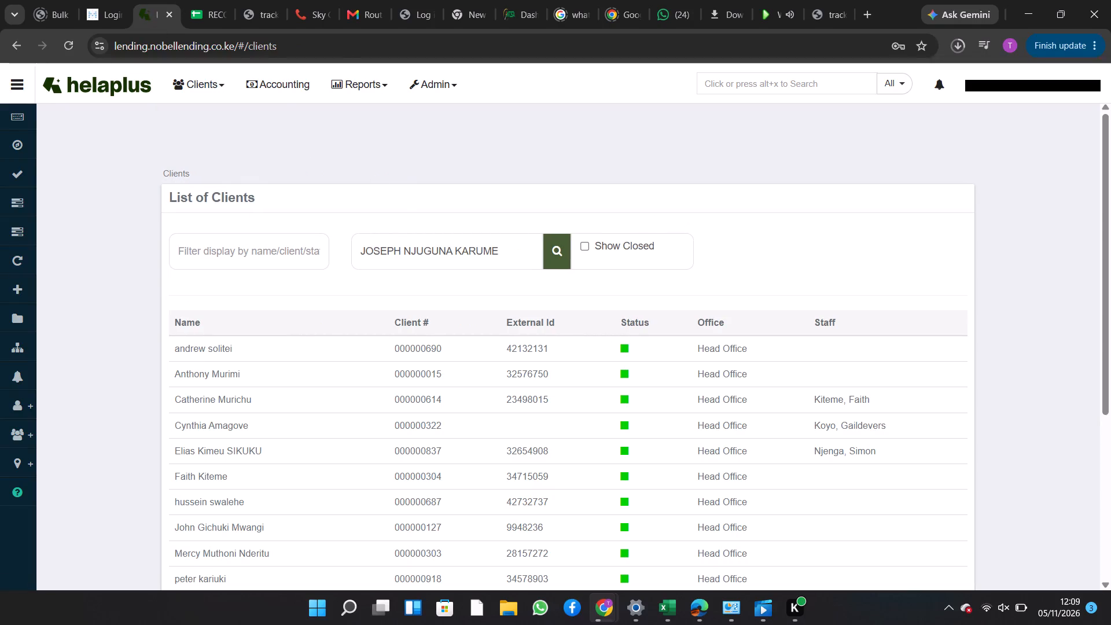
click(554, 251)
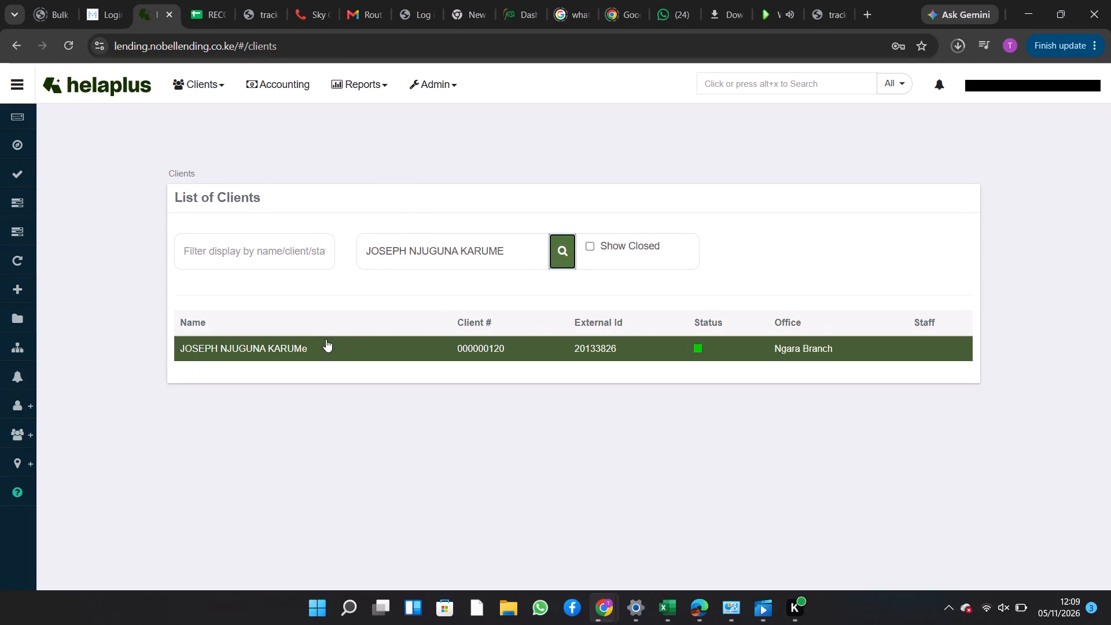
Open that client's Kwamua Biashara loan in Helaplus and copy its loan officer into AGENTS NAME cell Q31 of the recovery sheet.
click(325, 339)
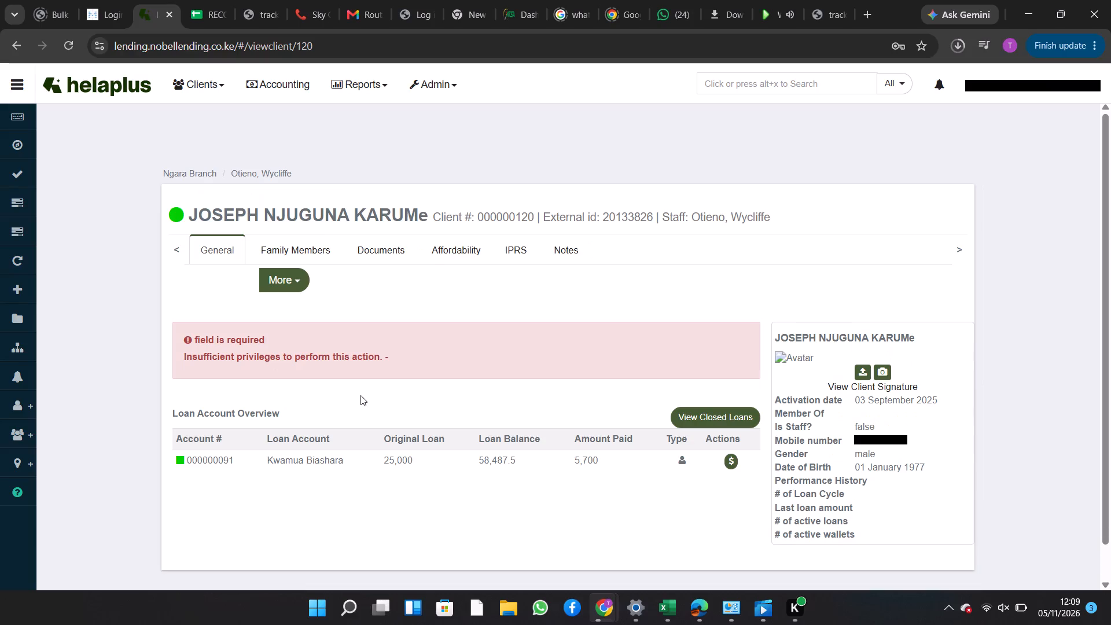
click(360, 395)
click(340, 465)
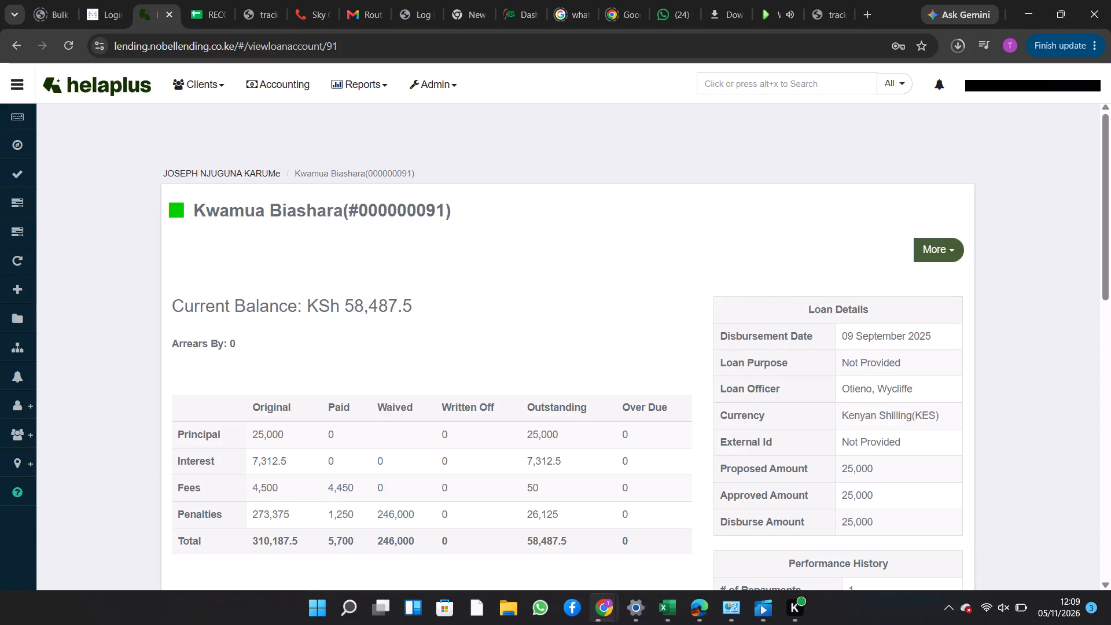
drag(913, 388, 840, 394)
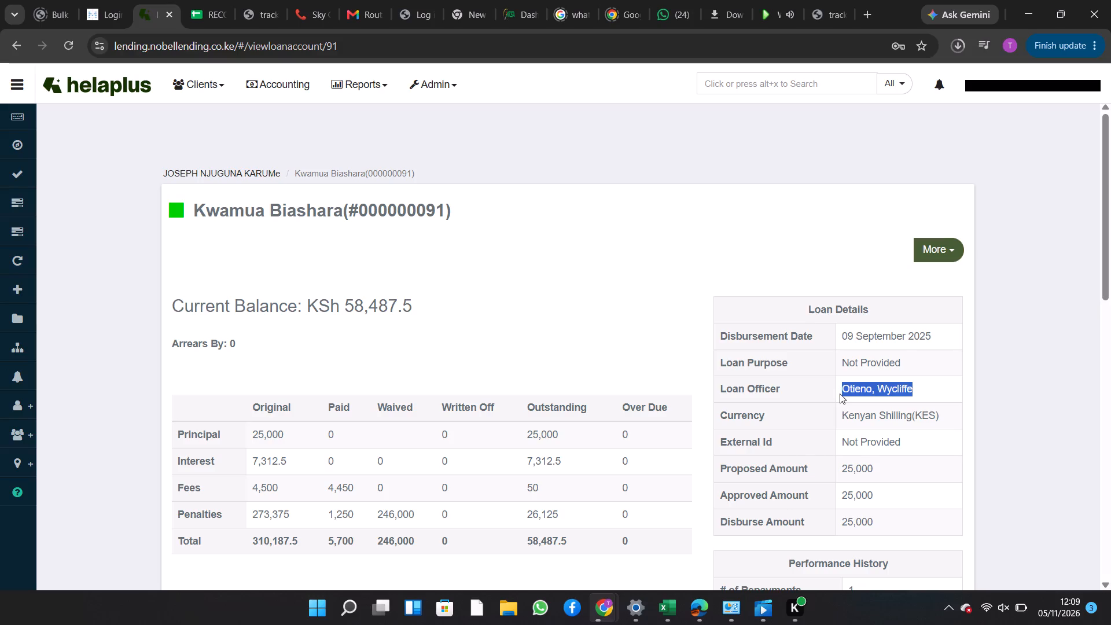
key(ctrl+c)
click(201, 14)
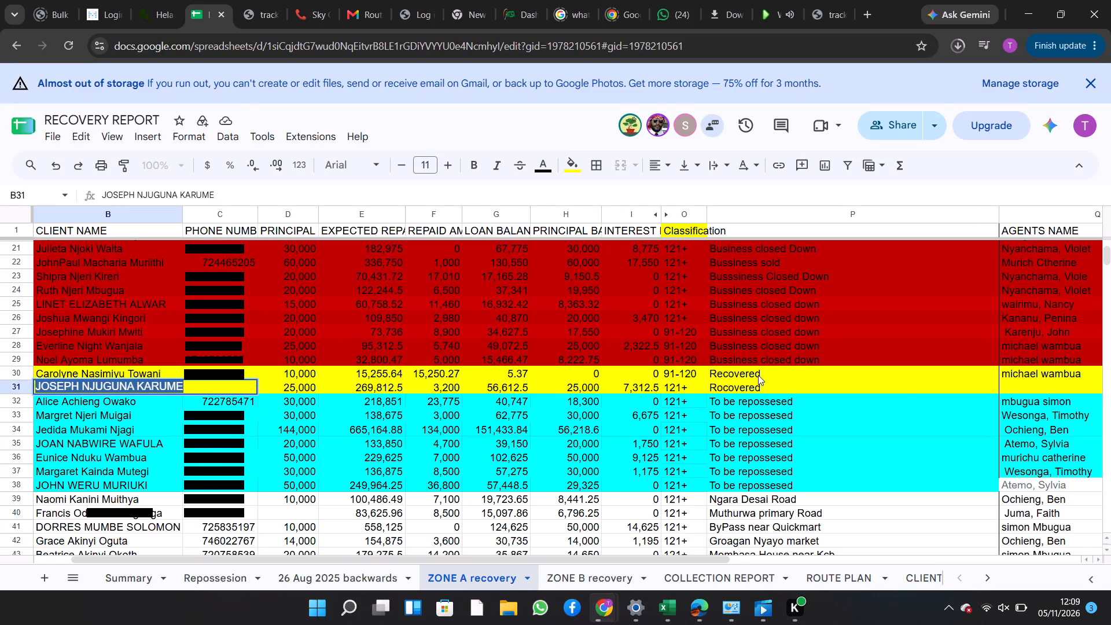
double_click(1007, 384)
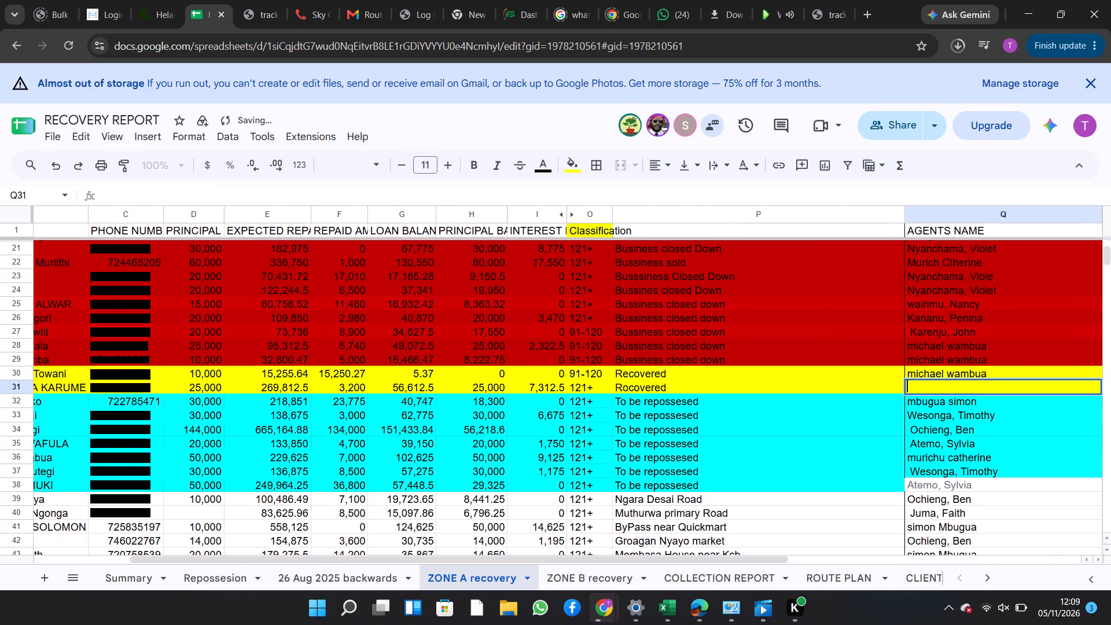
key(ctrl+v)
key(Return)
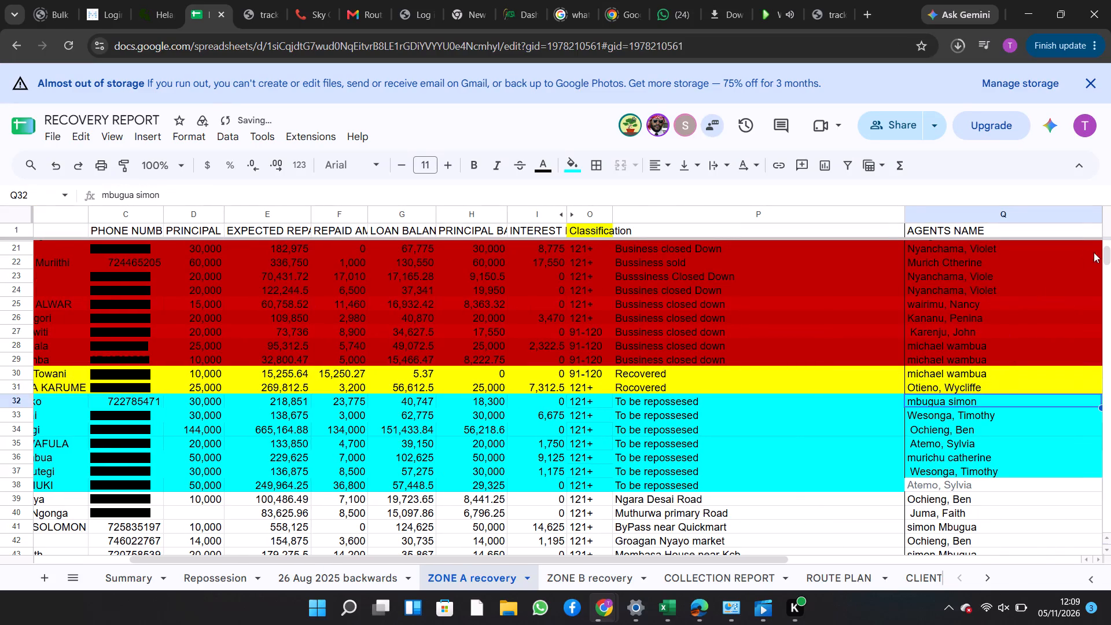
Set the text colour of the AGENTS NAME column range Q1:Q118 in the ZONE A recovery sheet to black.
drag(1108, 265, 1108, 259)
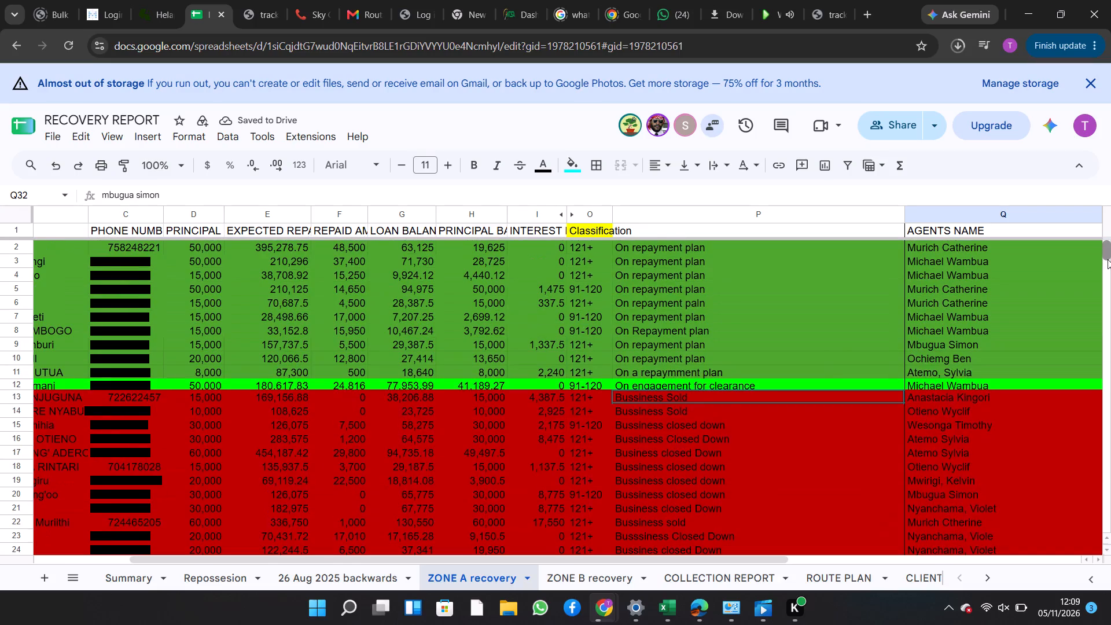
drag(1108, 259, 1106, 264)
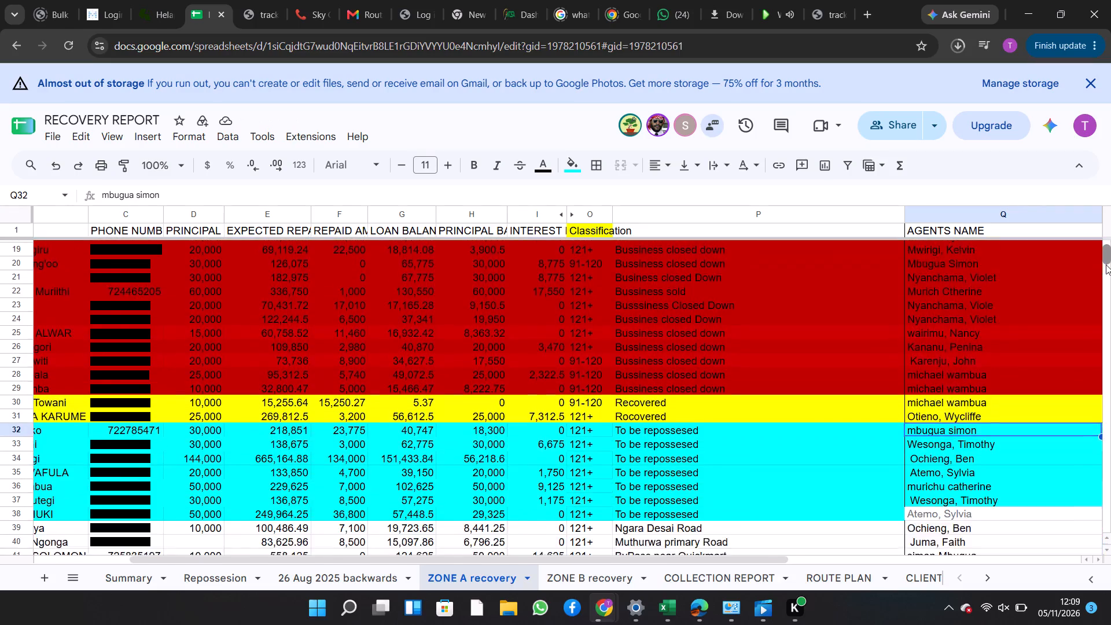
drag(1106, 264, 1110, 271)
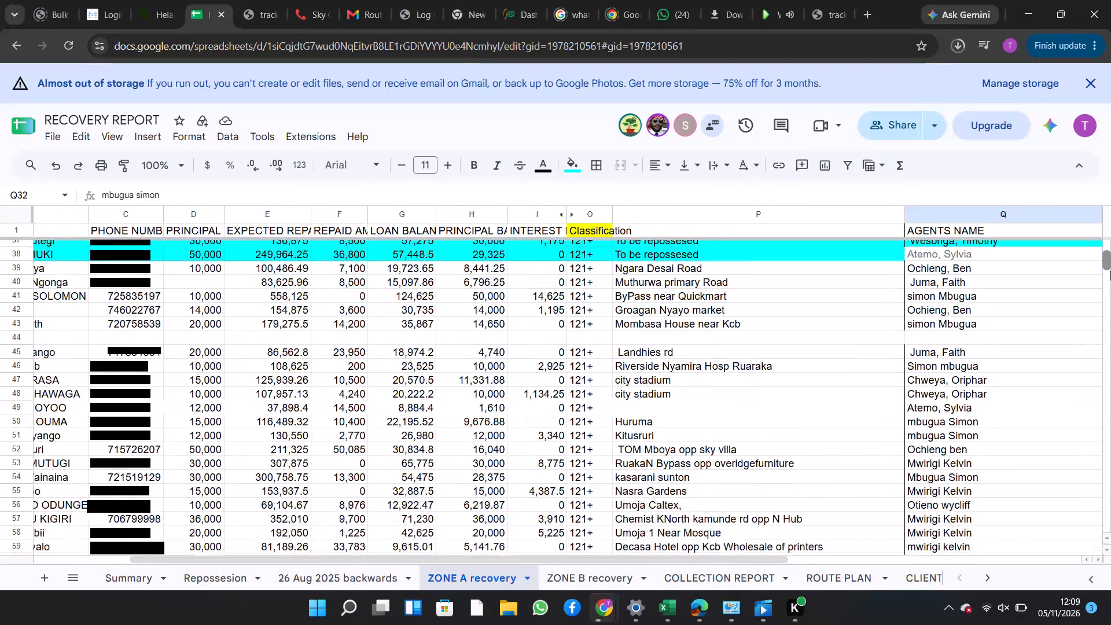
drag(1110, 271, 1110, 288)
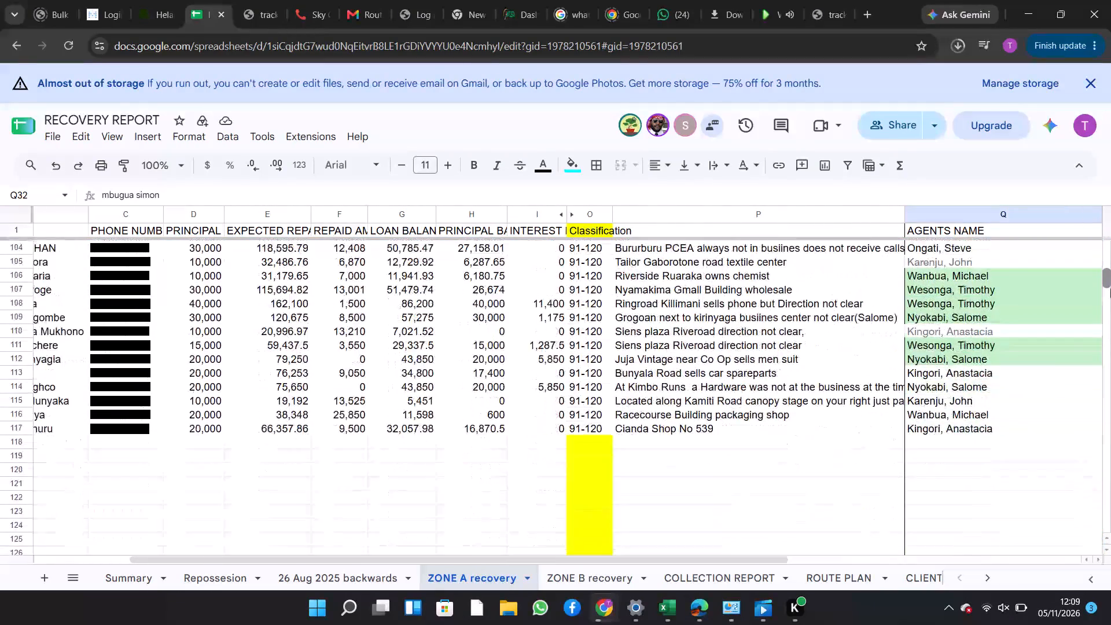
drag(1110, 288, 1108, 253)
click(939, 231)
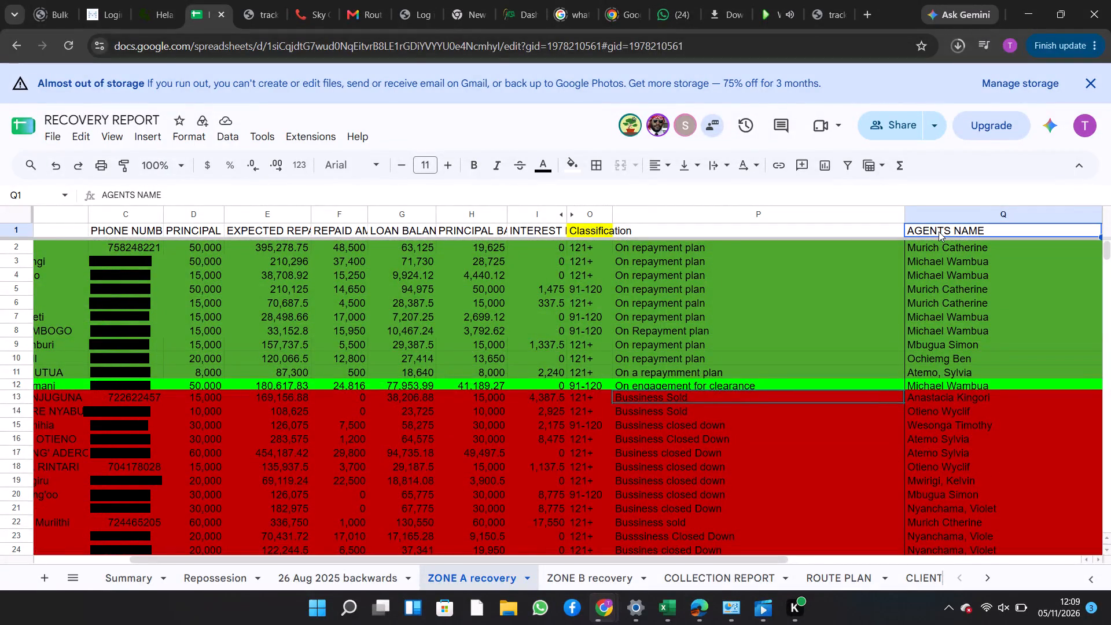
drag(929, 232, 954, 624)
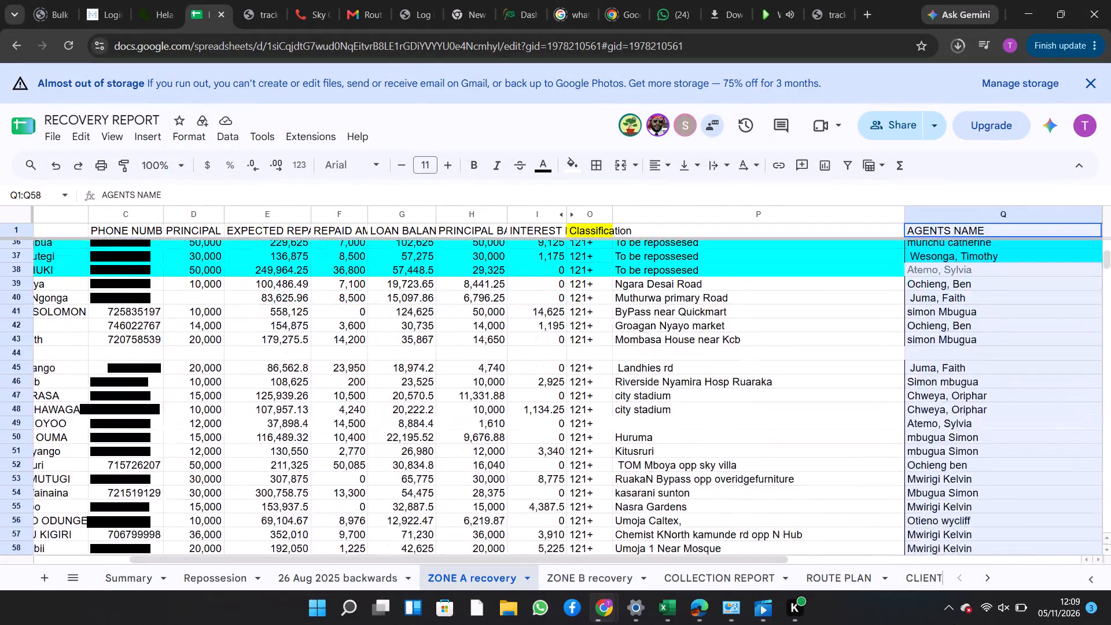
drag(954, 624, 969, 338)
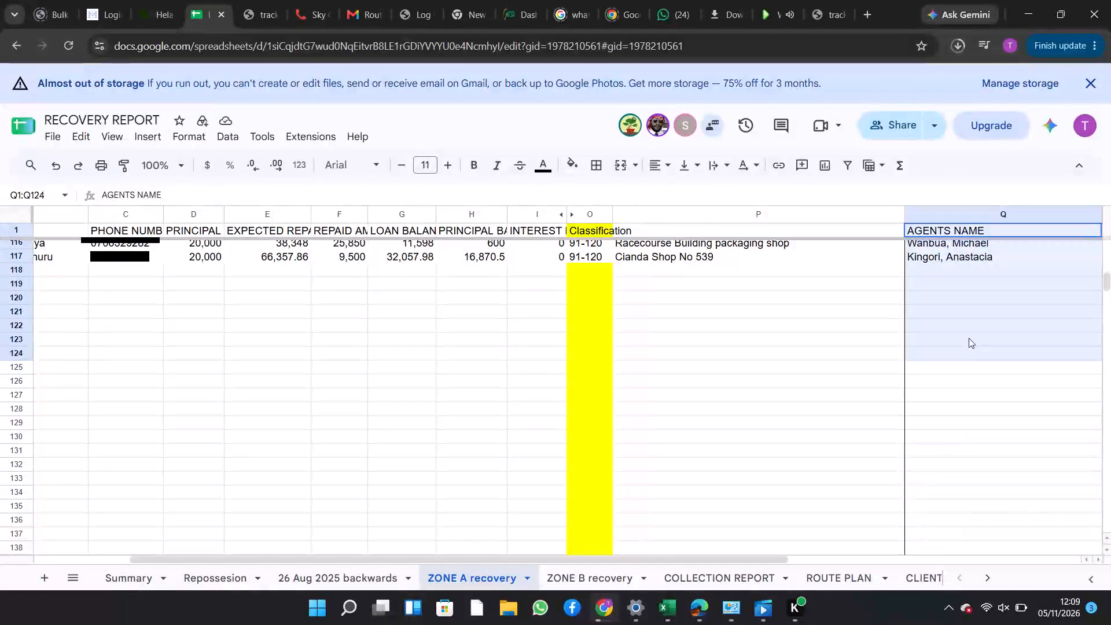
drag(969, 338, 969, 270)
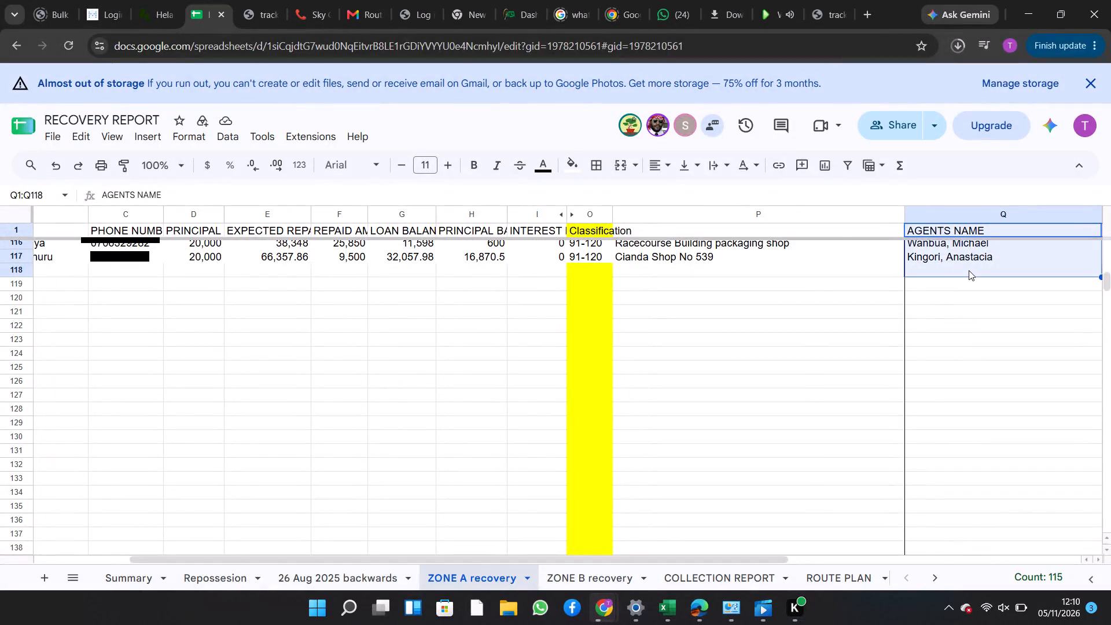
click(579, 166)
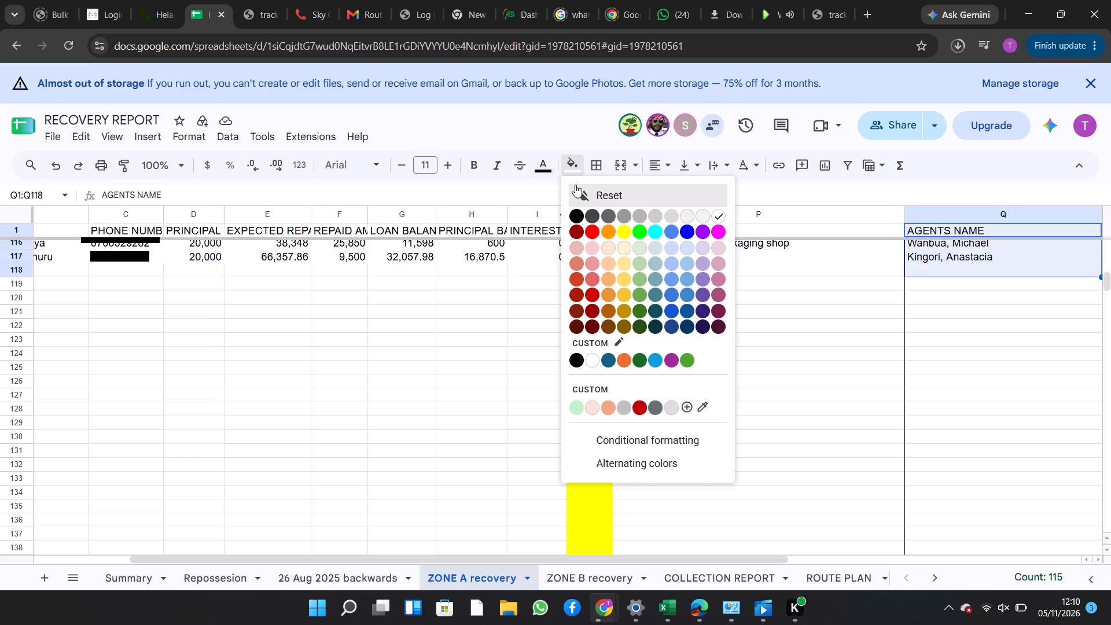
click(540, 163)
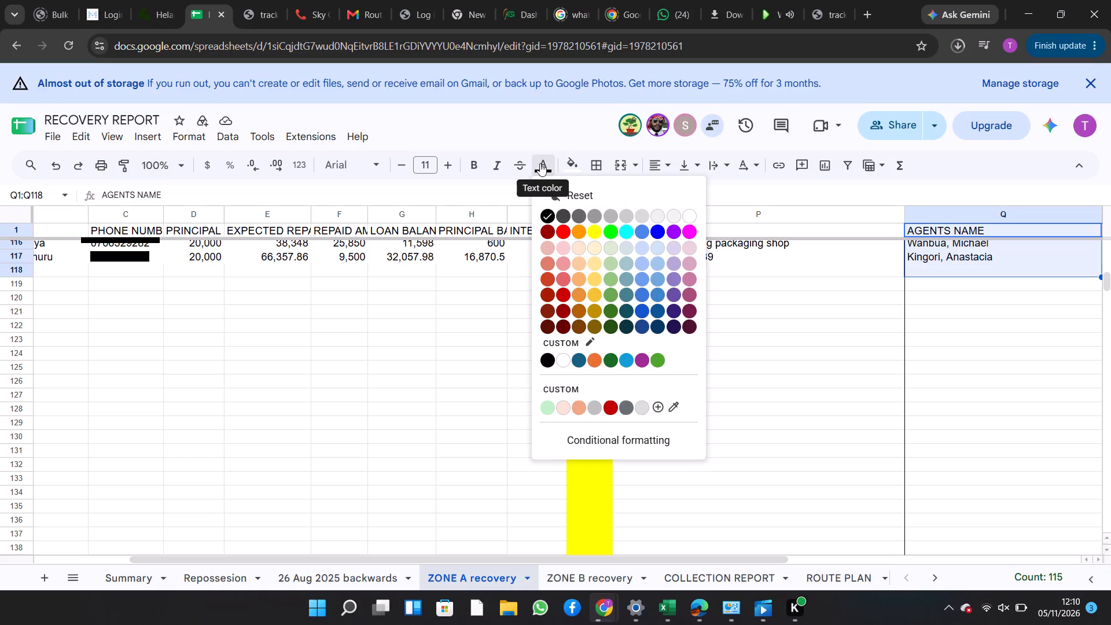
click(540, 163)
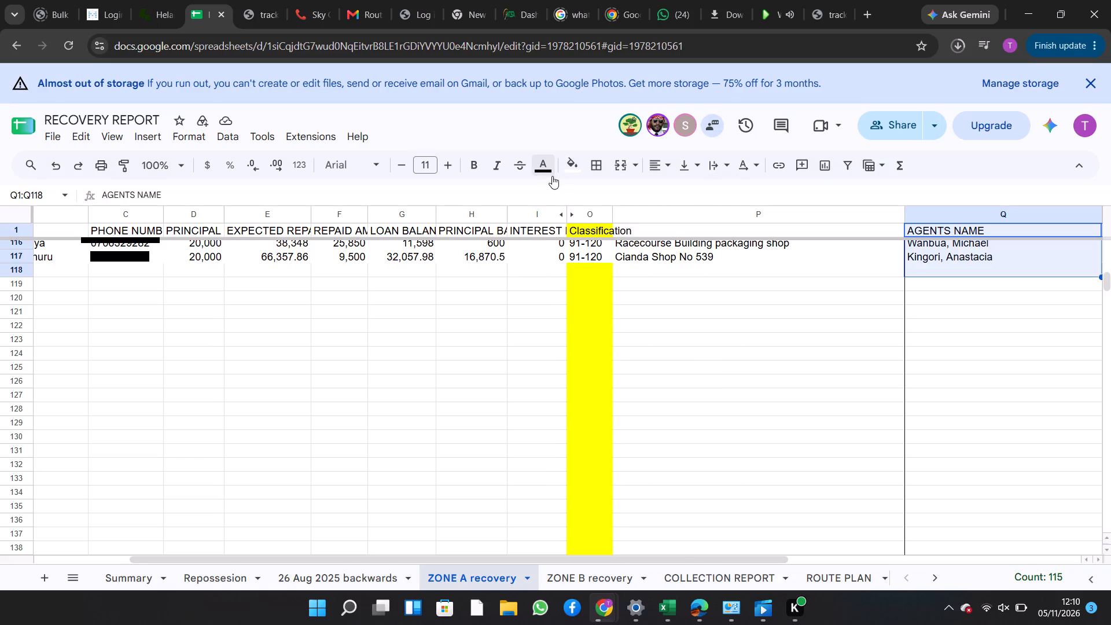
click(570, 169)
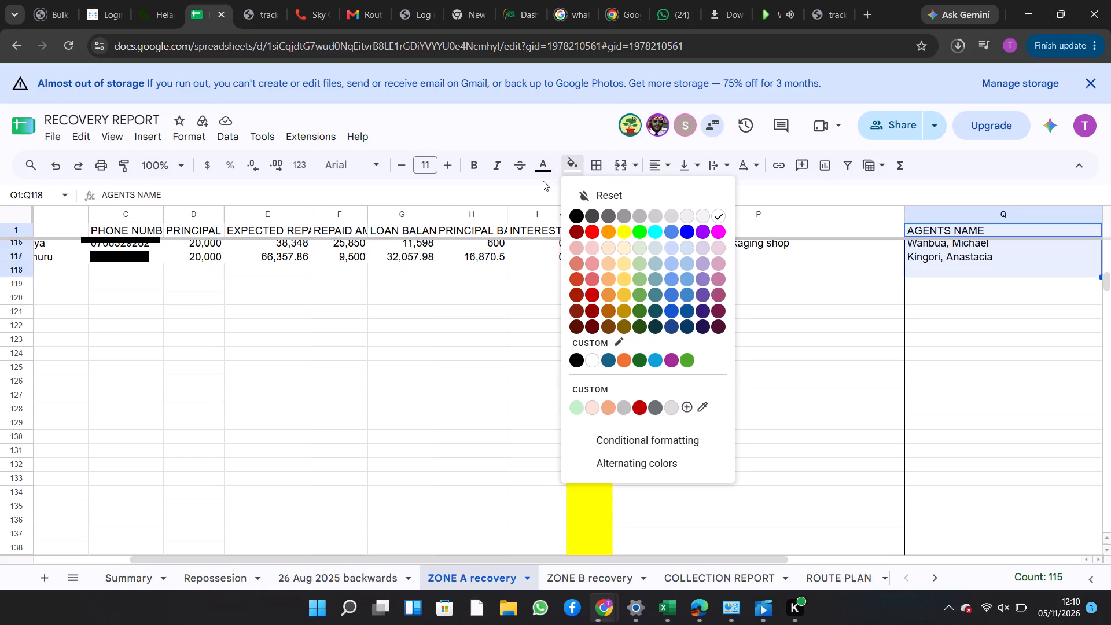
click(543, 174)
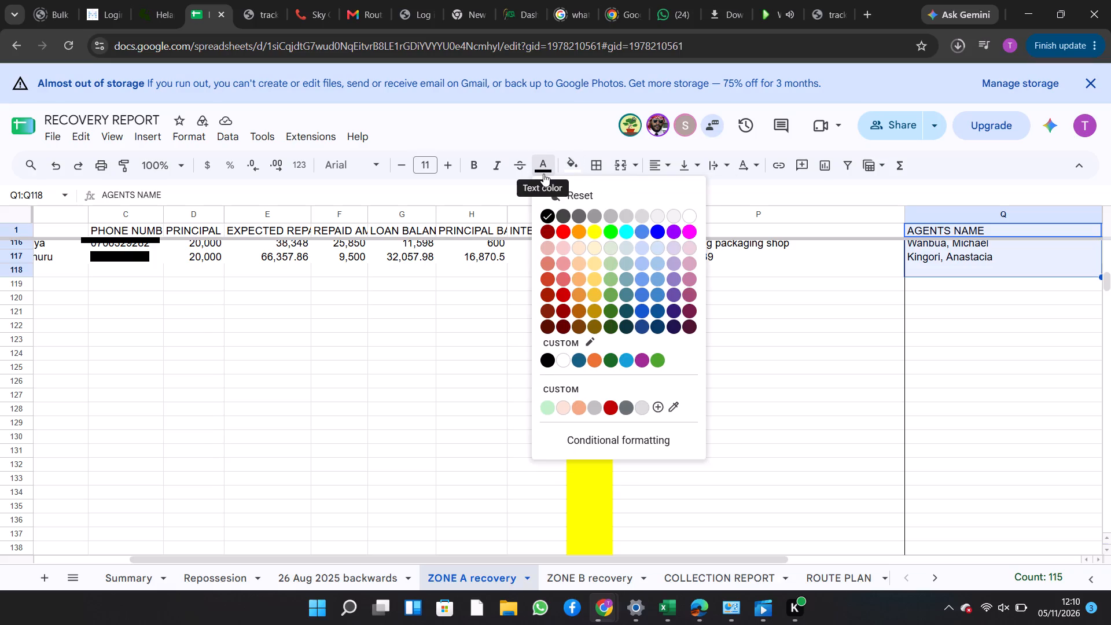
click(564, 214)
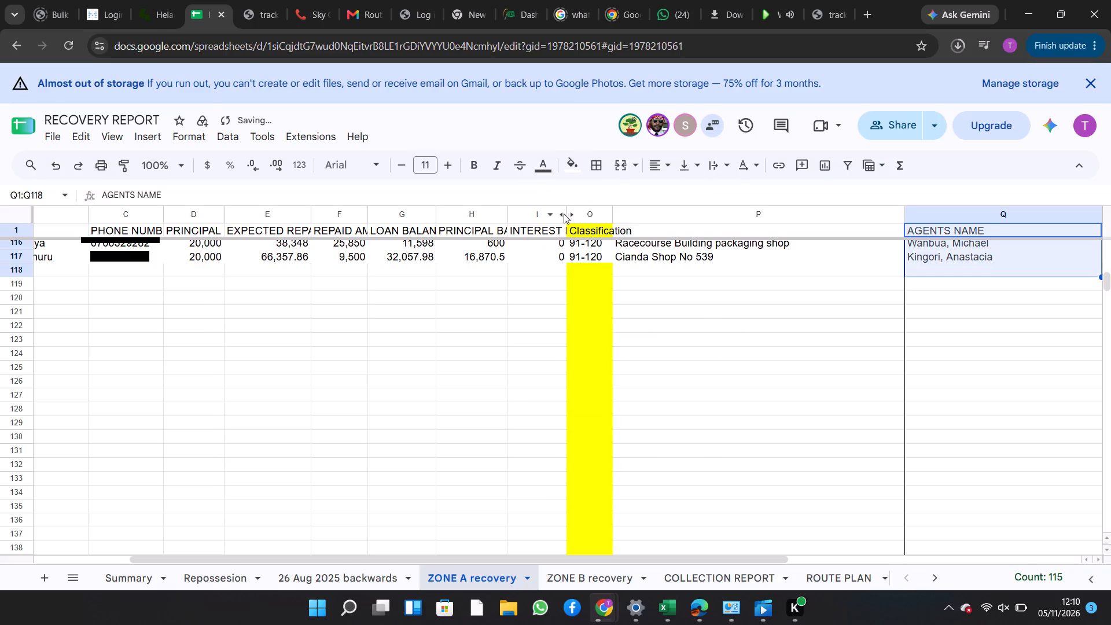
click(540, 174)
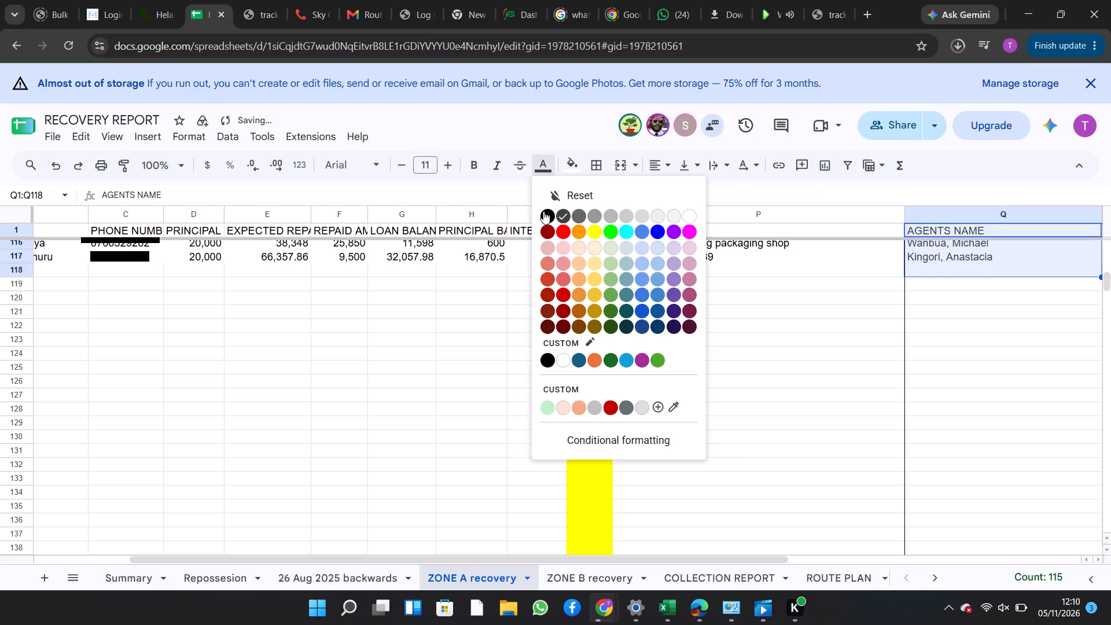
click(546, 217)
click(875, 367)
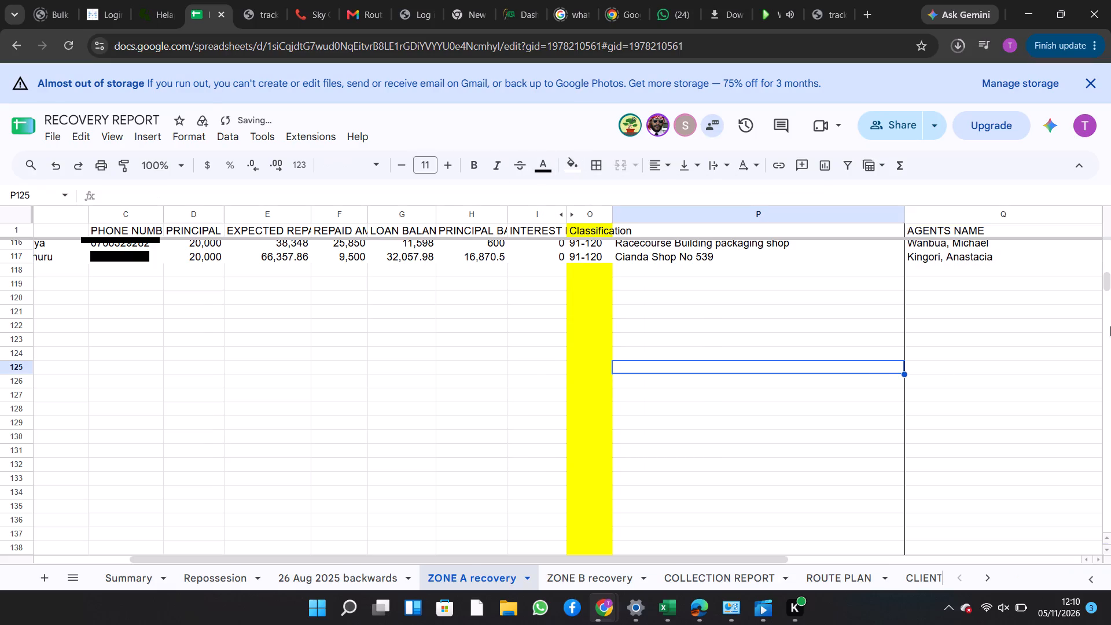
Check the AGENTS NAME column in the ZONE A recovery sheet and in the ZONE B recovery sheet for missing entries.
drag(1104, 280, 1104, 272)
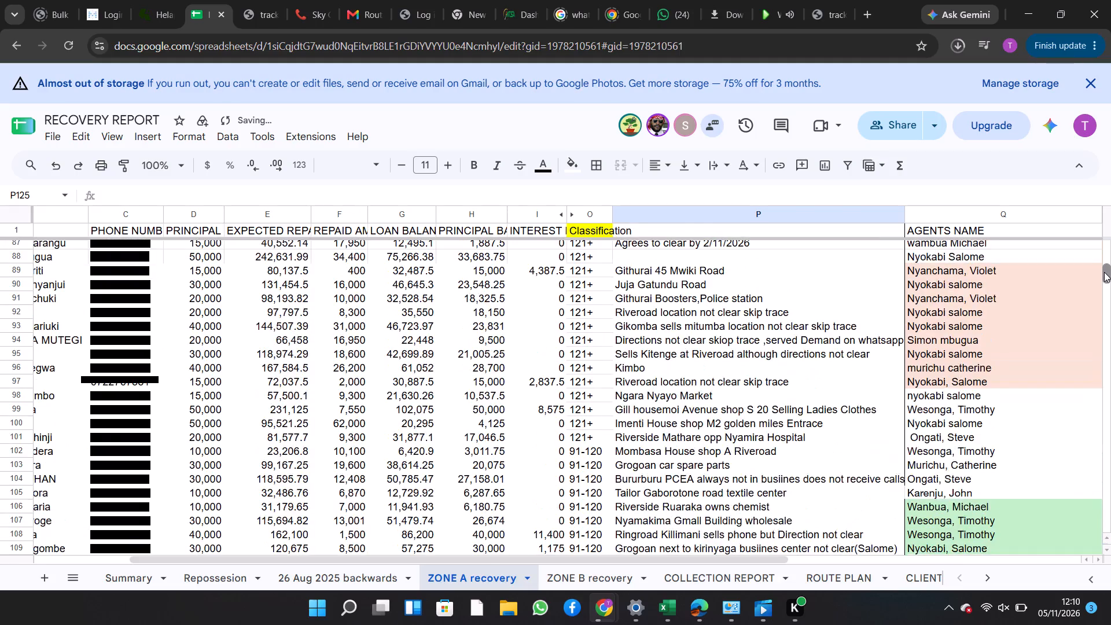
drag(1104, 272, 1095, 252)
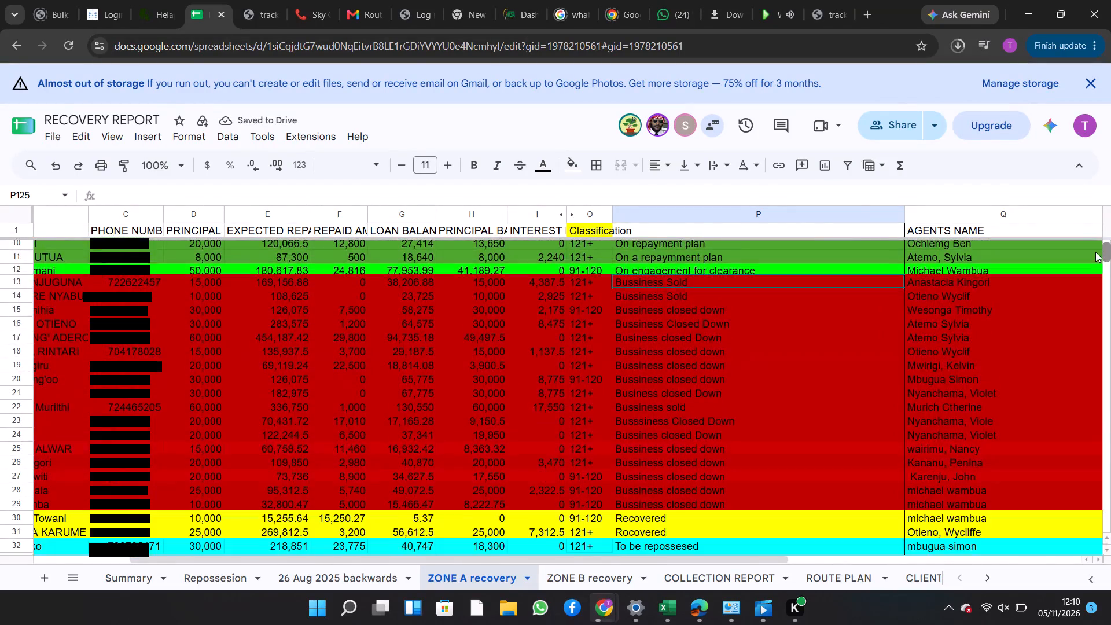
drag(1095, 252, 1081, 171)
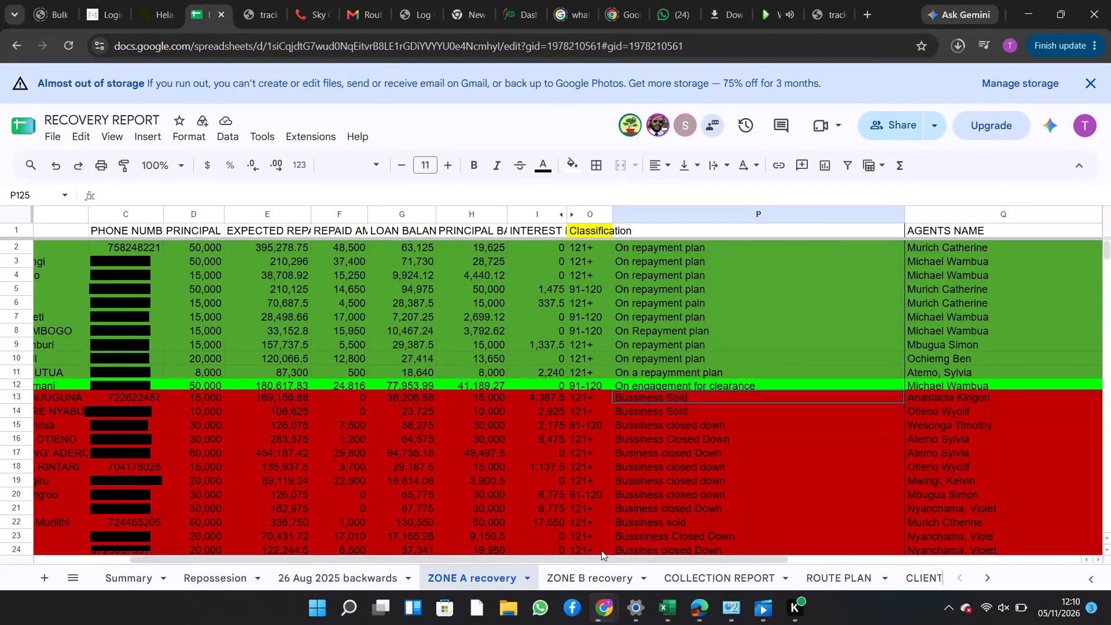
click(591, 590)
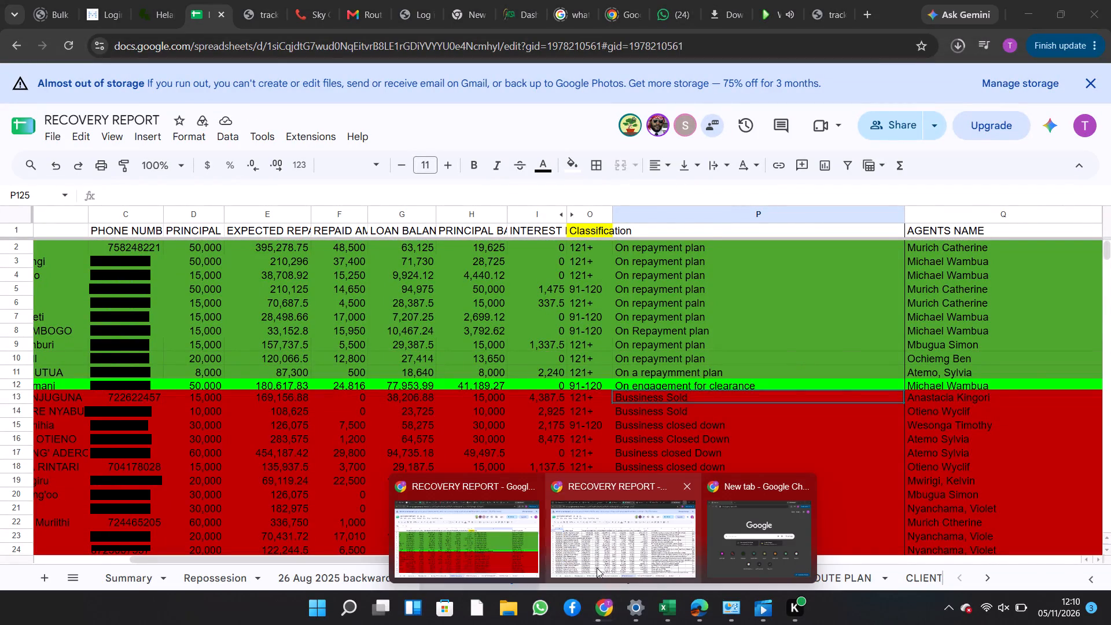
click(597, 565)
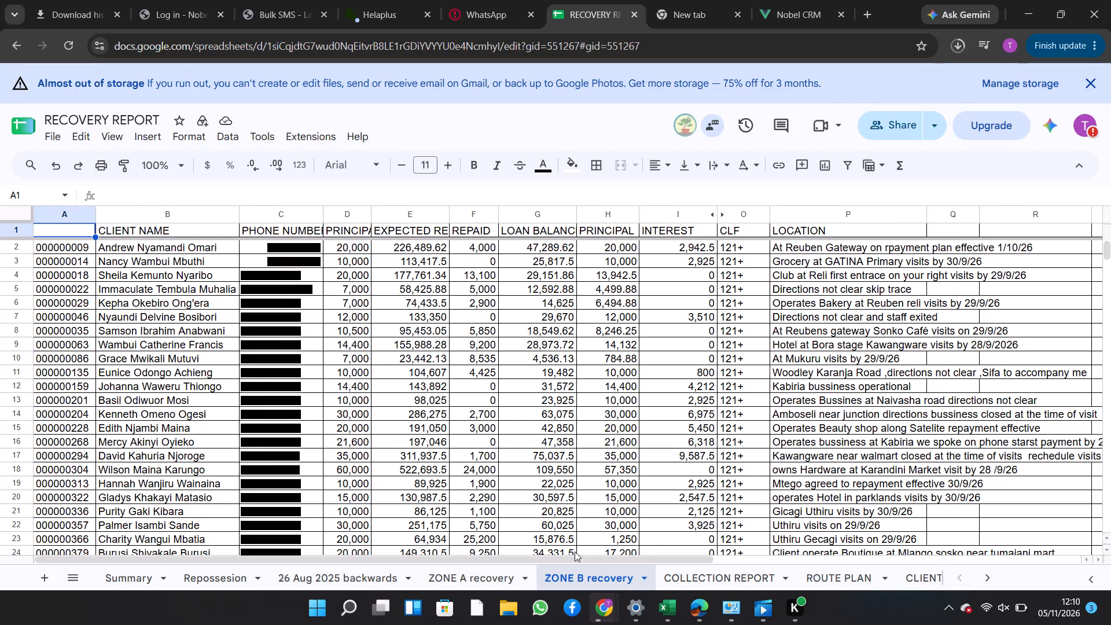
click(461, 541)
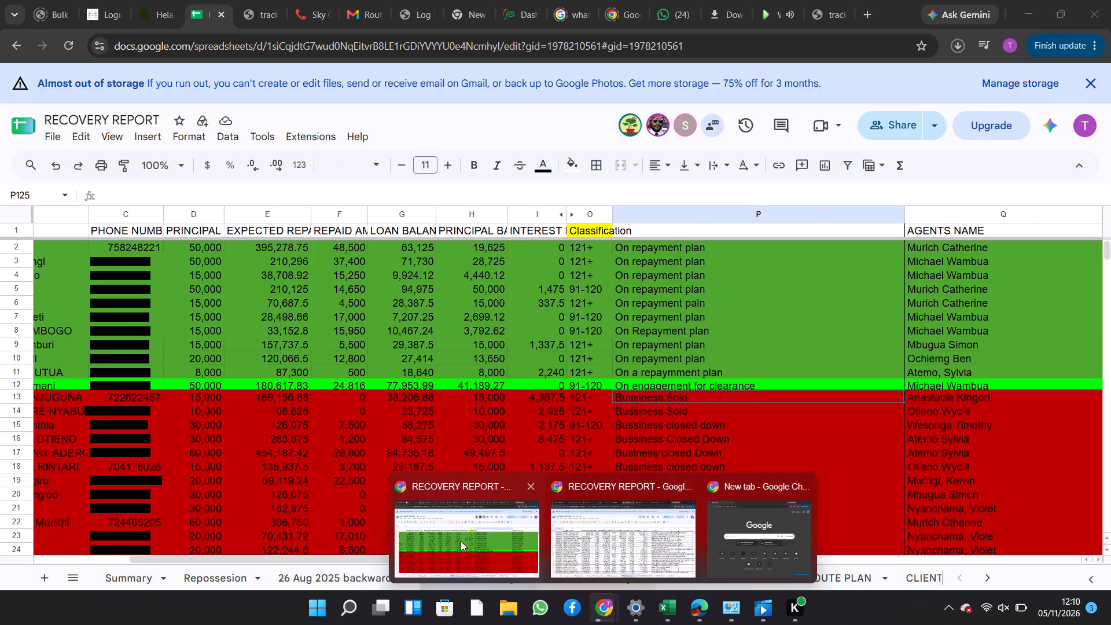
click(564, 580)
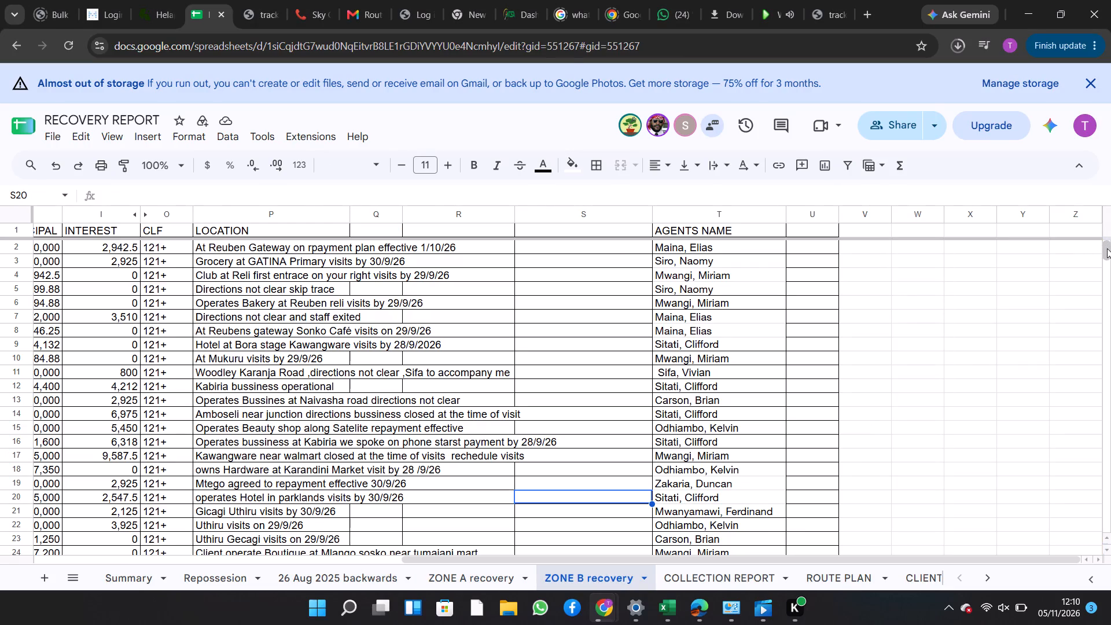
drag(1107, 248, 1106, 267)
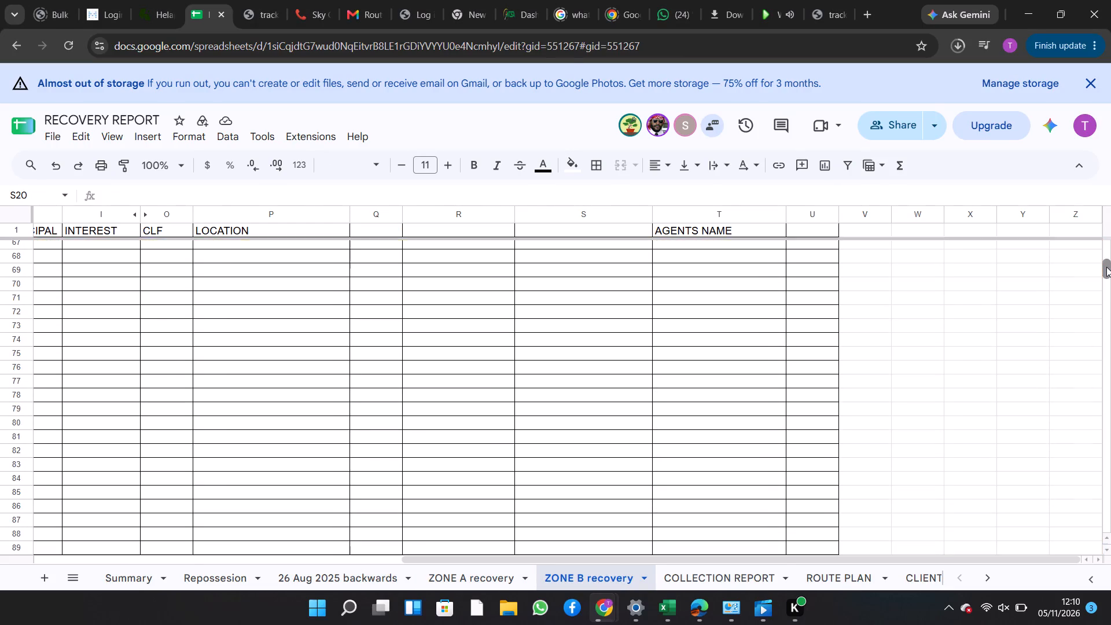
drag(1106, 267, 1094, 227)
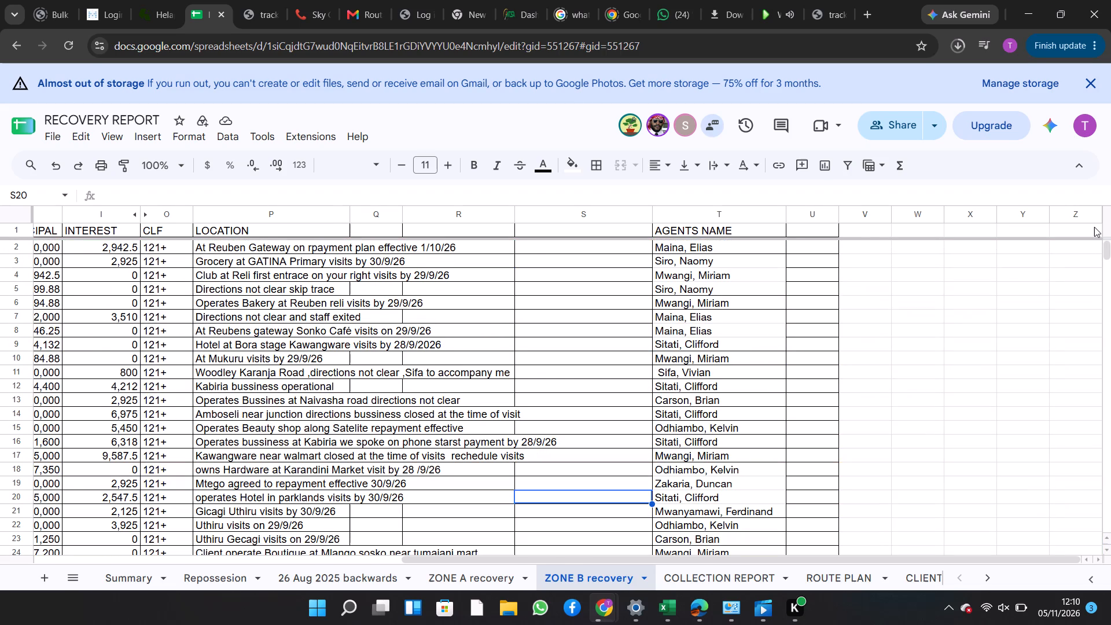